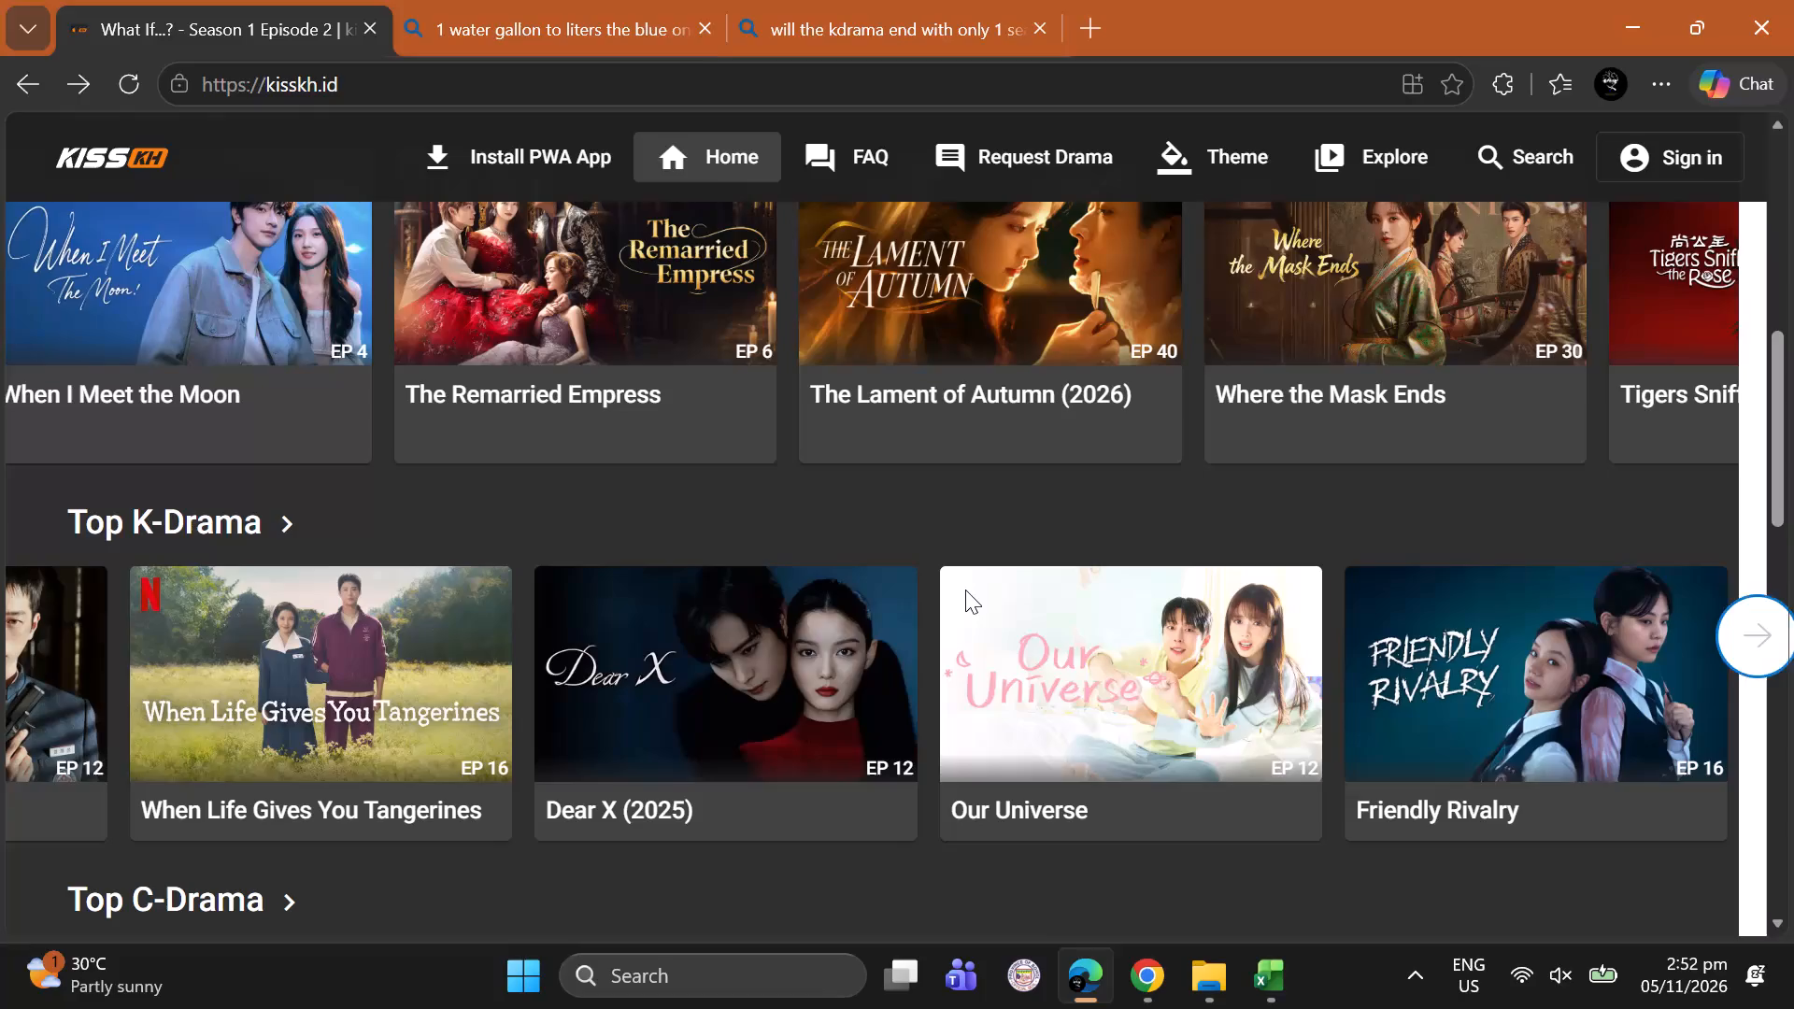
Open the full Top K-Drama listing from the drama site's home page.
{"action": "left_click", "coordinate": [262, 531]}
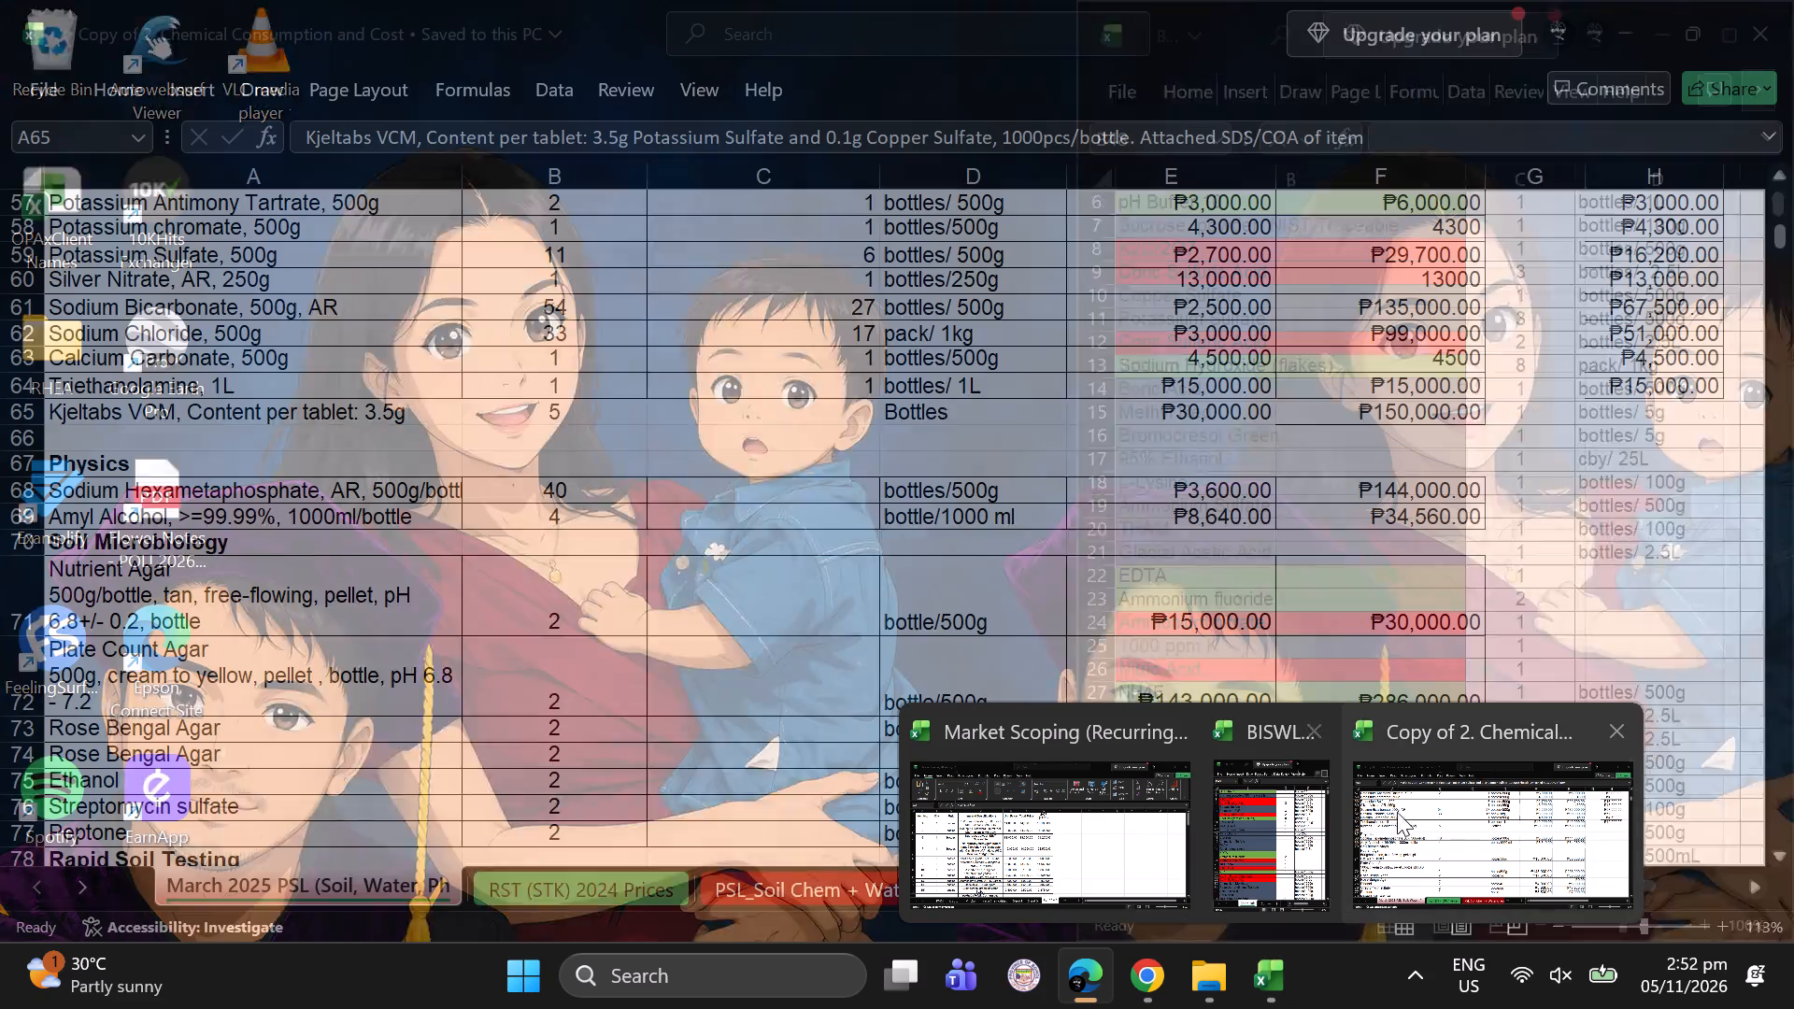
Switch to the Copy of 2. Chemical Consumption and Cost workbook in Excel and review the March 2025 PSL items from Physics through Rapid Soil Testing.
{"action": "left_click", "coordinate": [1410, 809]}
{"action": "scroll", "coordinate": [1060, 721], "scroll_direction": "down", "scroll_amount": 1}
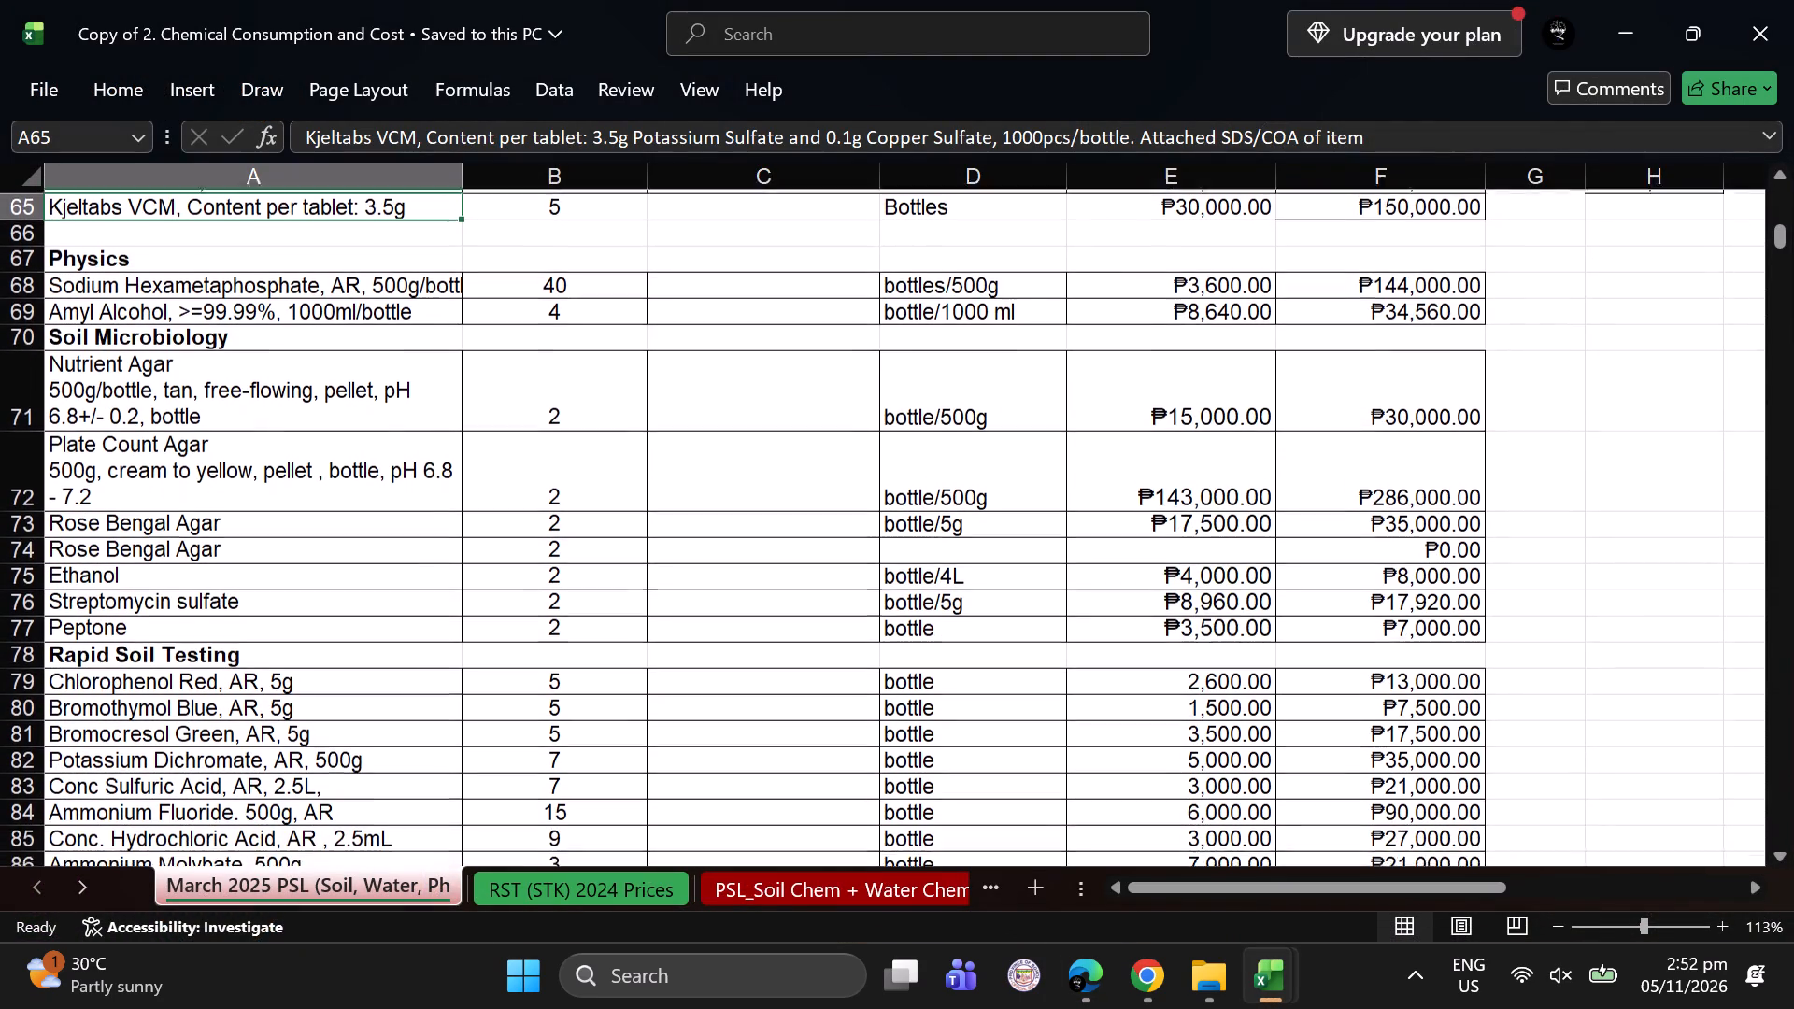
{"action": "scroll", "coordinate": [1060, 721], "scroll_direction": "down", "scroll_amount": 1}
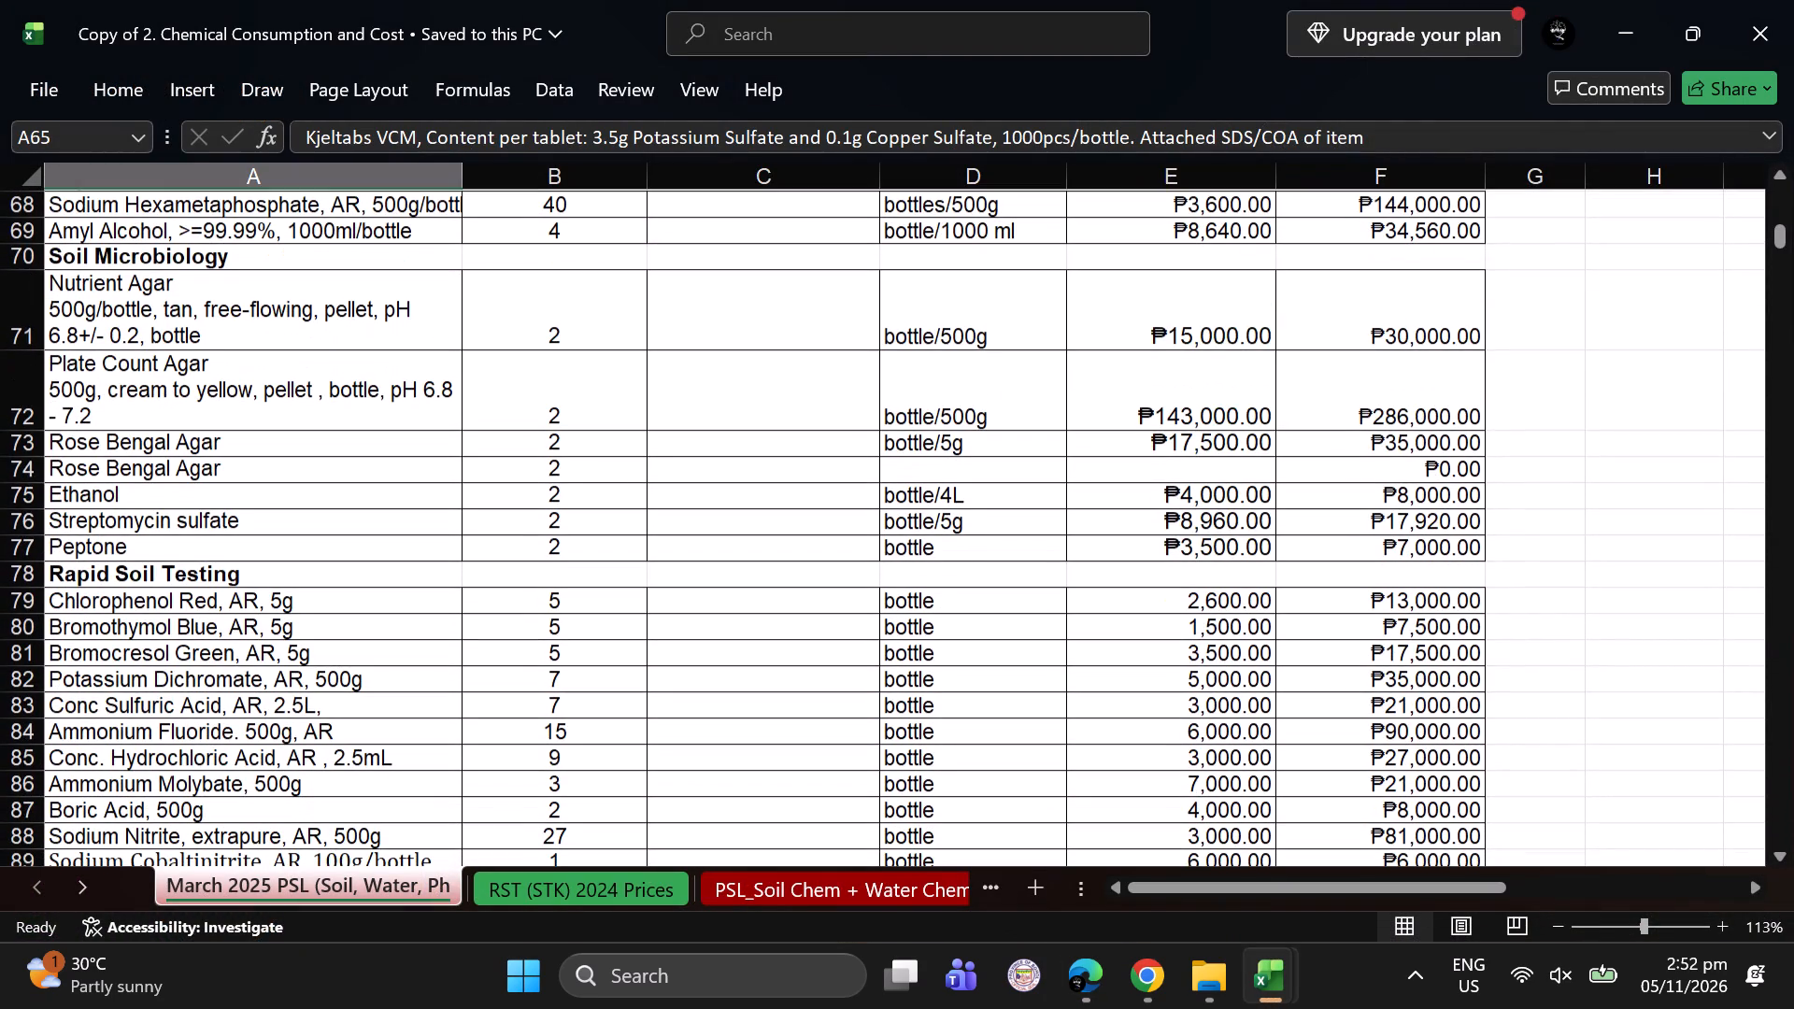
{"action": "scroll", "coordinate": [1066, 732], "scroll_direction": "down", "scroll_amount": 1}
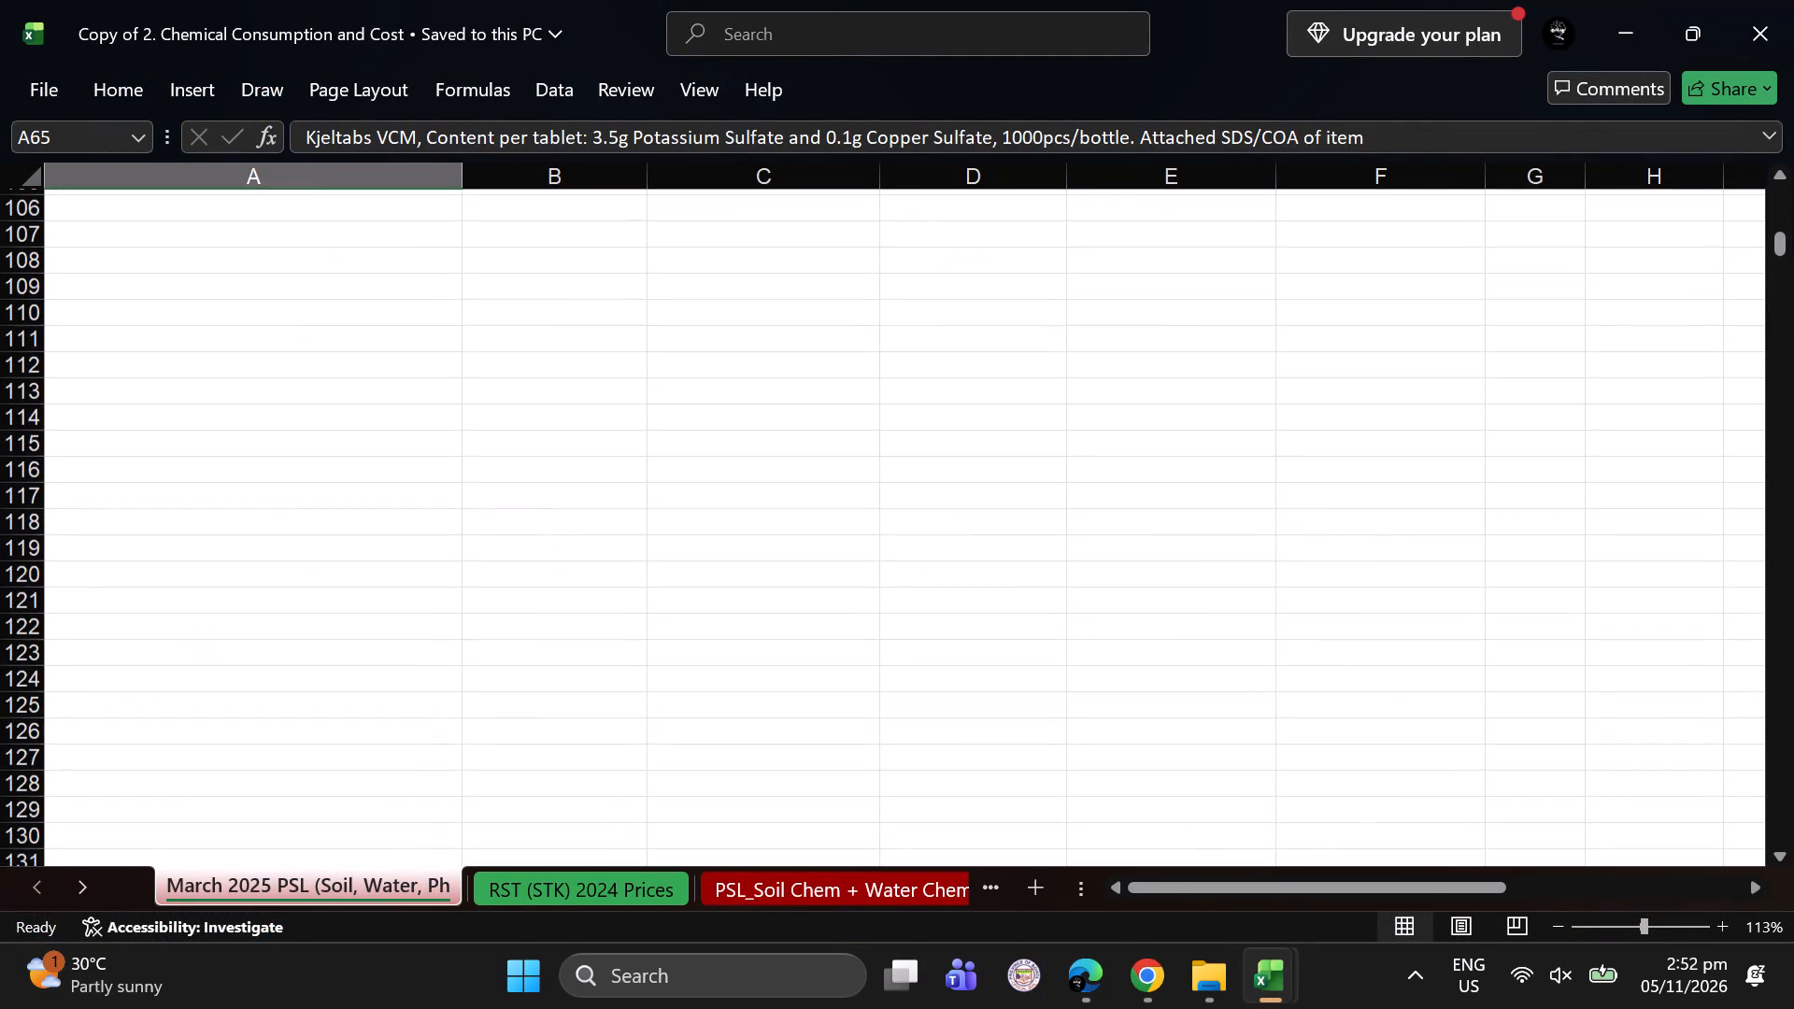
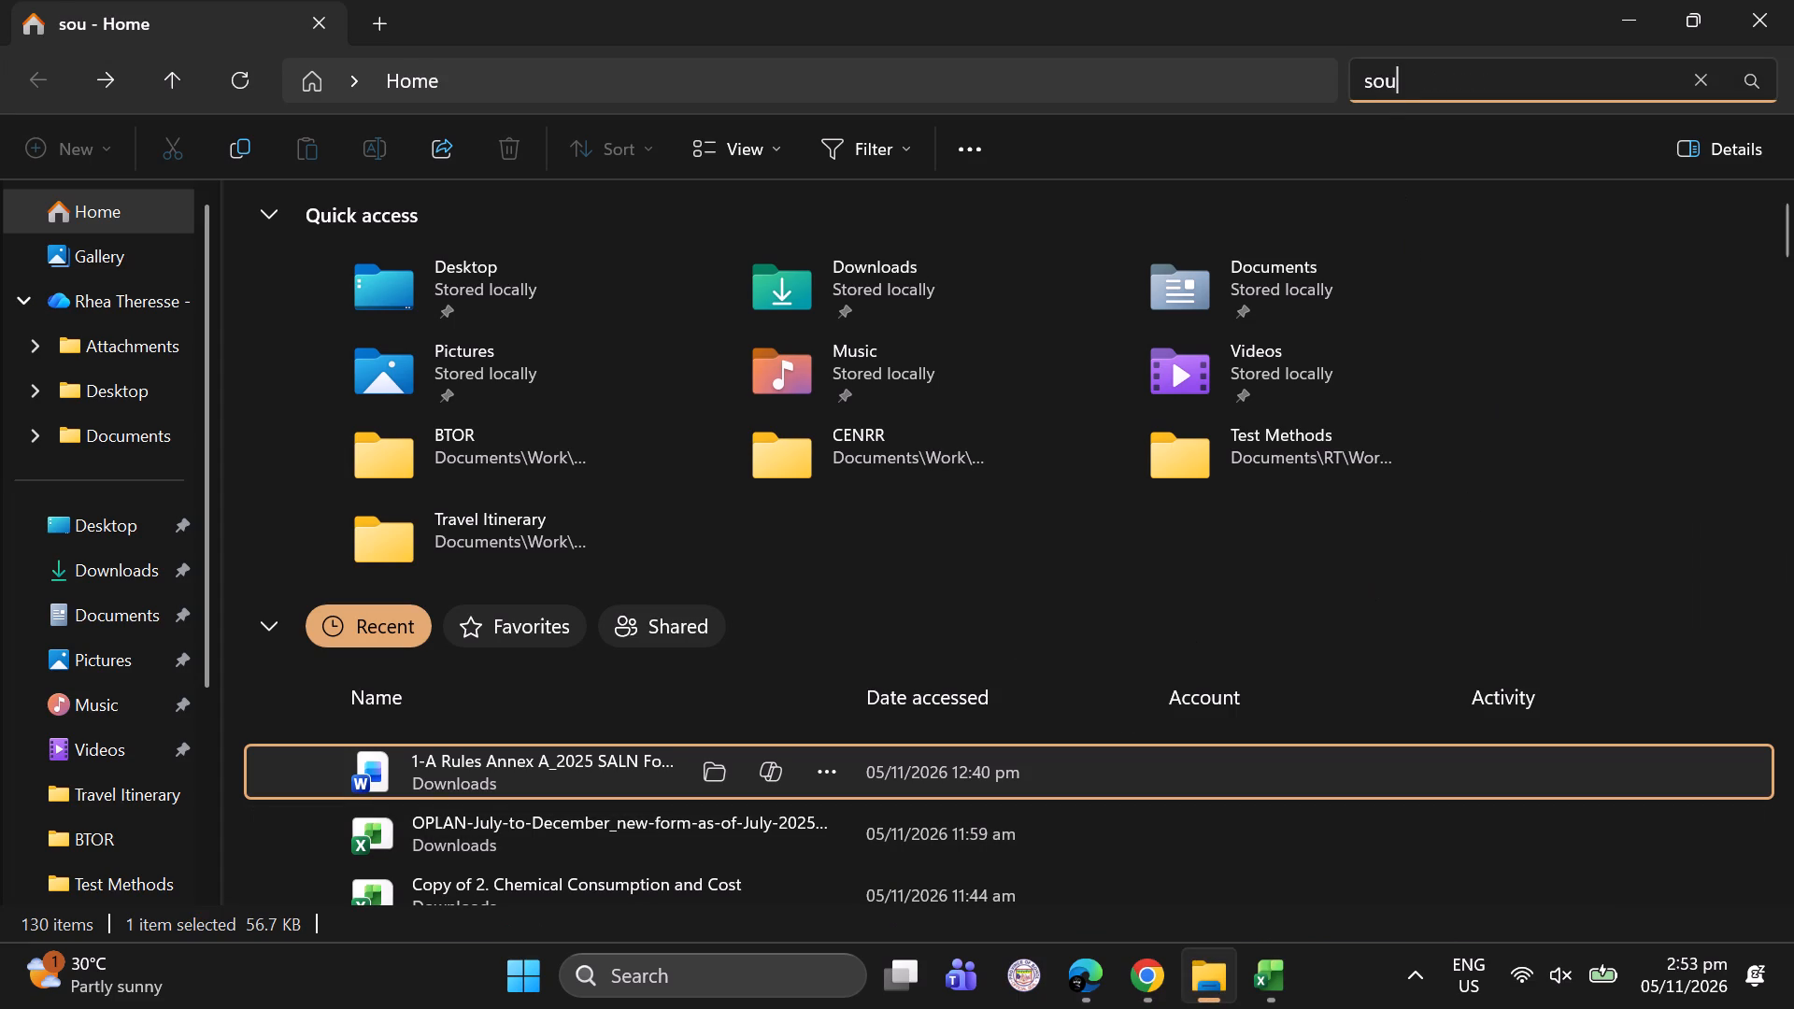
Search the Home files for "source" and look through the matching files.
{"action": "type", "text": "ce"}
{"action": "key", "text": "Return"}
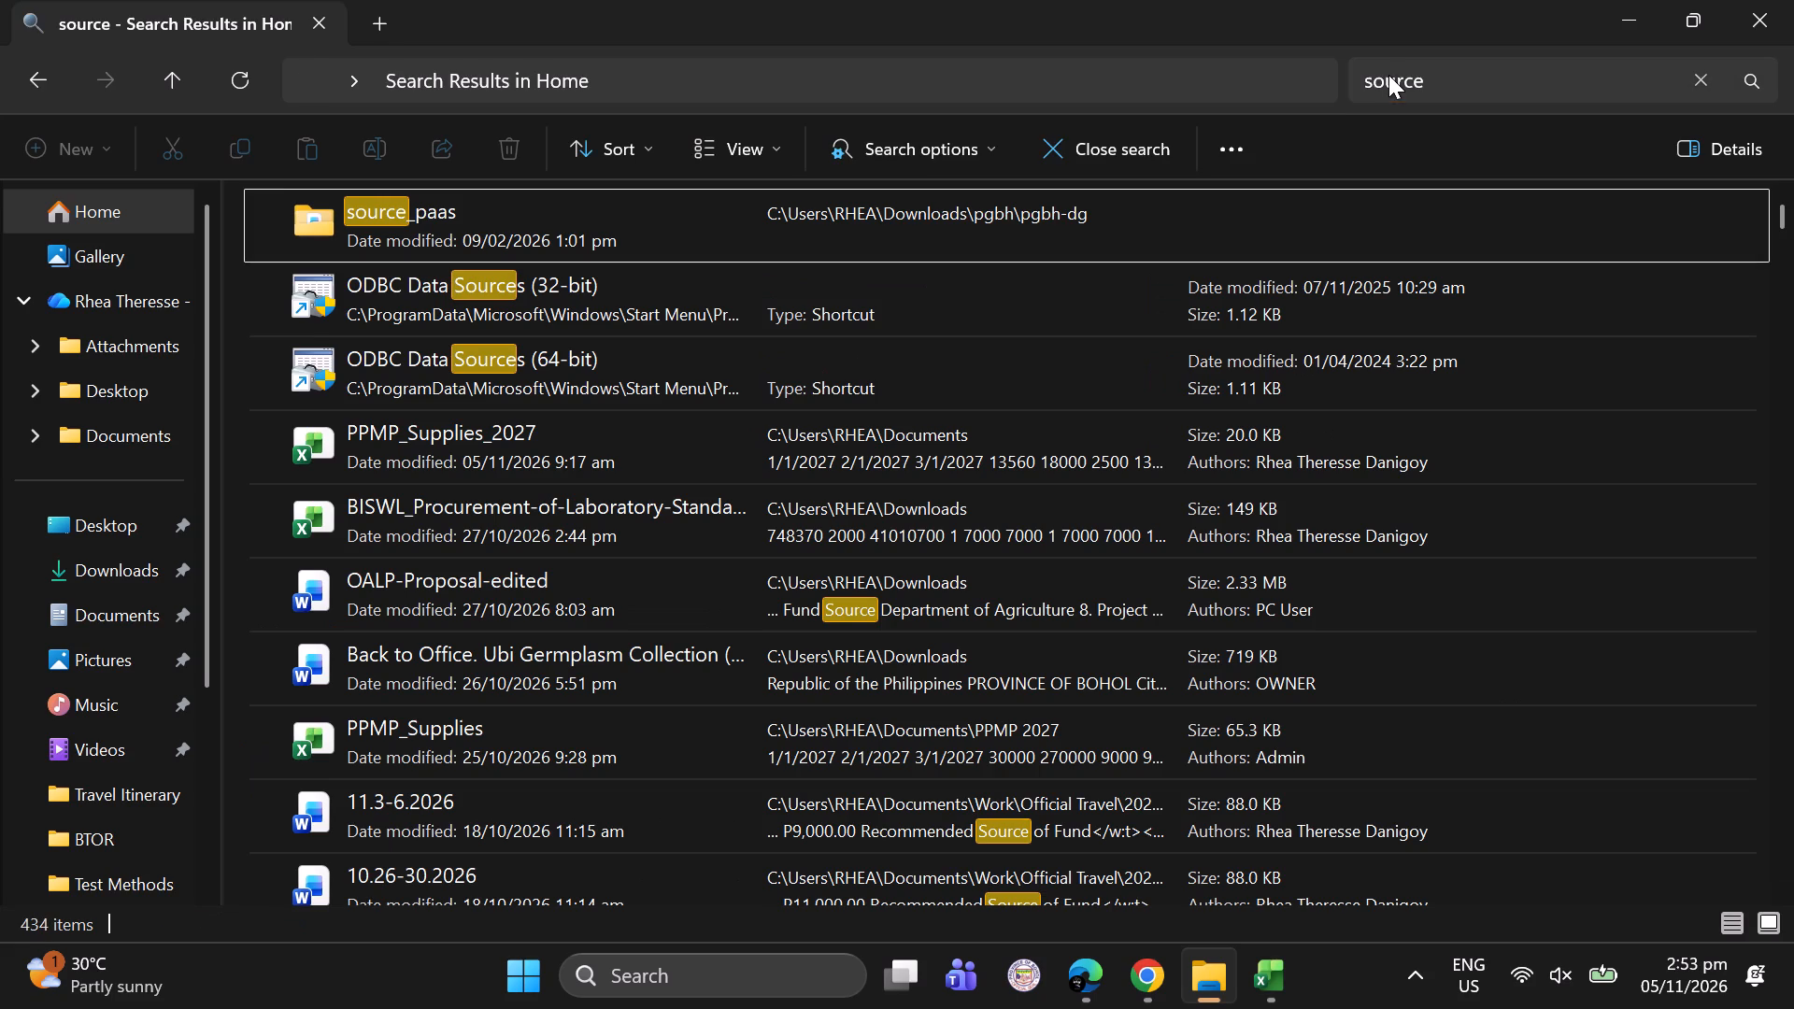
{"action": "scroll", "coordinate": [1257, 562], "scroll_direction": "down", "scroll_amount": 1}
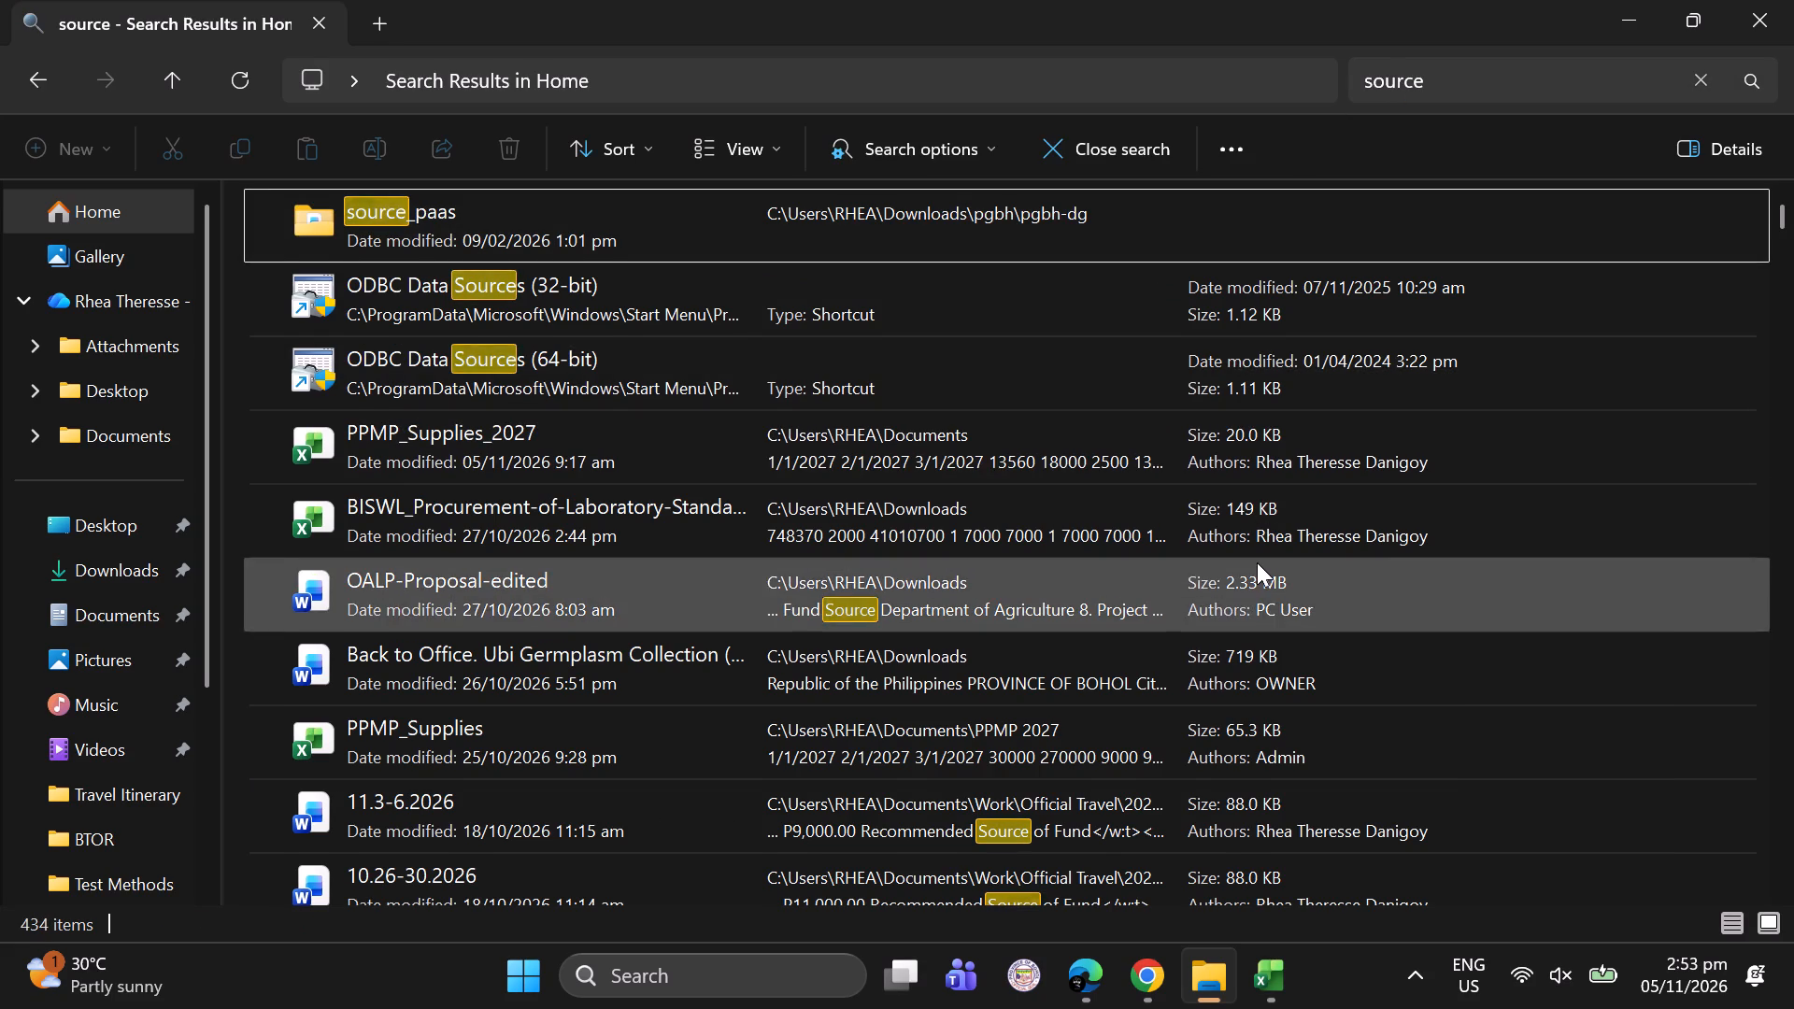
{"action": "scroll", "coordinate": [1257, 562], "scroll_direction": "down", "scroll_amount": 2}
Replace the Home file search term with a new one beginning with "bas".
{"action": "left_click_drag", "start_coordinate": [1439, 81], "coordinate": [903, 0]}
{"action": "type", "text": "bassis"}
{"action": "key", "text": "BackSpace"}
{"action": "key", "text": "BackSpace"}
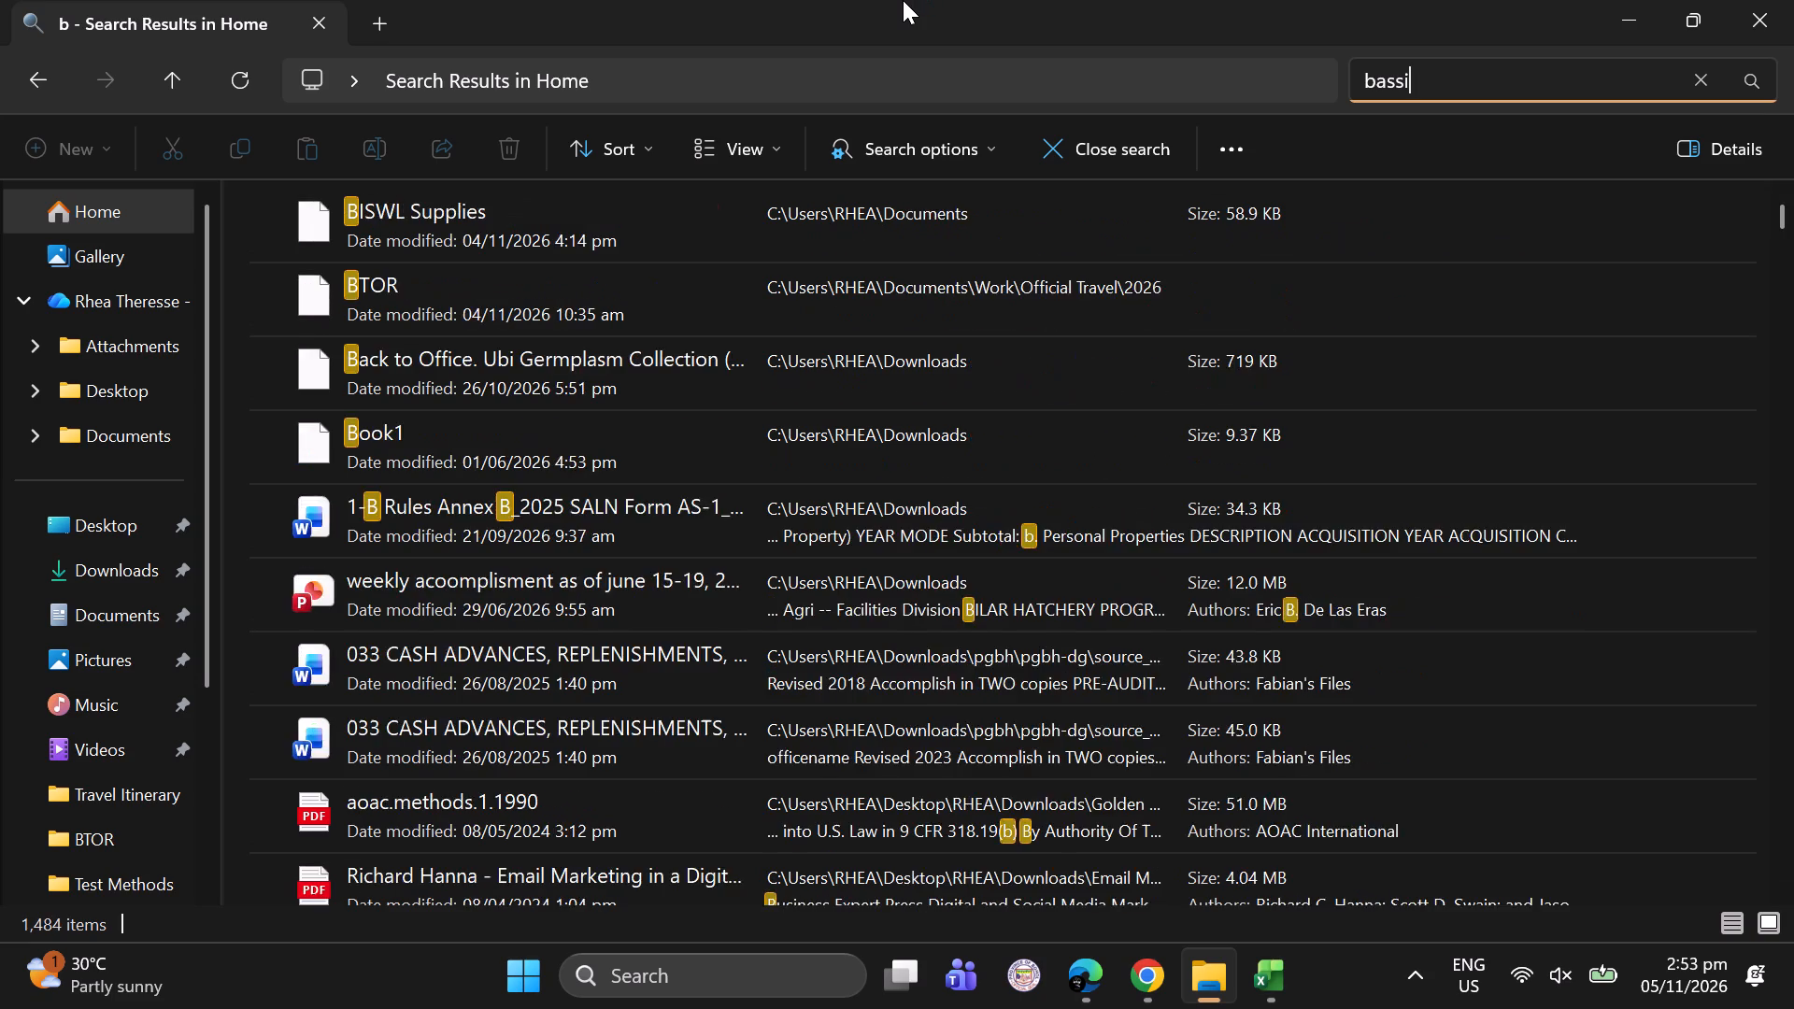
Search the computer's files for "basis" and look through the matching documents.
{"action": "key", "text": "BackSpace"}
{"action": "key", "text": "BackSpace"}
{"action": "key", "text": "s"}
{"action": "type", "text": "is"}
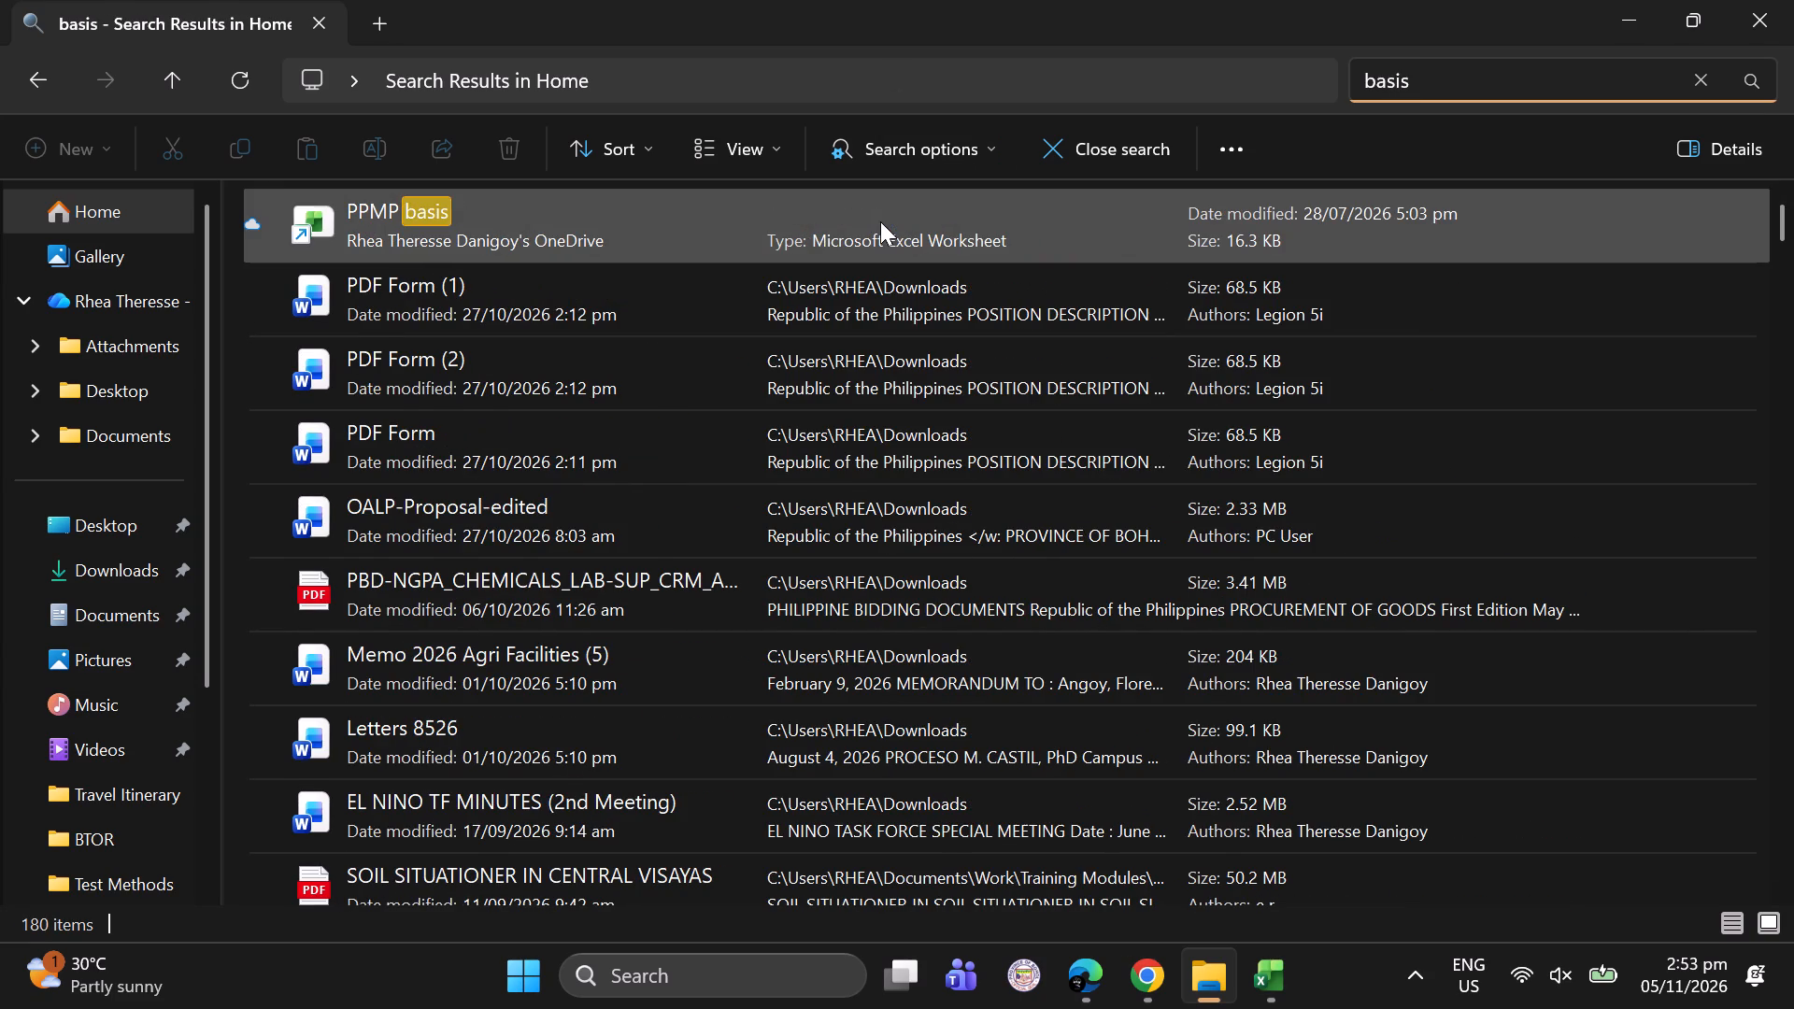
{"action": "scroll", "coordinate": [1012, 491], "scroll_direction": "down", "scroll_amount": 4}
{"action": "scroll", "coordinate": [1012, 491], "scroll_direction": "up", "scroll_amount": 2}
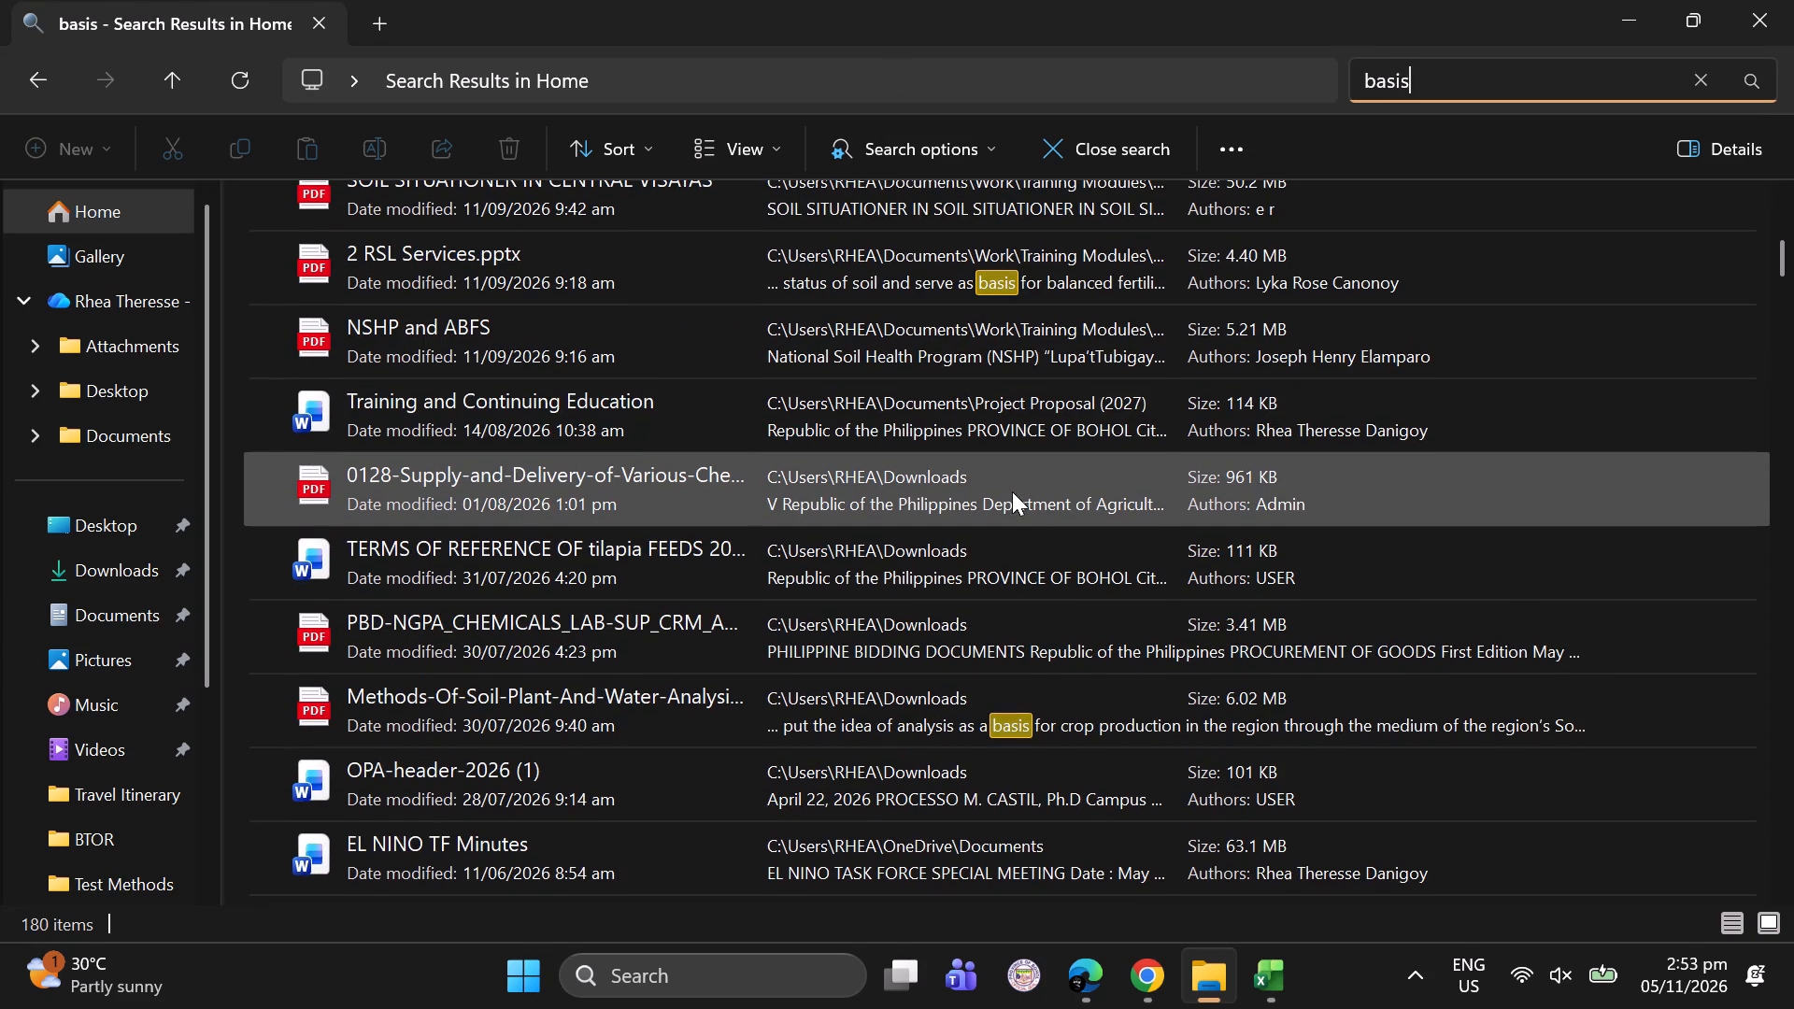
{"action": "scroll", "coordinate": [1012, 491], "scroll_direction": "up", "scroll_amount": 5}
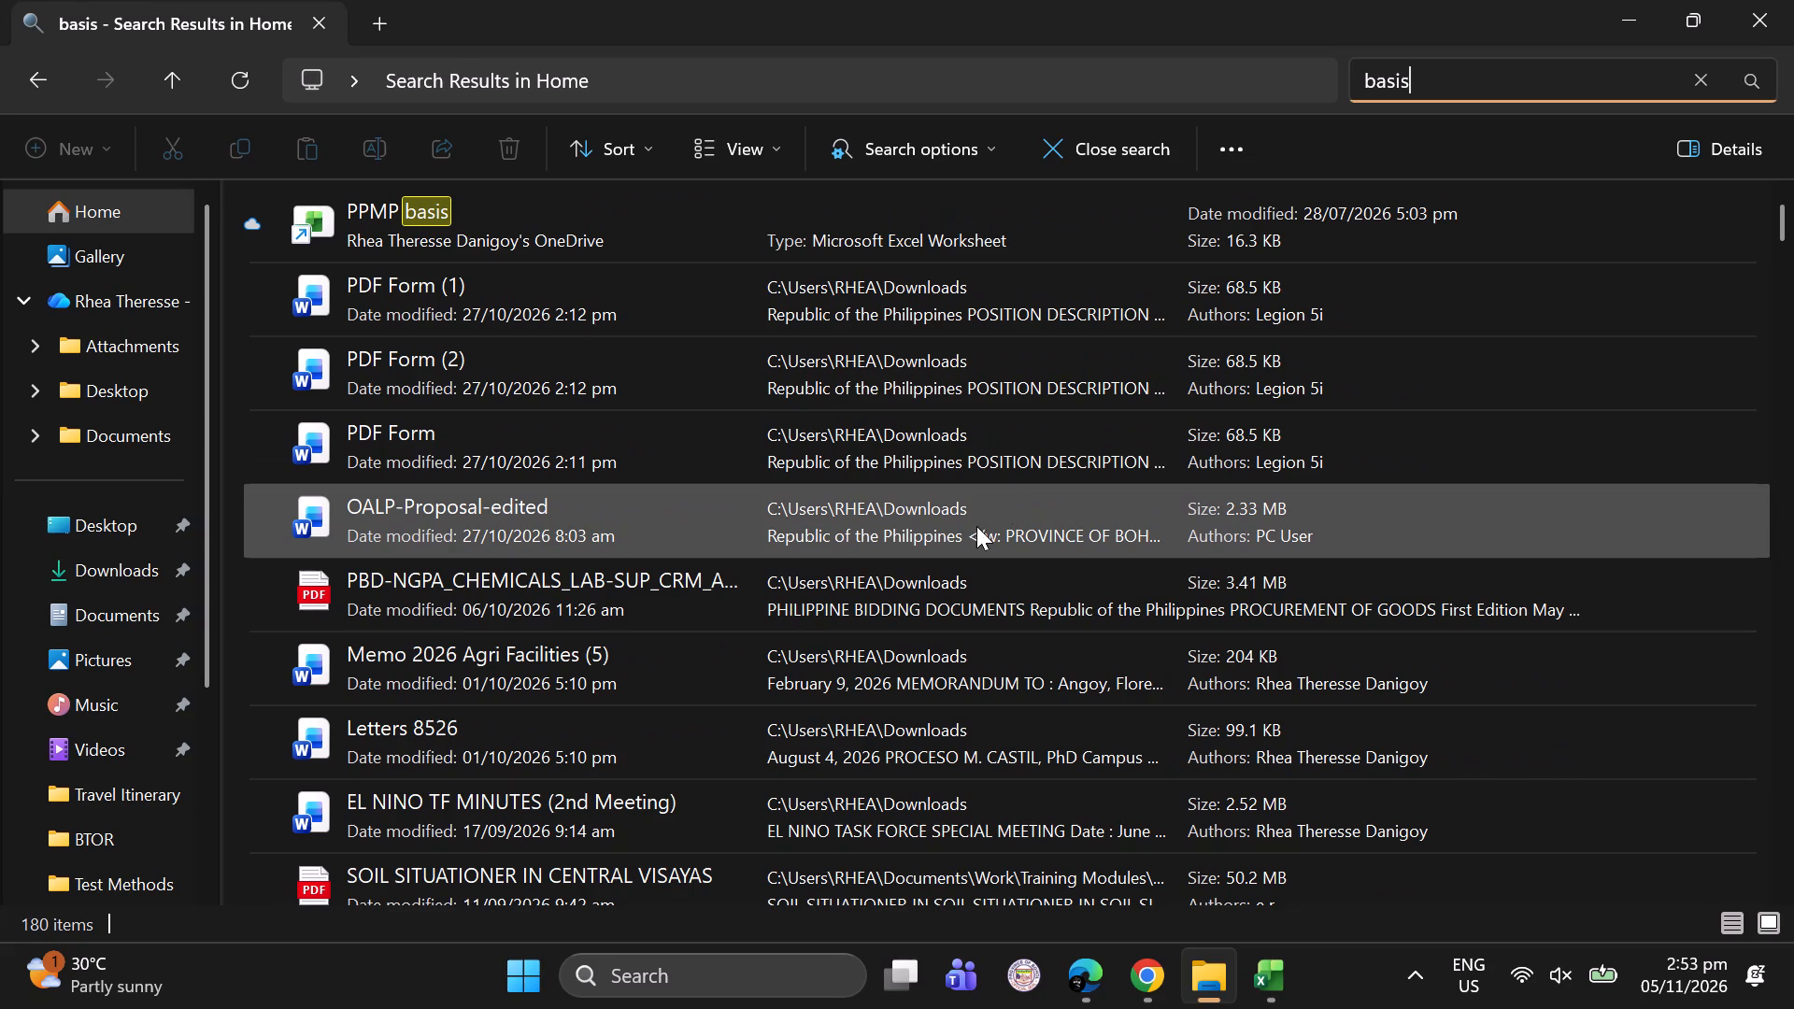
Open the PBD-NGPA_CHEMICALS_LAB-SUP_CRM PDF from the search results, skim its first pages, and close it.
{"action": "double_click", "coordinate": [973, 567]}
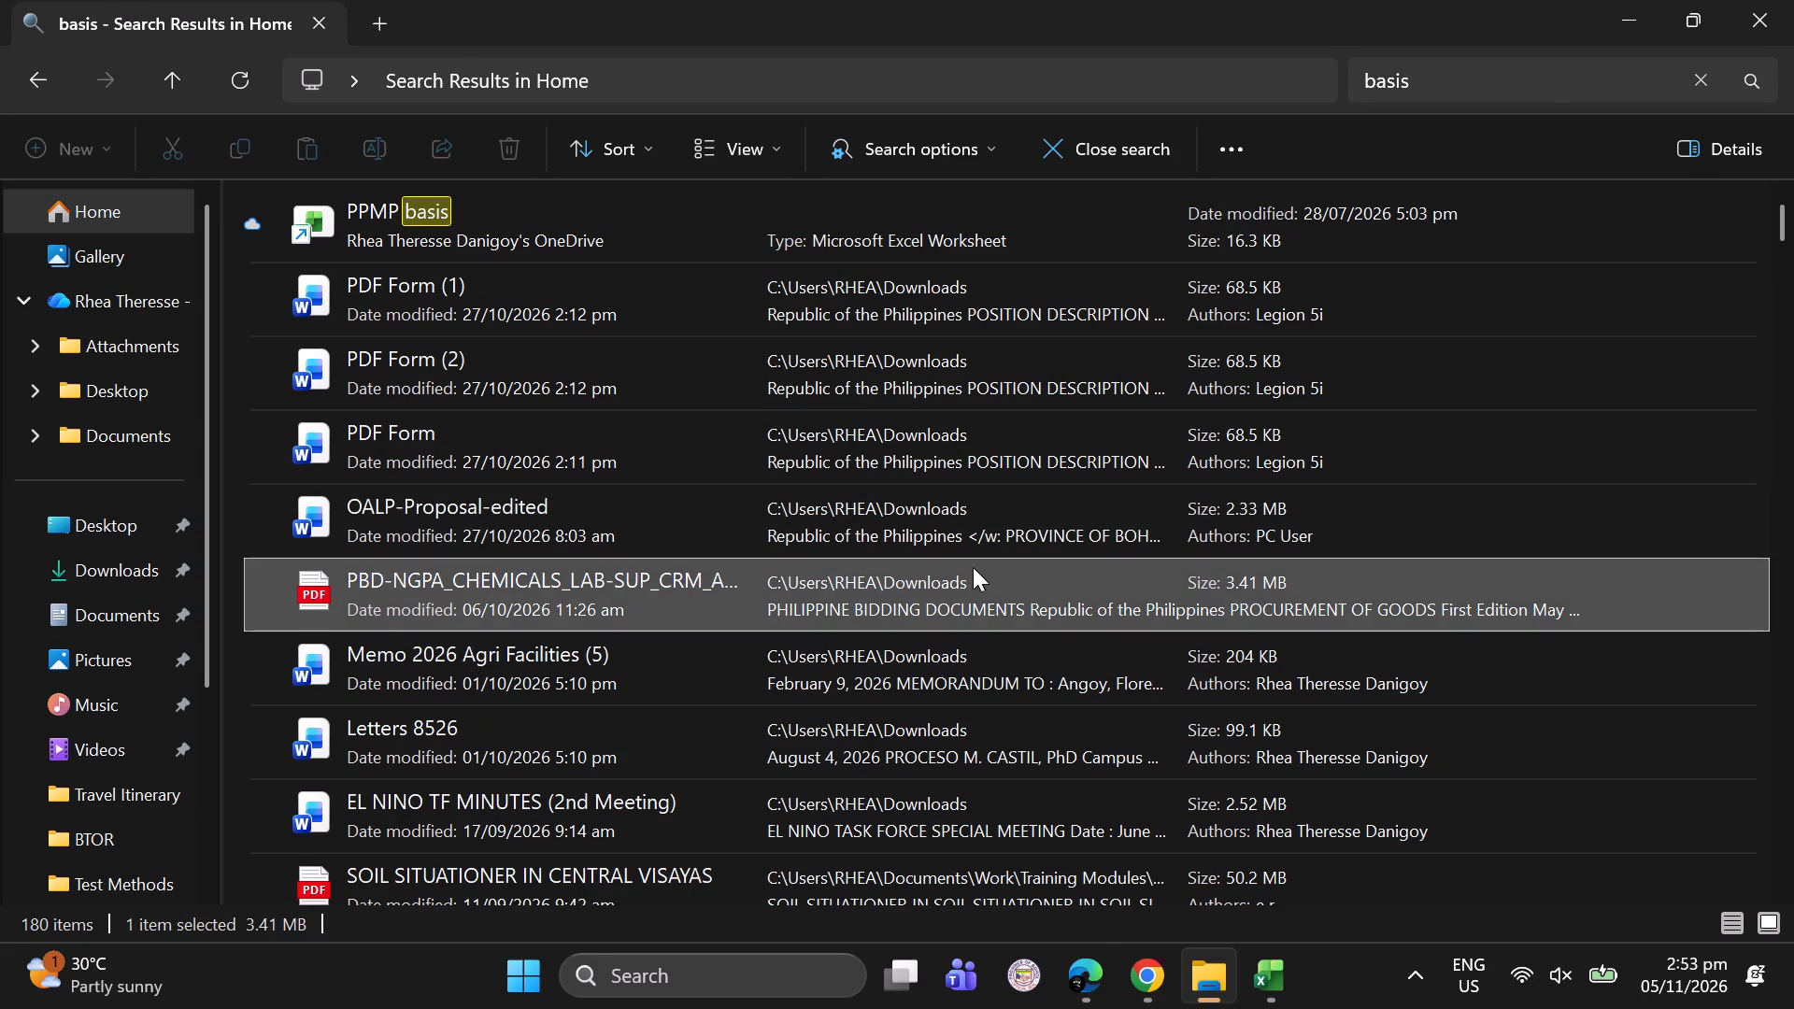
{"action": "scroll", "coordinate": [973, 567], "scroll_direction": "down", "scroll_amount": 2}
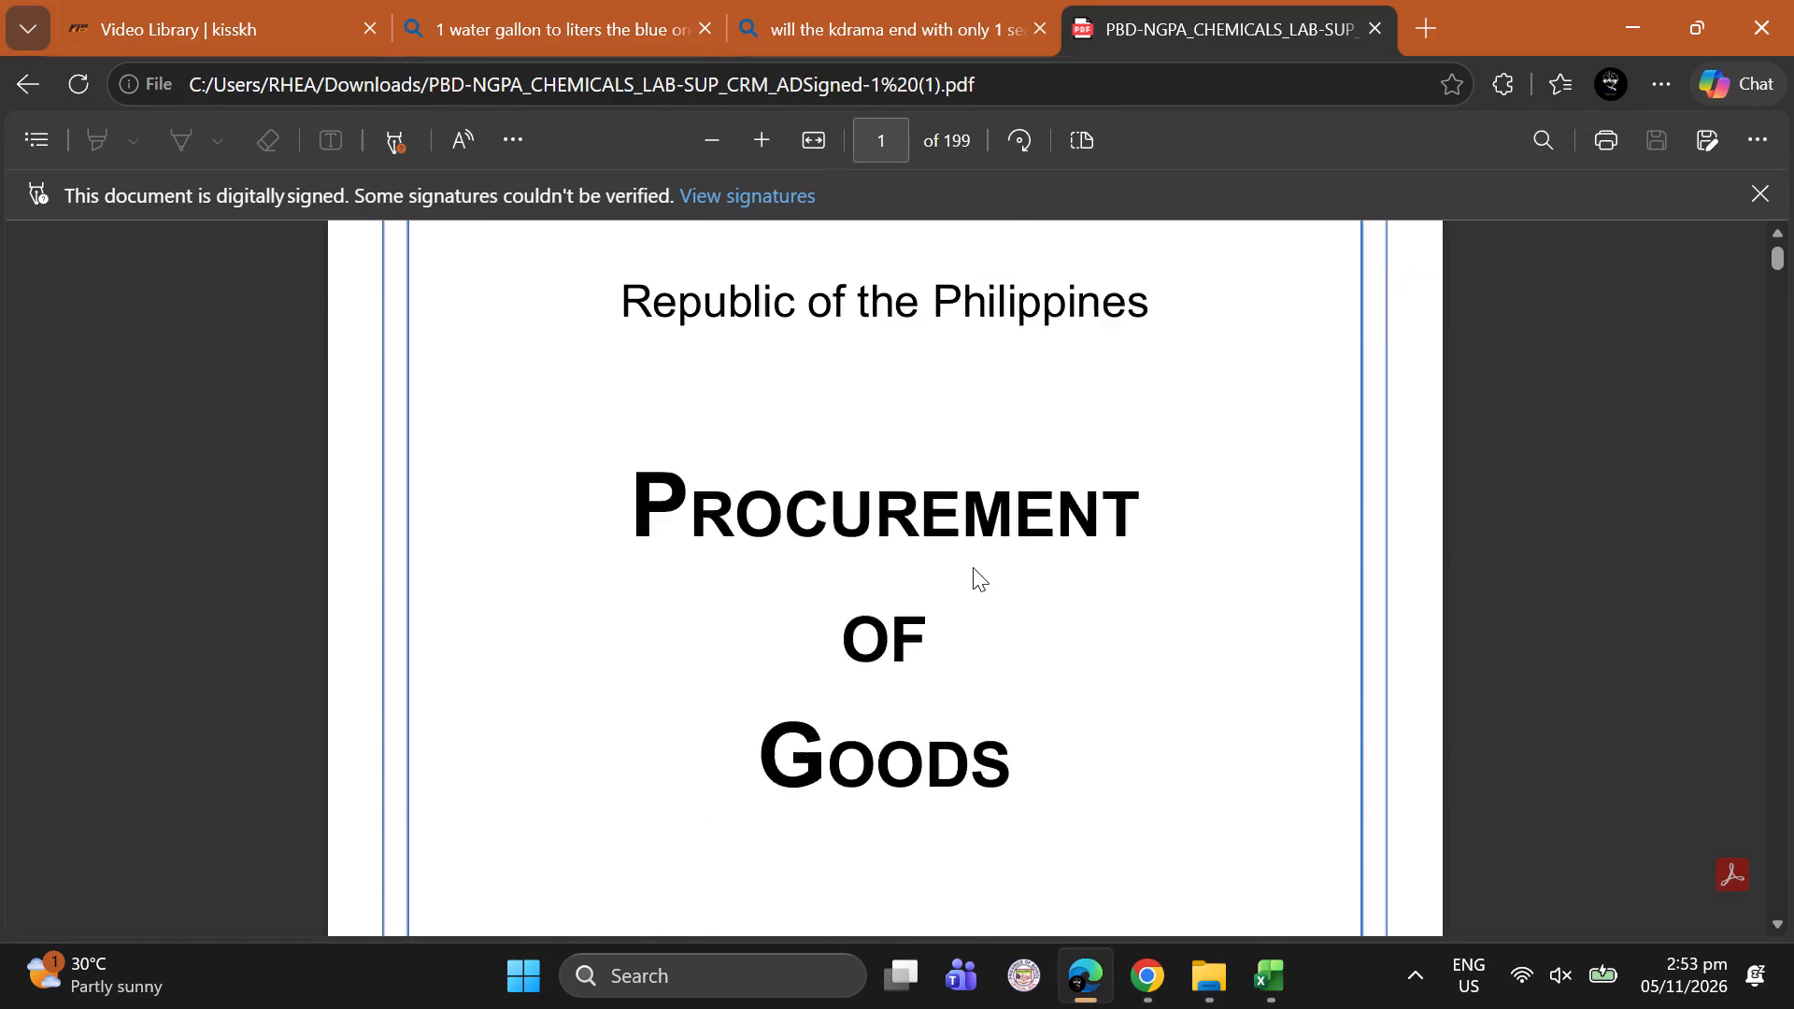
{"action": "scroll", "coordinate": [973, 567], "scroll_direction": "down", "scroll_amount": 3}
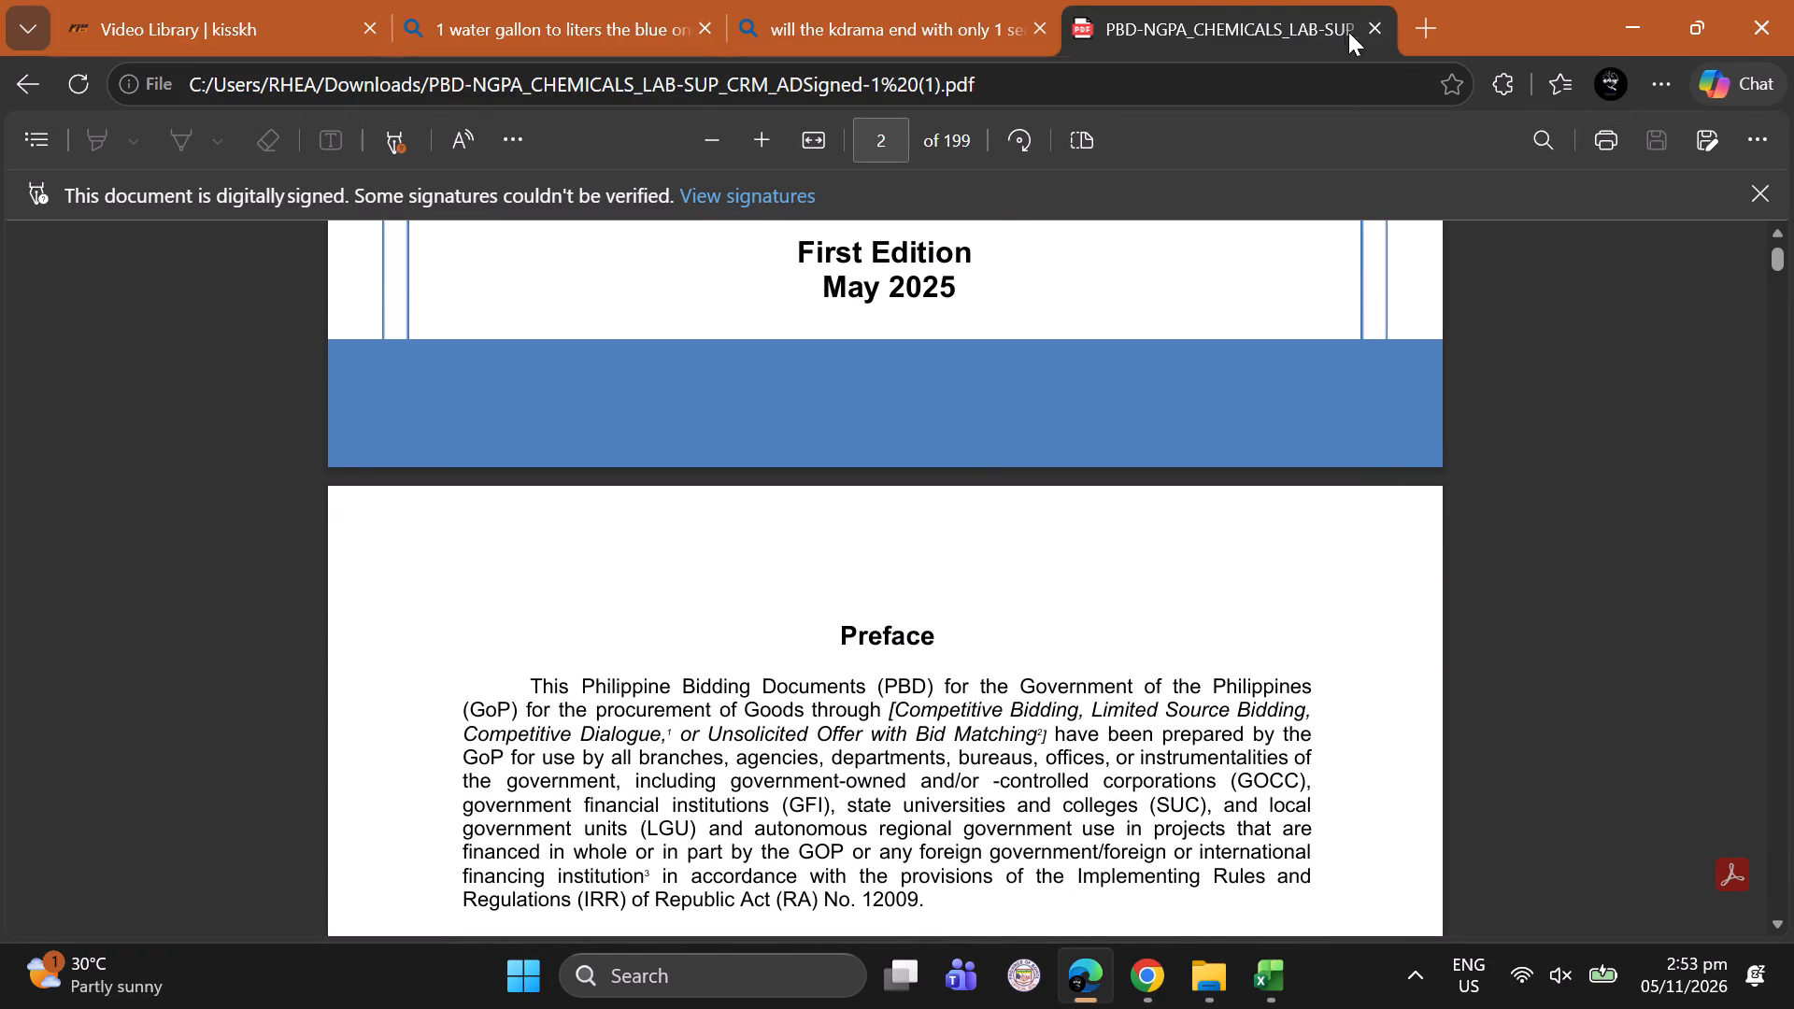
{"action": "left_click", "coordinate": [1371, 25]}
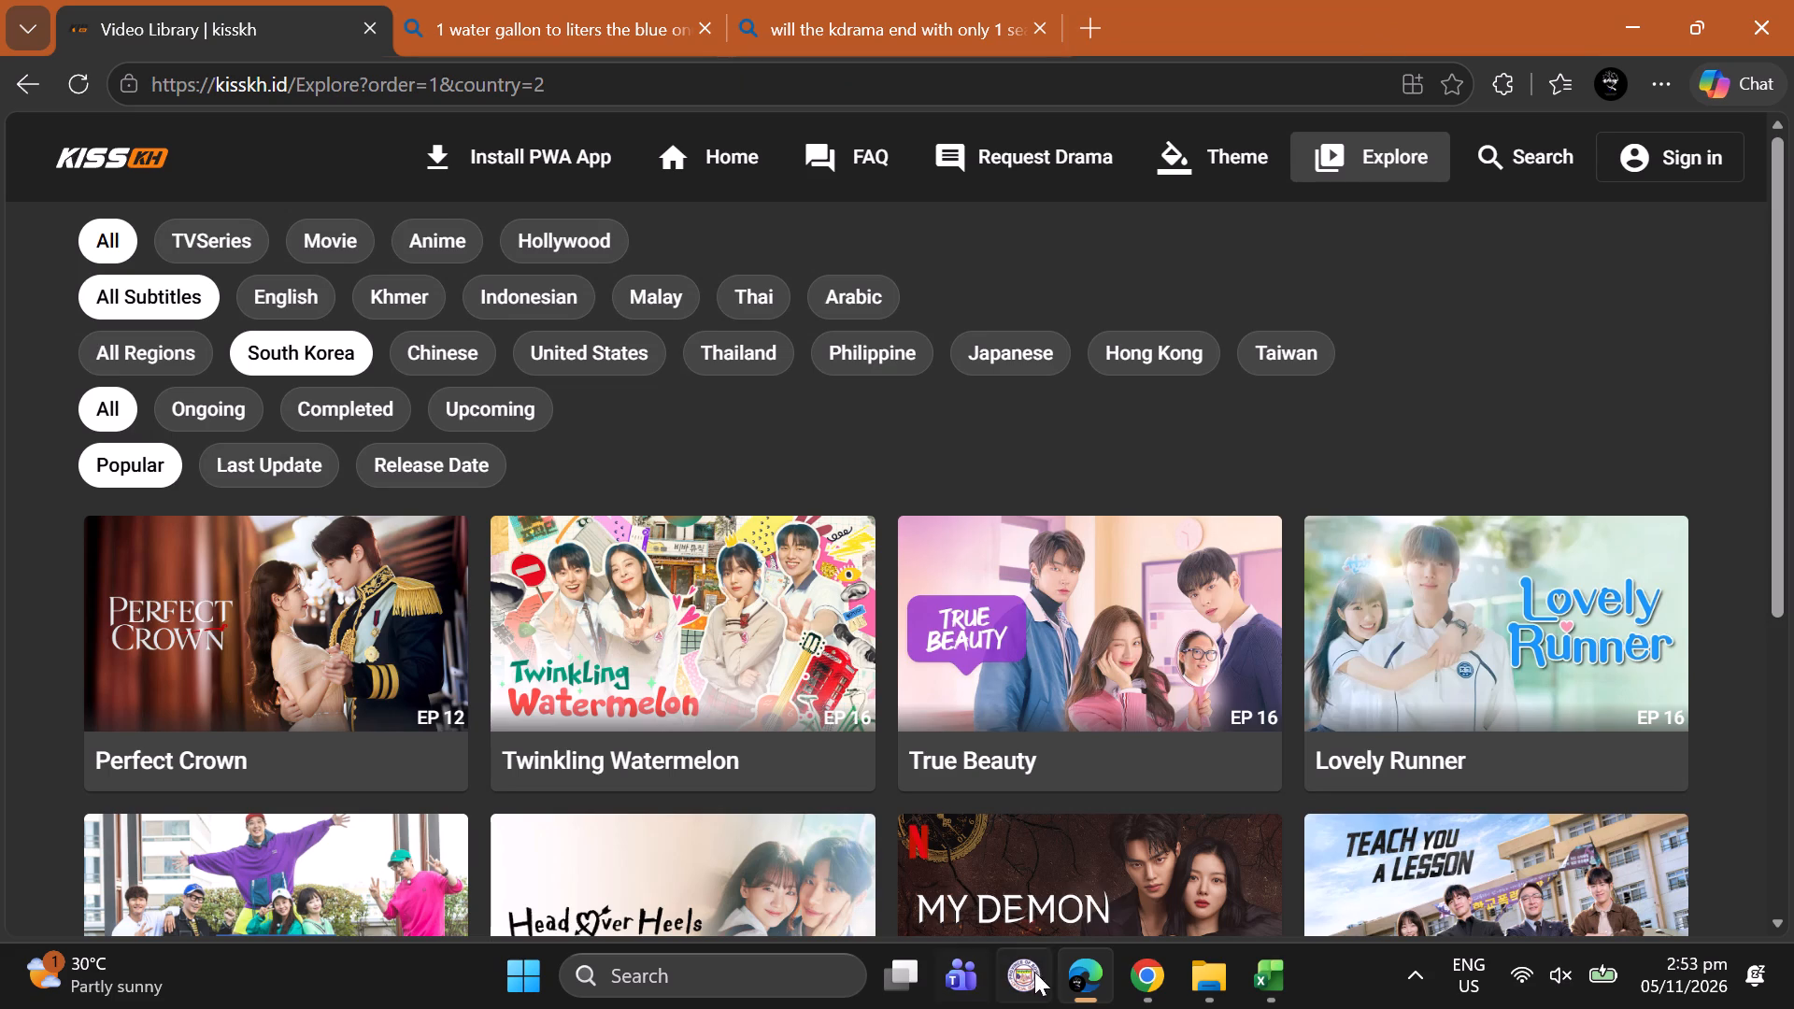
In File Explorer, search for "PBD" and open the PBD-NGPA_CHEMICALS_LAB-SUP_CRM PDF modified 30/07/2026.
{"action": "left_click", "coordinate": [1207, 968]}
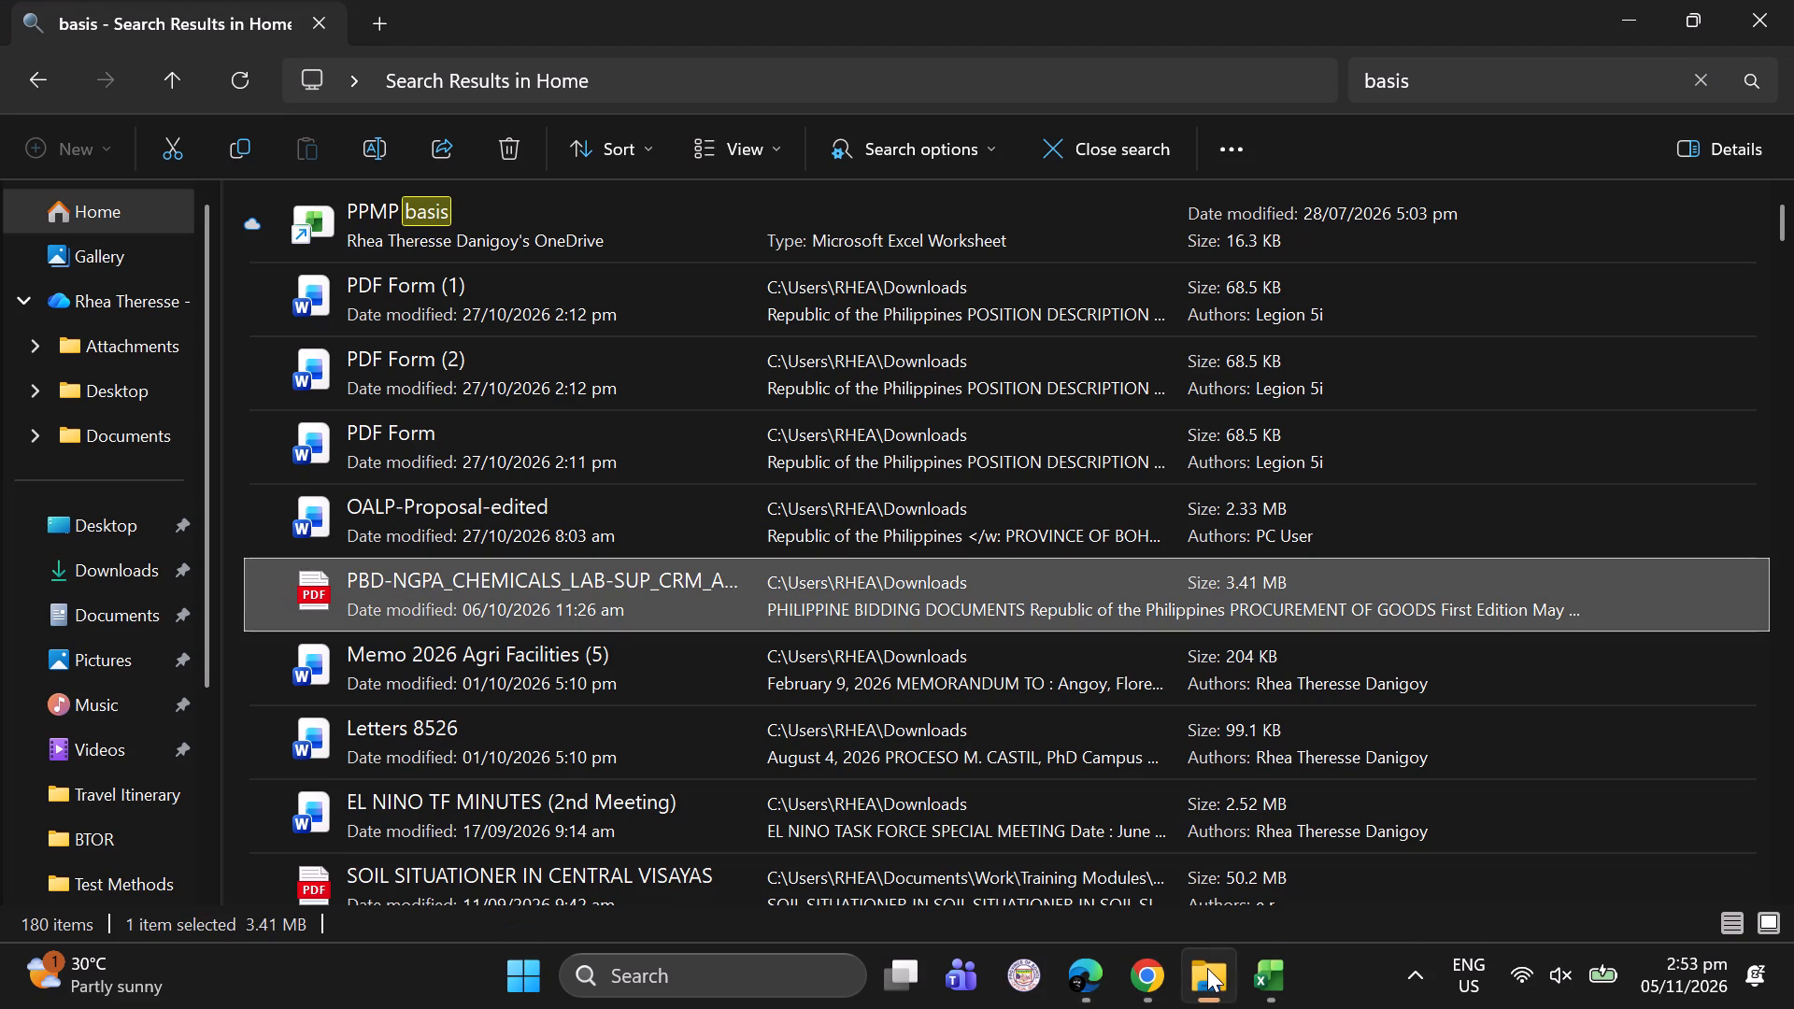
{"action": "left_click", "coordinate": [1442, 80]}
{"action": "key", "text": "ctrl+a"}
{"action": "type", "text": "PBD"}
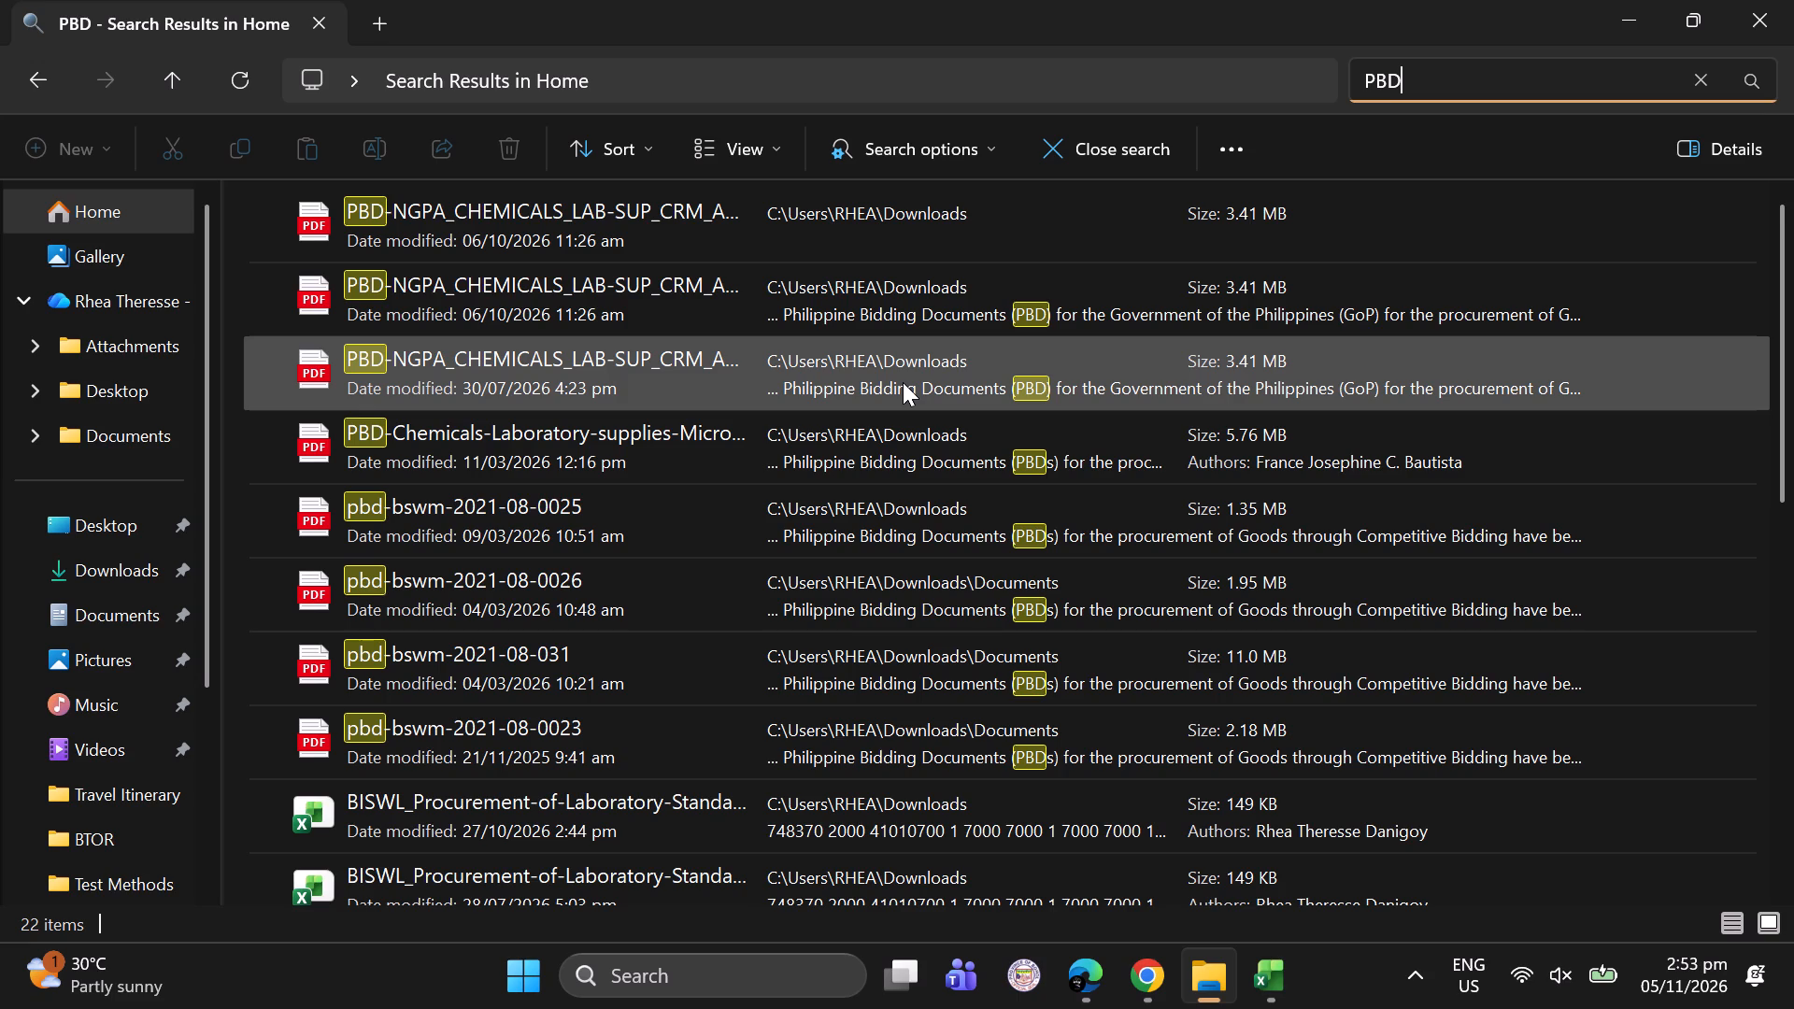
{"action": "double_click", "coordinate": [904, 380]}
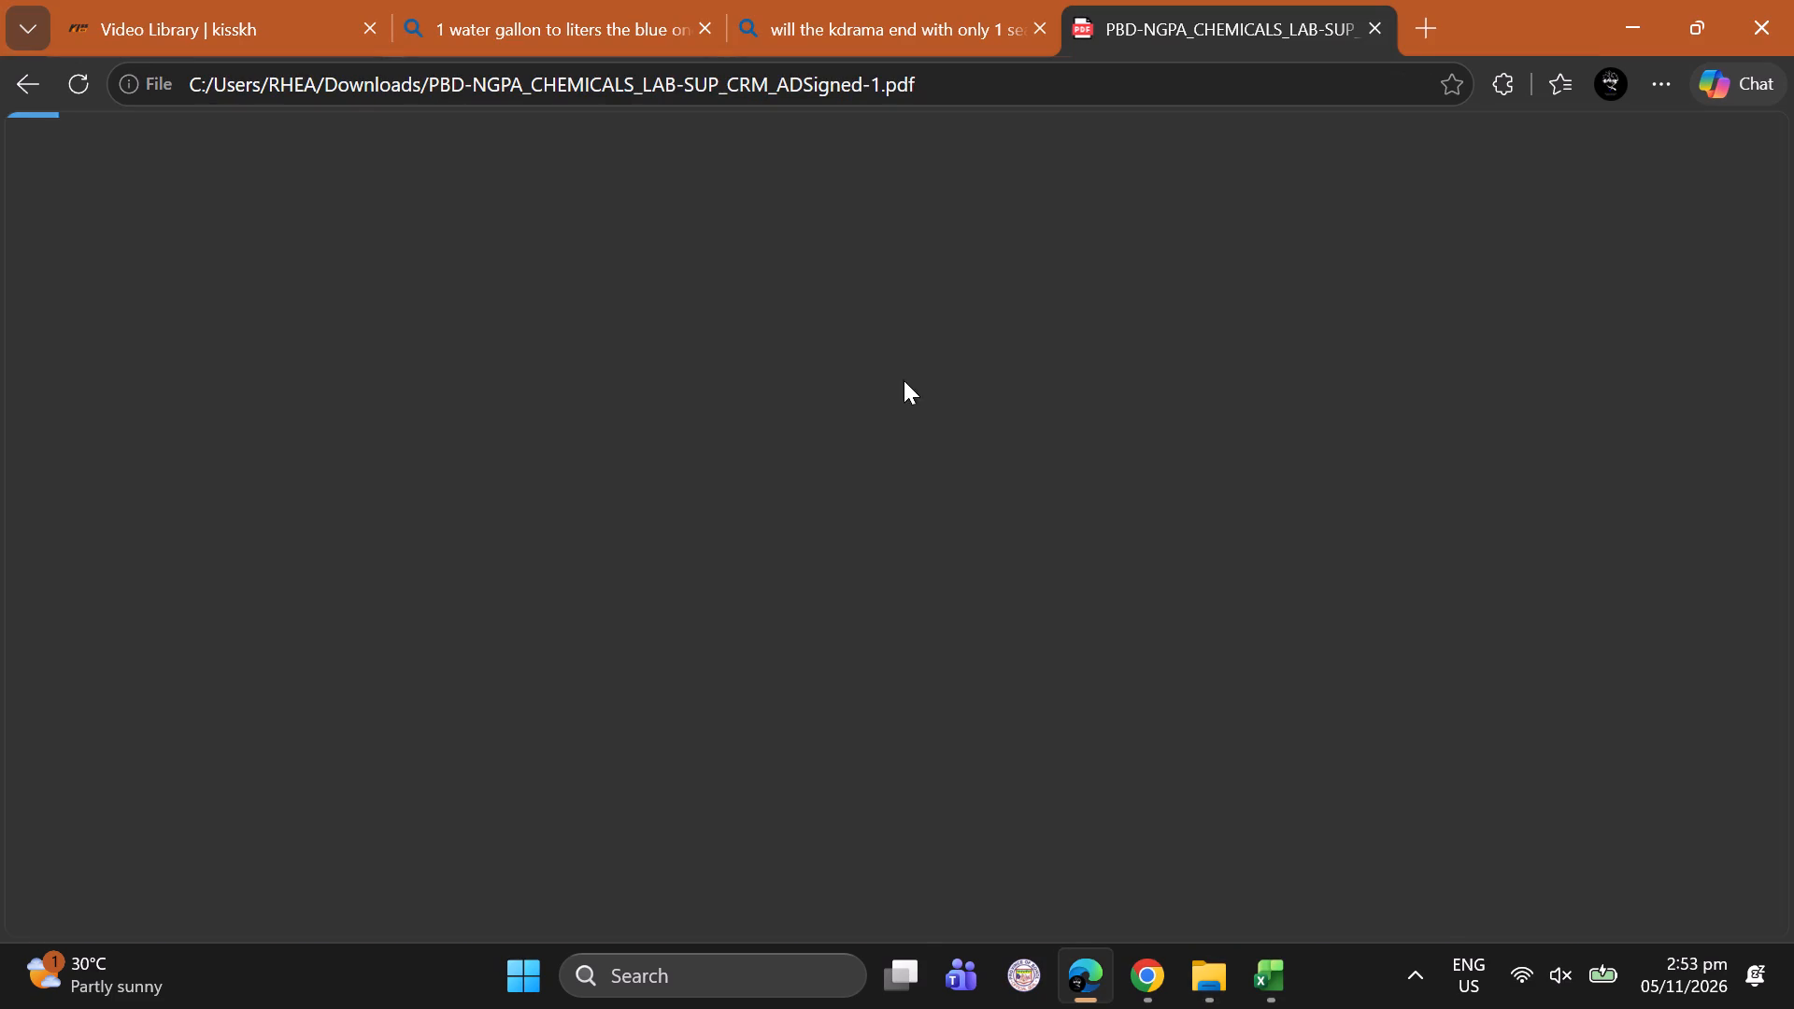
Return to the beginning of the bidding document and examine its opening pages, including the procurement title page.
{"action": "scroll", "coordinate": [915, 573], "scroll_direction": "down", "scroll_amount": 5}
{"action": "scroll", "coordinate": [915, 573], "scroll_direction": "up", "scroll_amount": 8}
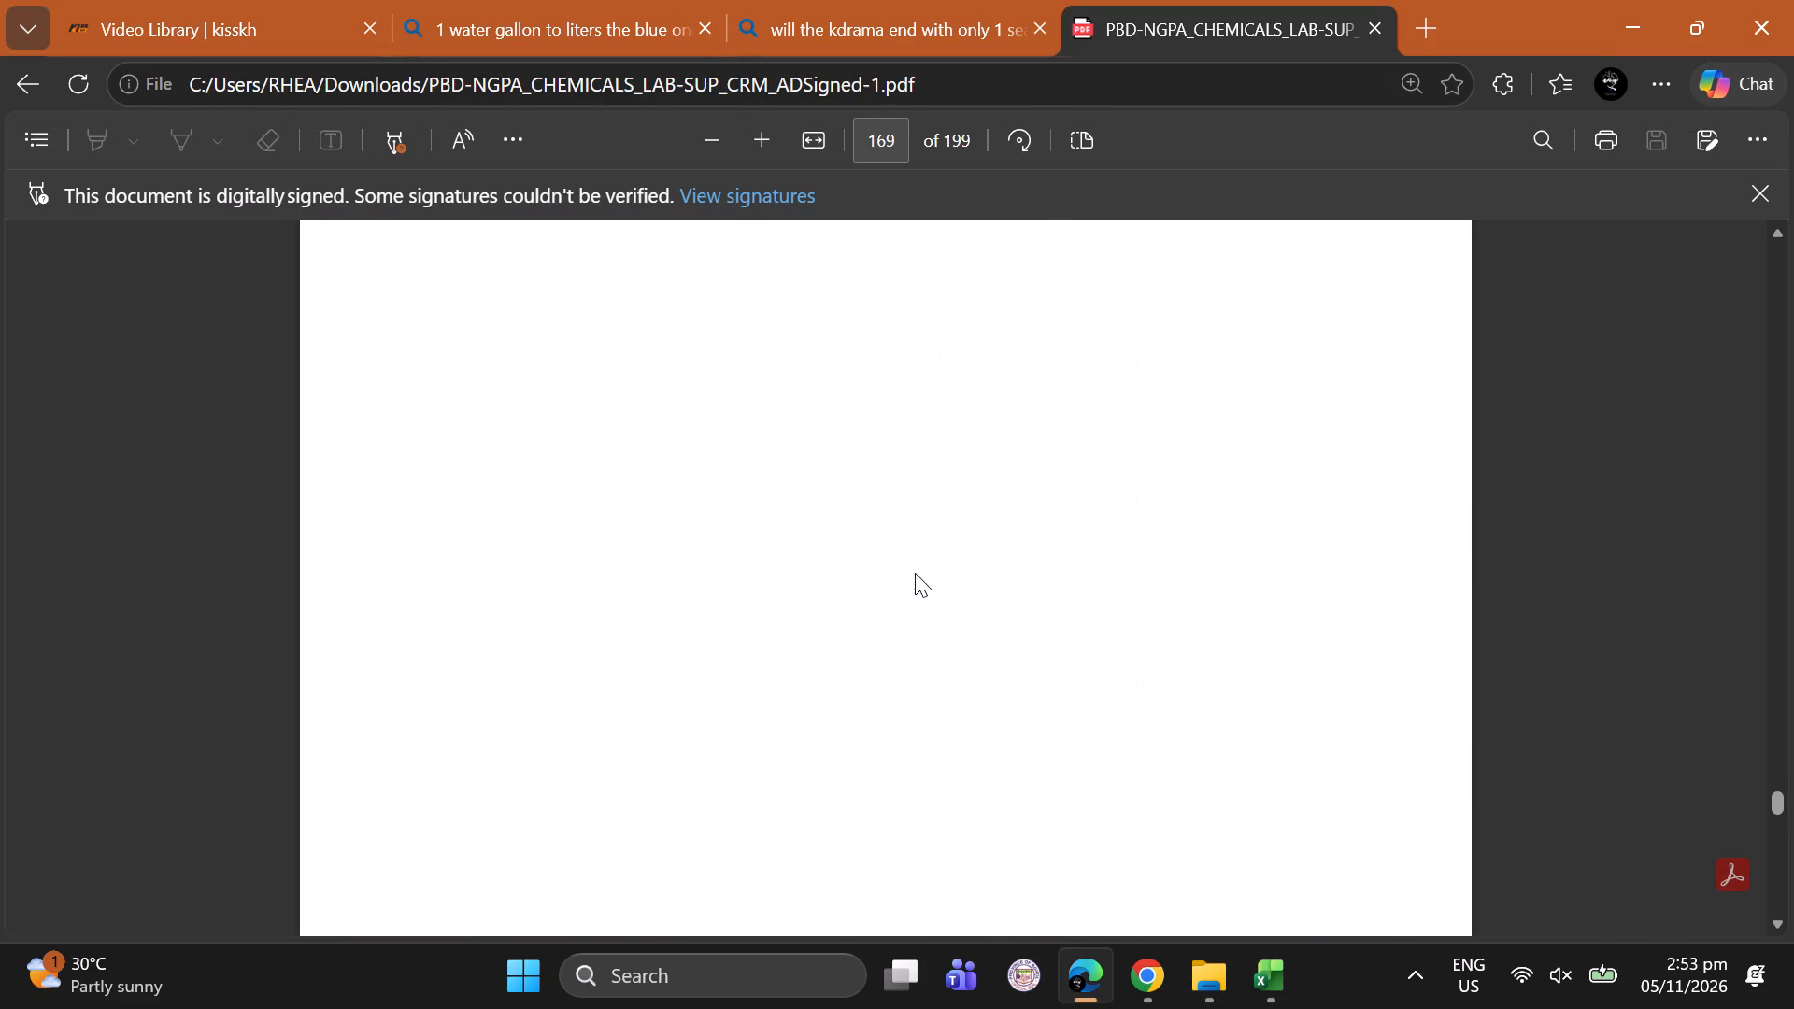
{"action": "scroll", "coordinate": [915, 573], "scroll_direction": "up", "scroll_amount": 1}
{"action": "left_click_drag", "start_coordinate": [1780, 801], "coordinate": [1758, 80]}
{"action": "scroll", "coordinate": [1367, 729], "scroll_direction": "down", "scroll_amount": 5}
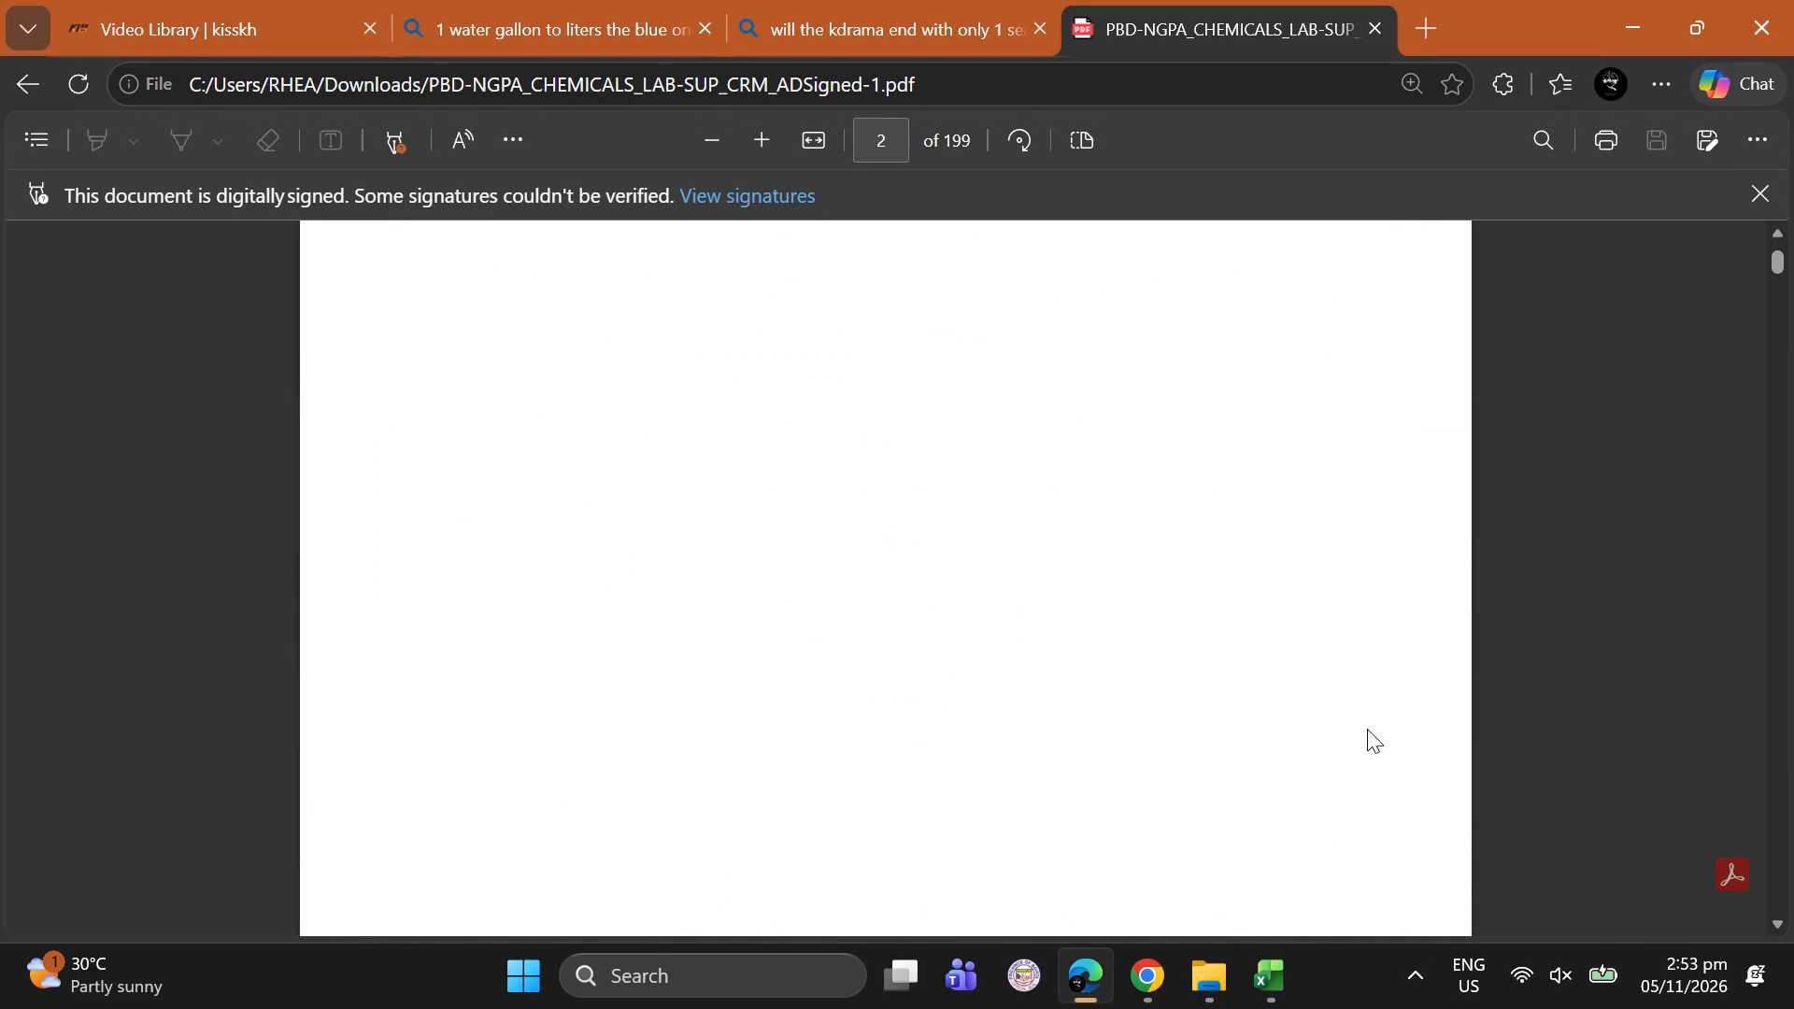
{"action": "scroll", "coordinate": [1367, 729], "scroll_direction": "down", "scroll_amount": 5}
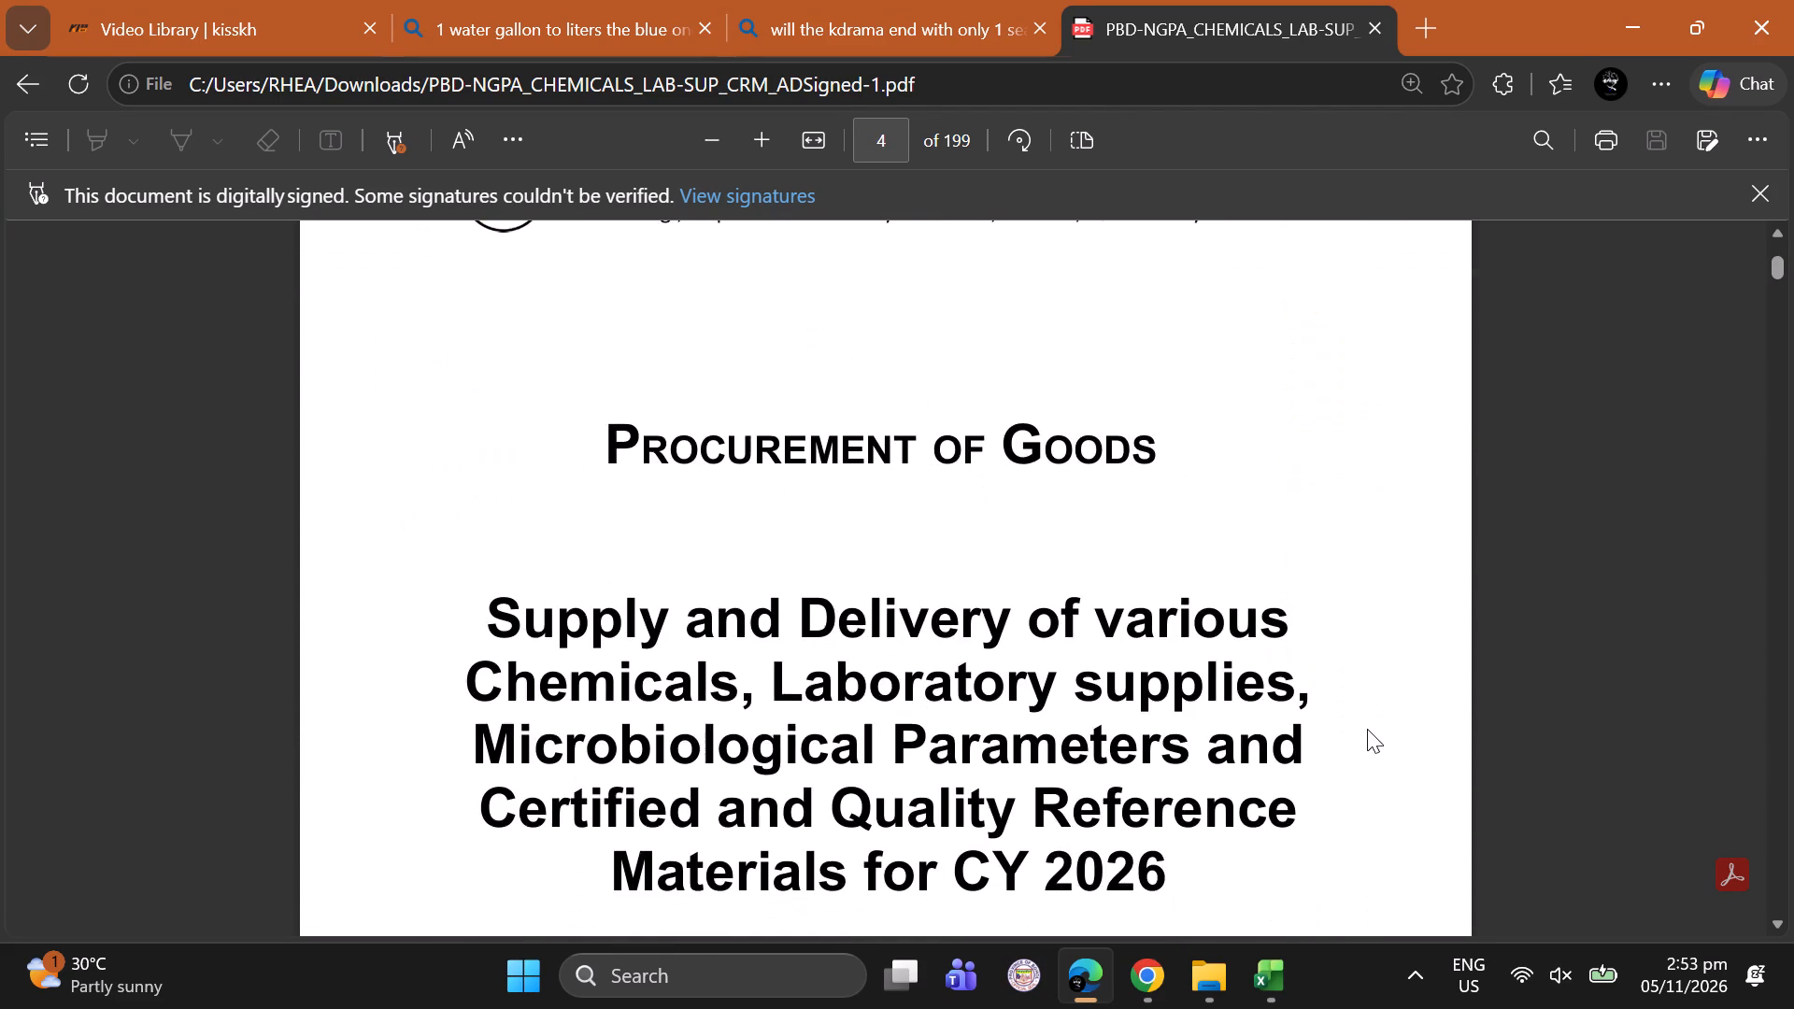
{"action": "scroll", "coordinate": [1367, 729], "scroll_direction": "down", "scroll_amount": 1}
{"action": "scroll", "coordinate": [1367, 729], "scroll_direction": "up", "scroll_amount": 2}
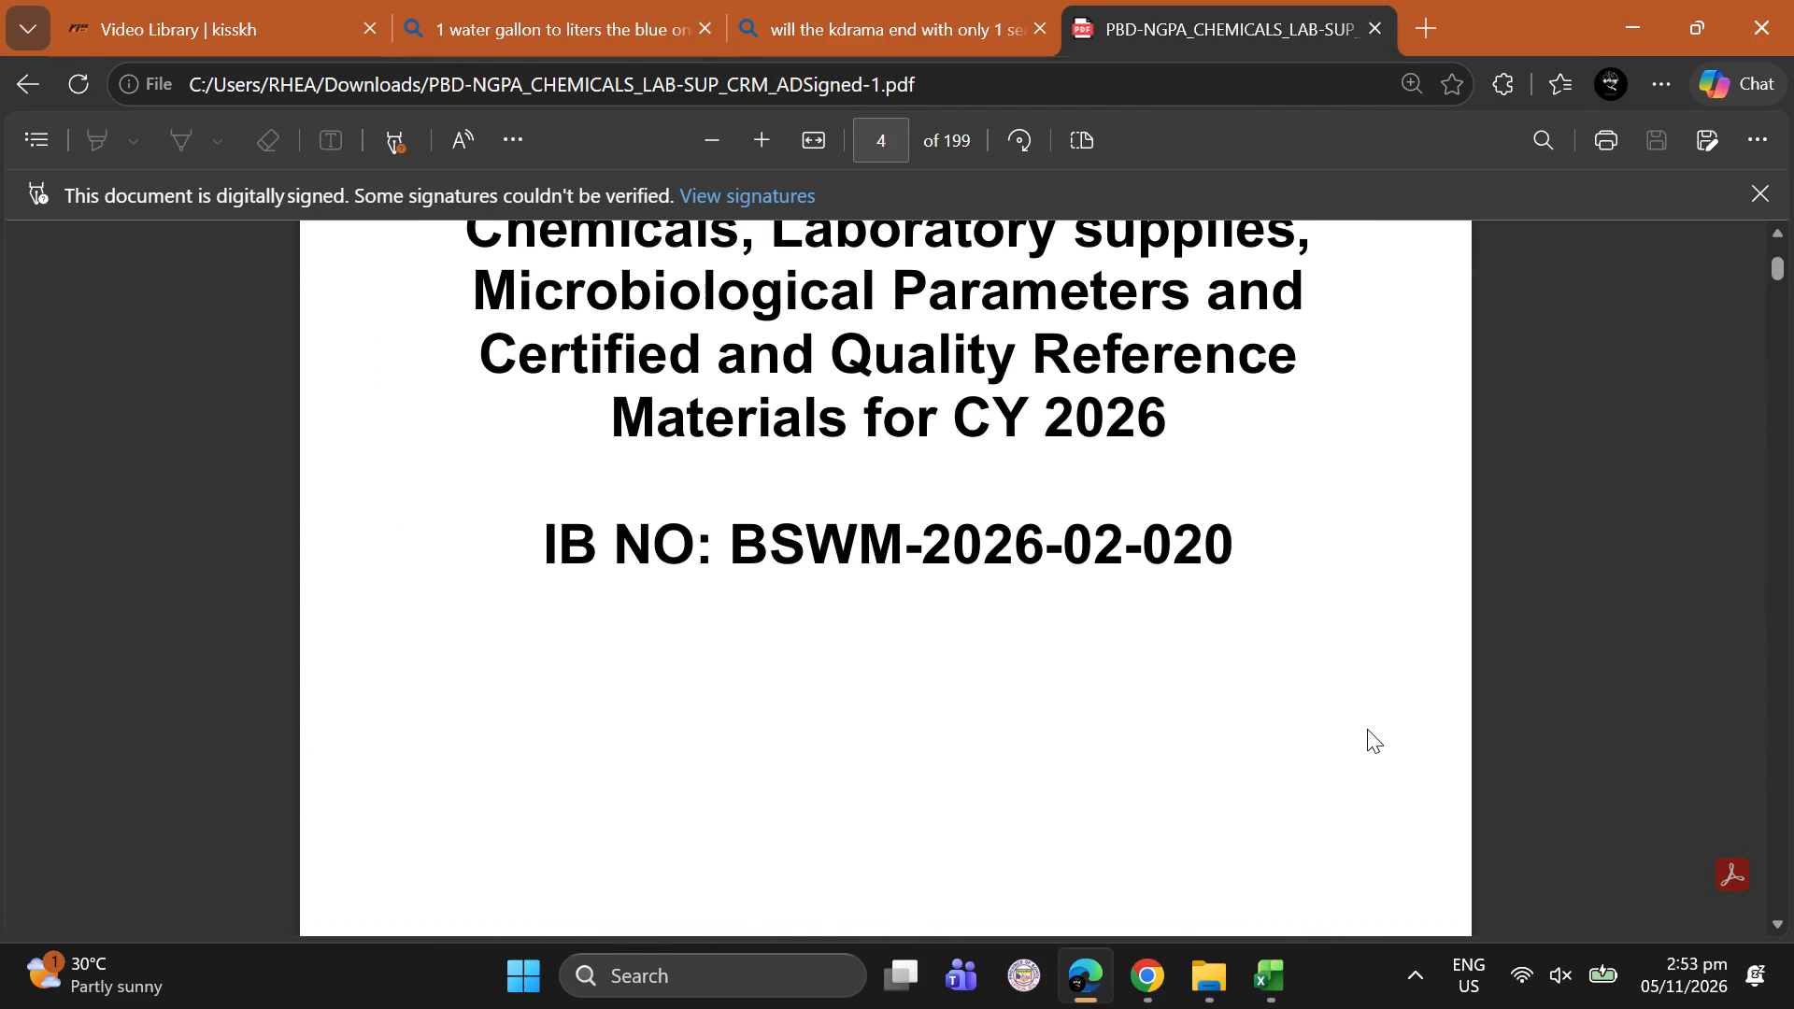
{"action": "scroll", "coordinate": [1367, 729], "scroll_direction": "up", "scroll_amount": 3}
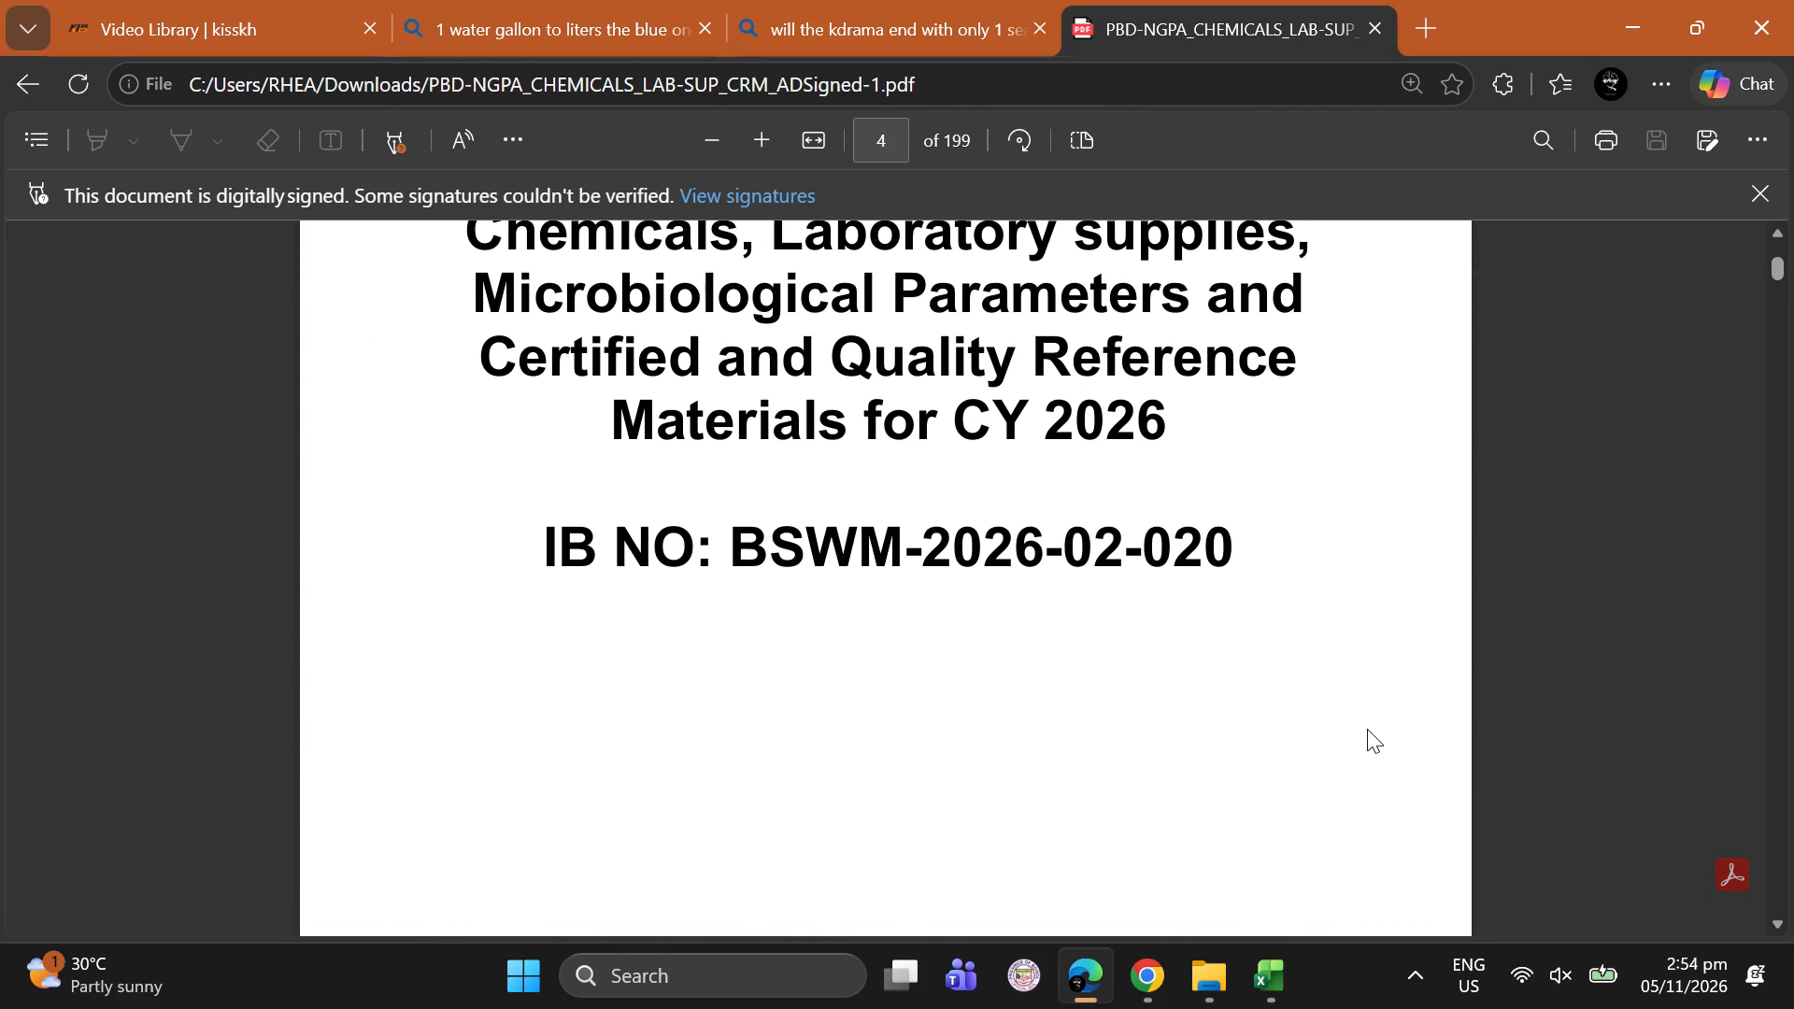
{"action": "scroll", "coordinate": [1367, 729], "scroll_direction": "up", "scroll_amount": 1}
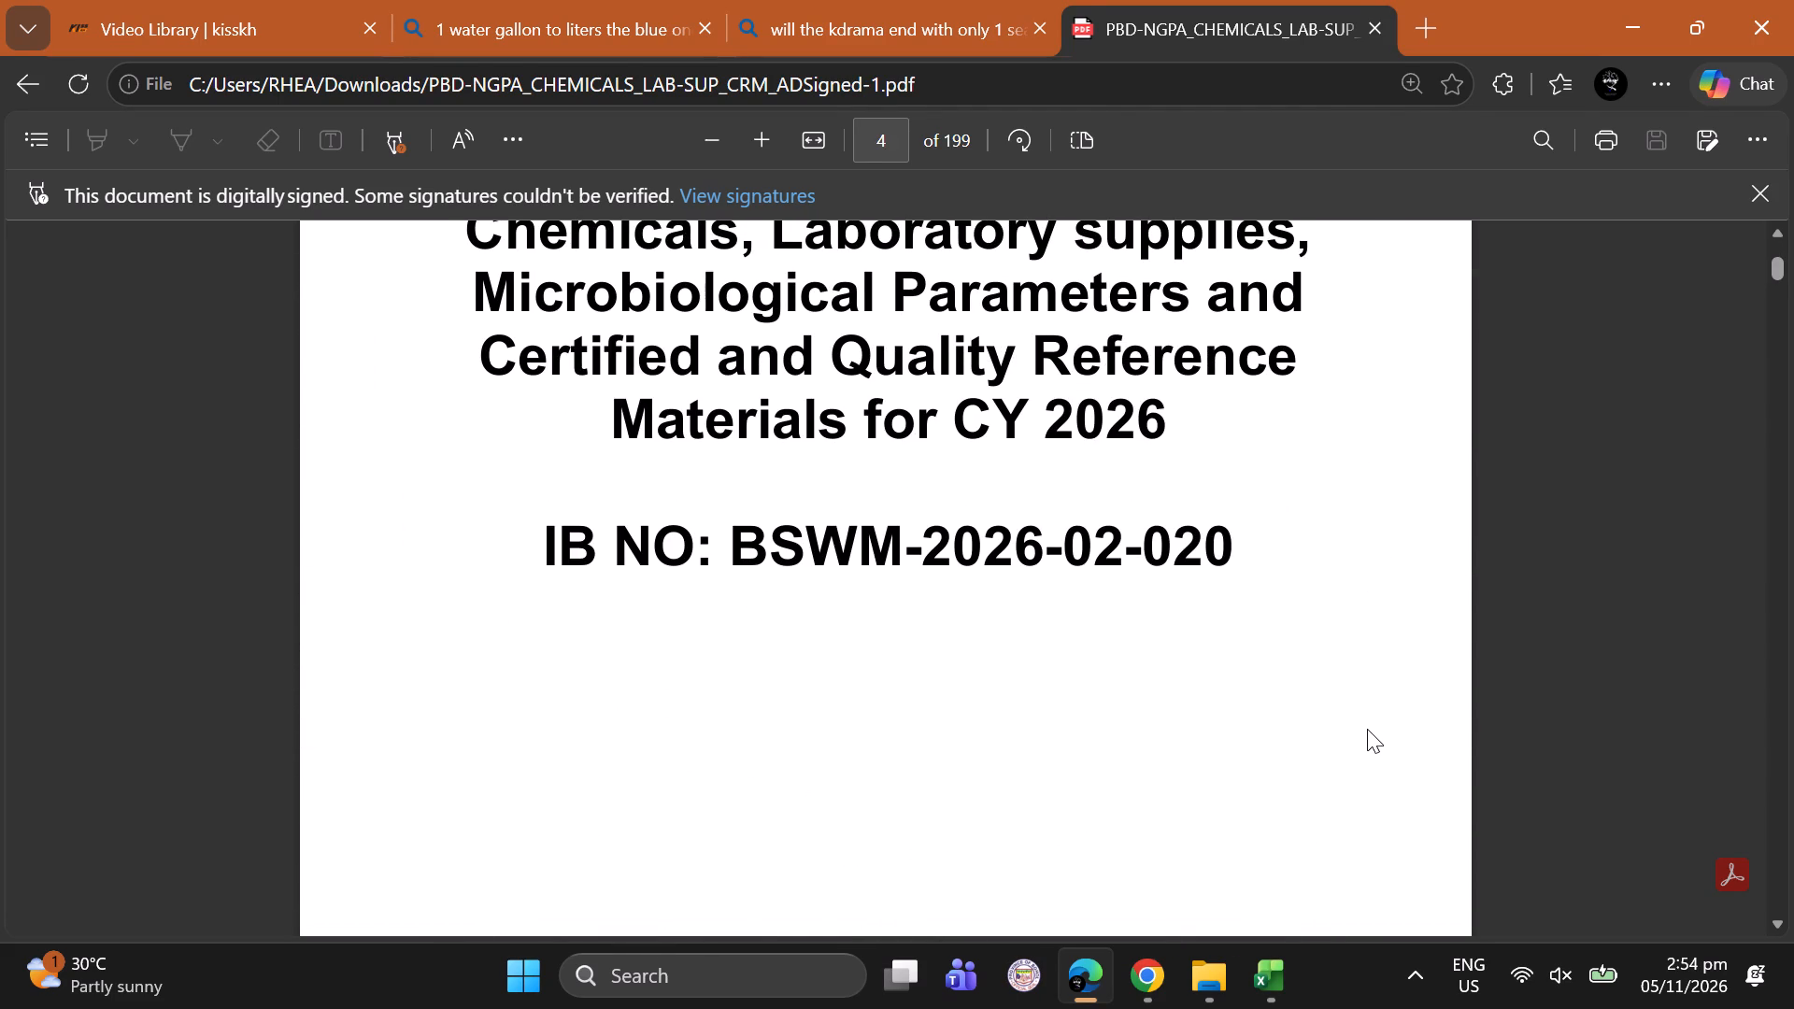
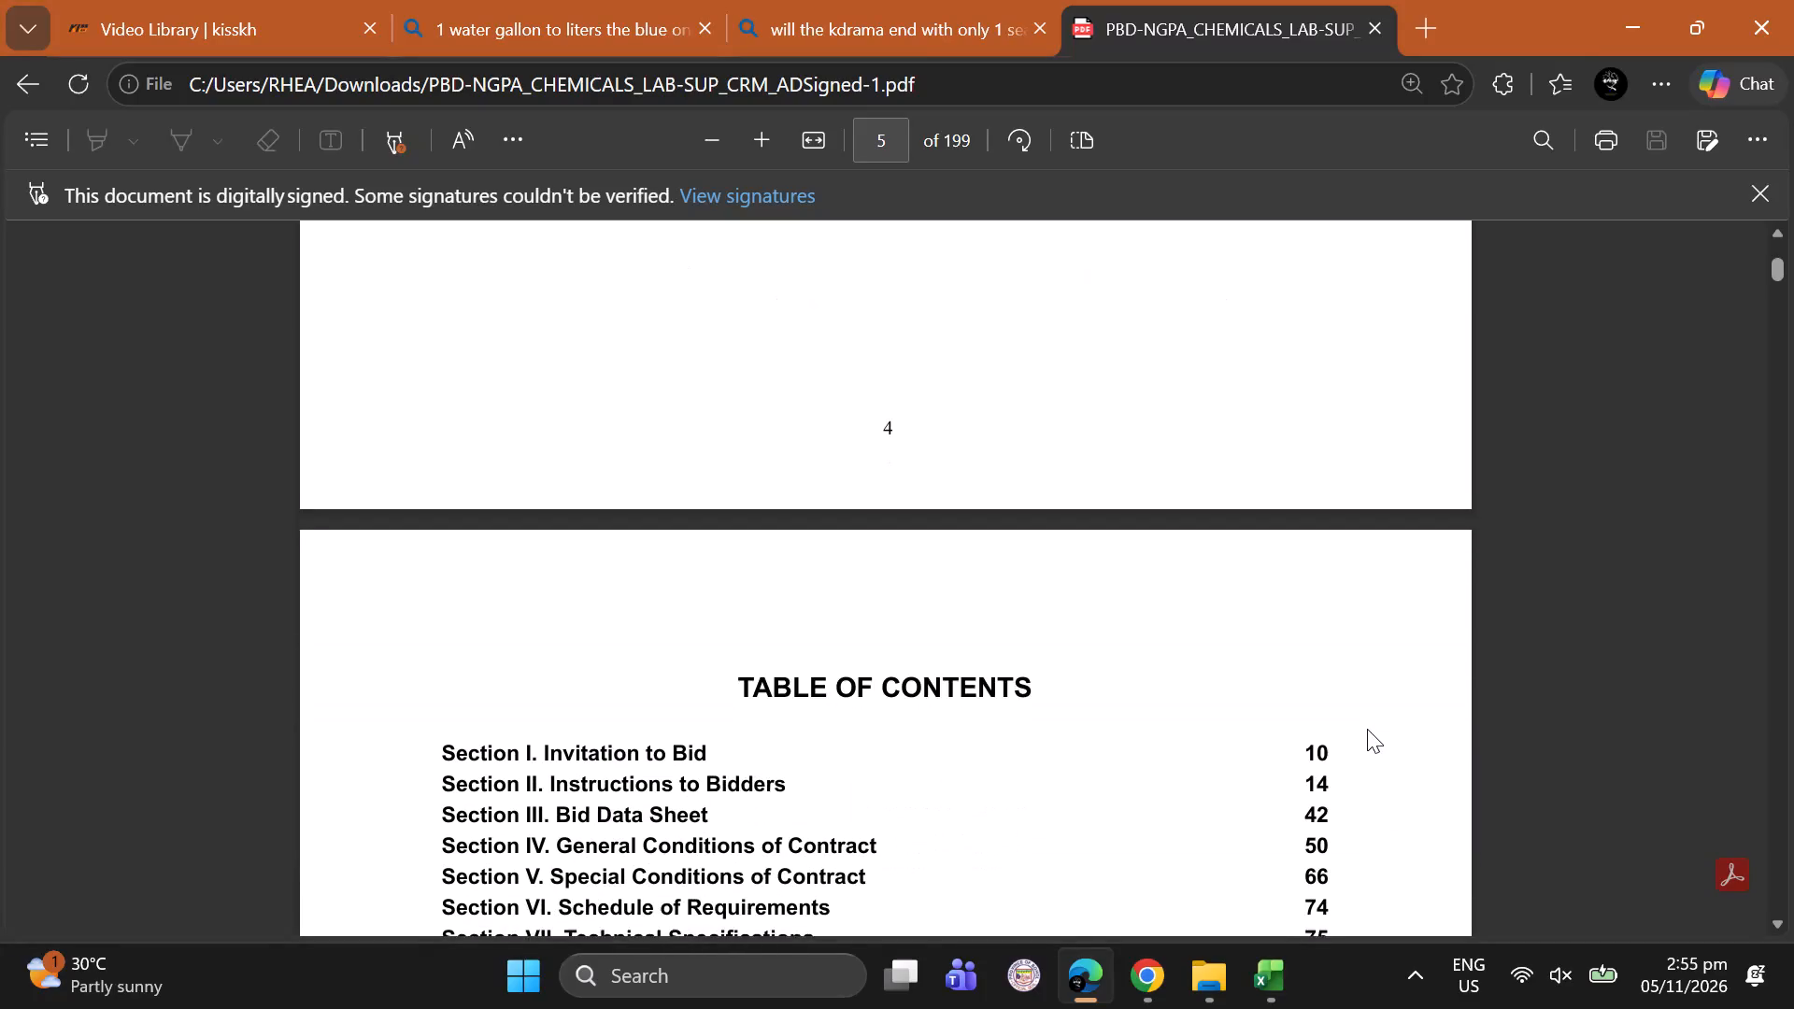
Skim the bidding document from its table of contents through the bidder instructions and Bid Data Sheet to the chemicals' technical specifications.
{"action": "scroll", "coordinate": [1367, 729], "scroll_direction": "down", "scroll_amount": 3}
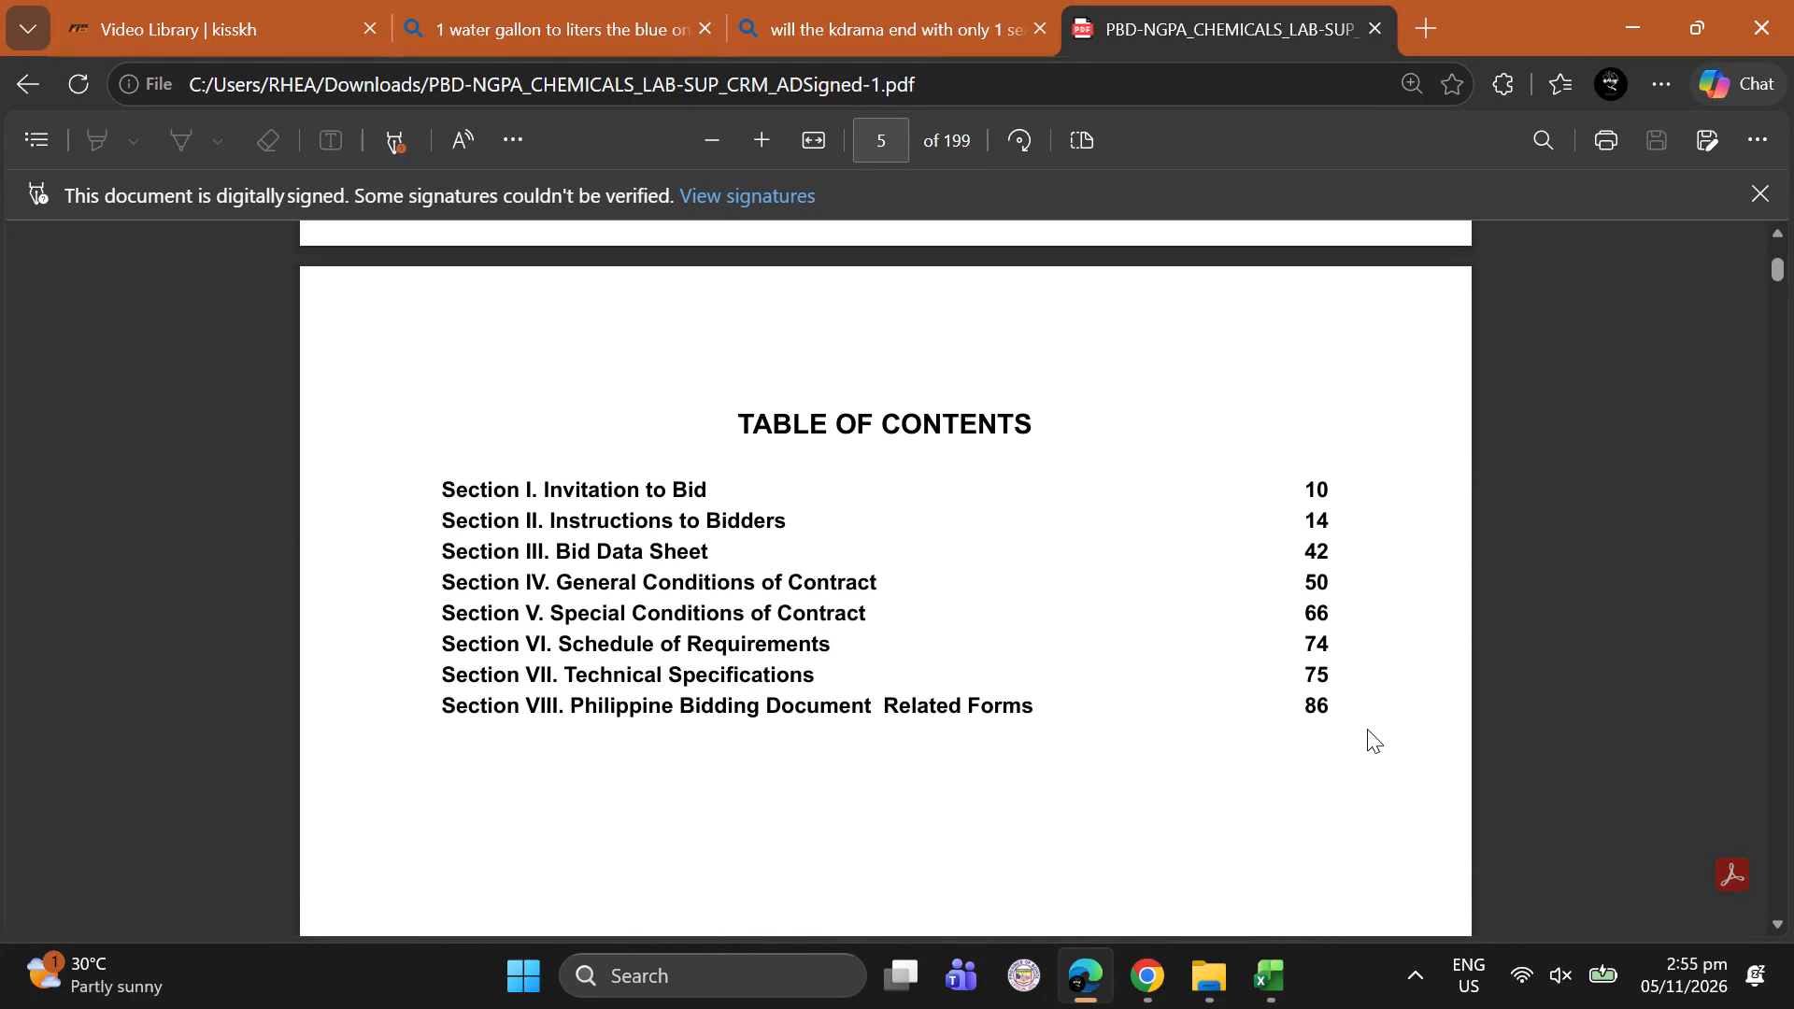
{"action": "scroll", "coordinate": [1367, 729], "scroll_direction": "down", "scroll_amount": 7}
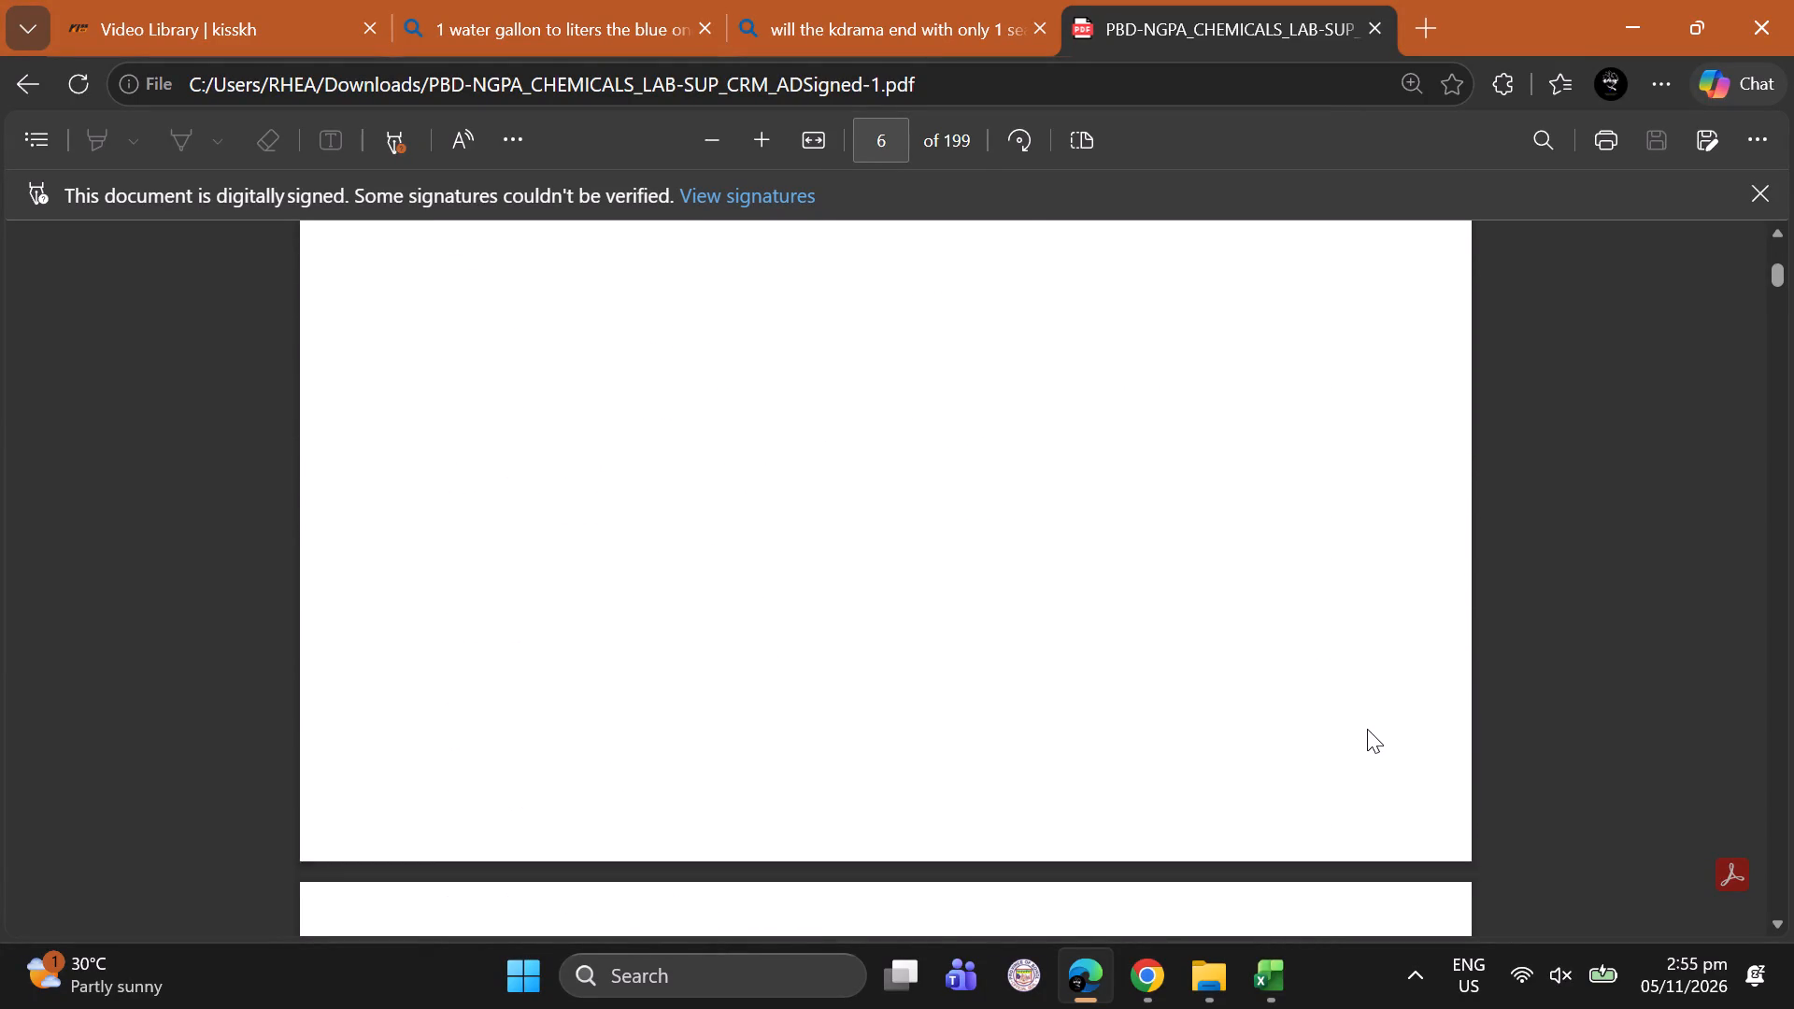
{"action": "scroll", "coordinate": [1367, 729], "scroll_direction": "down", "scroll_amount": 5}
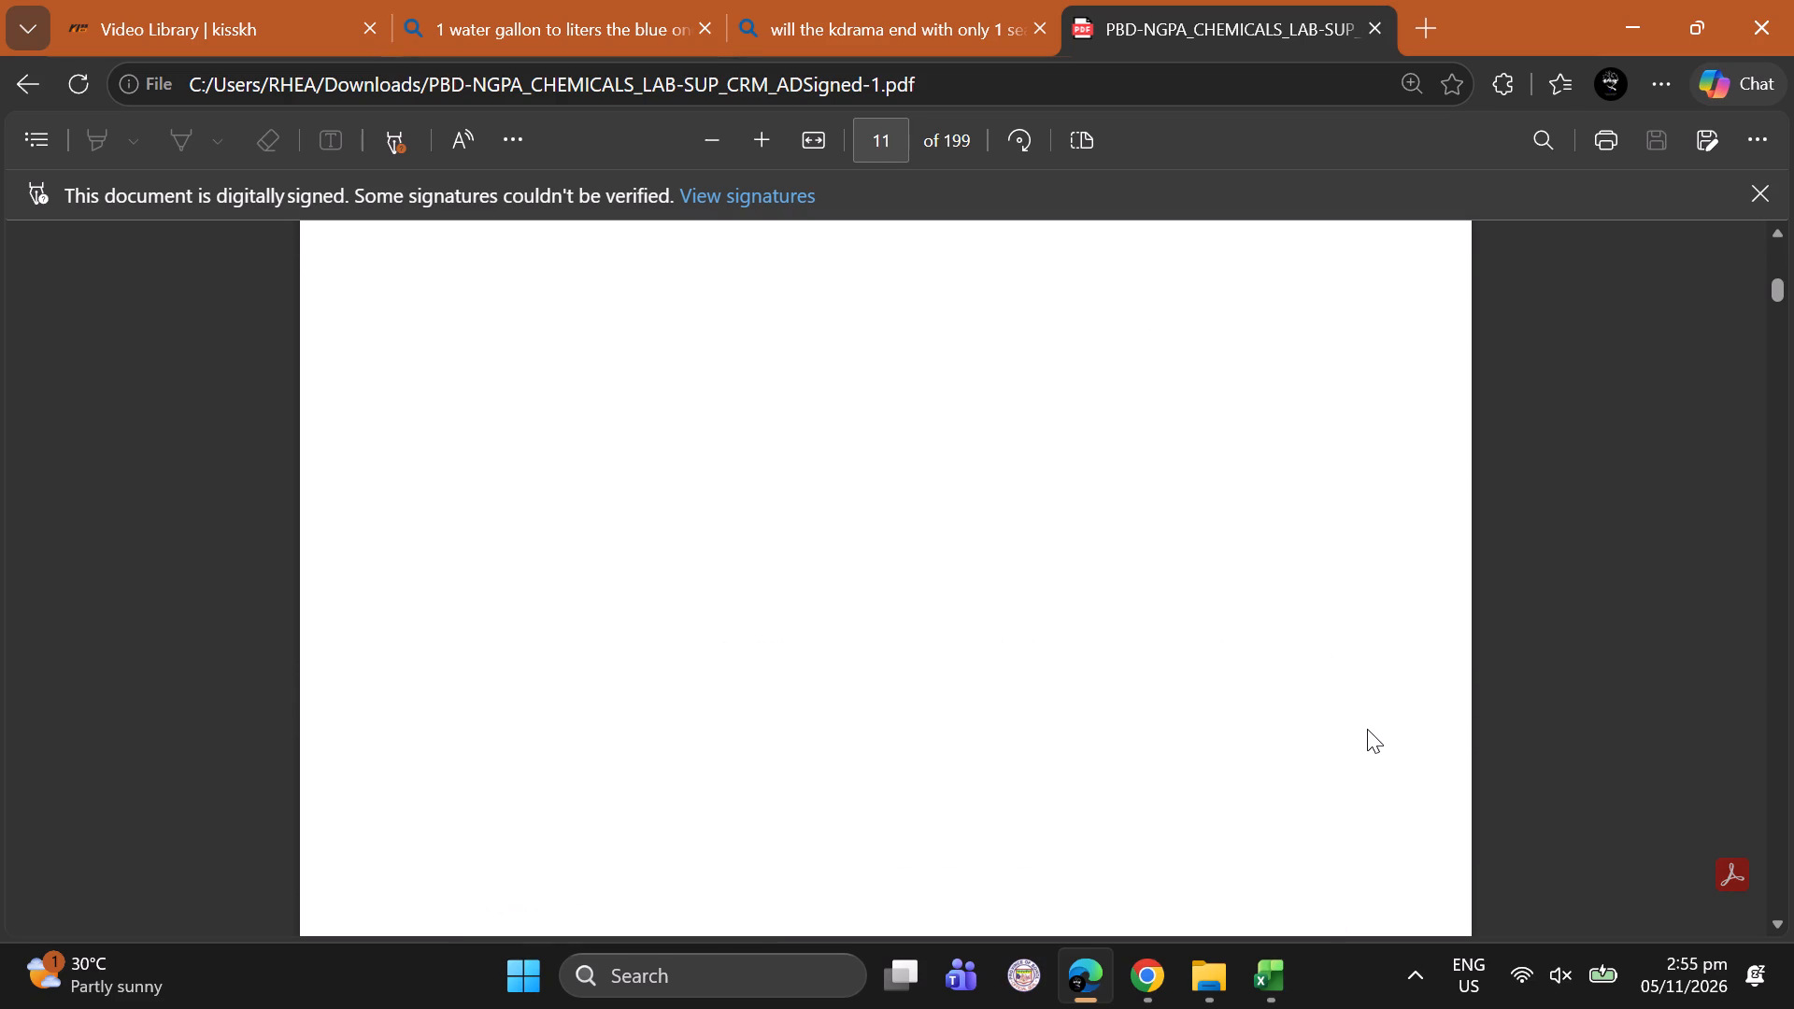
{"action": "scroll", "coordinate": [1367, 729], "scroll_direction": "down", "scroll_amount": 4}
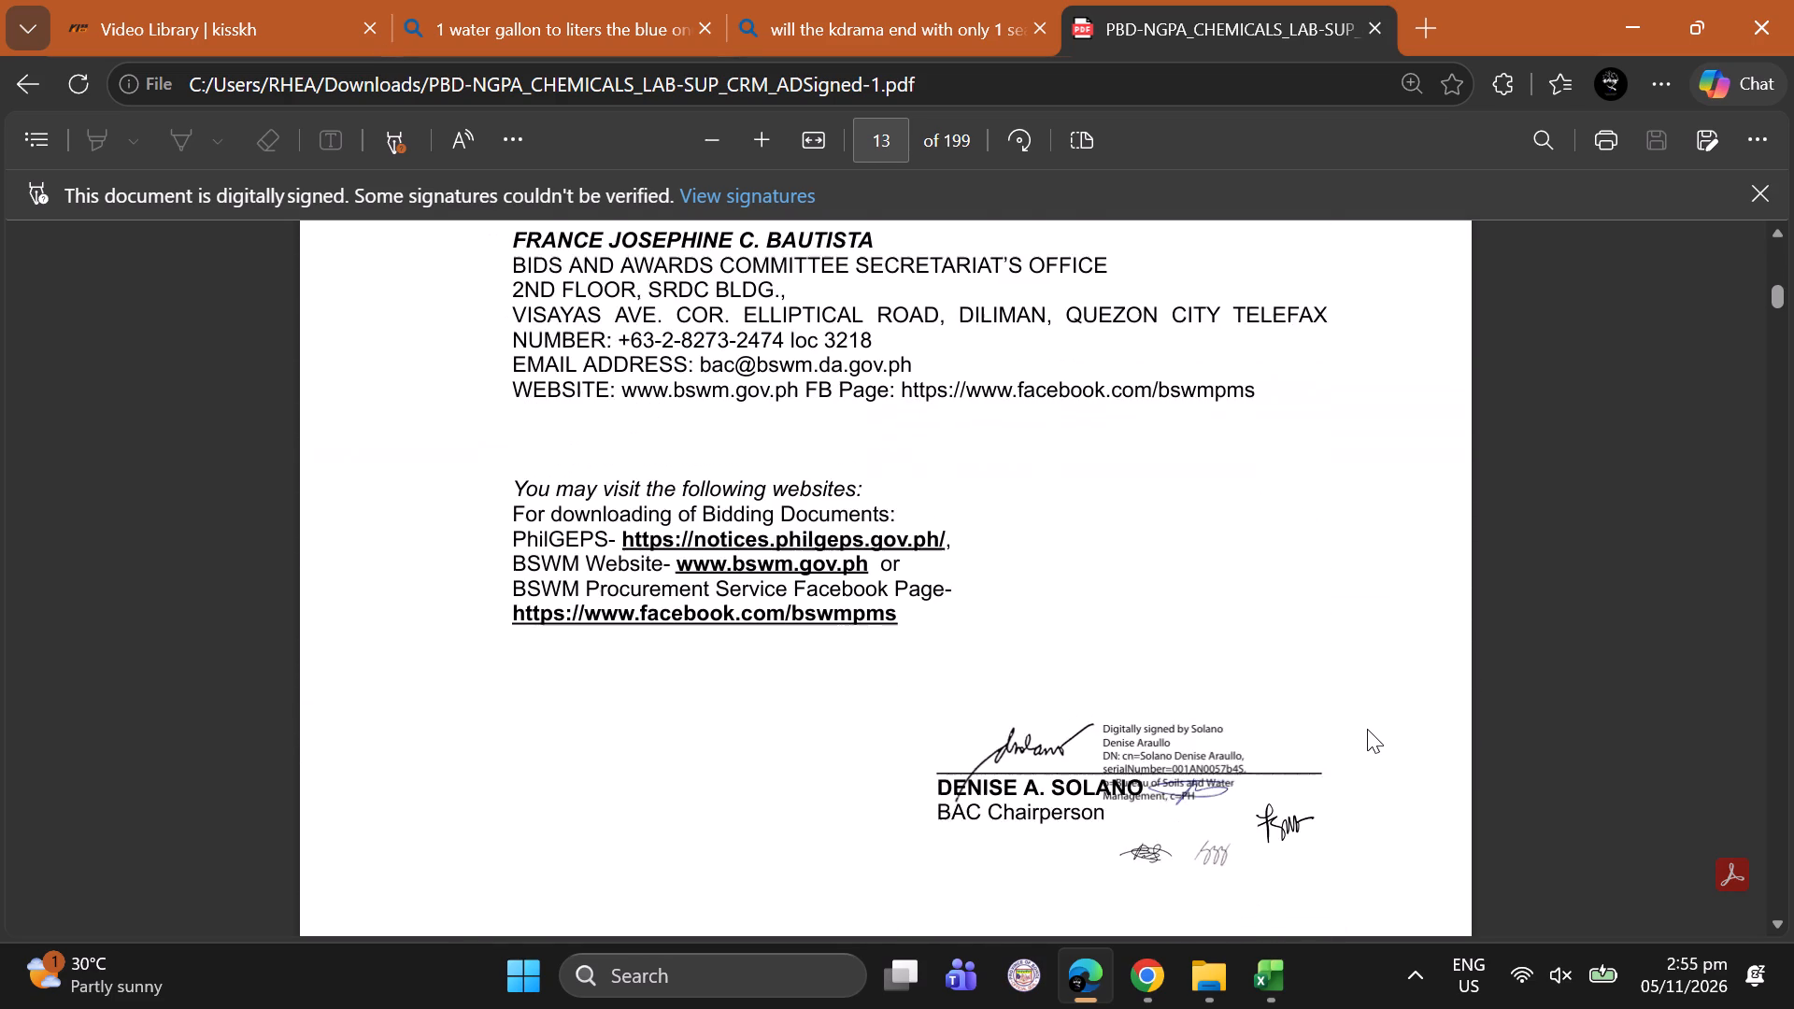
{"action": "scroll", "coordinate": [1367, 729], "scroll_direction": "down", "scroll_amount": 6}
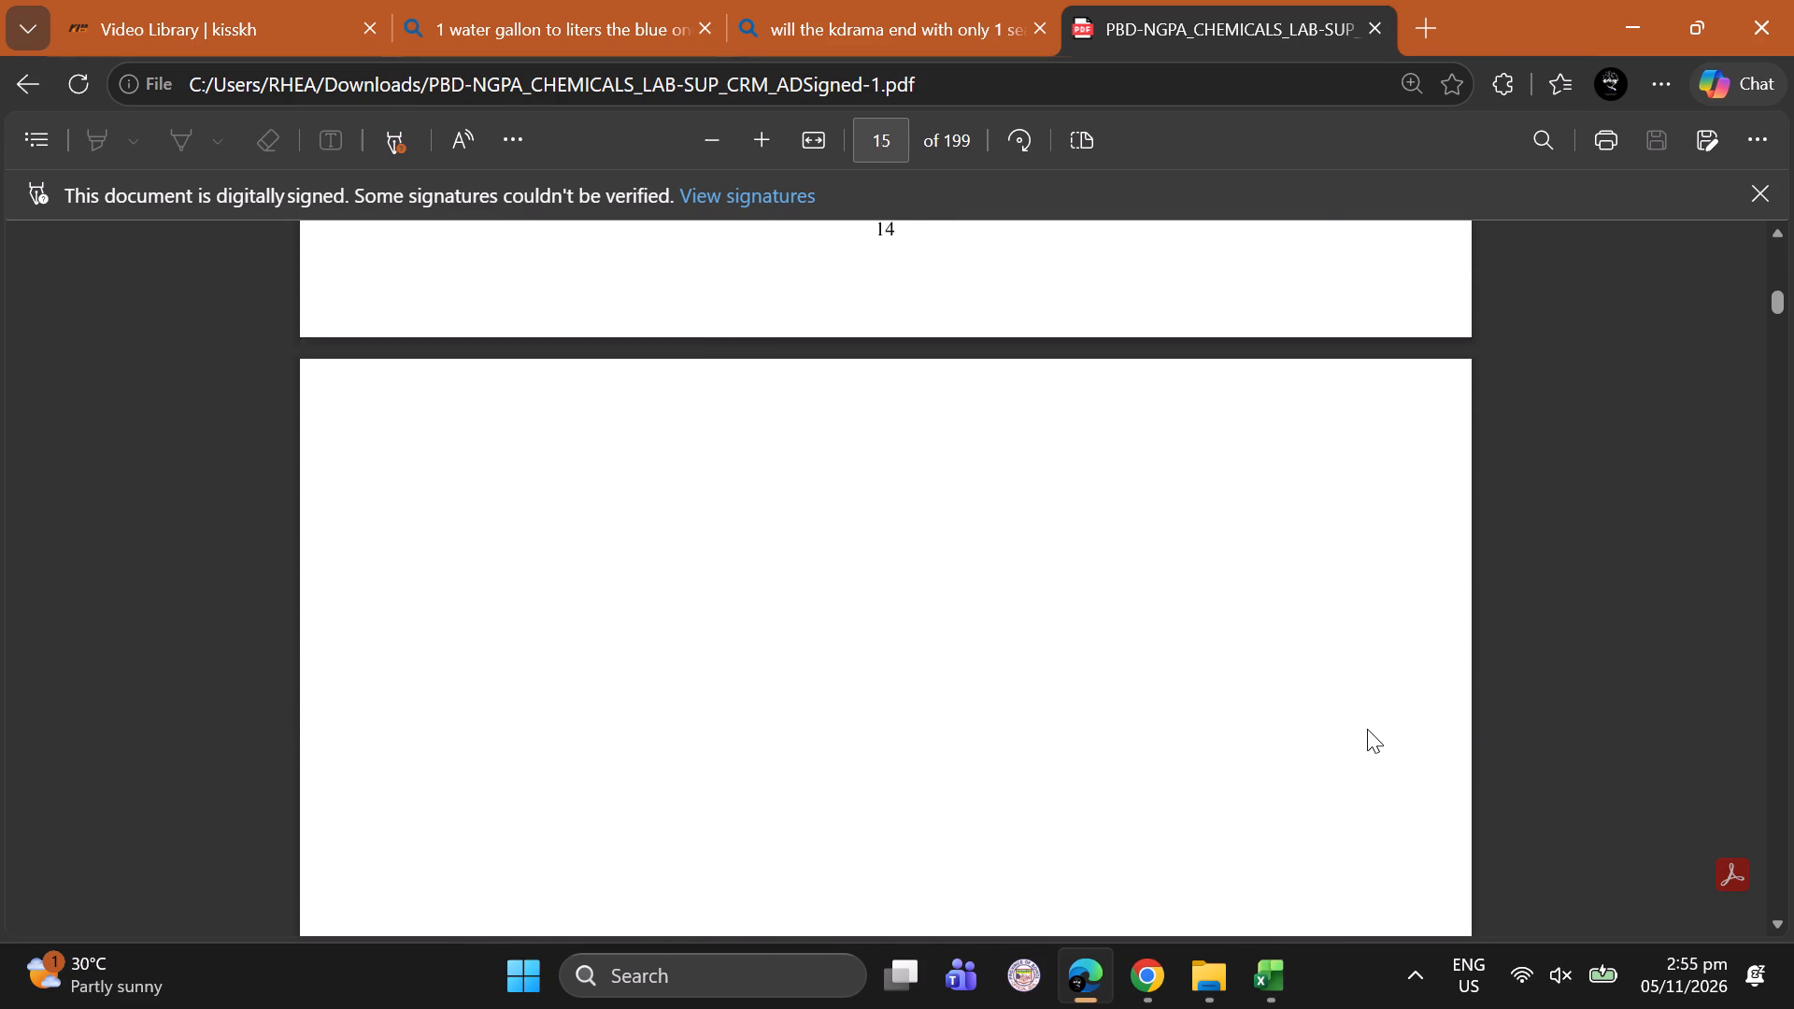
{"action": "scroll", "coordinate": [1367, 729], "scroll_direction": "down", "scroll_amount": 1}
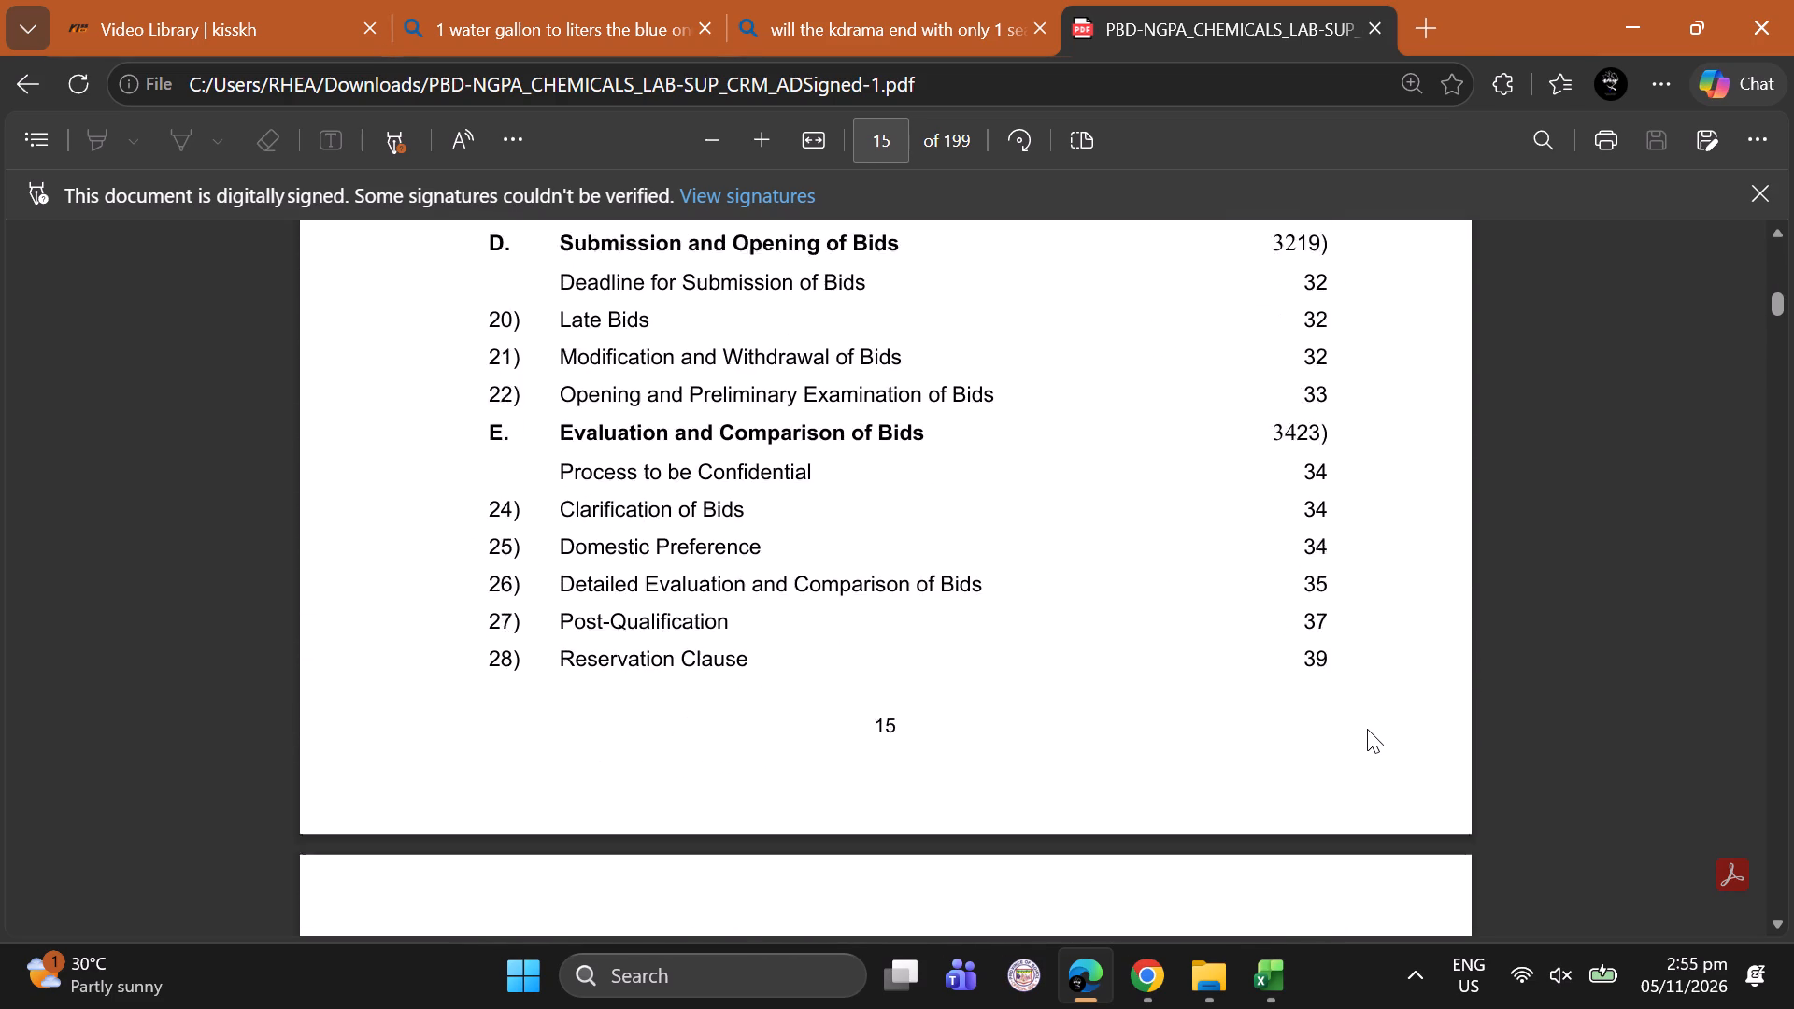
{"action": "scroll", "coordinate": [1367, 729], "scroll_direction": "down", "scroll_amount": 2}
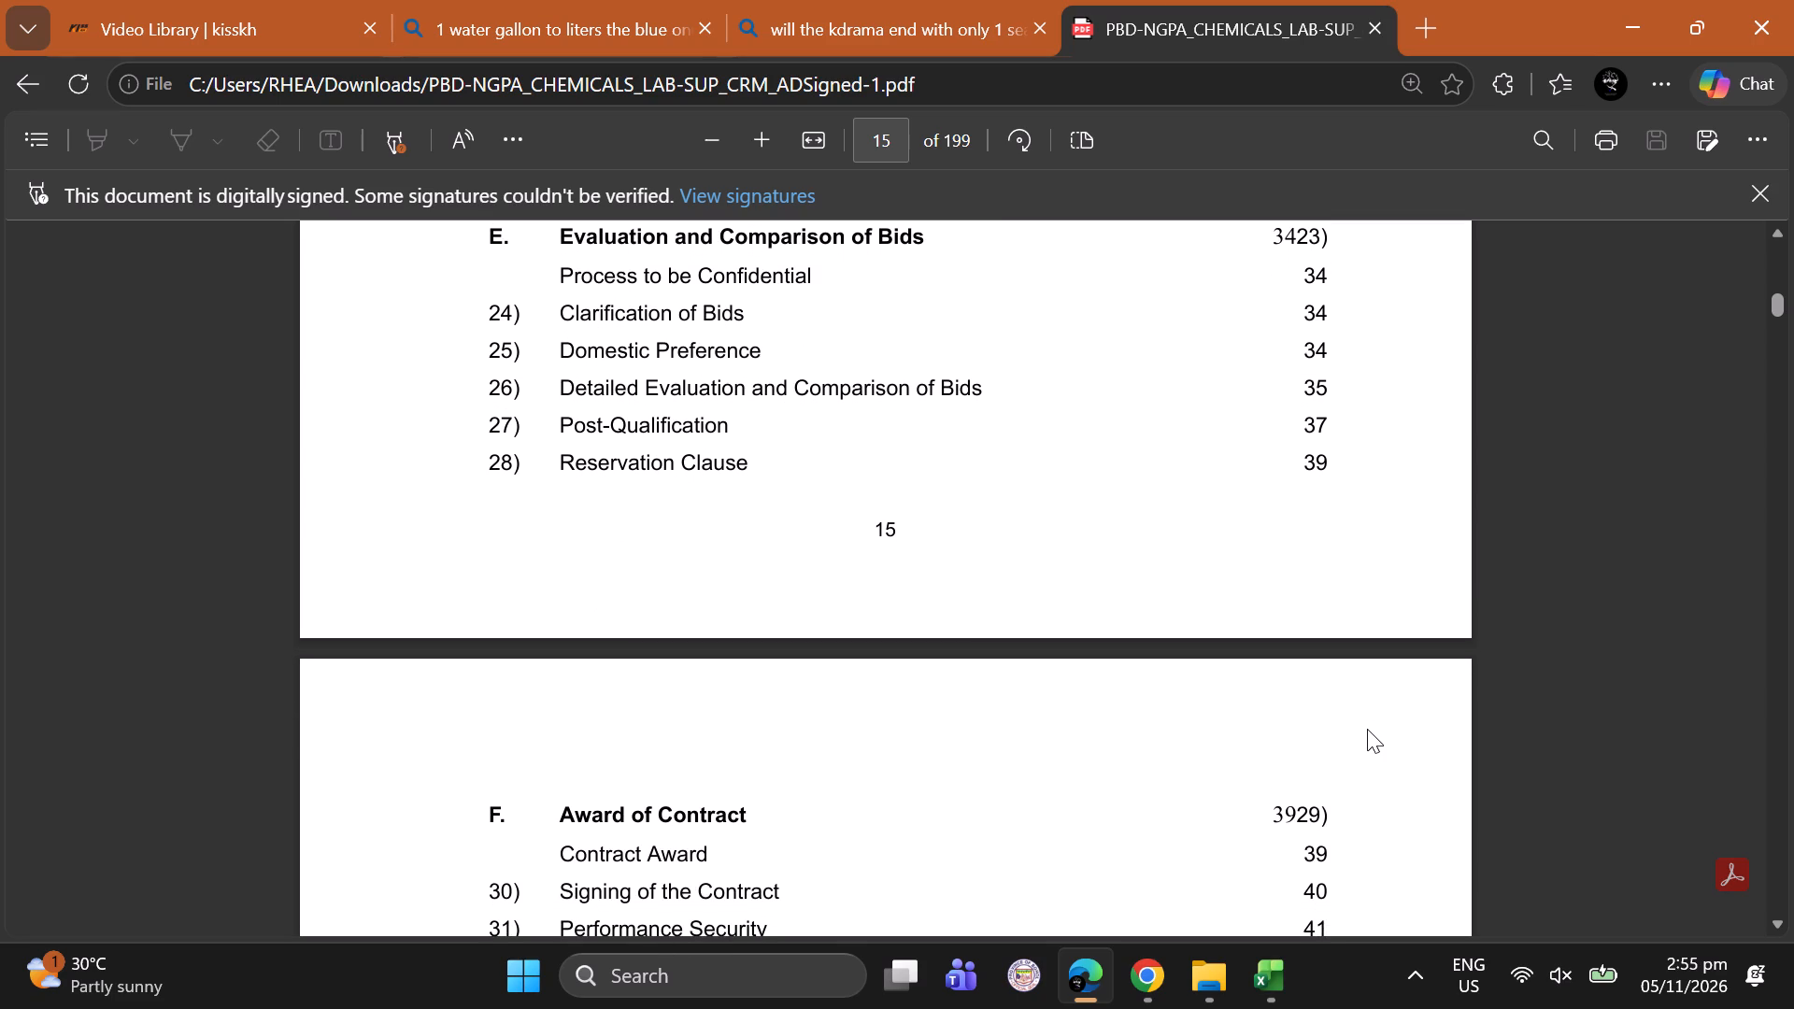
{"action": "scroll", "coordinate": [1367, 729], "scroll_direction": "down", "scroll_amount": 5}
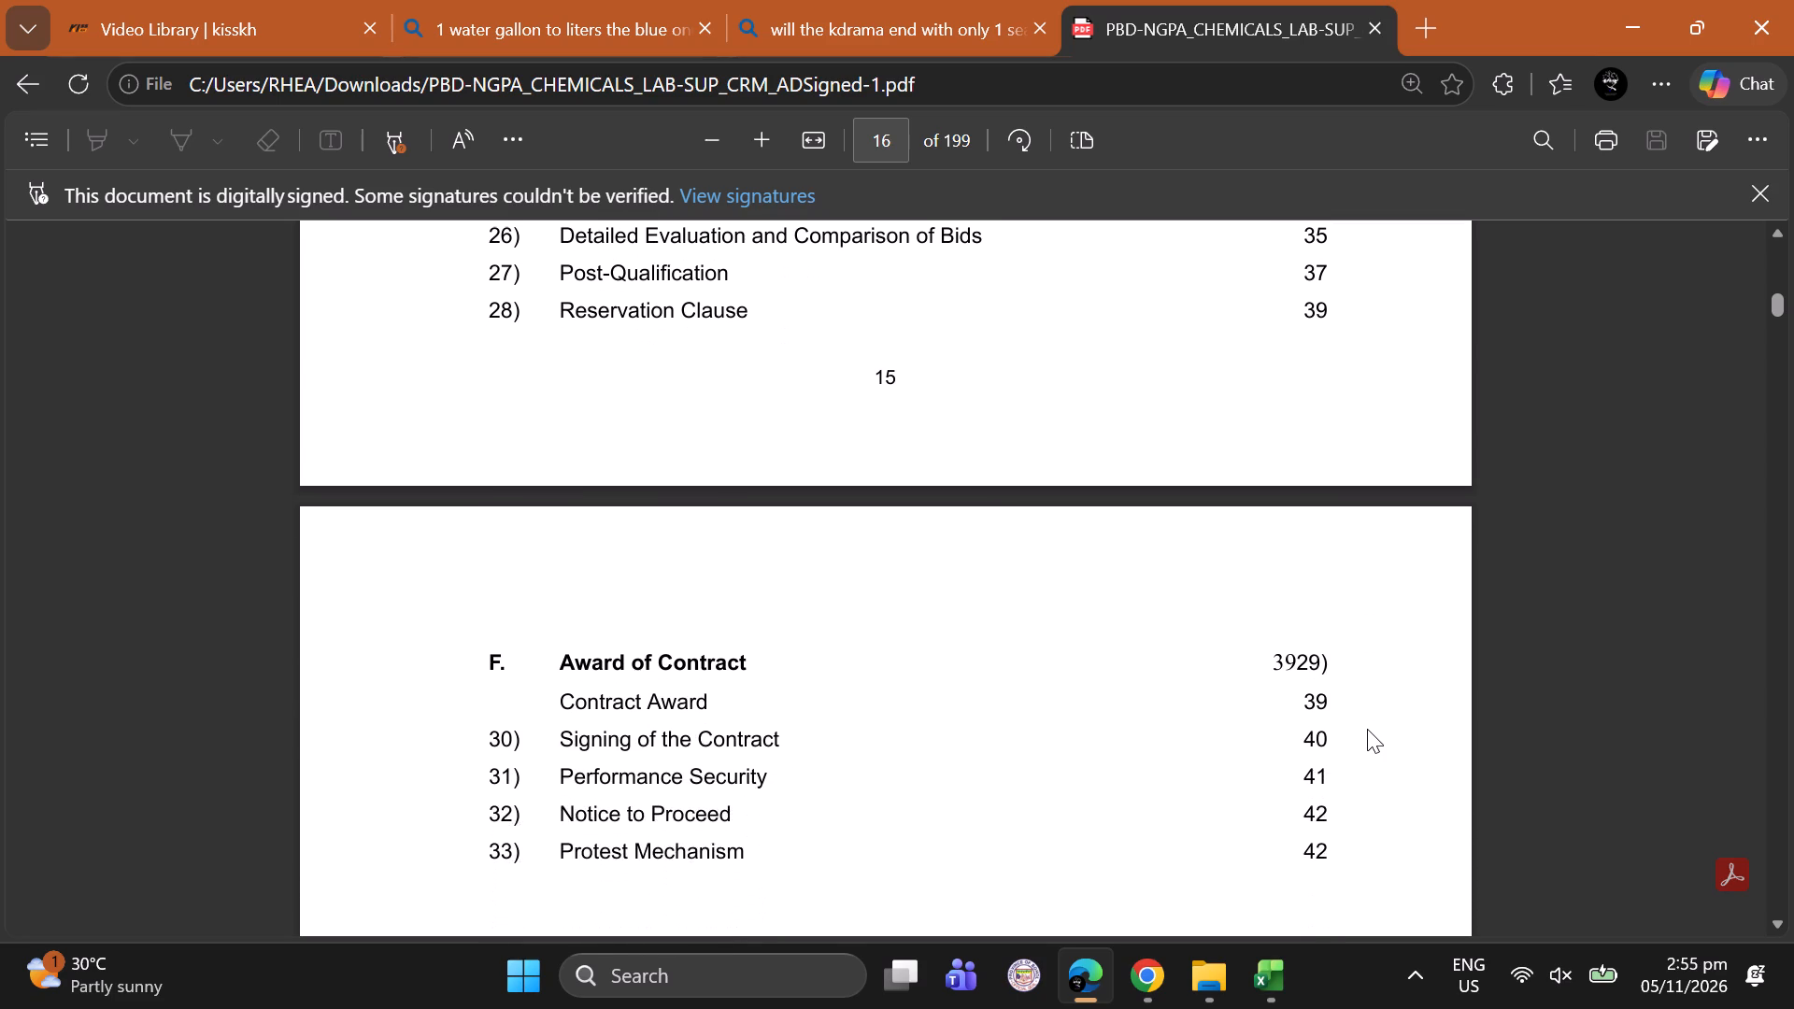
{"action": "scroll", "coordinate": [1367, 729], "scroll_direction": "down", "scroll_amount": 8}
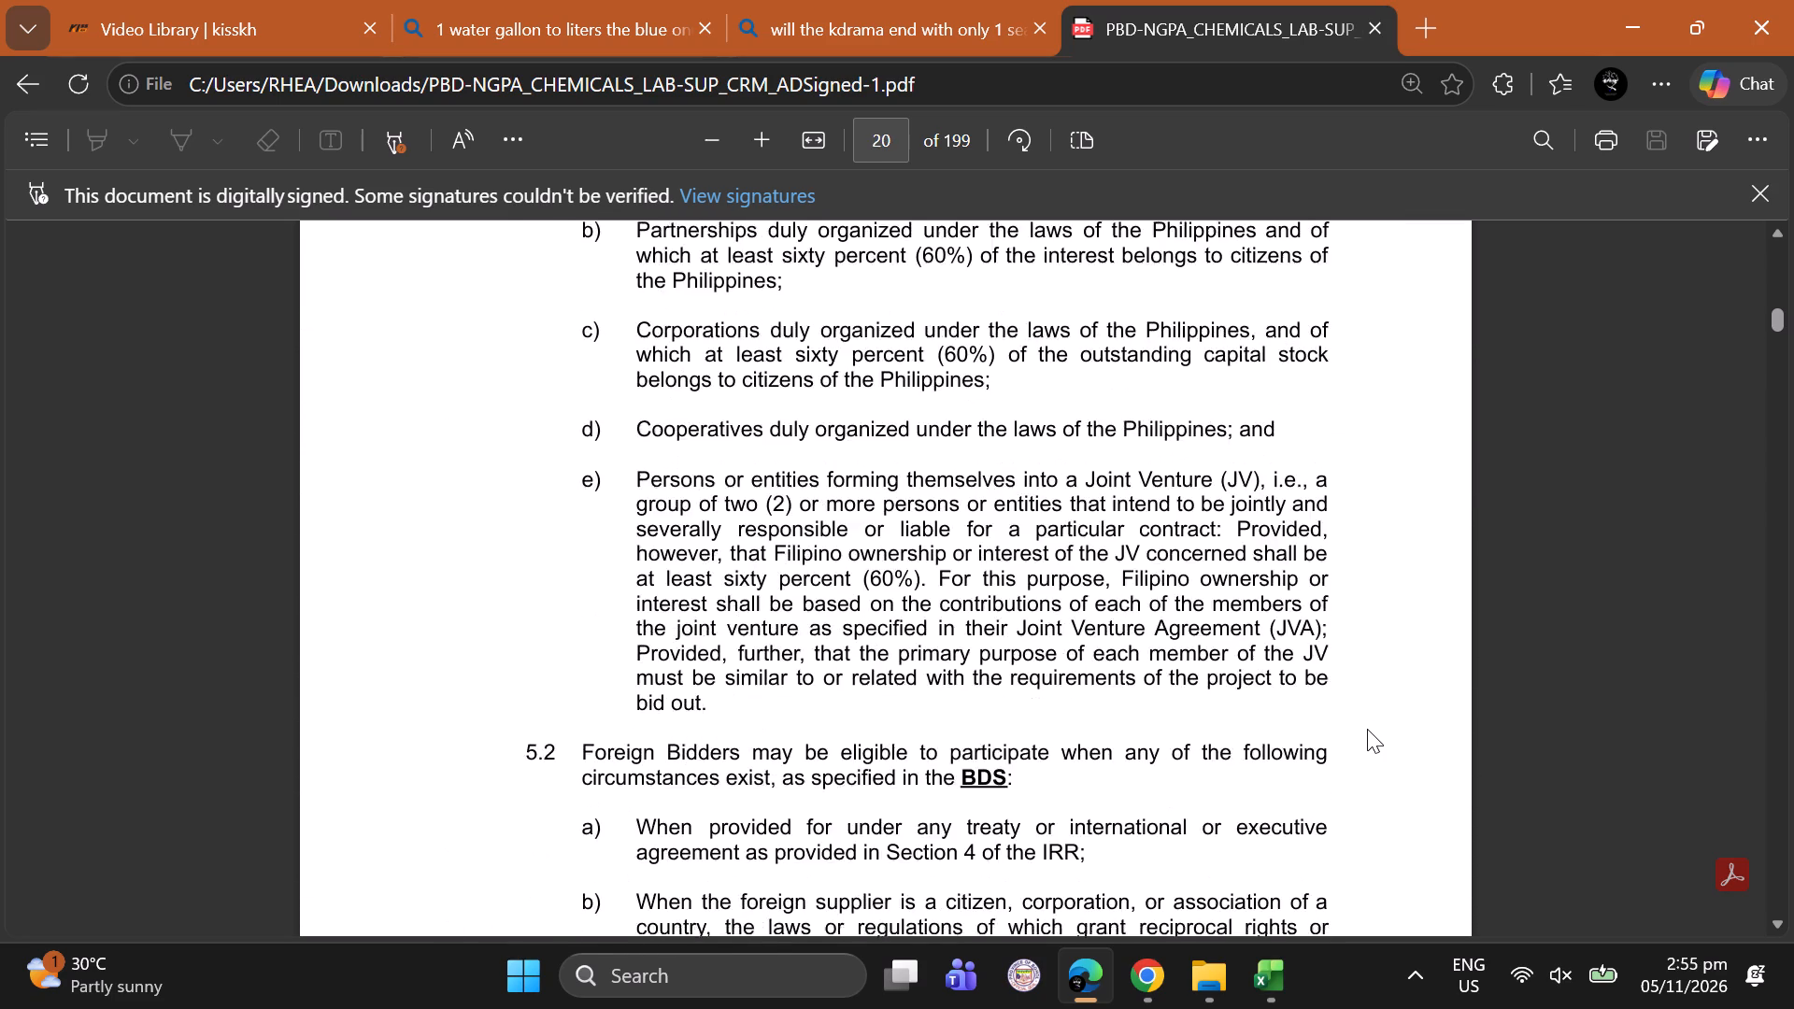
{"action": "scroll", "coordinate": [1367, 729], "scroll_direction": "down", "scroll_amount": 8}
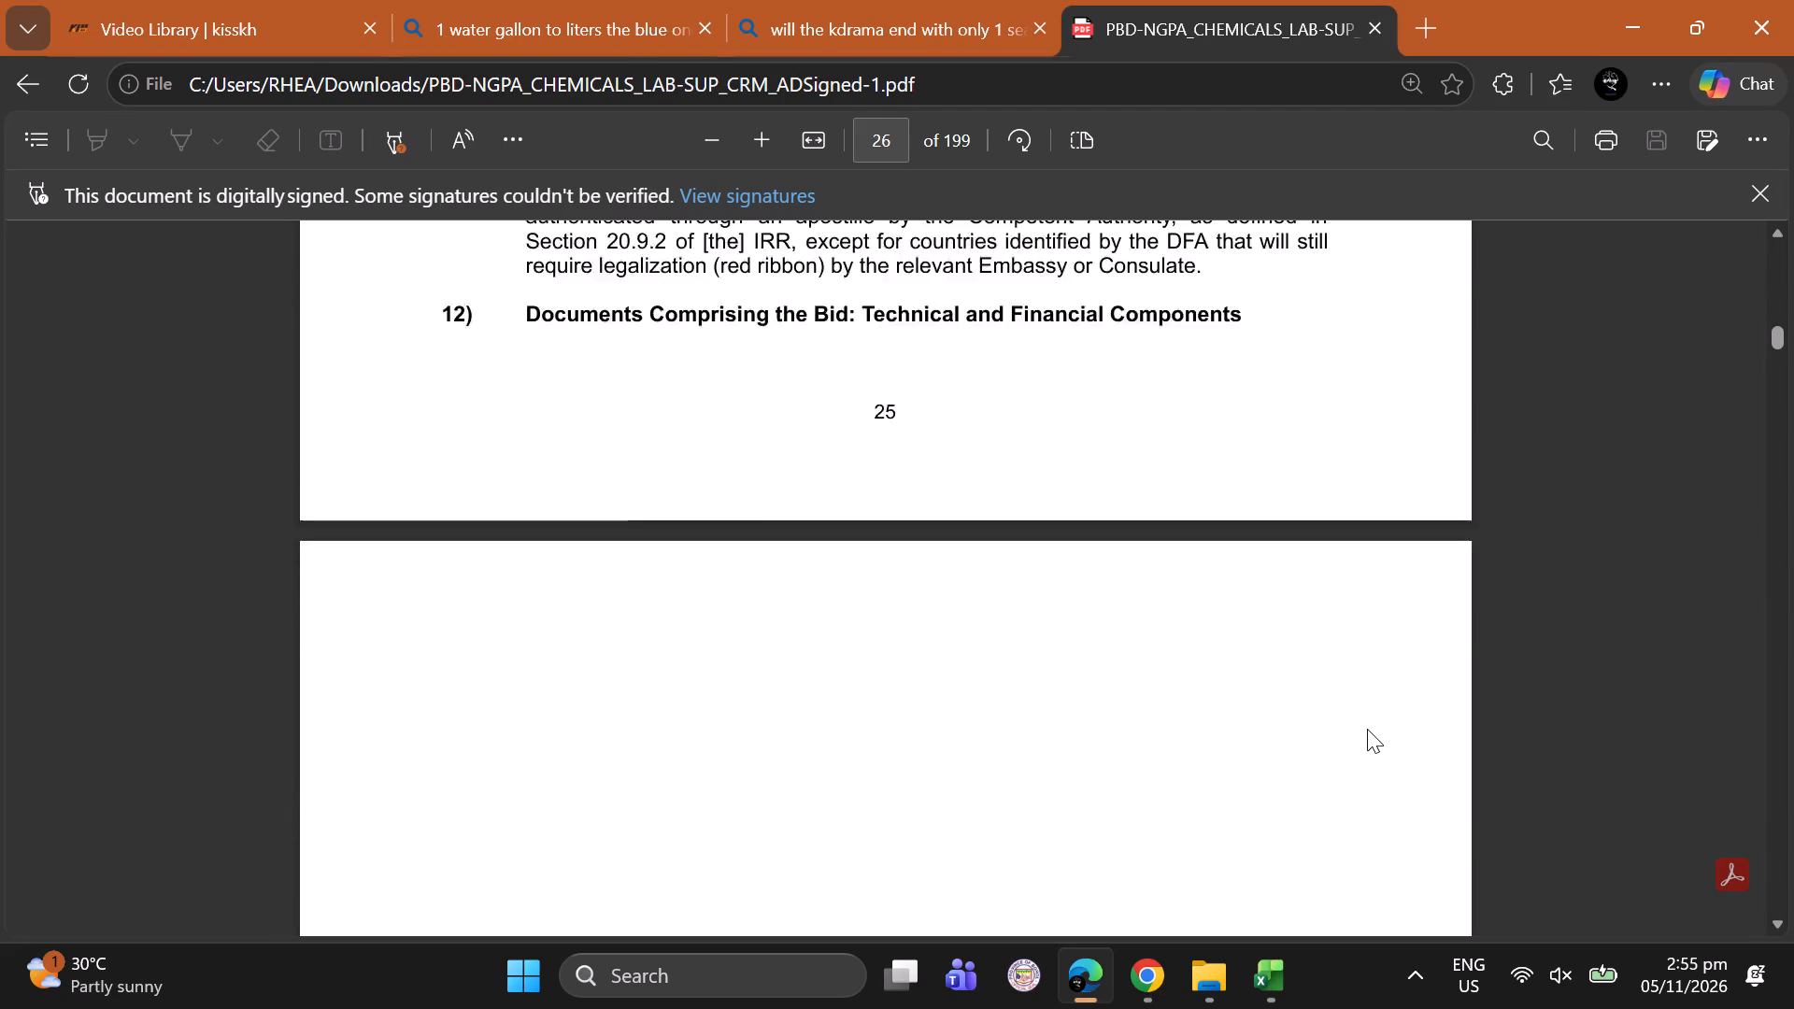
{"action": "scroll", "coordinate": [1367, 729], "scroll_direction": "down", "scroll_amount": 7}
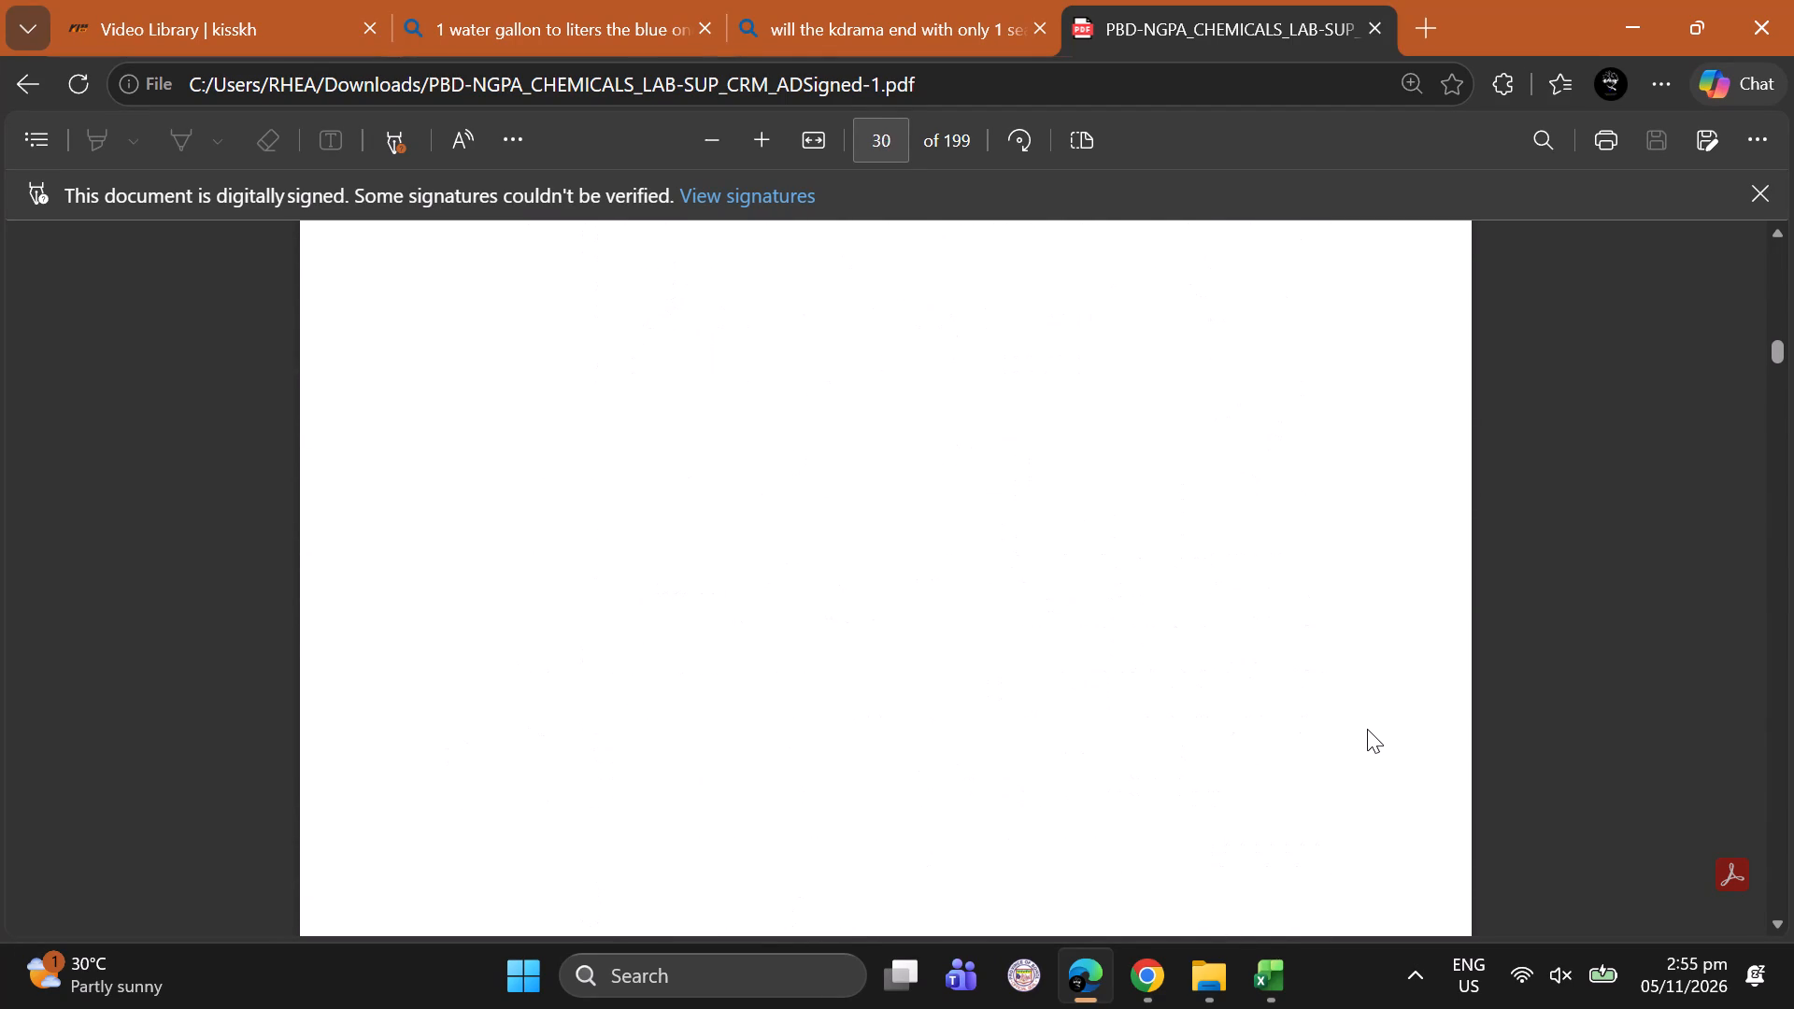
{"action": "scroll", "coordinate": [1367, 729], "scroll_direction": "down", "scroll_amount": 9}
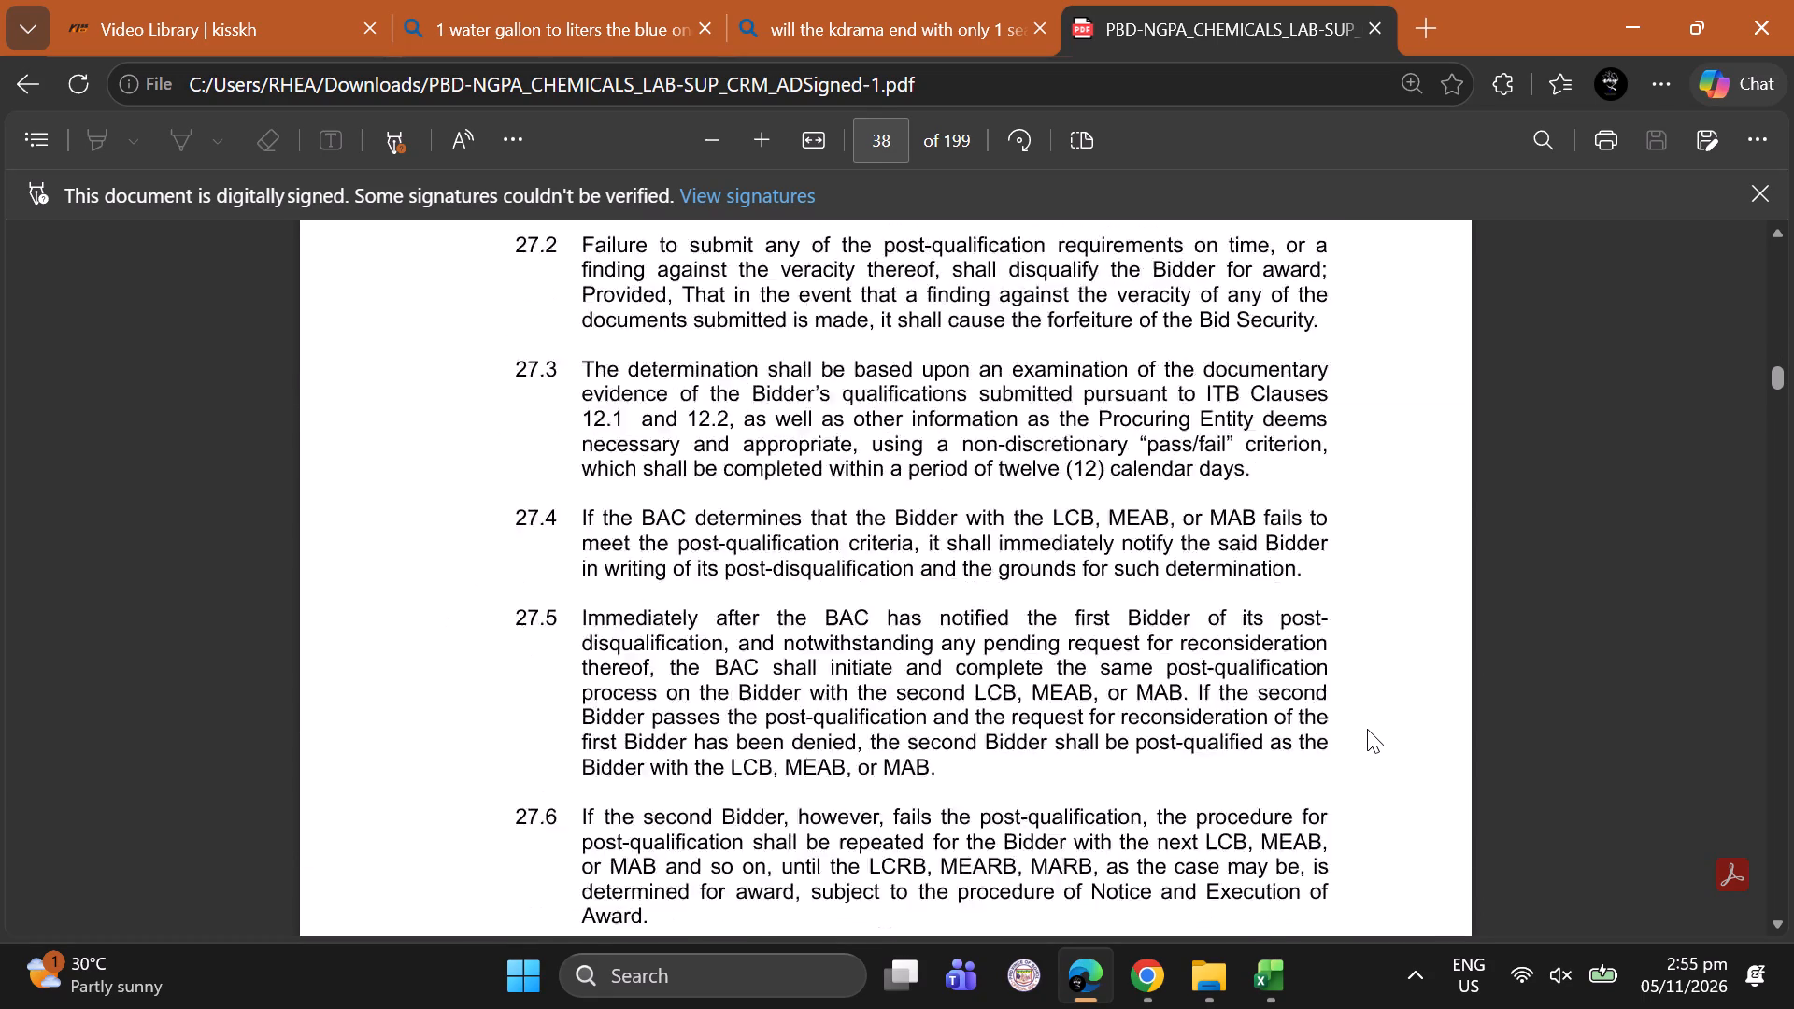
{"action": "scroll", "coordinate": [1367, 729], "scroll_direction": "down", "scroll_amount": 8}
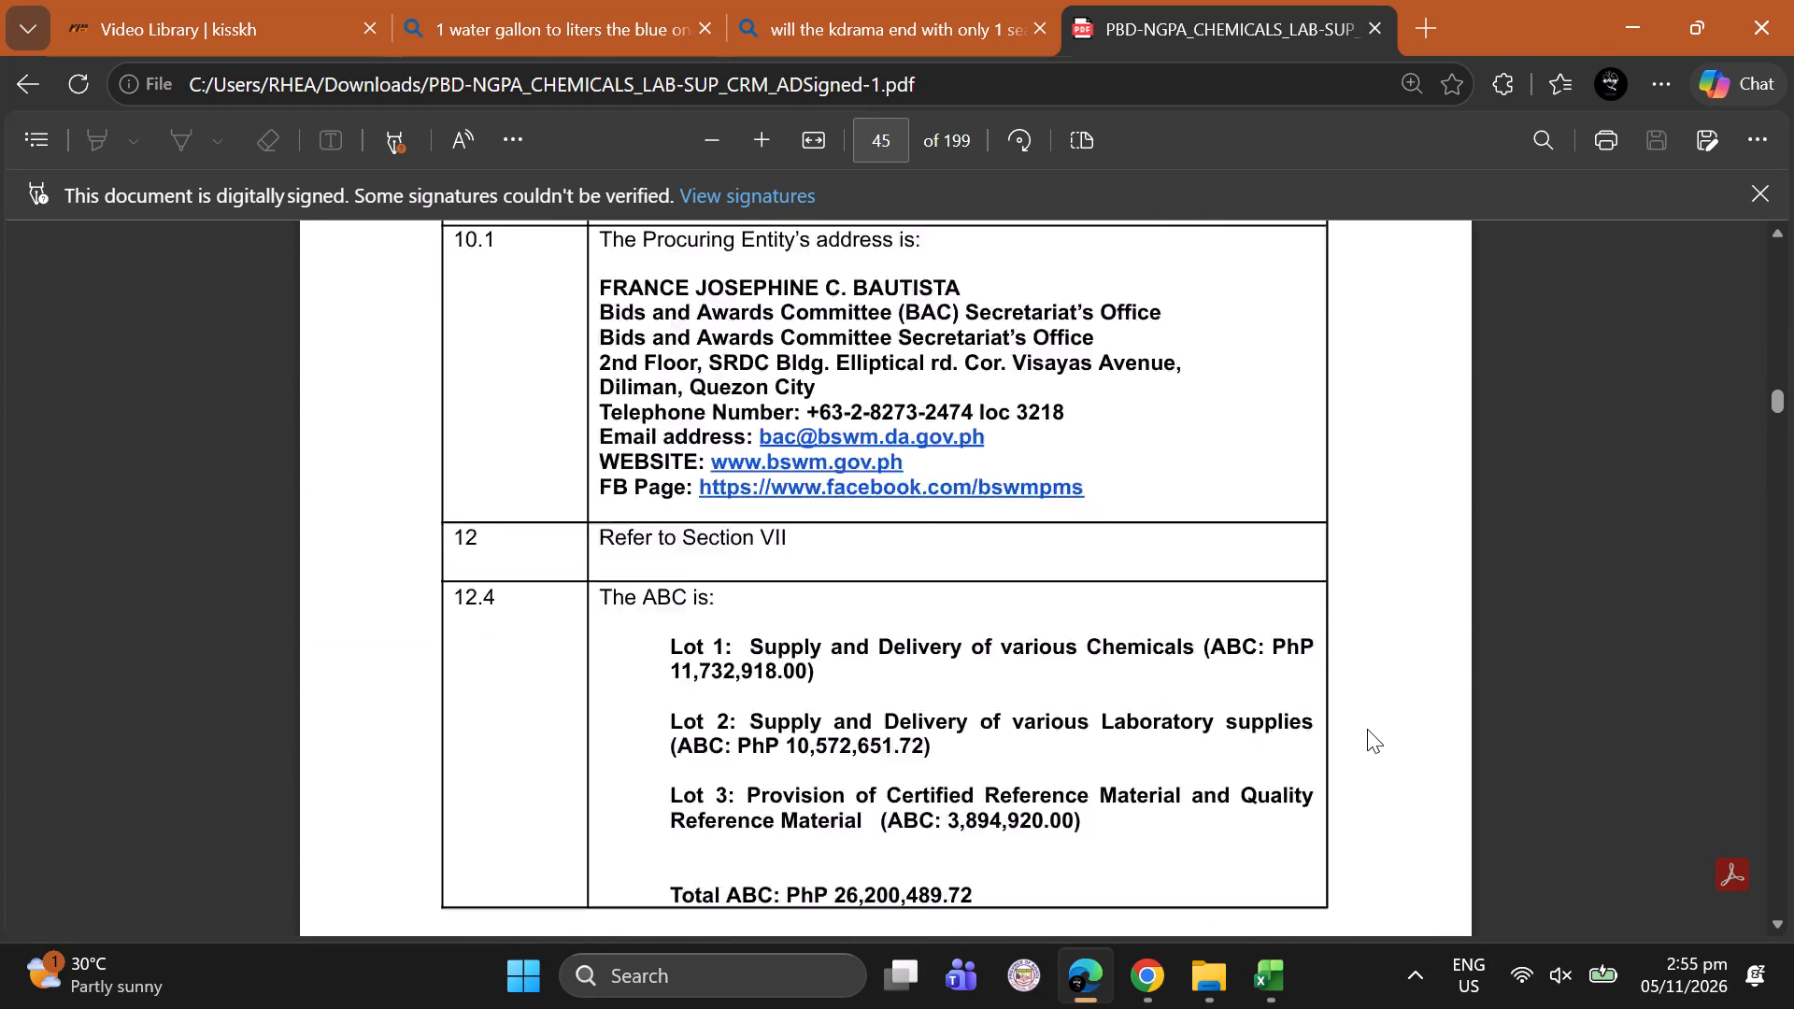
{"action": "scroll", "coordinate": [1367, 729], "scroll_direction": "down", "scroll_amount": 11}
{"action": "scroll", "coordinate": [1367, 729], "scroll_direction": "down", "scroll_amount": 14}
{"action": "scroll", "coordinate": [1367, 729], "scroll_direction": "down", "scroll_amount": 10}
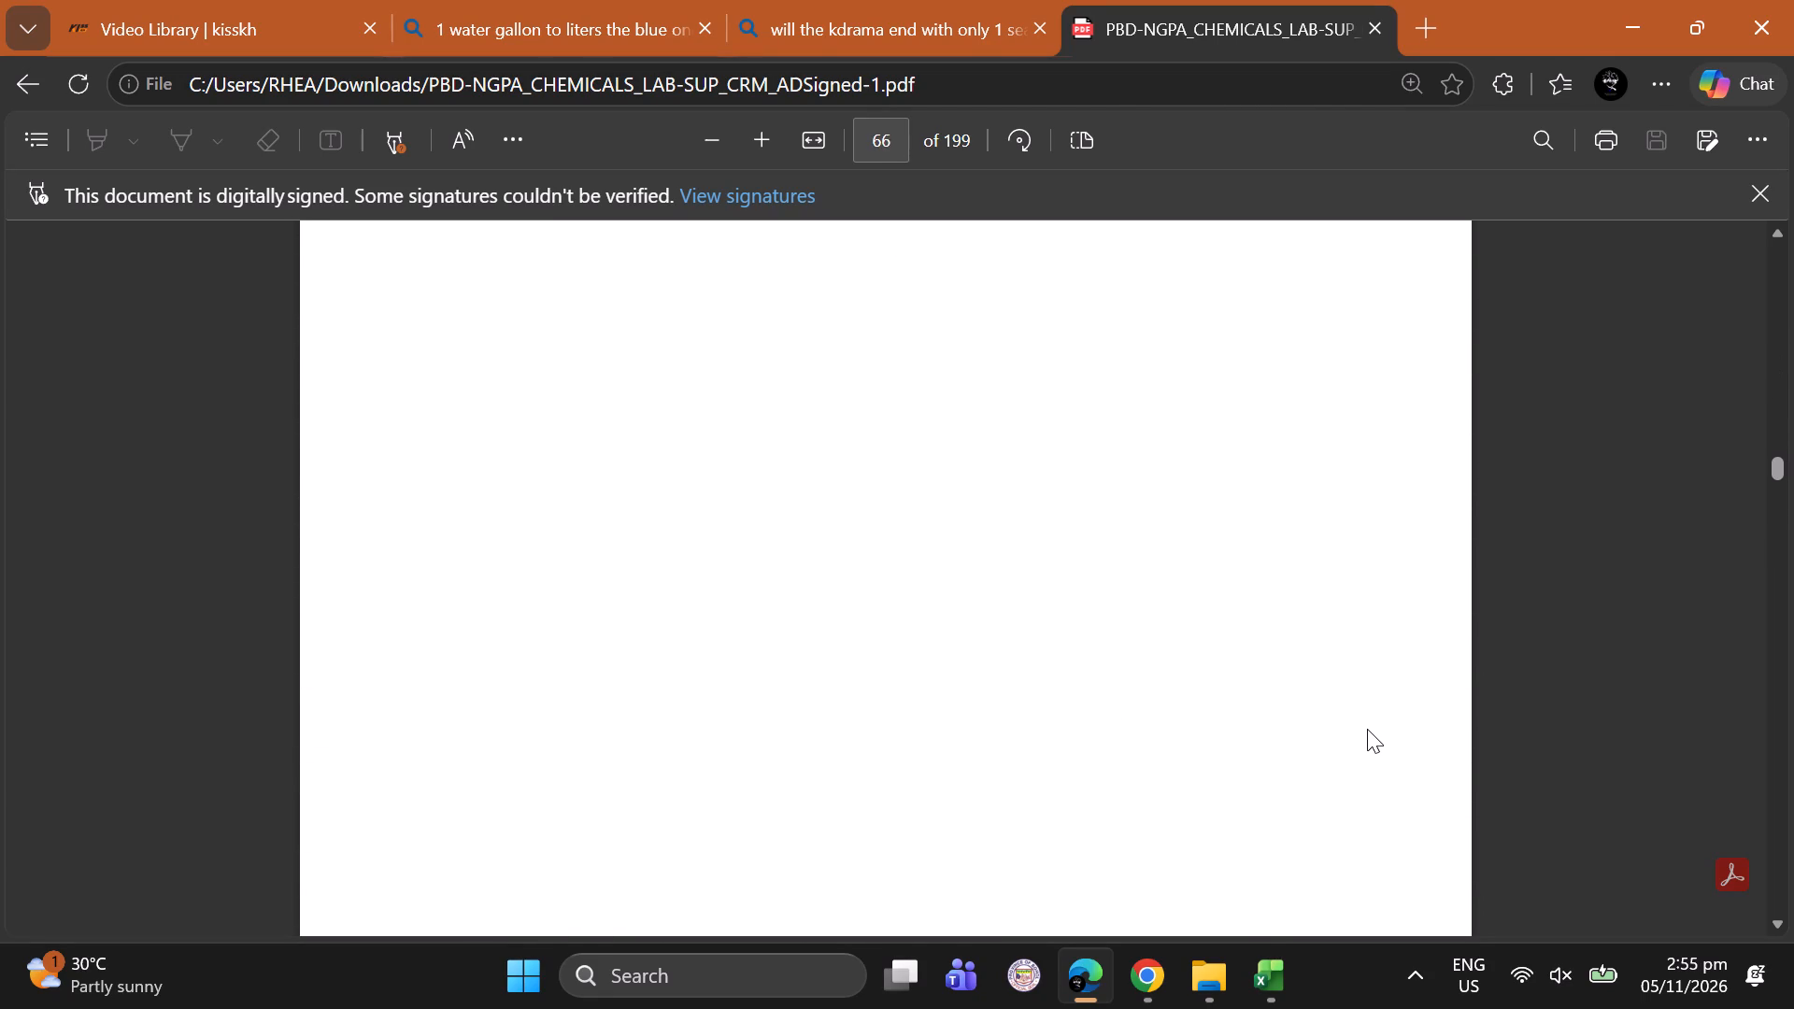
{"action": "scroll", "coordinate": [1367, 729], "scroll_direction": "down", "scroll_amount": 16}
{"action": "scroll", "coordinate": [1367, 729], "scroll_direction": "down", "scroll_amount": 11}
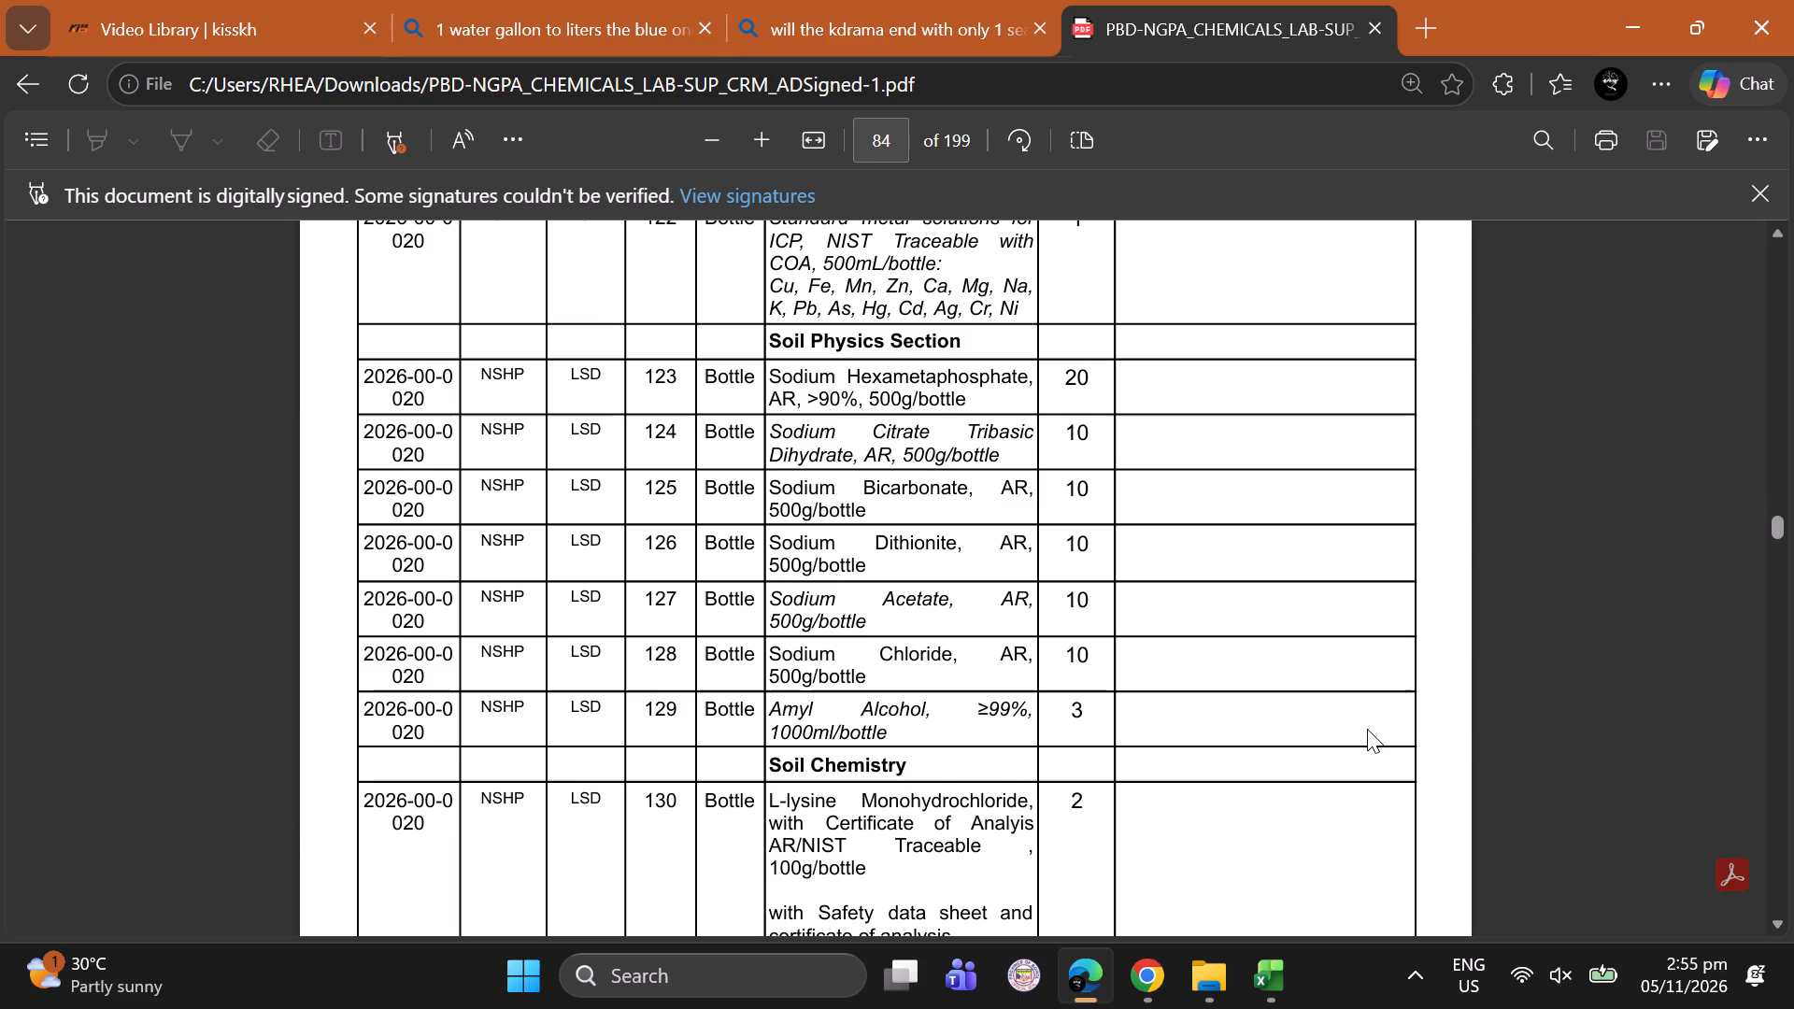
Examine the technical specifications of the listed chemicals and standards, continuing into the Lot 2 laboratory supplies table.
{"action": "scroll", "coordinate": [1367, 729], "scroll_direction": "down", "scroll_amount": 4}
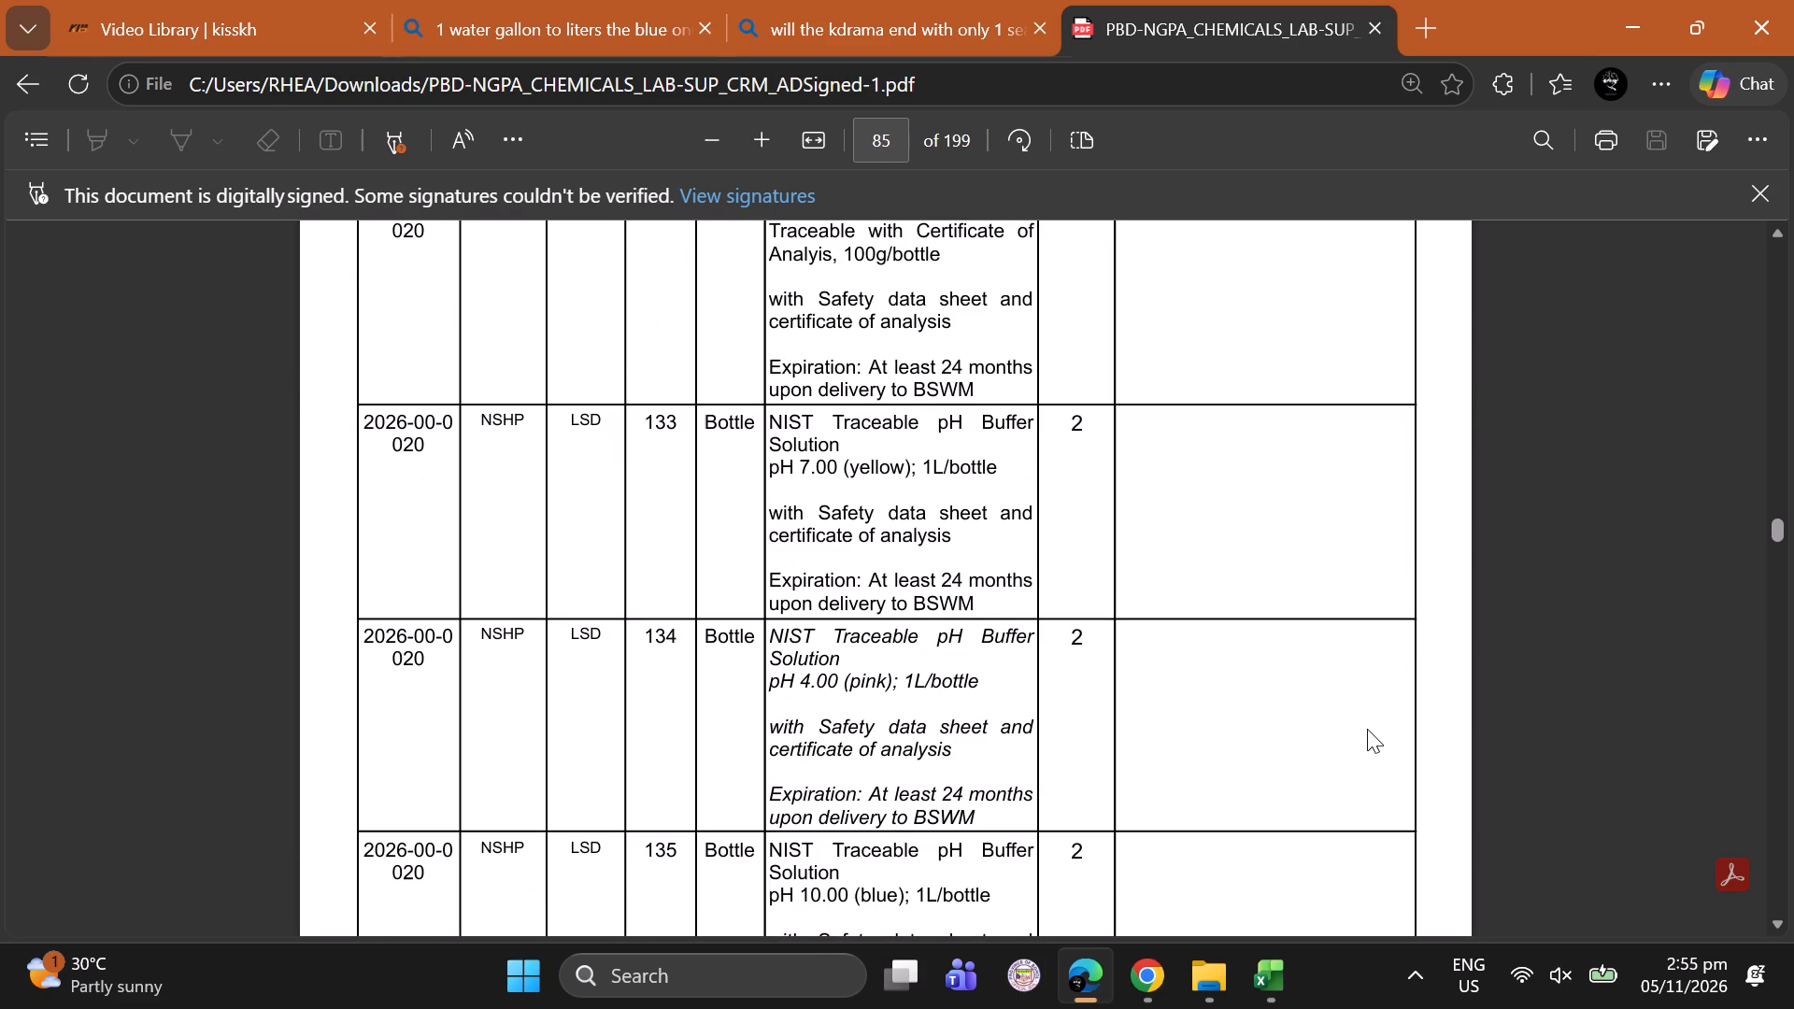
{"action": "scroll", "coordinate": [1367, 729], "scroll_direction": "up", "scroll_amount": 1}
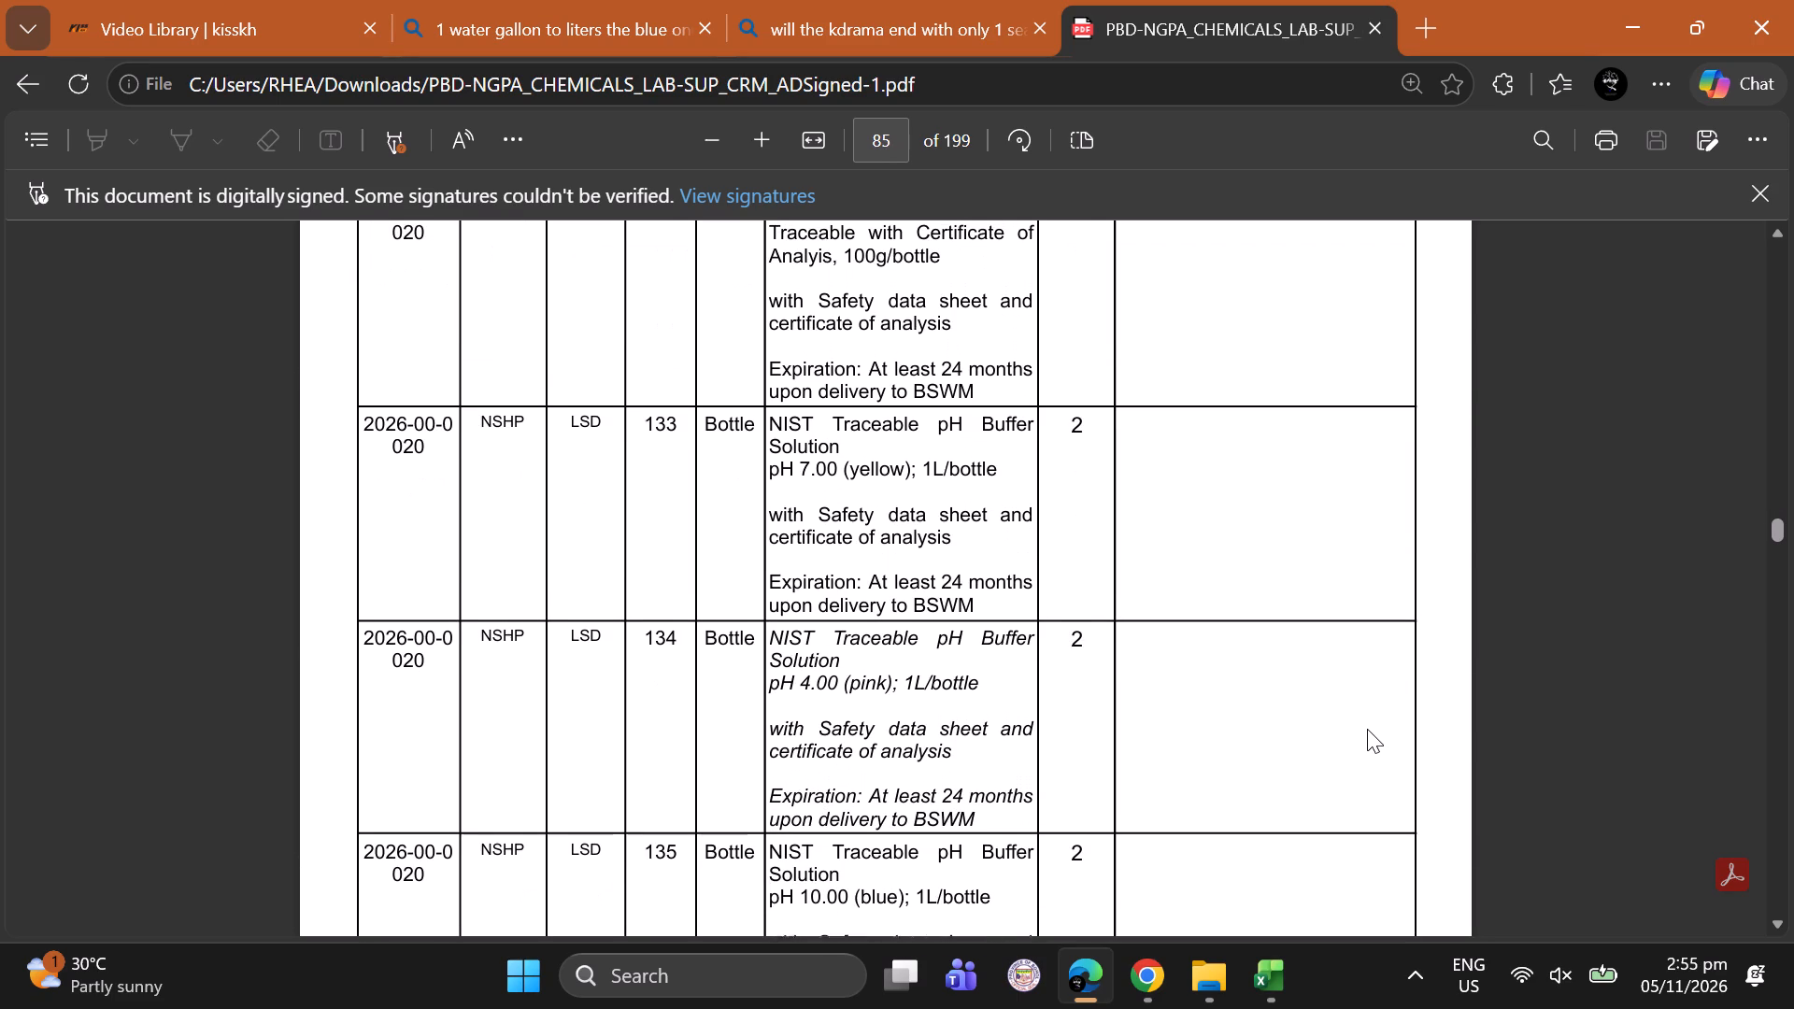
{"action": "scroll", "coordinate": [1367, 729], "scroll_direction": "up", "scroll_amount": 2}
{"action": "scroll", "coordinate": [1367, 729], "scroll_direction": "down", "scroll_amount": 10}
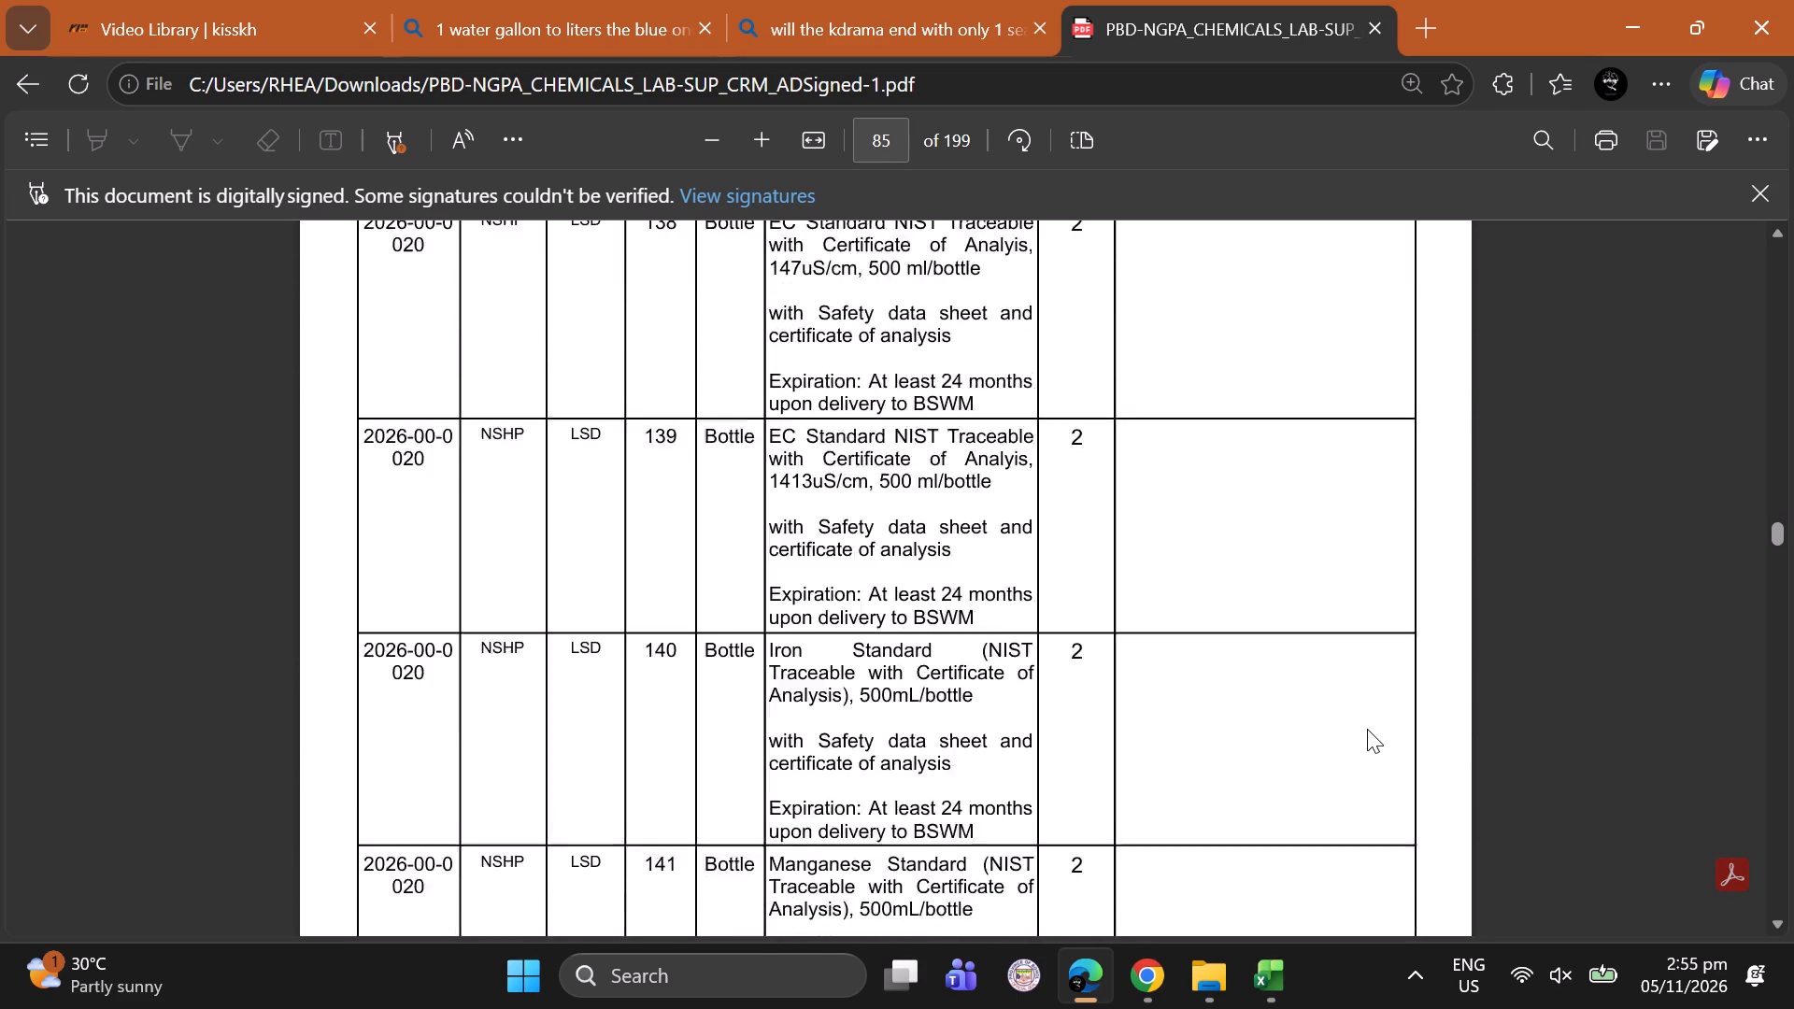
{"action": "scroll", "coordinate": [1367, 729], "scroll_direction": "down", "scroll_amount": 17}
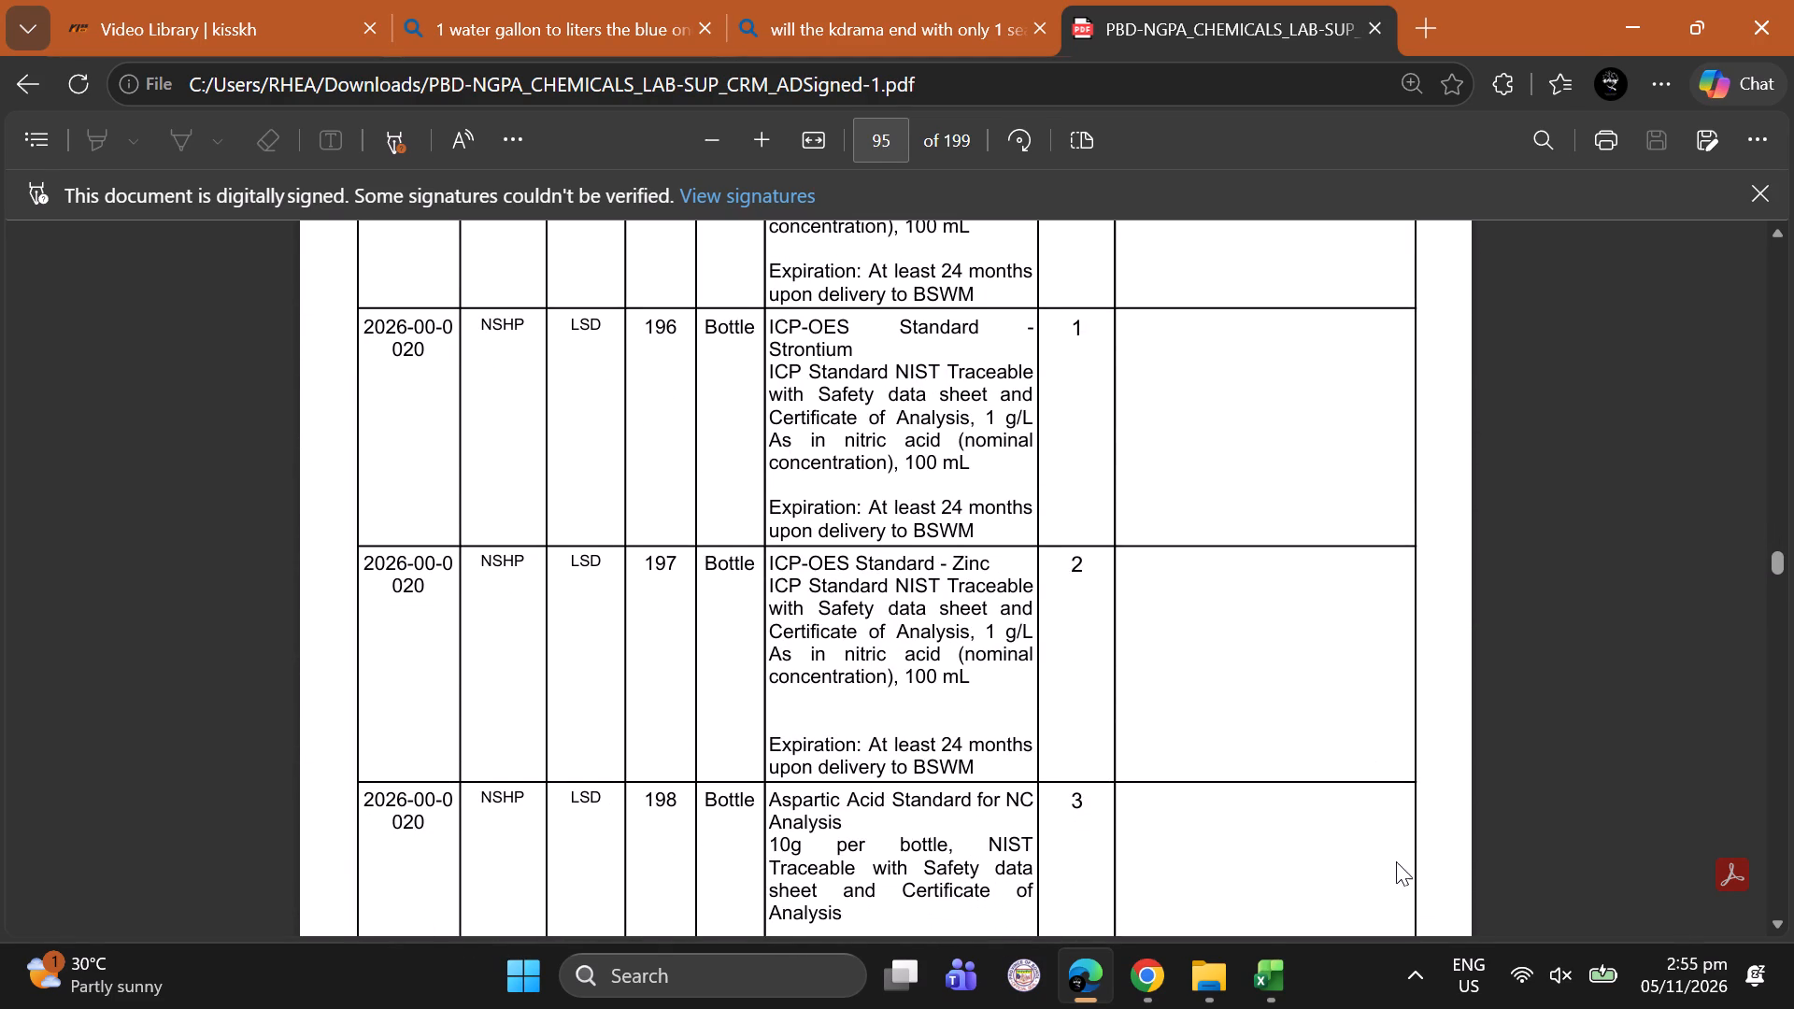
{"action": "scroll", "coordinate": [1401, 871], "scroll_direction": "down", "scroll_amount": 10}
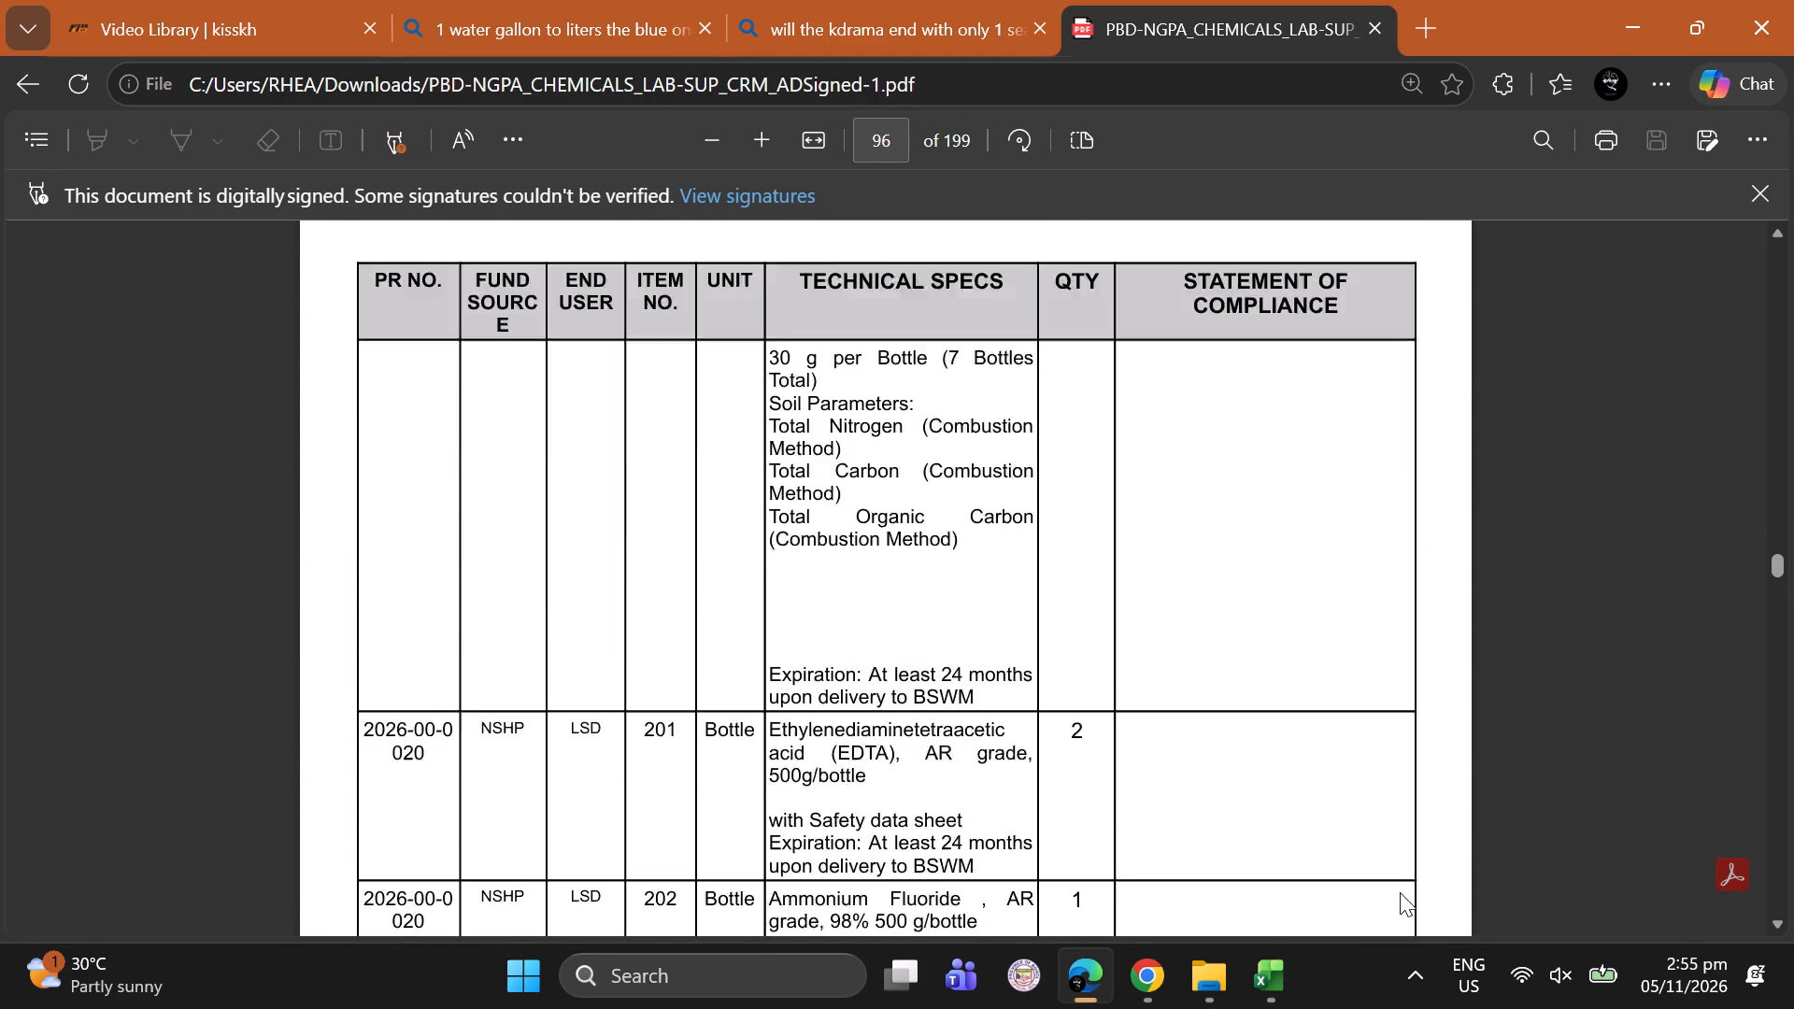
{"action": "scroll", "coordinate": [1400, 892], "scroll_direction": "down", "scroll_amount": 15}
{"action": "scroll", "coordinate": [1400, 892], "scroll_direction": "down", "scroll_amount": 6}
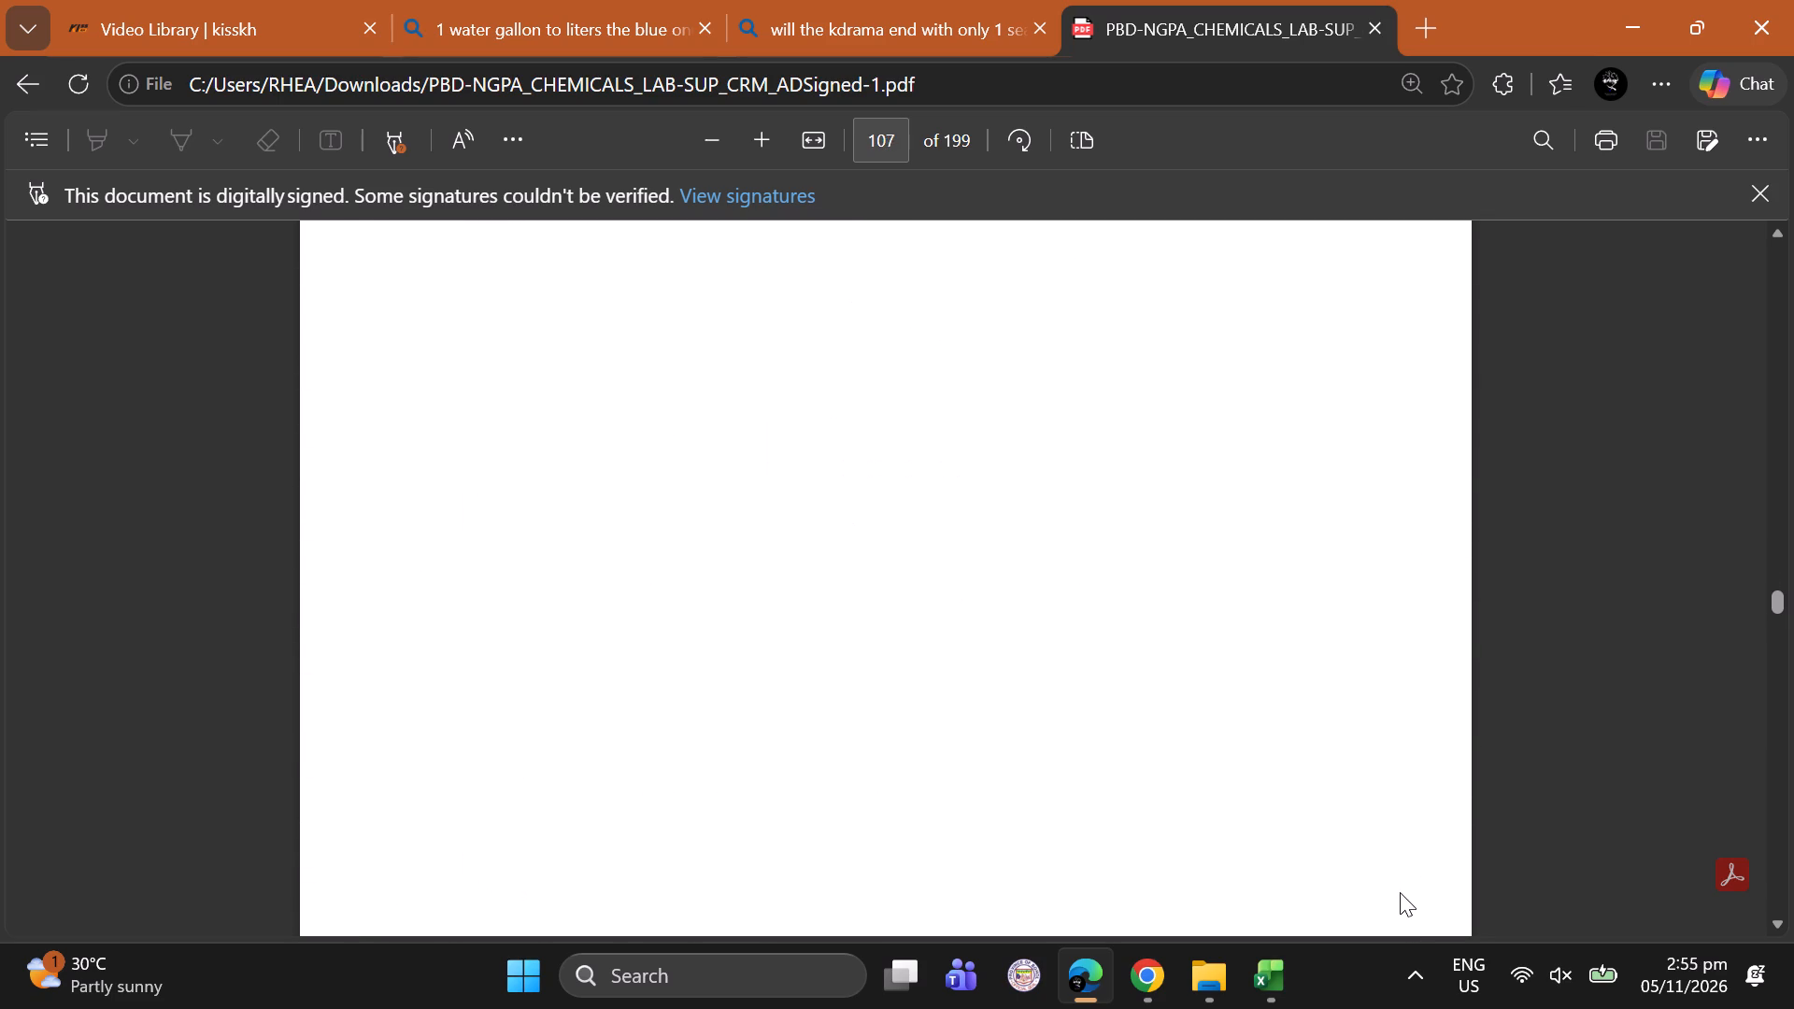
{"action": "scroll", "coordinate": [1400, 892], "scroll_direction": "down", "scroll_amount": 8}
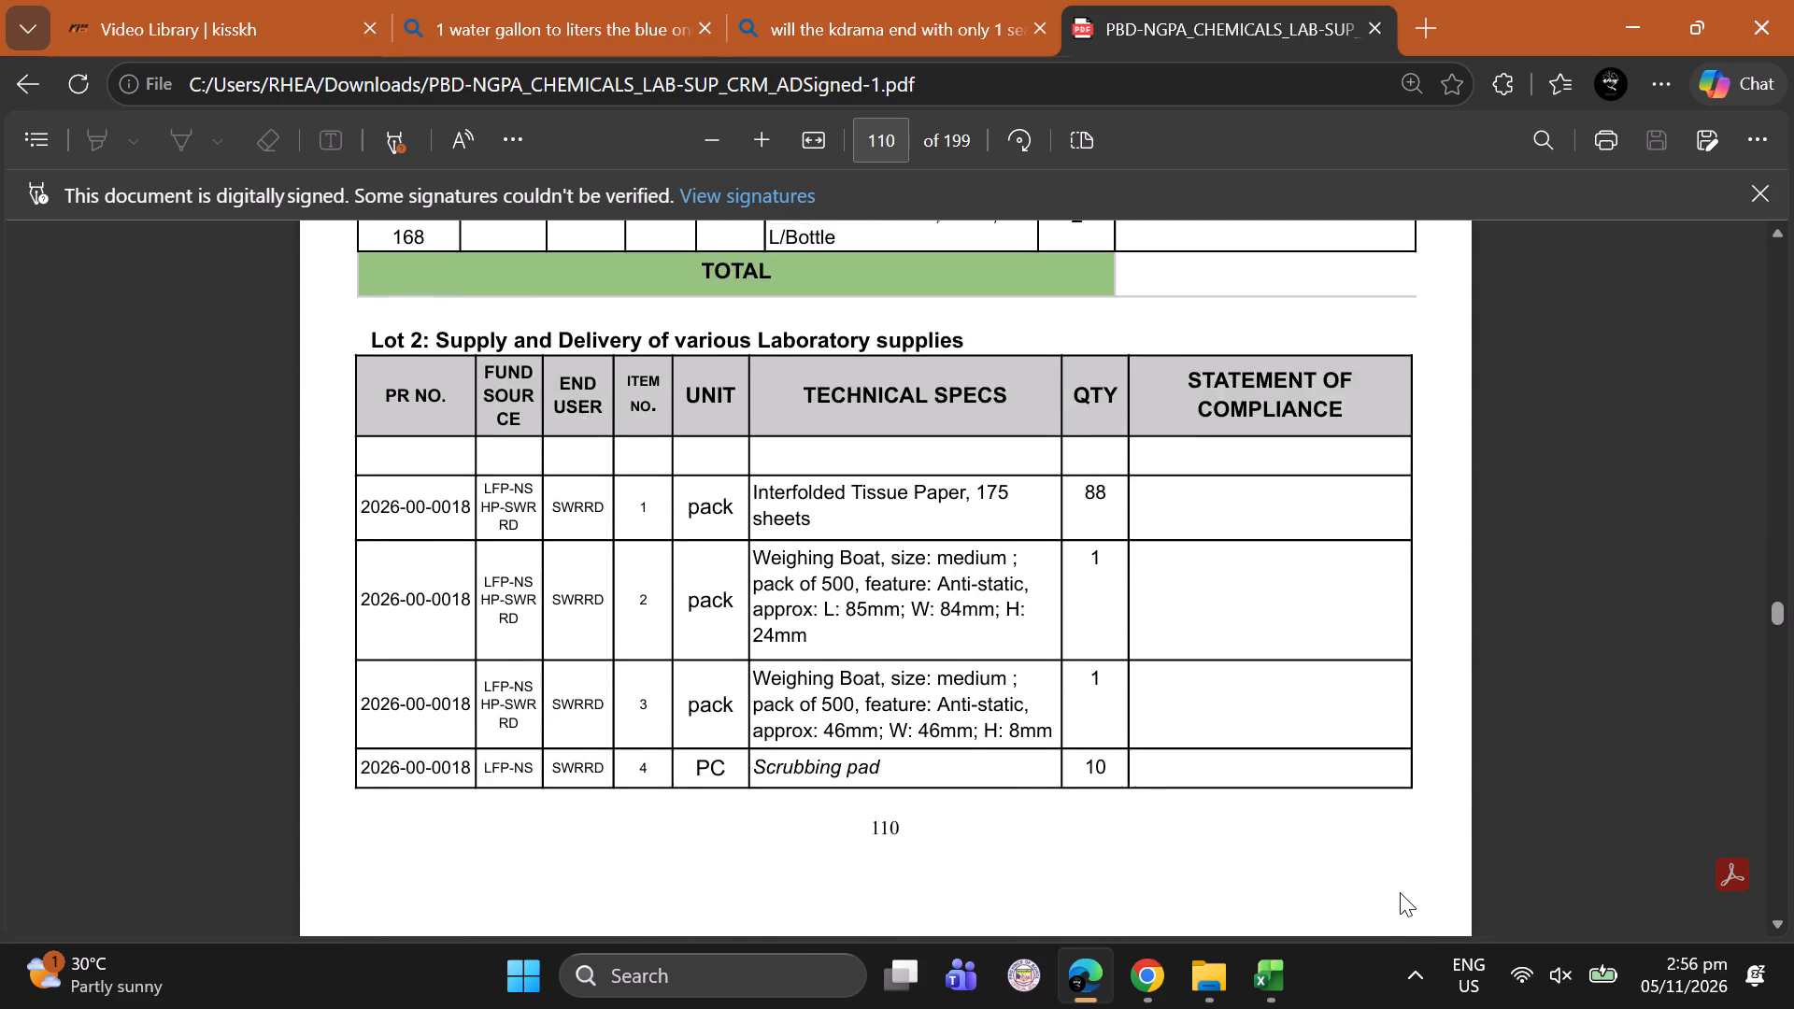
{"action": "scroll", "coordinate": [1400, 892], "scroll_direction": "down", "scroll_amount": 4}
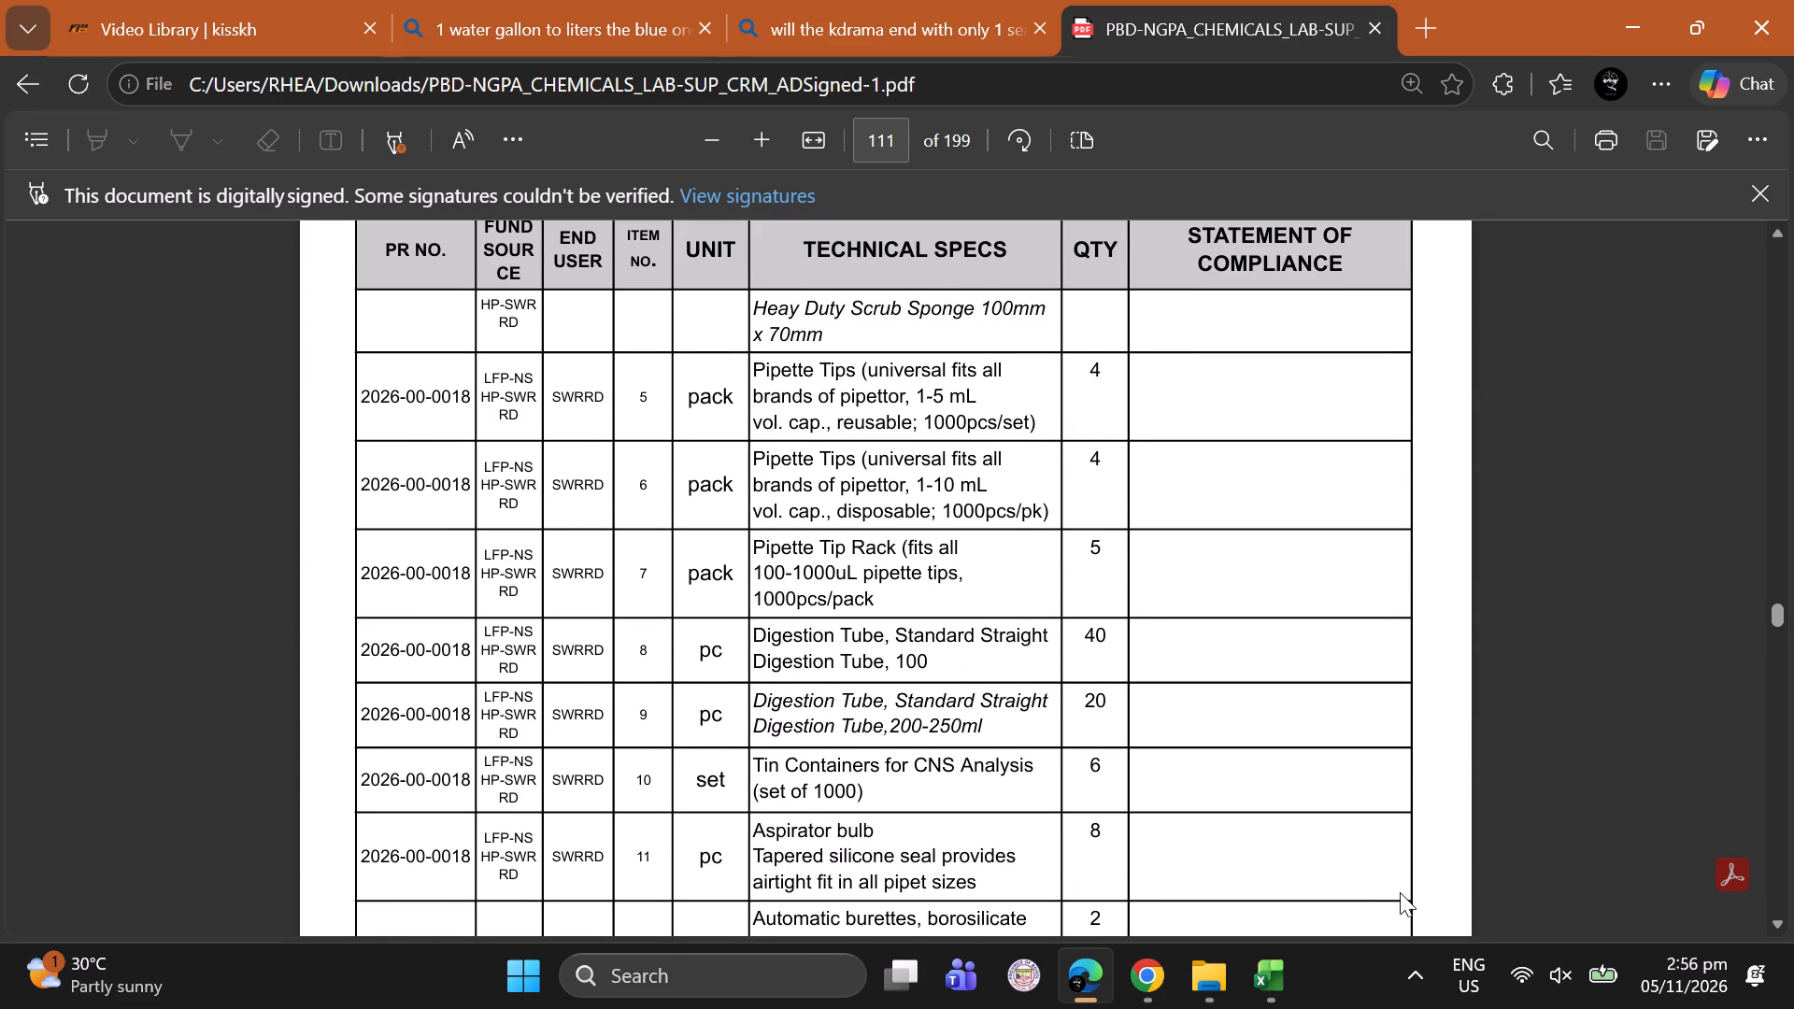
{"action": "scroll", "coordinate": [1400, 892], "scroll_direction": "down", "scroll_amount": 1}
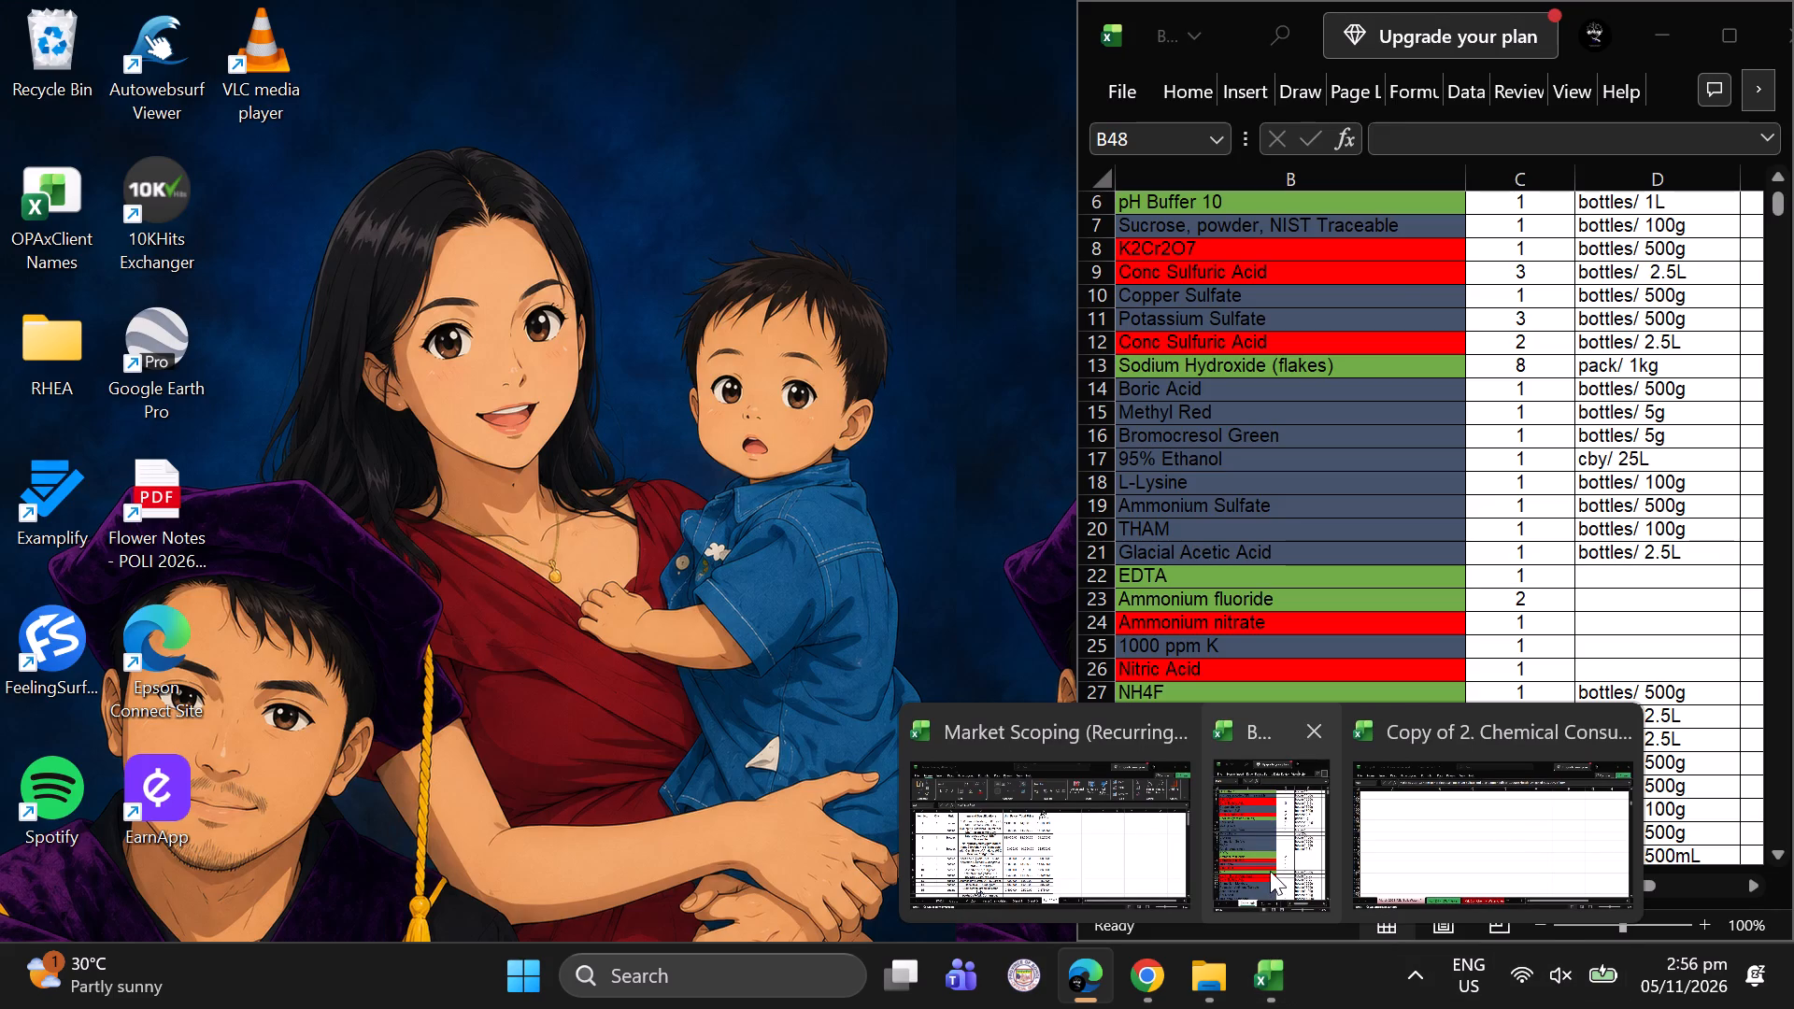
Switch to the Market Scoping (Recurring) workbook in Excel, reduce it to a smaller window on the desktop's left side, and view its price columns.
{"action": "left_click", "coordinate": [1119, 823]}
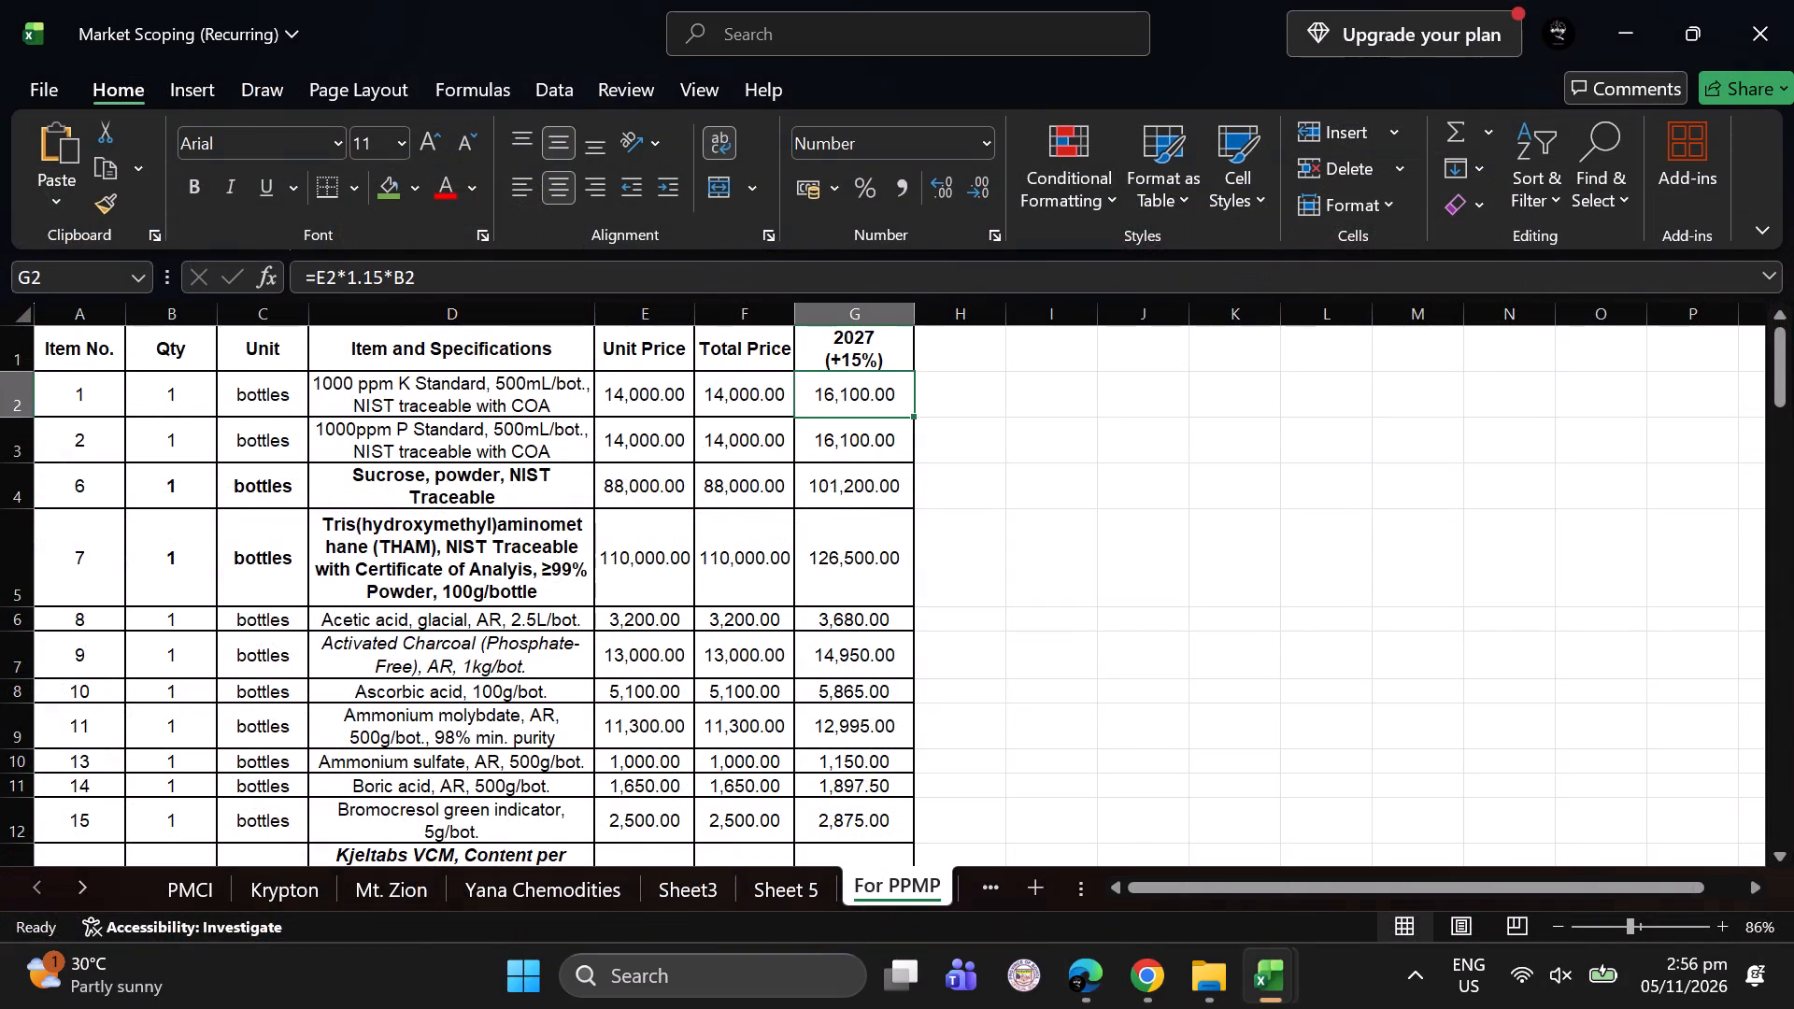
{"action": "scroll", "coordinate": [886, 647], "scroll_direction": "down", "scroll_amount": 2}
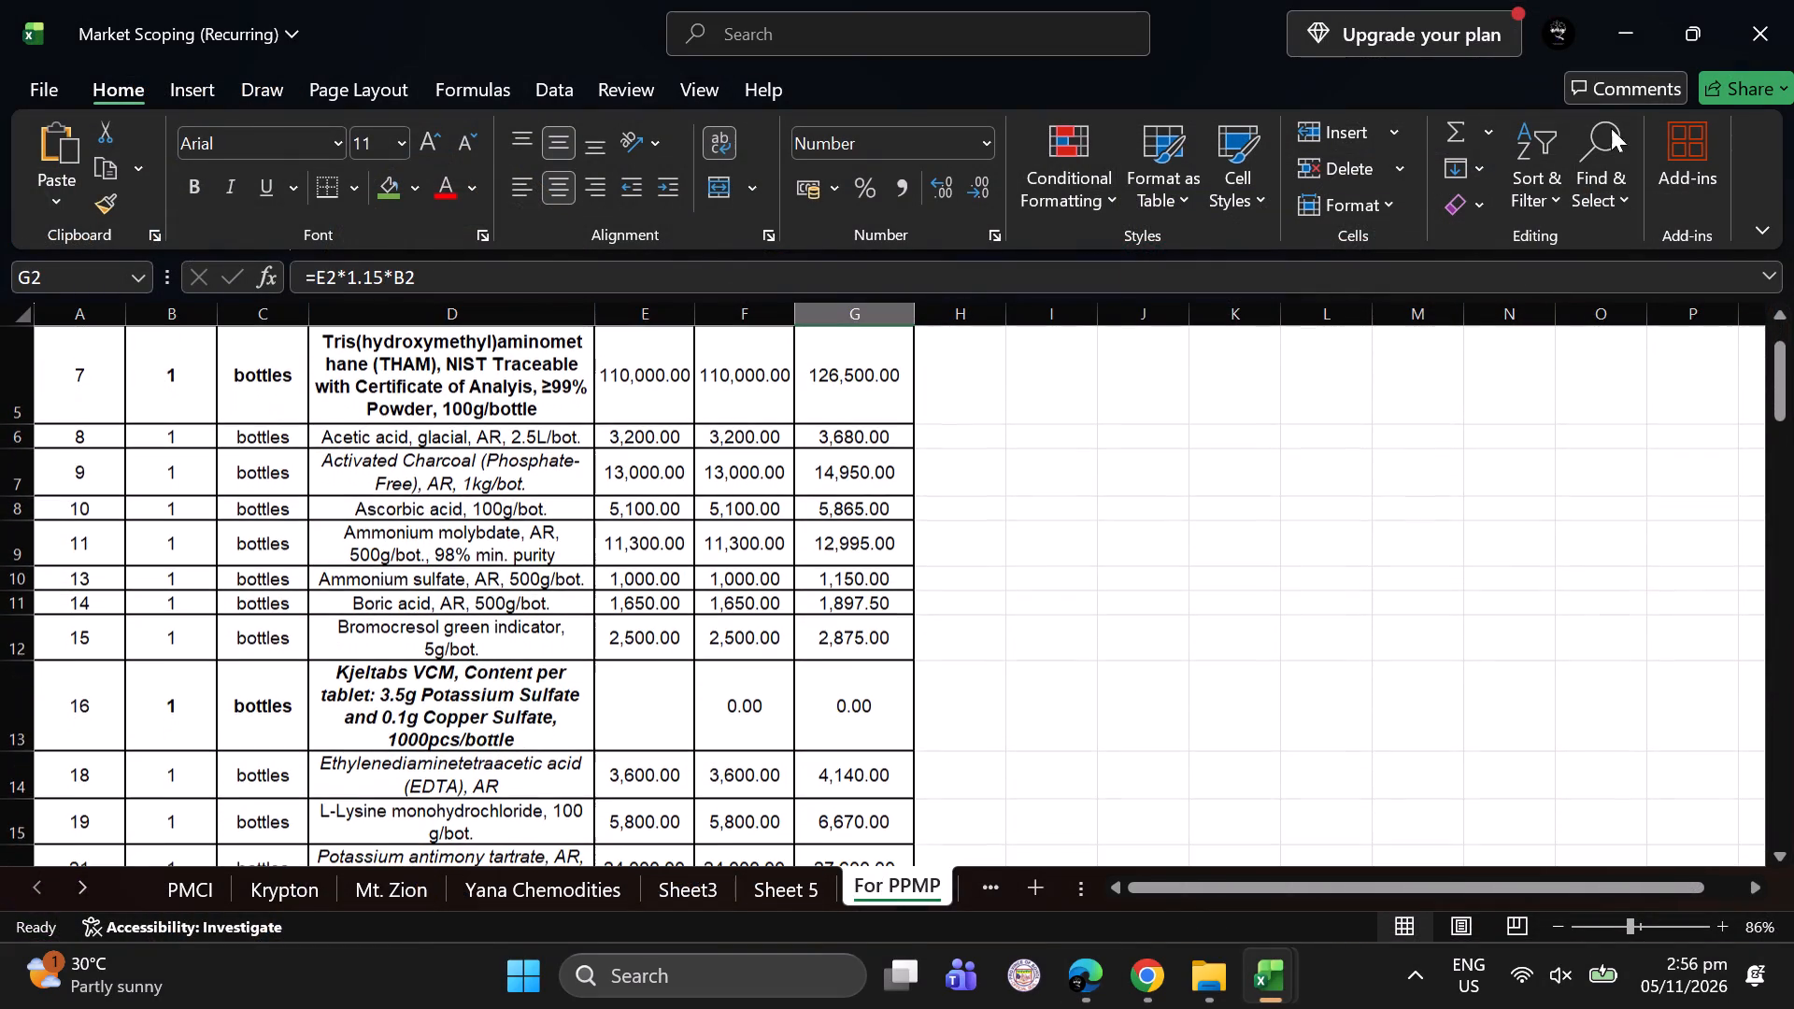
{"action": "left_click", "coordinate": [1693, 18]}
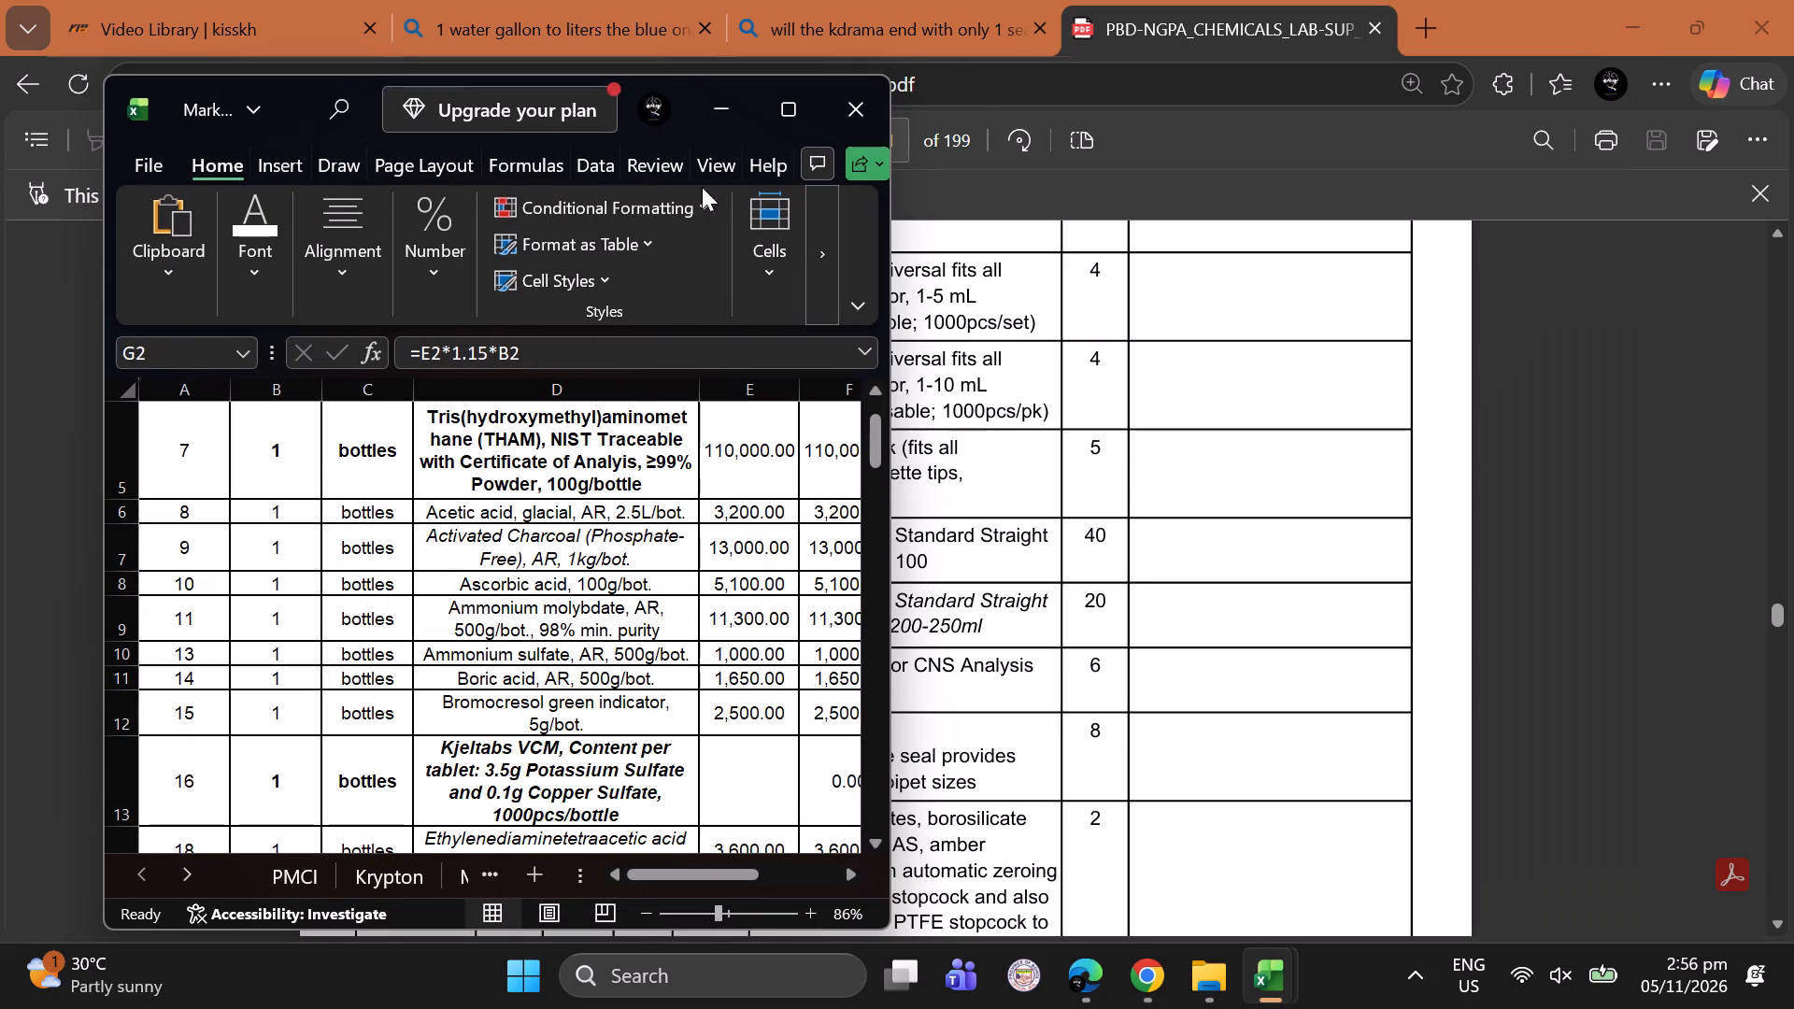
{"action": "left_click_drag", "start_coordinate": [291, 114], "coordinate": [197, 46]}
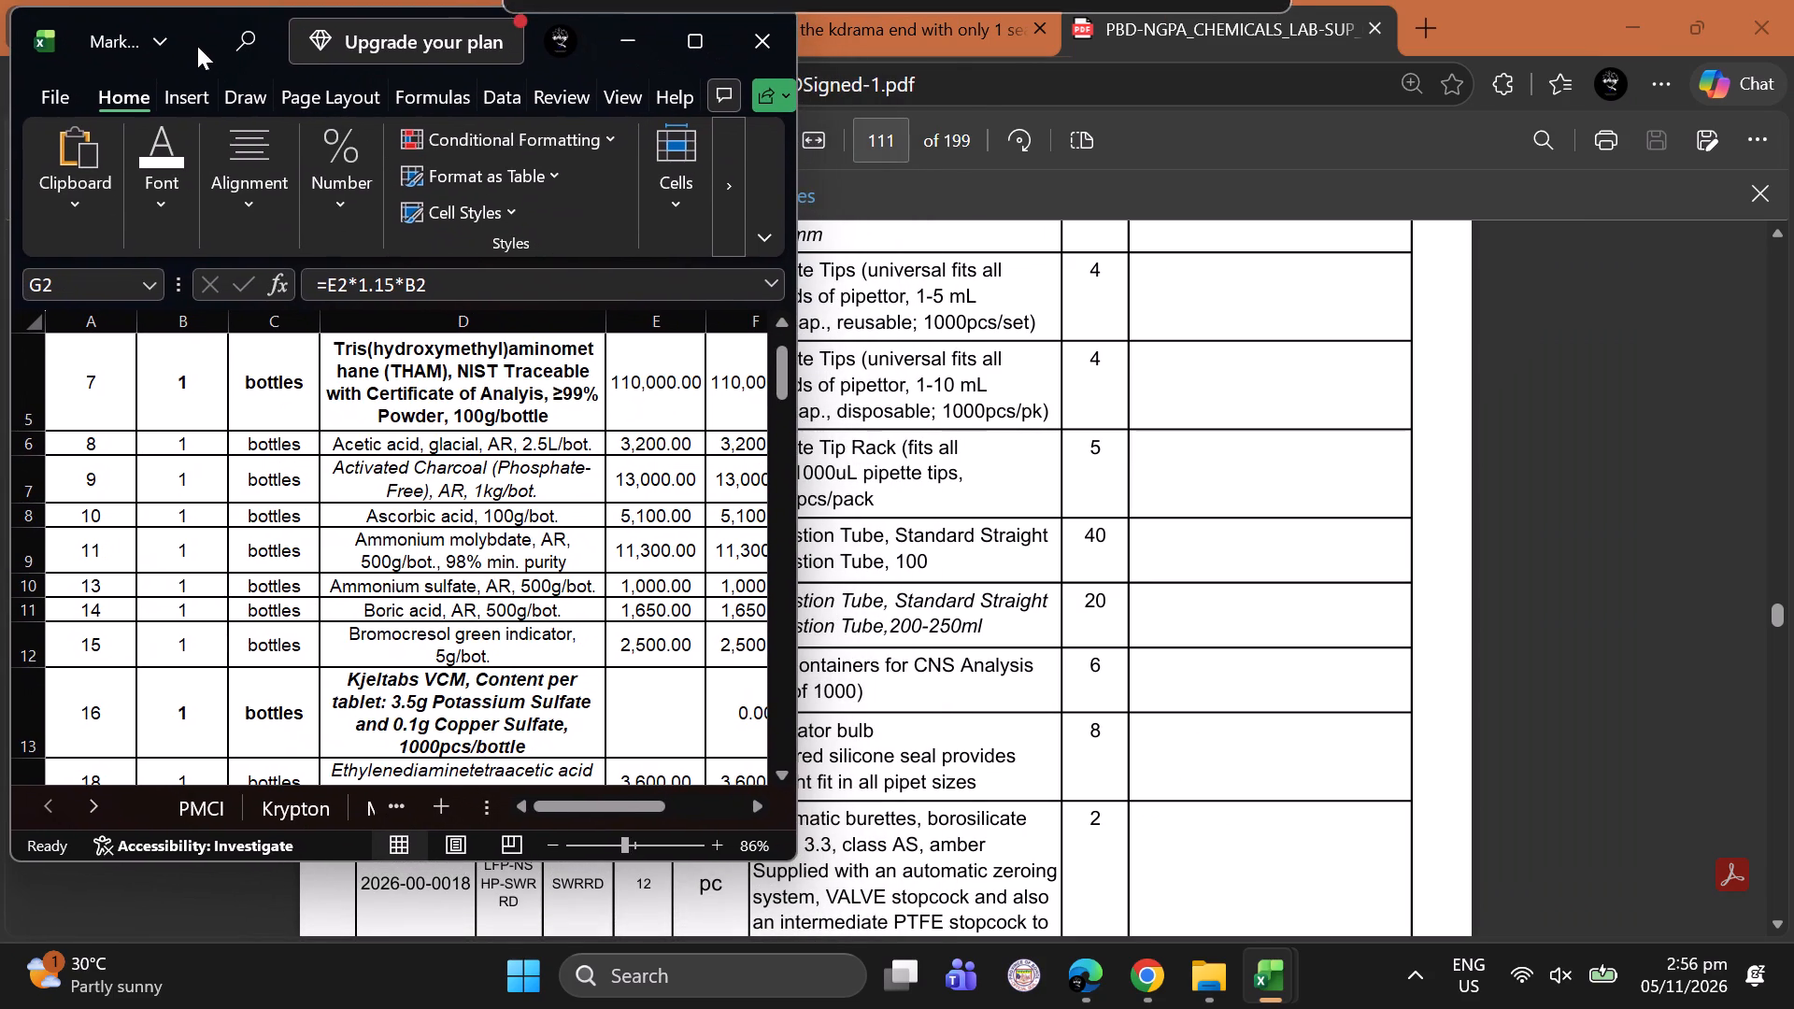
{"action": "scroll", "coordinate": [393, 637], "scroll_direction": "up", "scroll_amount": 2}
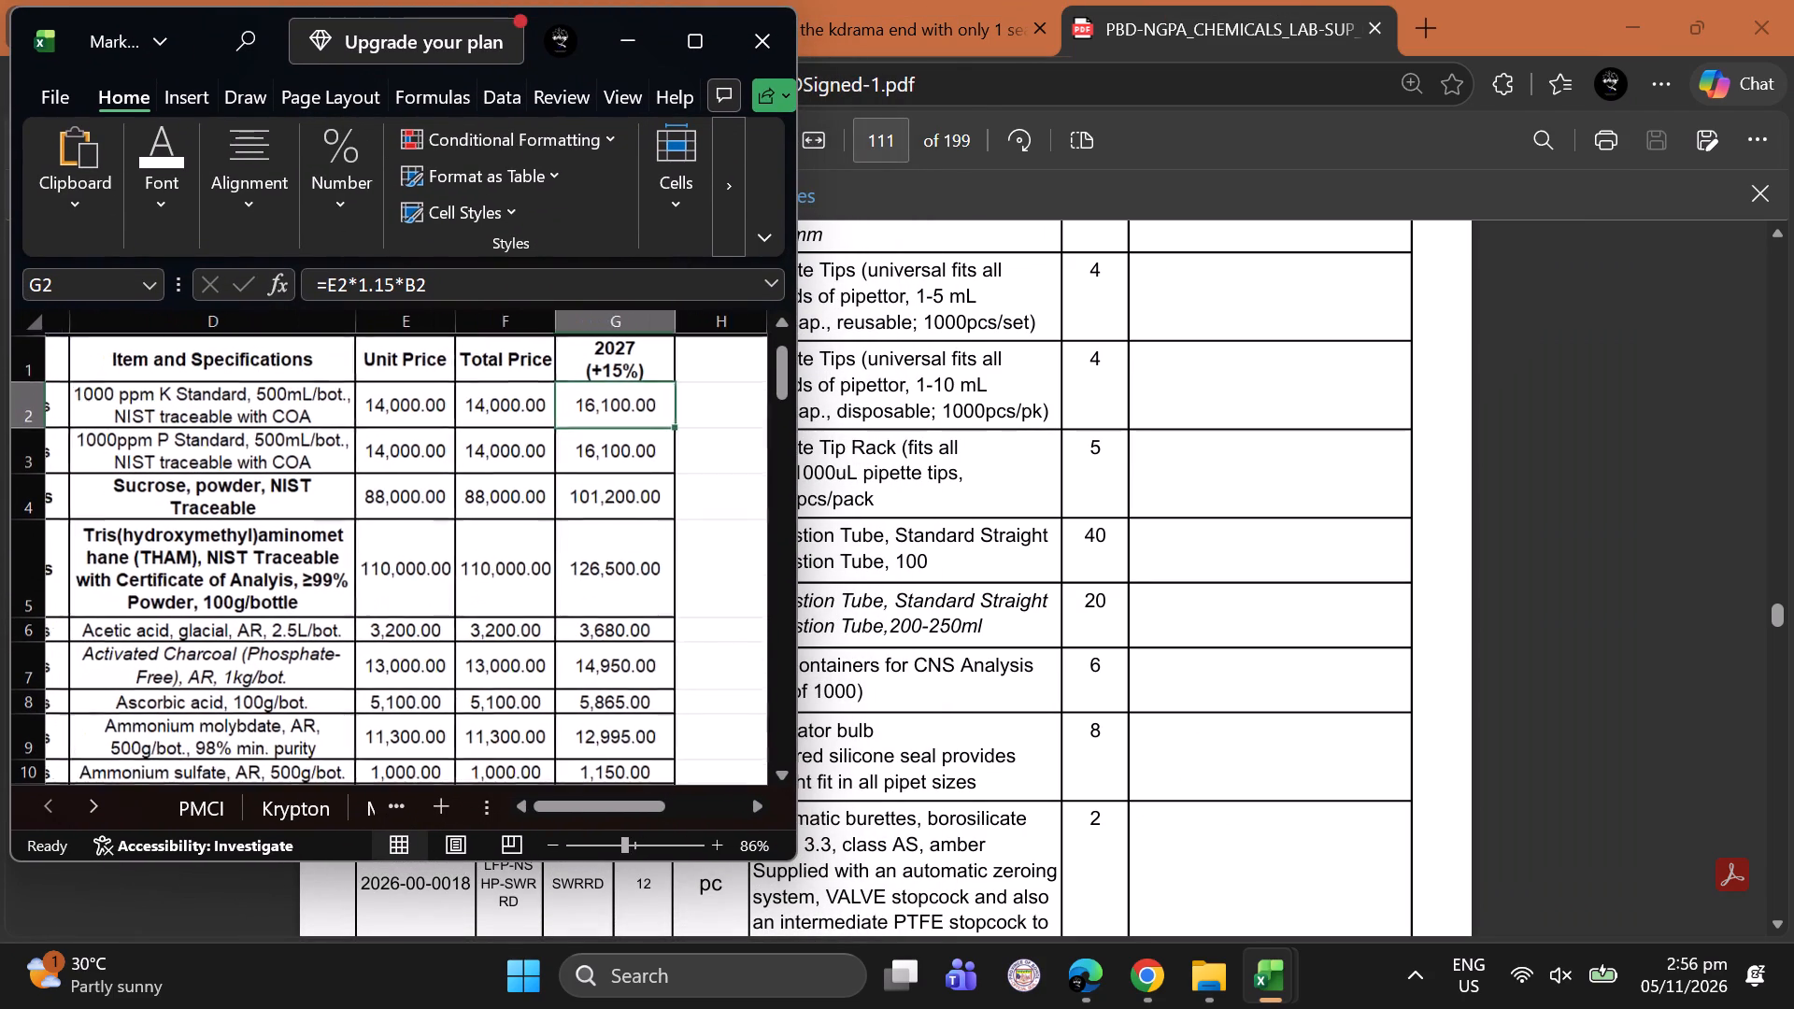
{"action": "scroll", "coordinate": [393, 637], "scroll_direction": "right", "scroll_amount": 1}
{"action": "scroll", "coordinate": [393, 637], "scroll_direction": "down", "scroll_amount": 1}
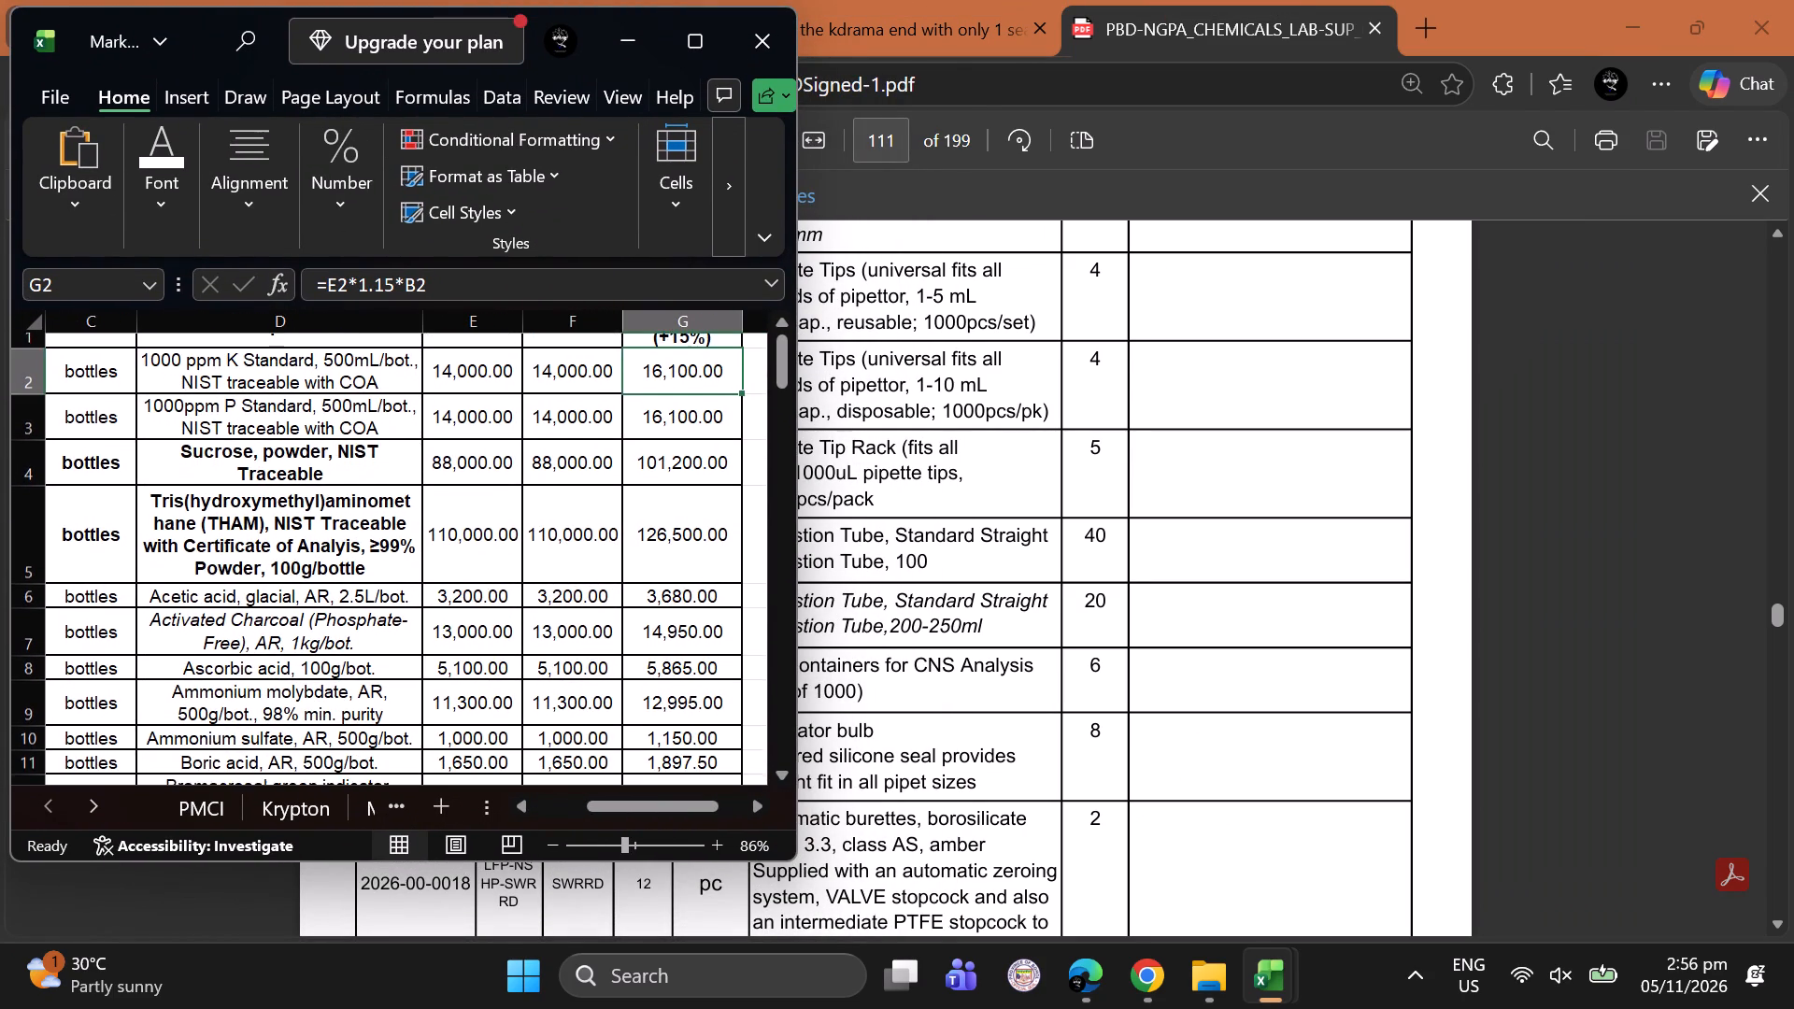
{"action": "scroll", "coordinate": [393, 637], "scroll_direction": "down", "scroll_amount": 1}
Reduce the bidding document's Edge window and resize both windows so the PDF and the workbook sit side by side at similar heights.
{"action": "left_click", "coordinate": [1710, 3]}
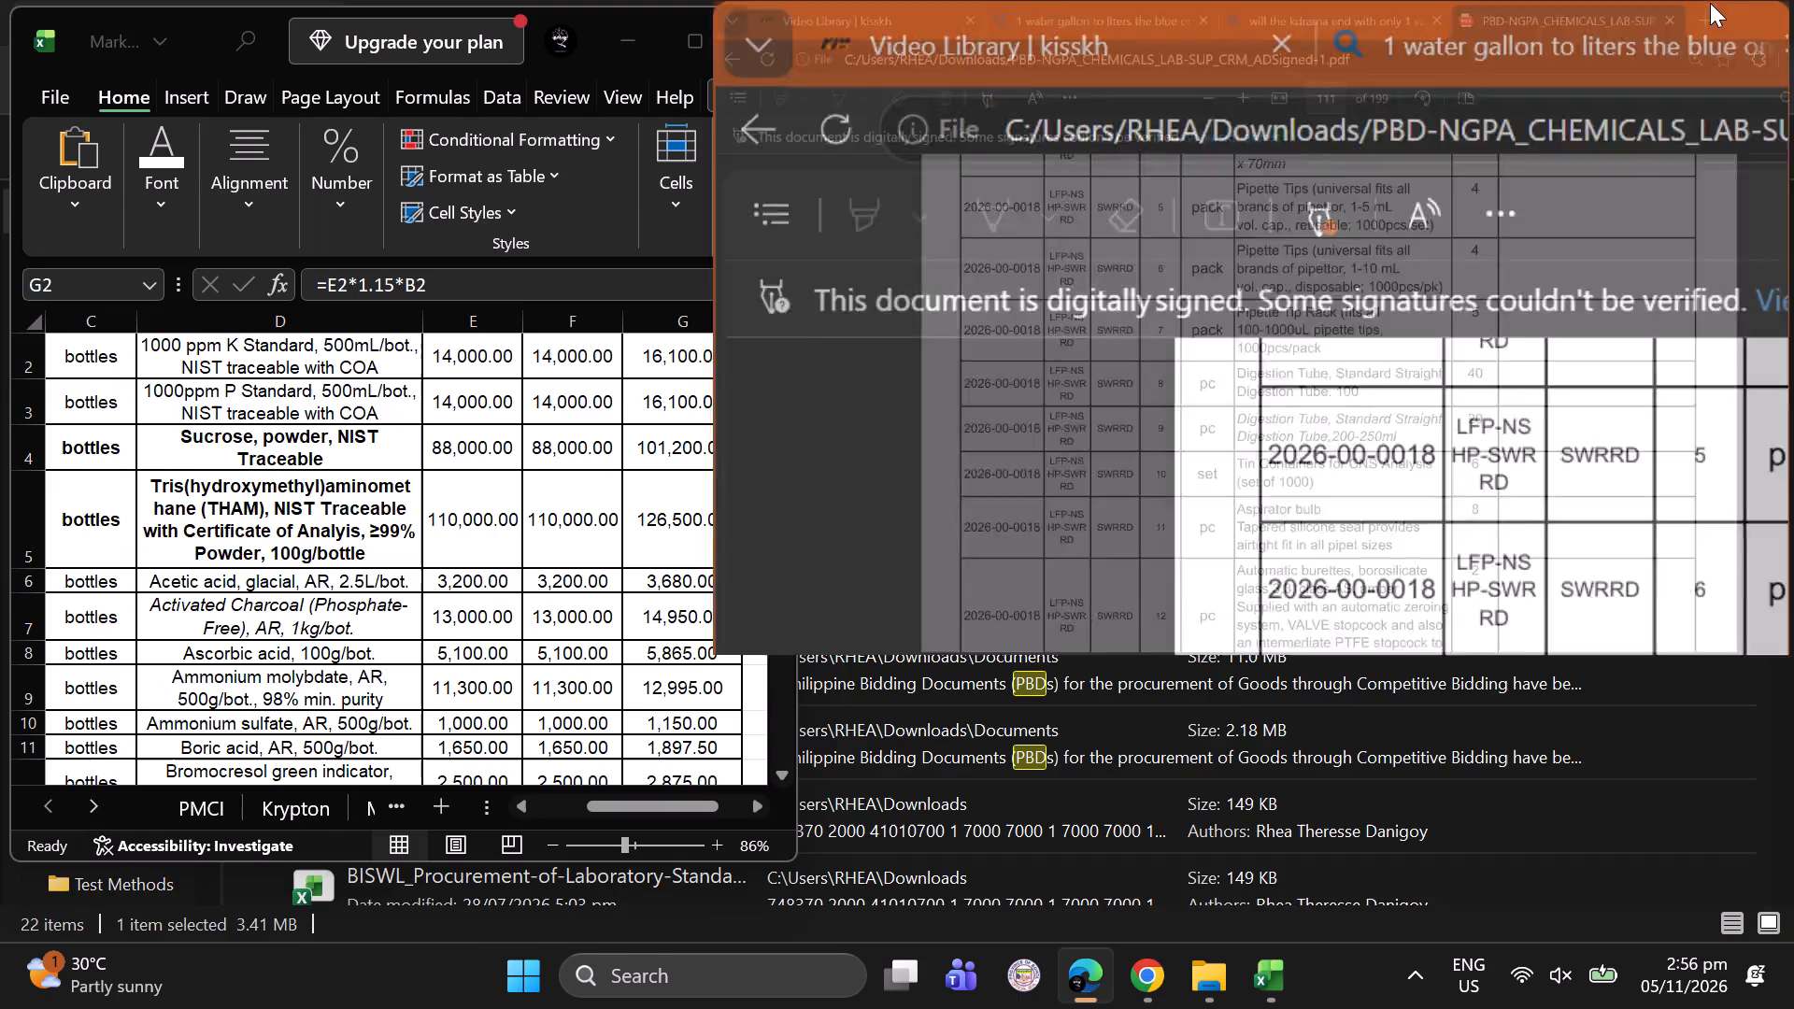
{"action": "left_click_drag", "start_coordinate": [1084, 213], "coordinate": [974, 219]}
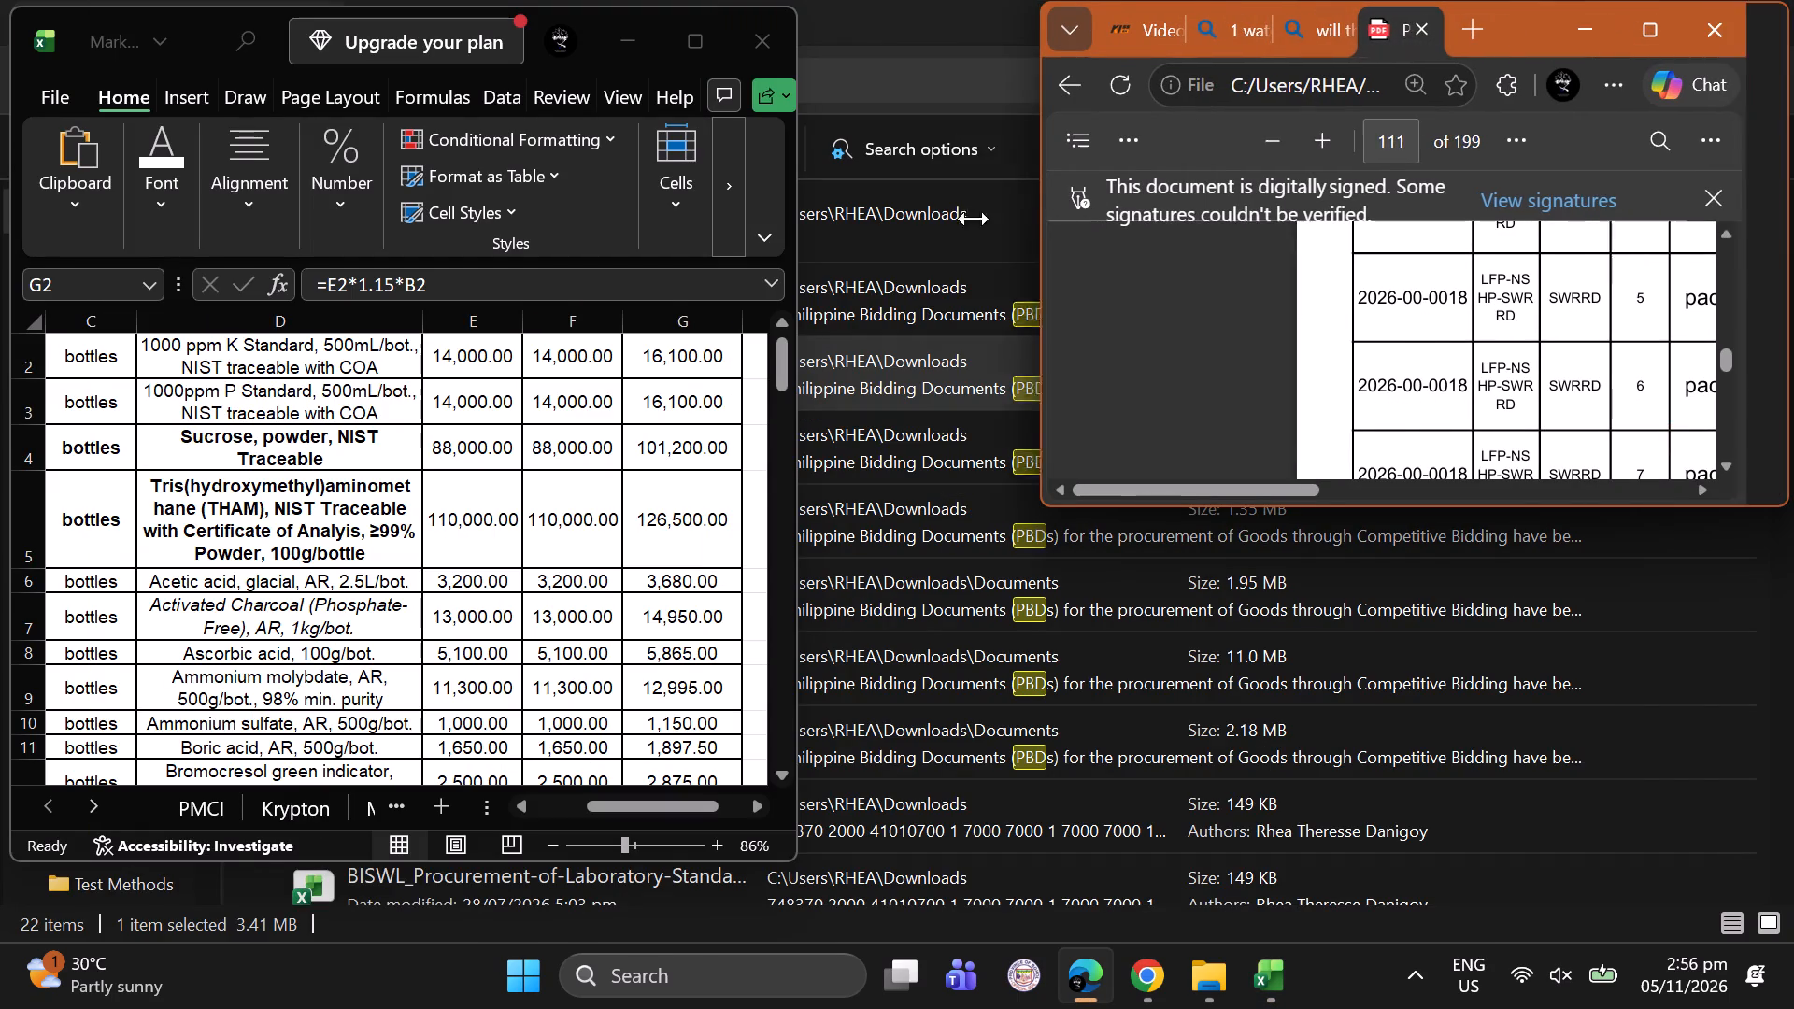
{"action": "left_click_drag", "start_coordinate": [974, 219], "coordinate": [832, 222]}
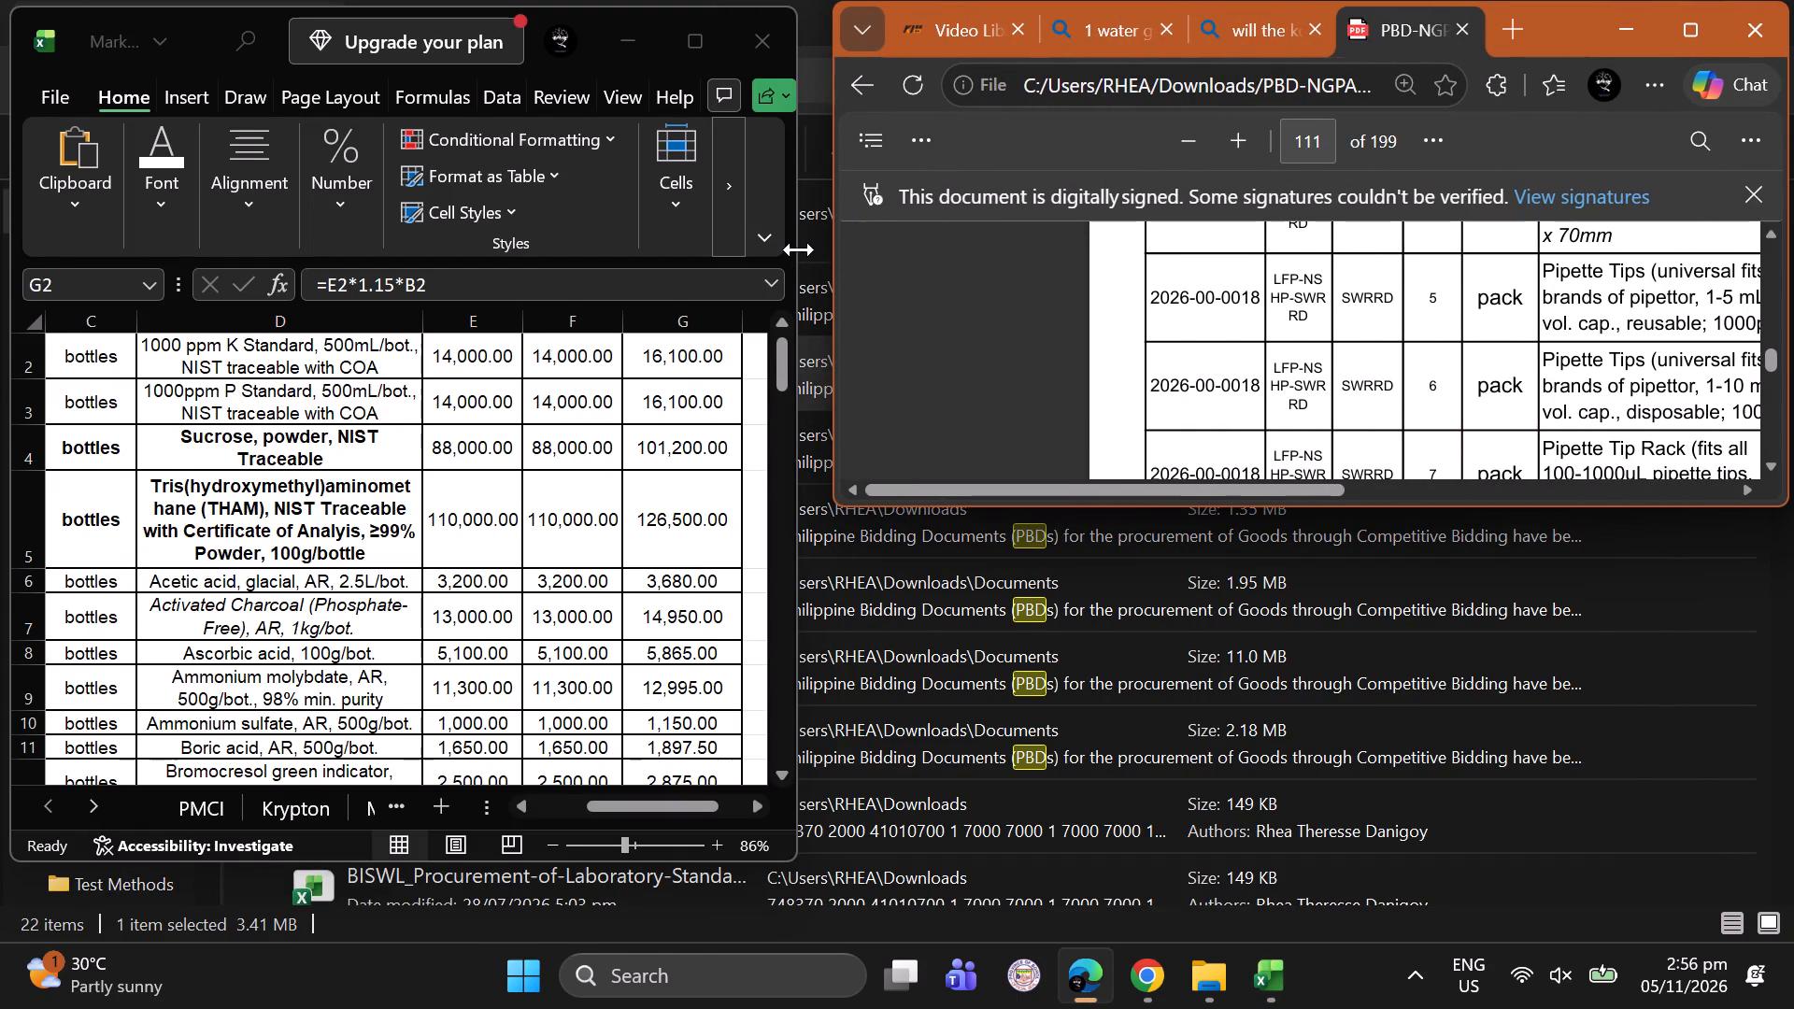
{"action": "left_click_drag", "start_coordinate": [799, 250], "coordinate": [839, 251]}
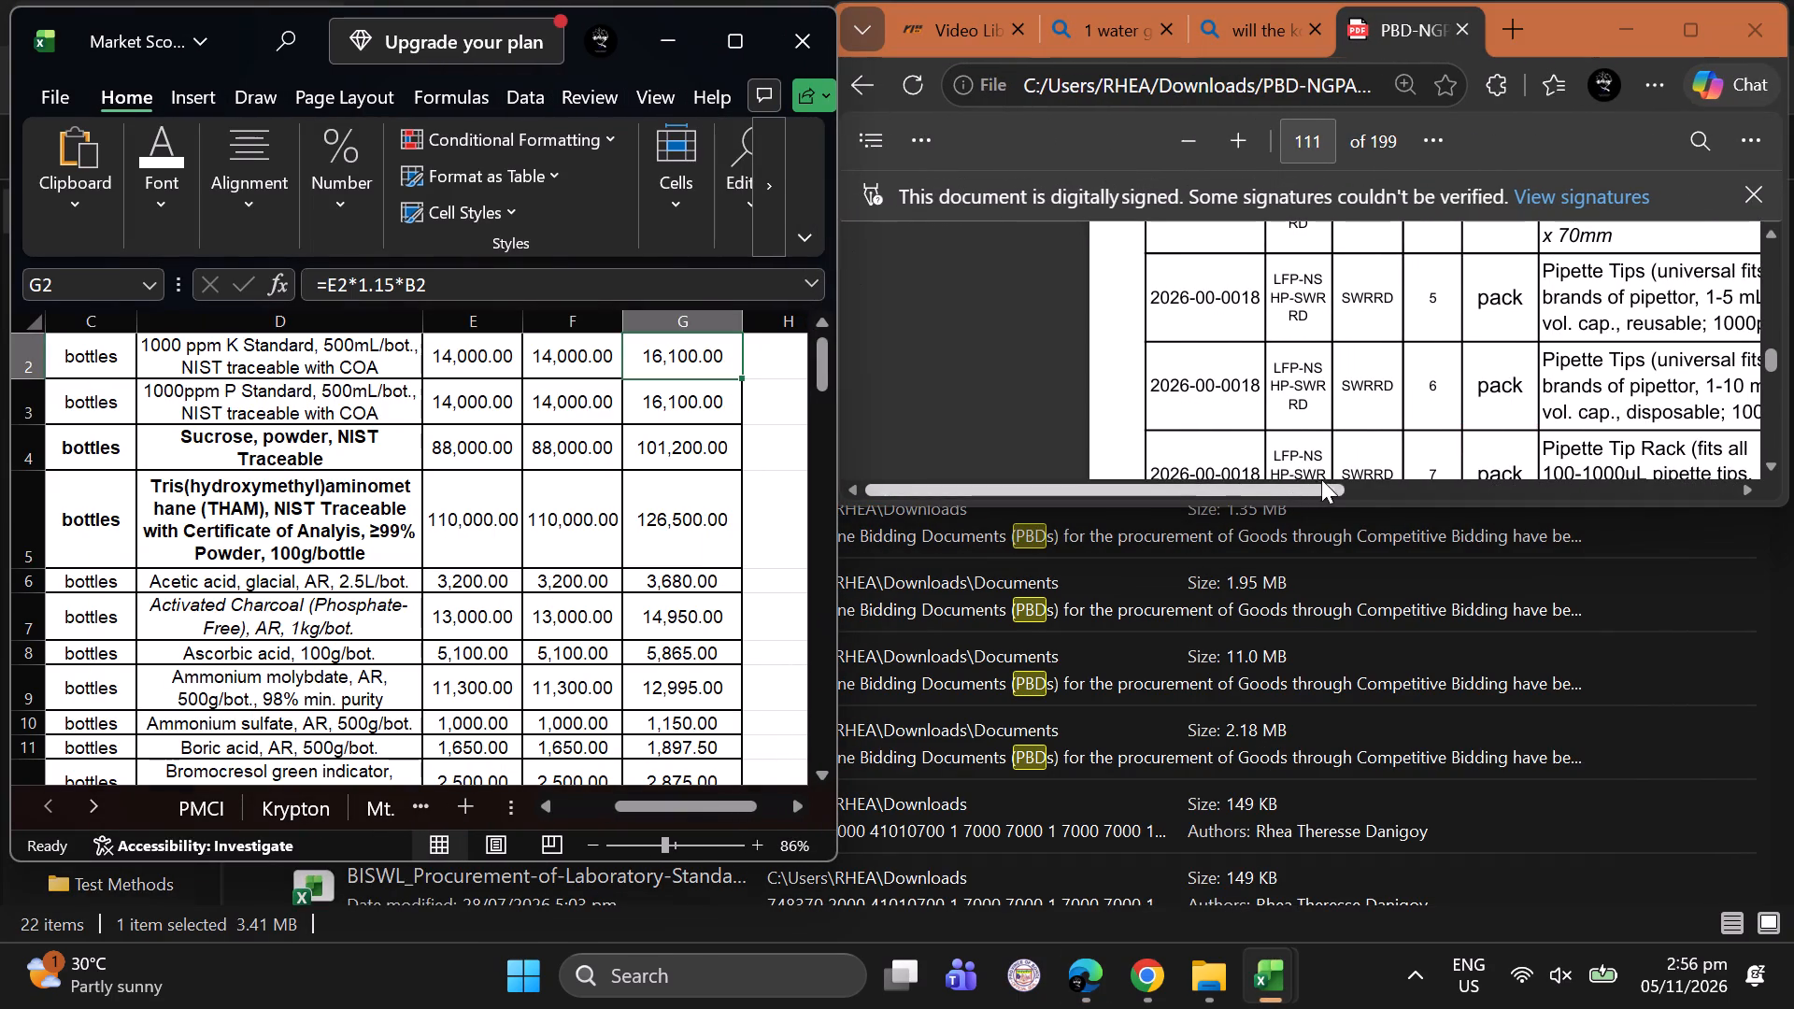
{"action": "left_click_drag", "start_coordinate": [1403, 505], "coordinate": [1374, 850]}
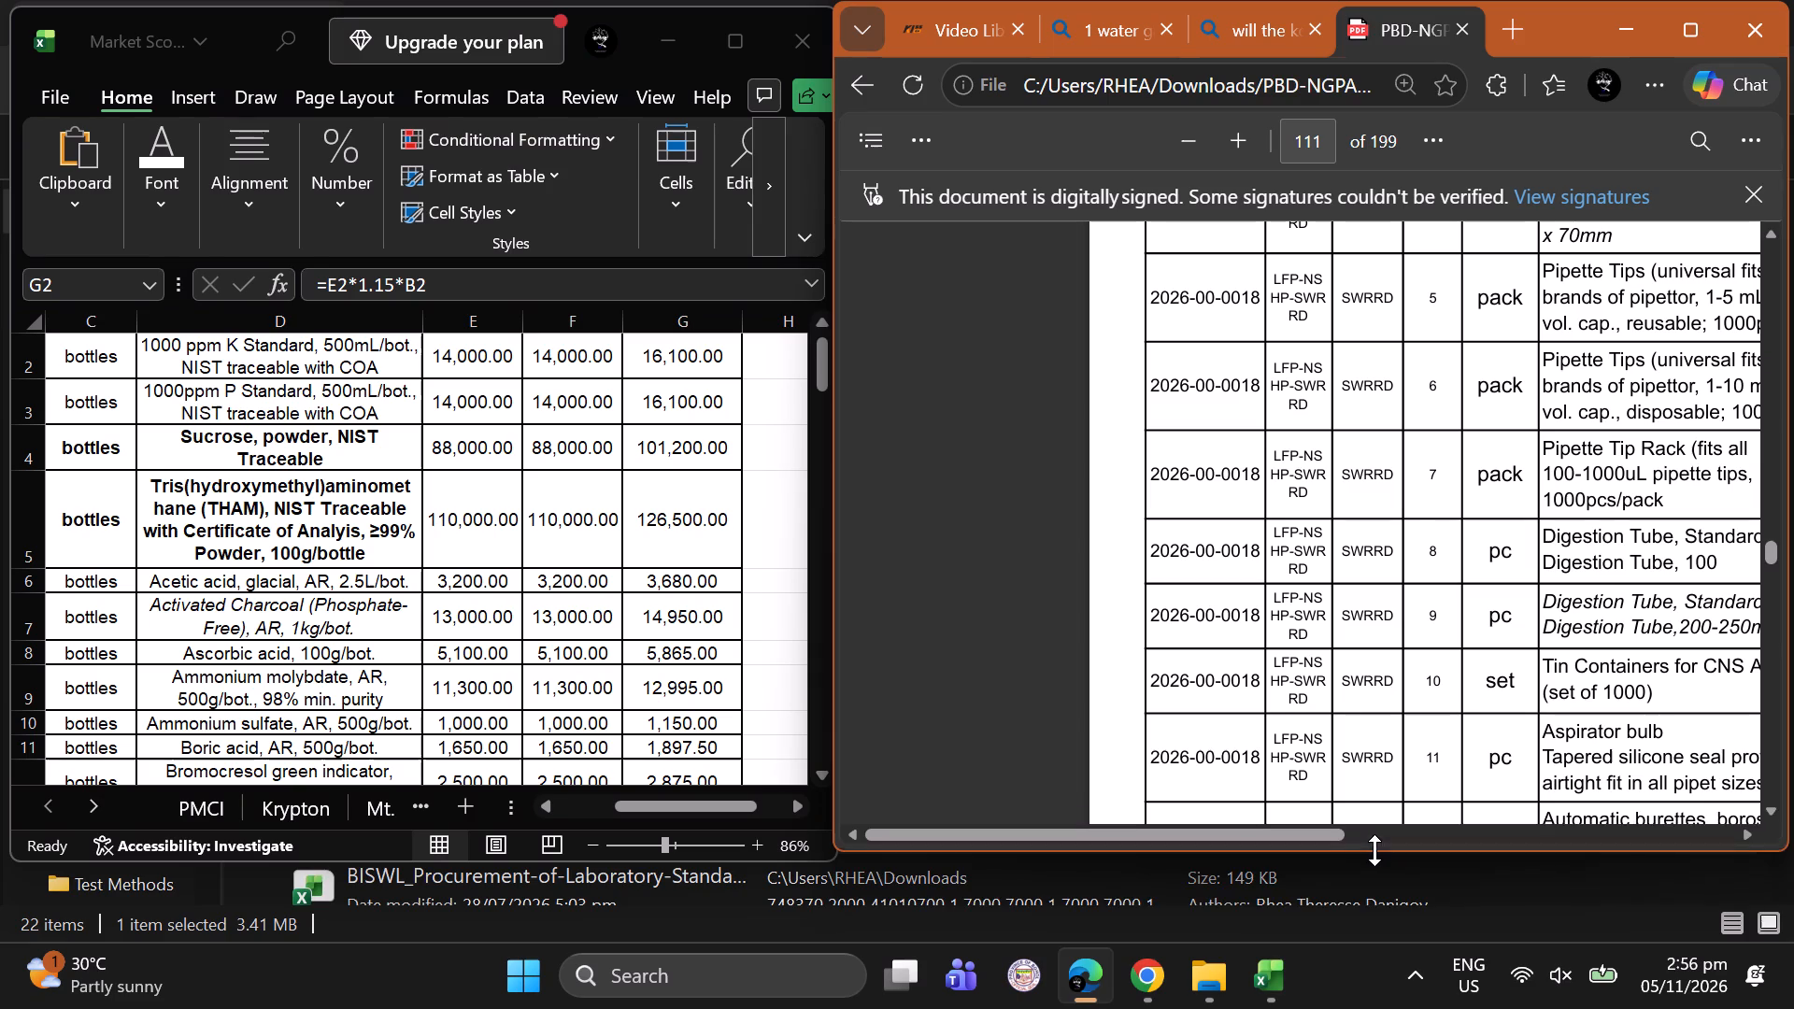
Extend the bidding document's window to the workbook's height and bring its full technical specs and quantity columns into view.
{"action": "left_click_drag", "start_coordinate": [1374, 850], "coordinate": [1388, 859]}
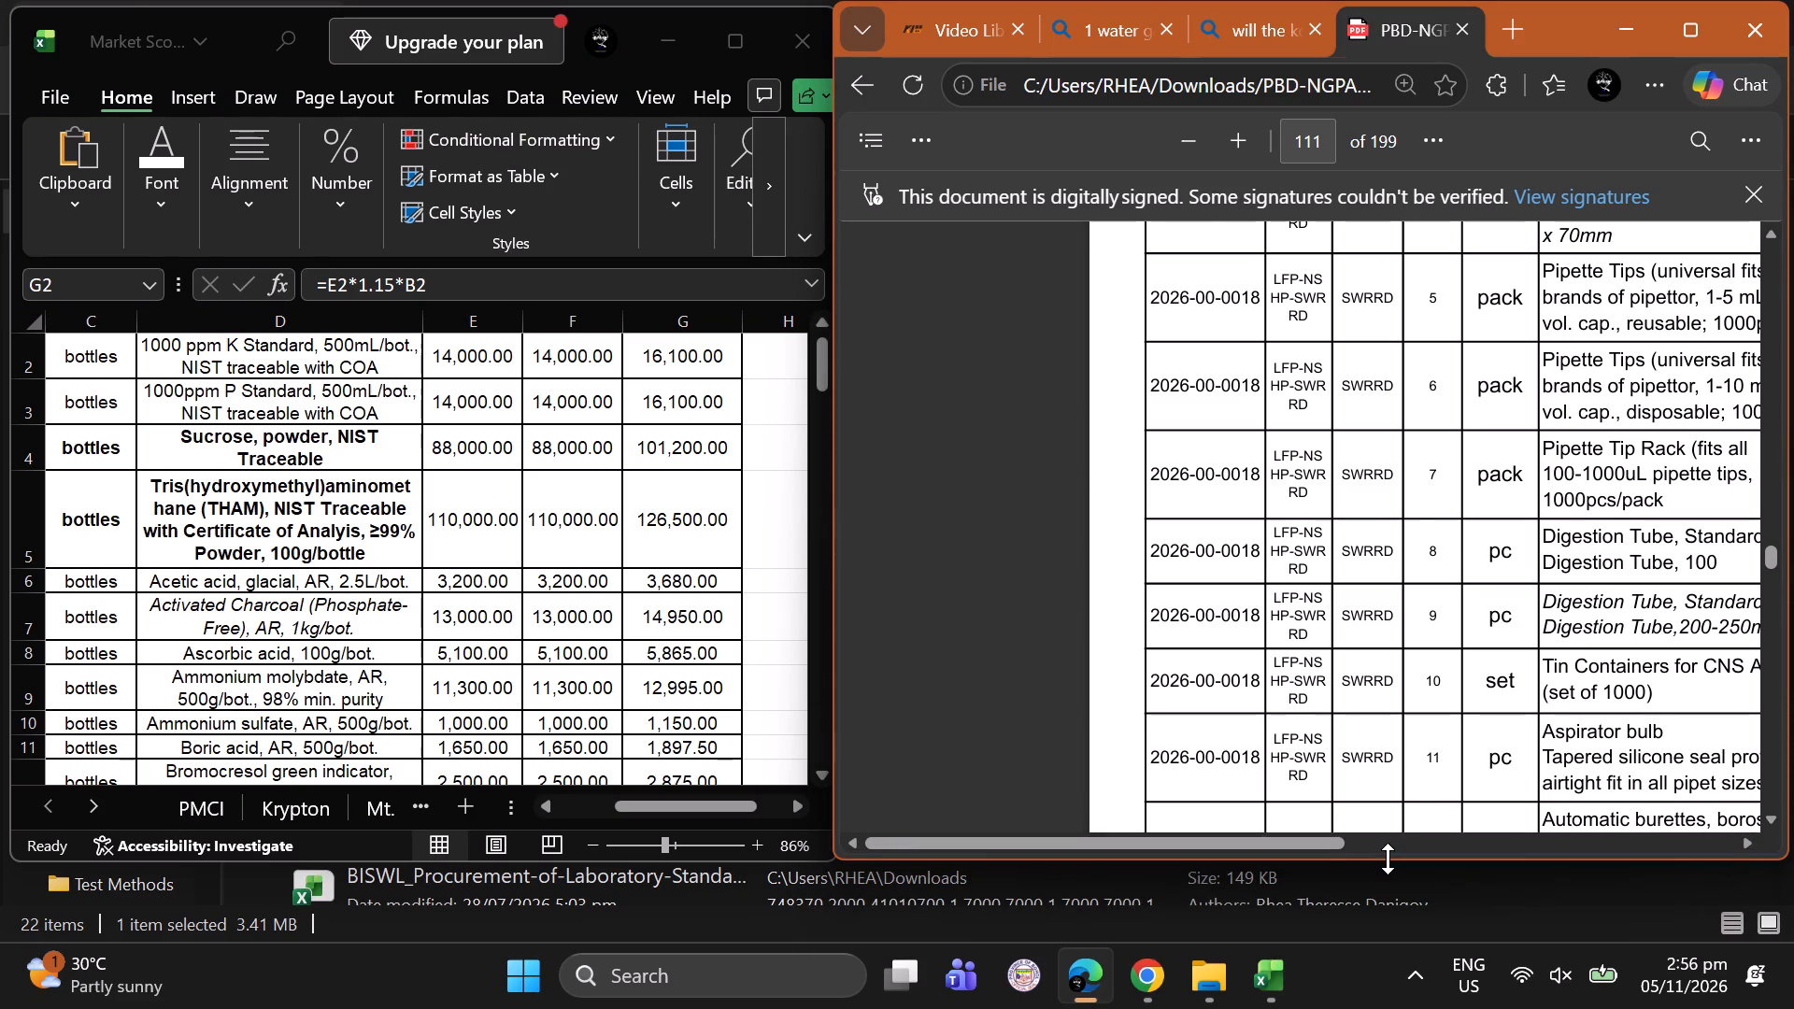
{"action": "scroll", "coordinate": [1335, 644], "scroll_direction": "left", "scroll_amount": 2}
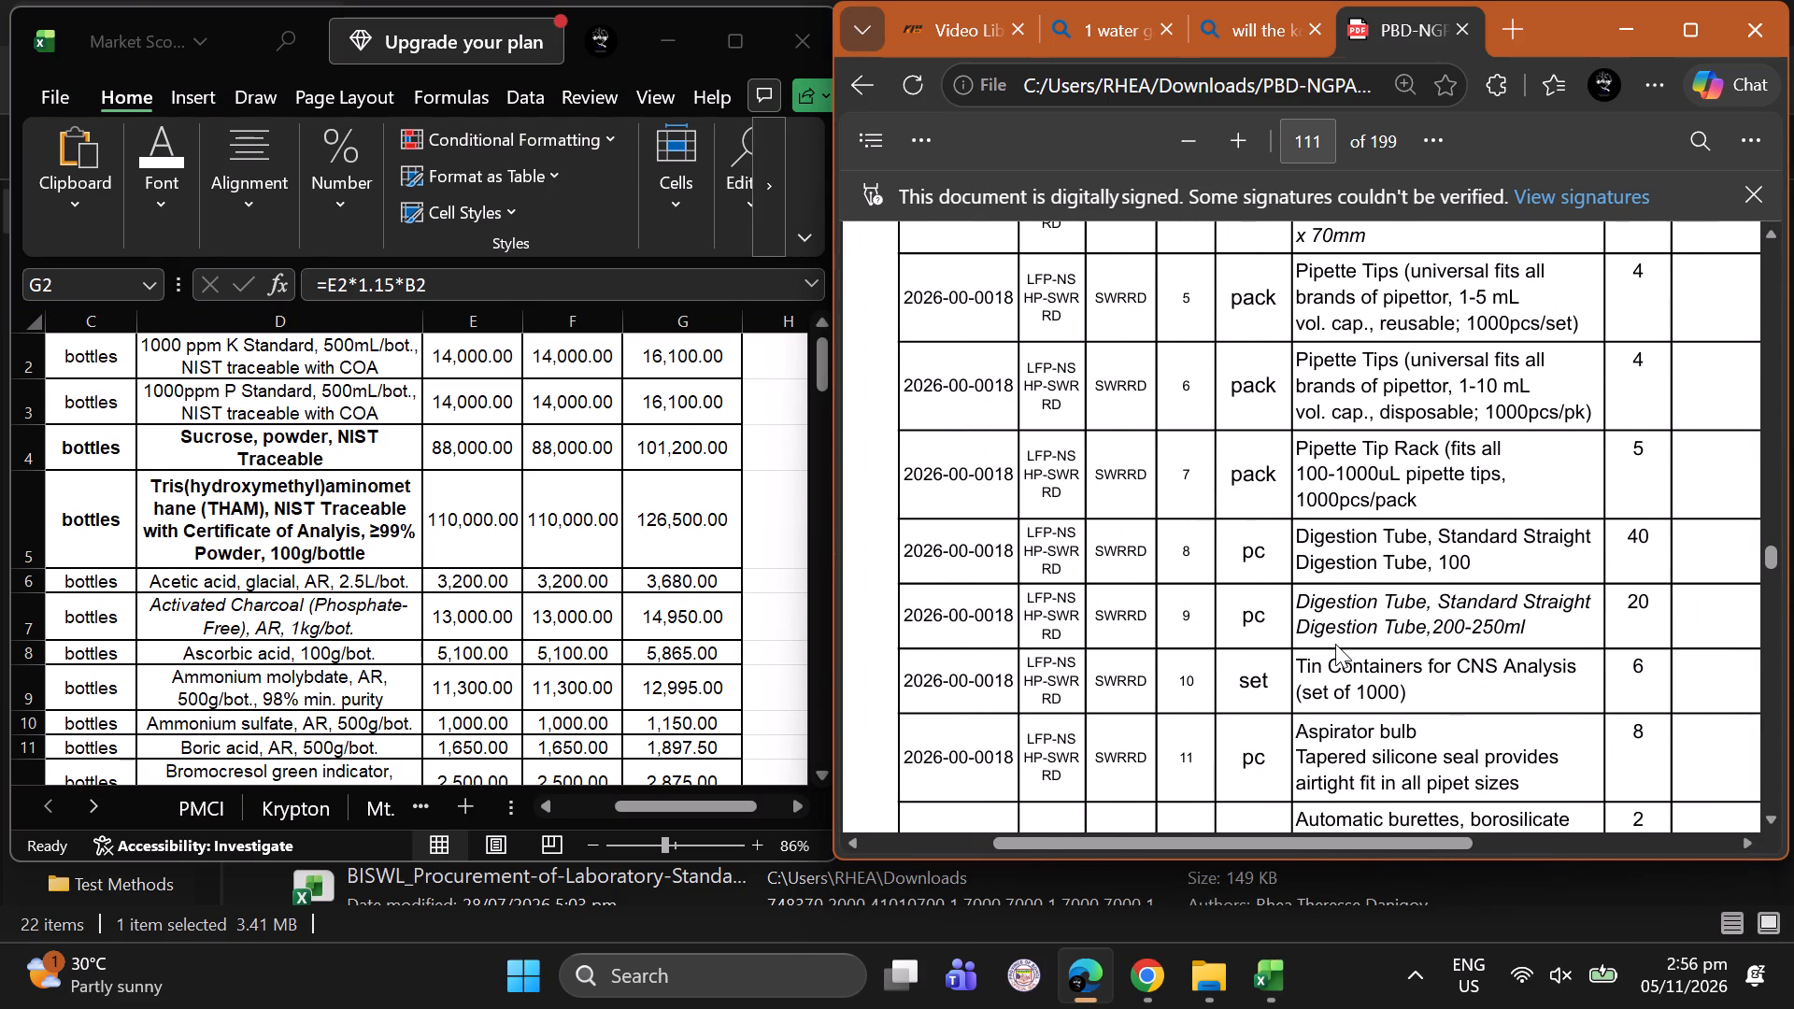
Examine the workbook's chemical rows and their prices, from the NIST-traceable standards to the Kjeltabs and EDTA entries.
{"action": "scroll", "coordinate": [1335, 644], "scroll_direction": "down", "scroll_amount": 1}
{"action": "scroll", "coordinate": [678, 552], "scroll_direction": "down", "scroll_amount": 1}
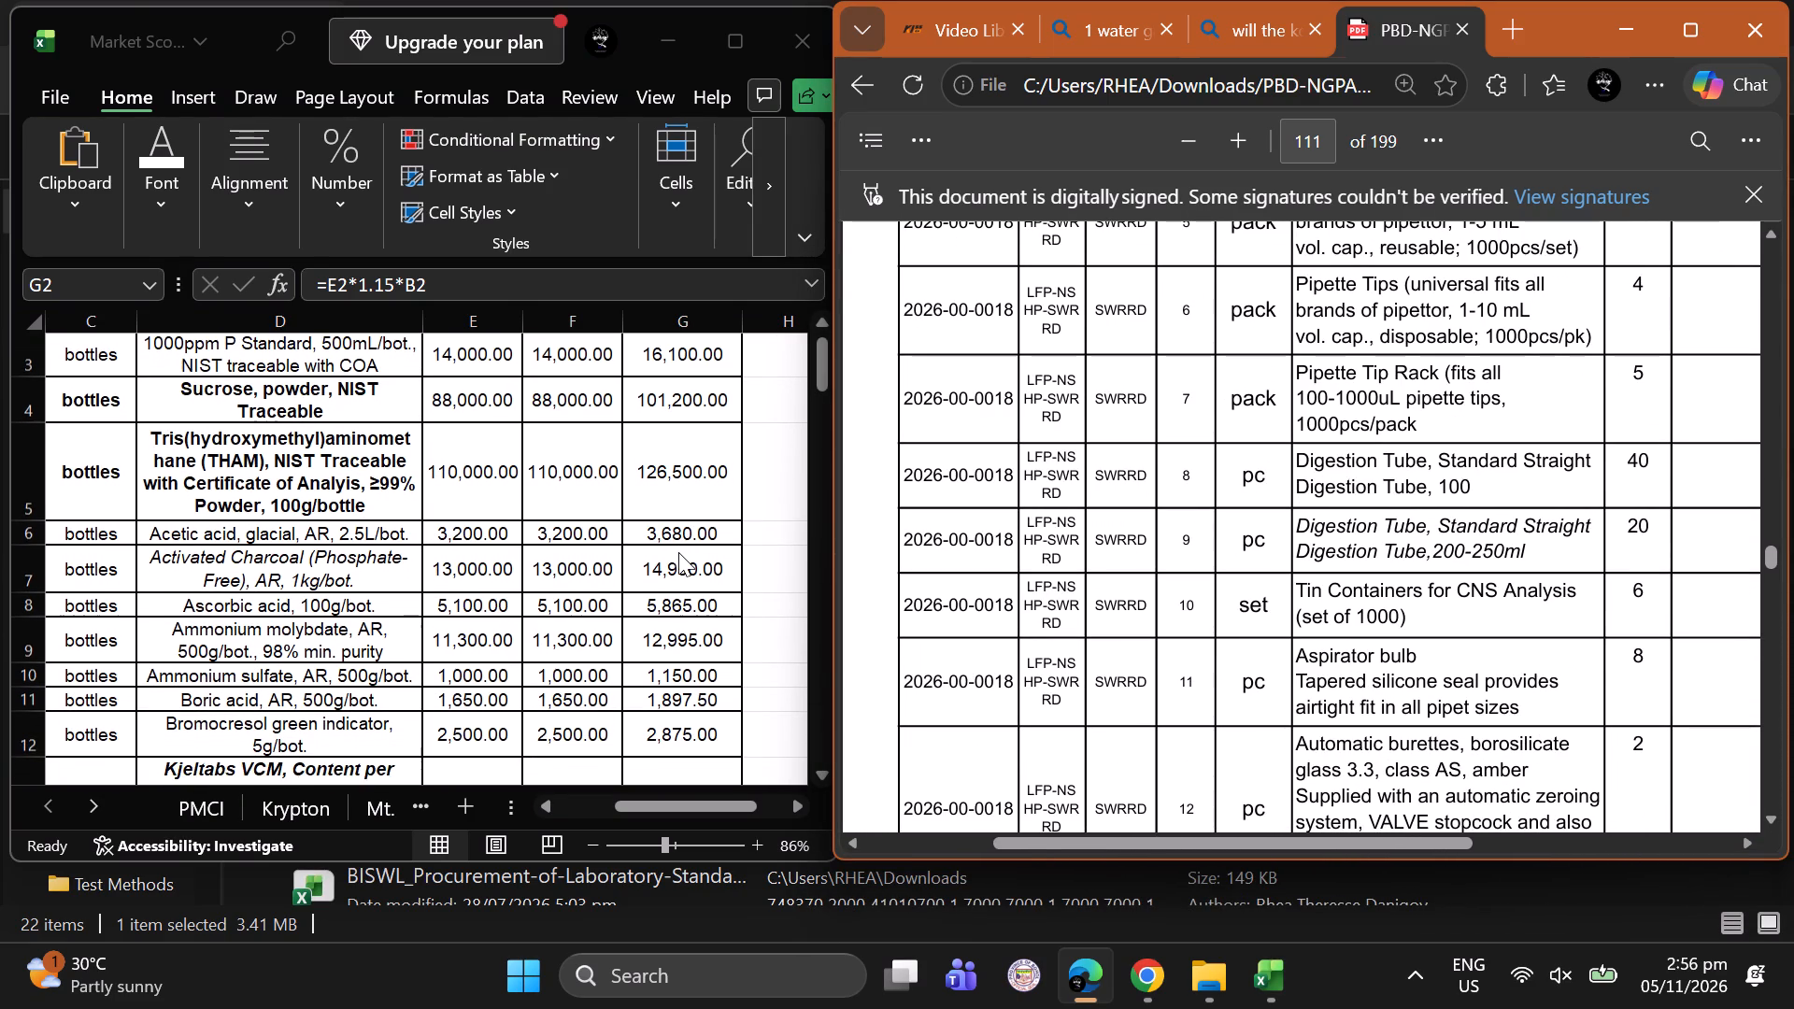
{"action": "scroll", "coordinate": [678, 552], "scroll_direction": "down", "scroll_amount": 1}
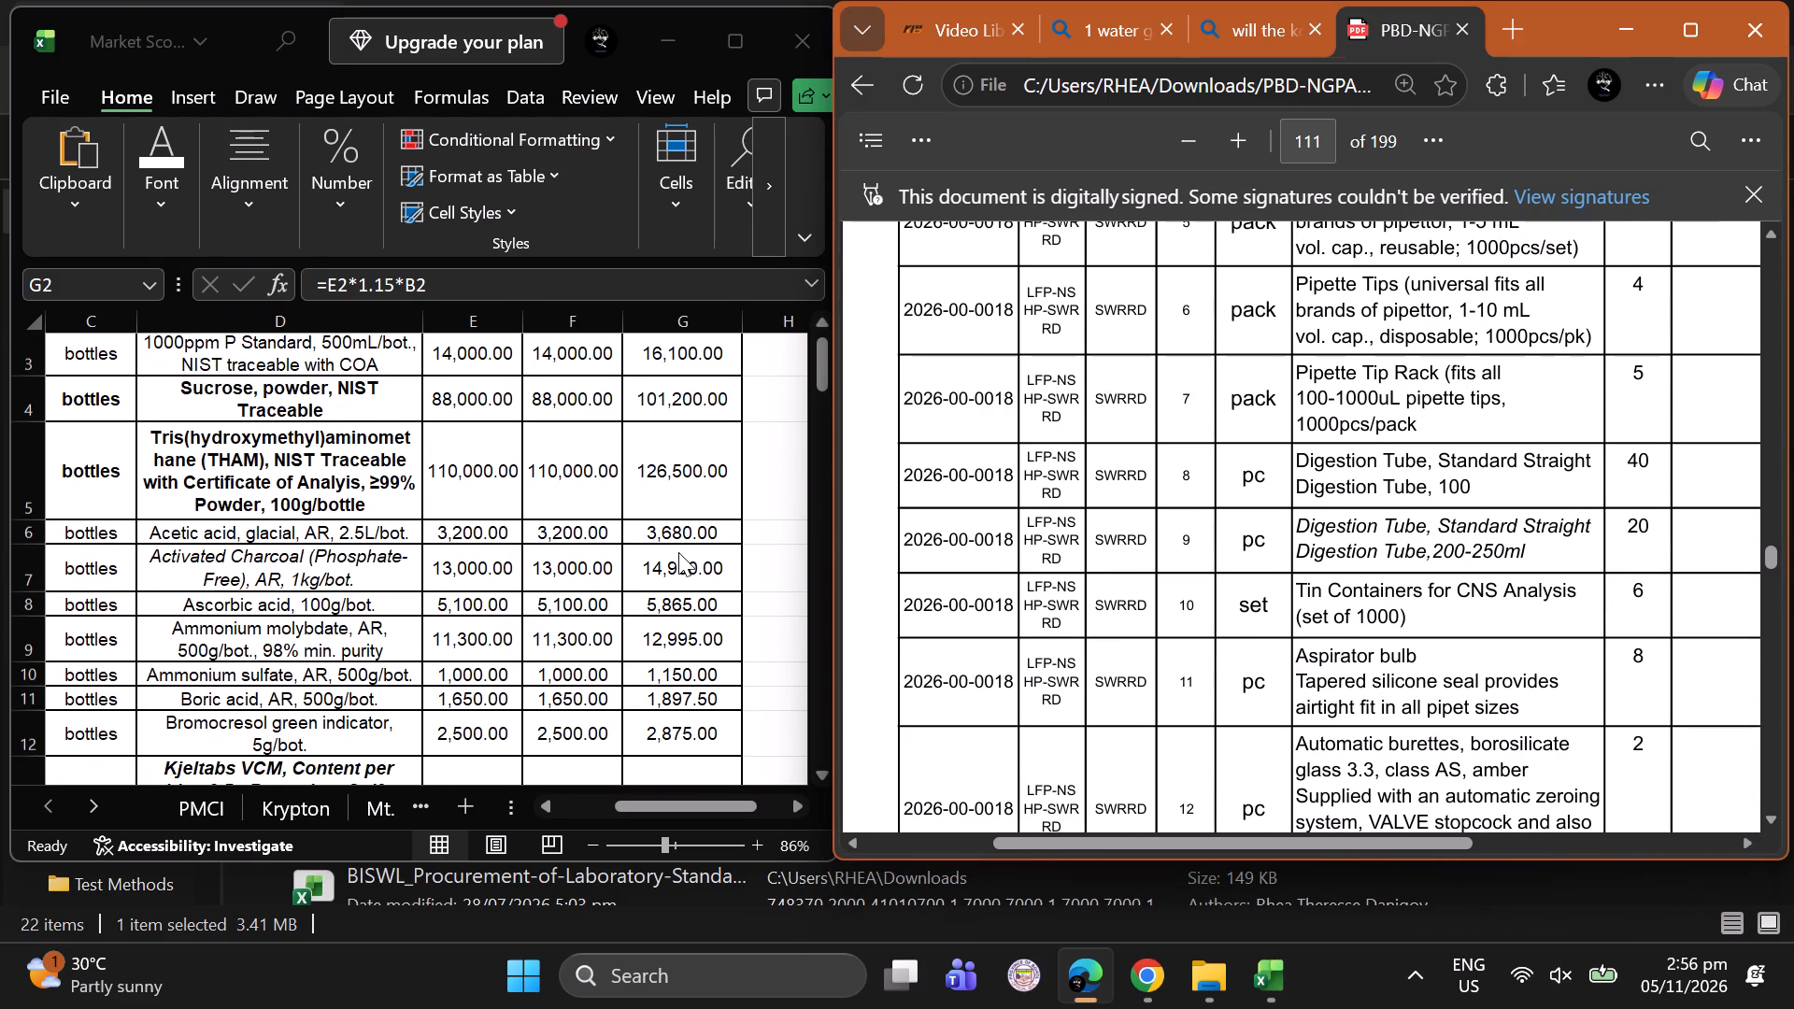
{"action": "scroll", "coordinate": [678, 552], "scroll_direction": "down", "scroll_amount": 1}
{"action": "scroll", "coordinate": [678, 552], "scroll_direction": "right", "scroll_amount": 1}
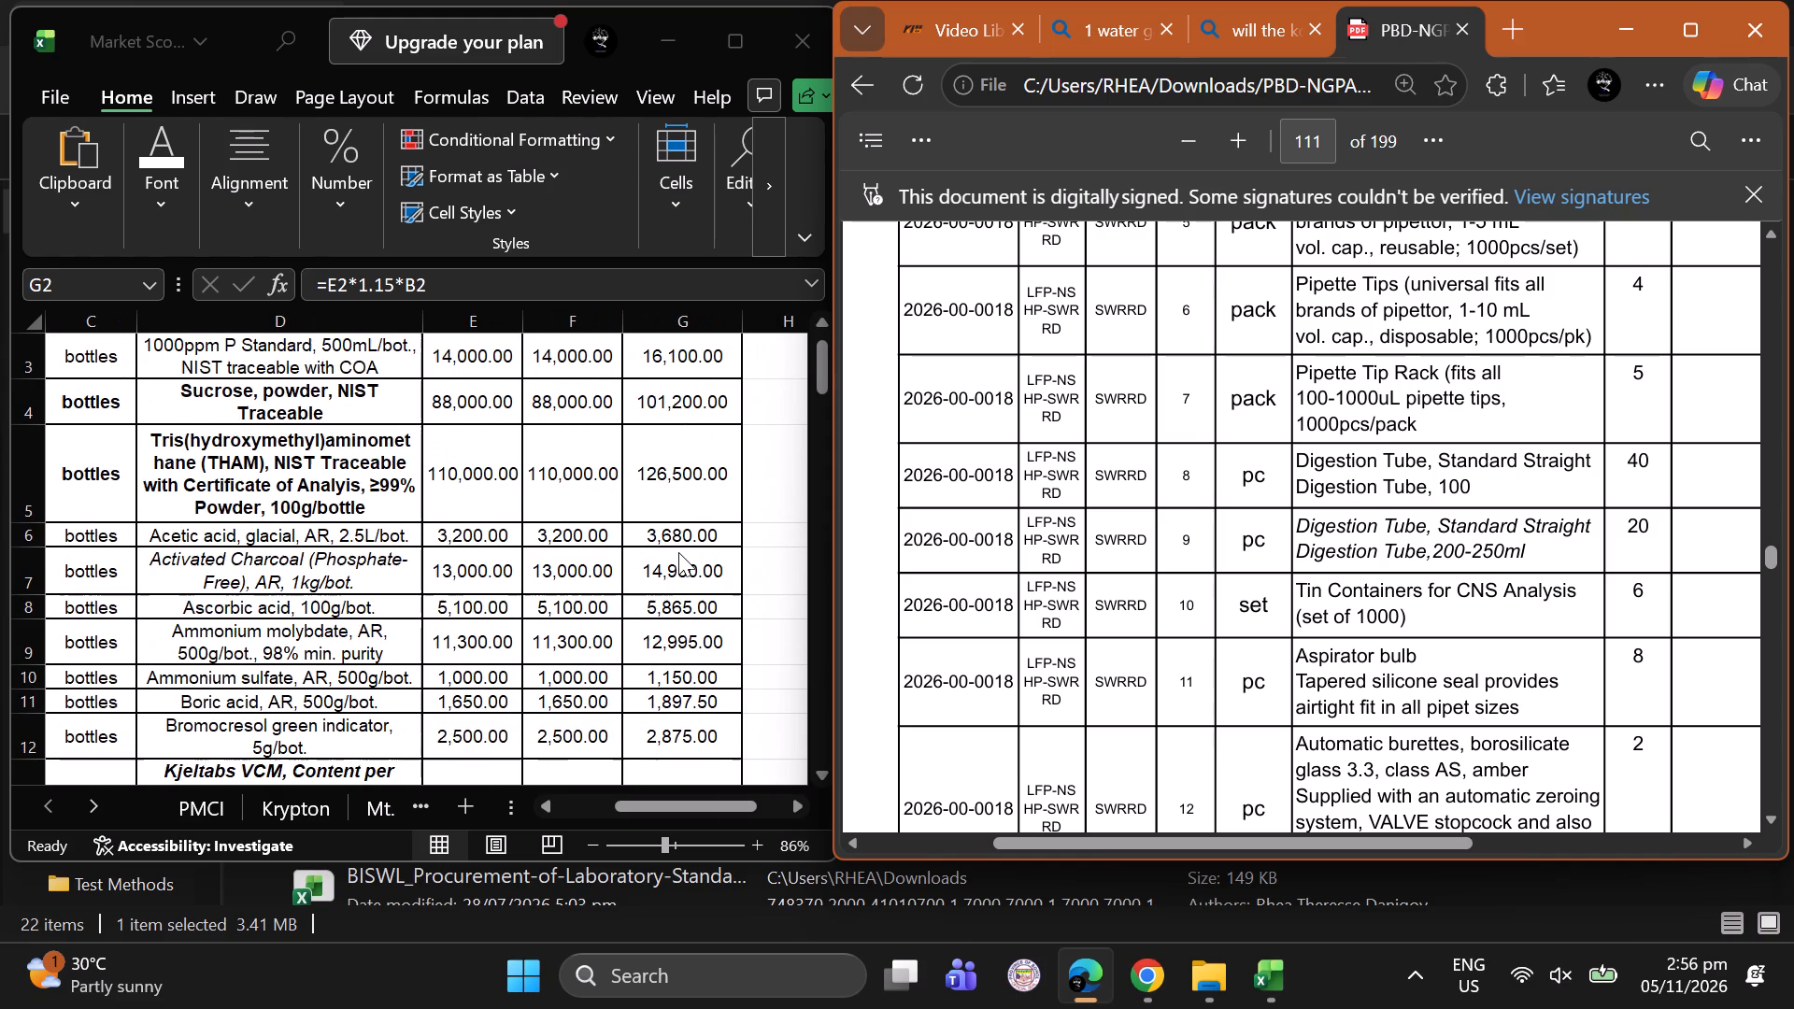
{"action": "scroll", "coordinate": [678, 552], "scroll_direction": "down", "scroll_amount": 1}
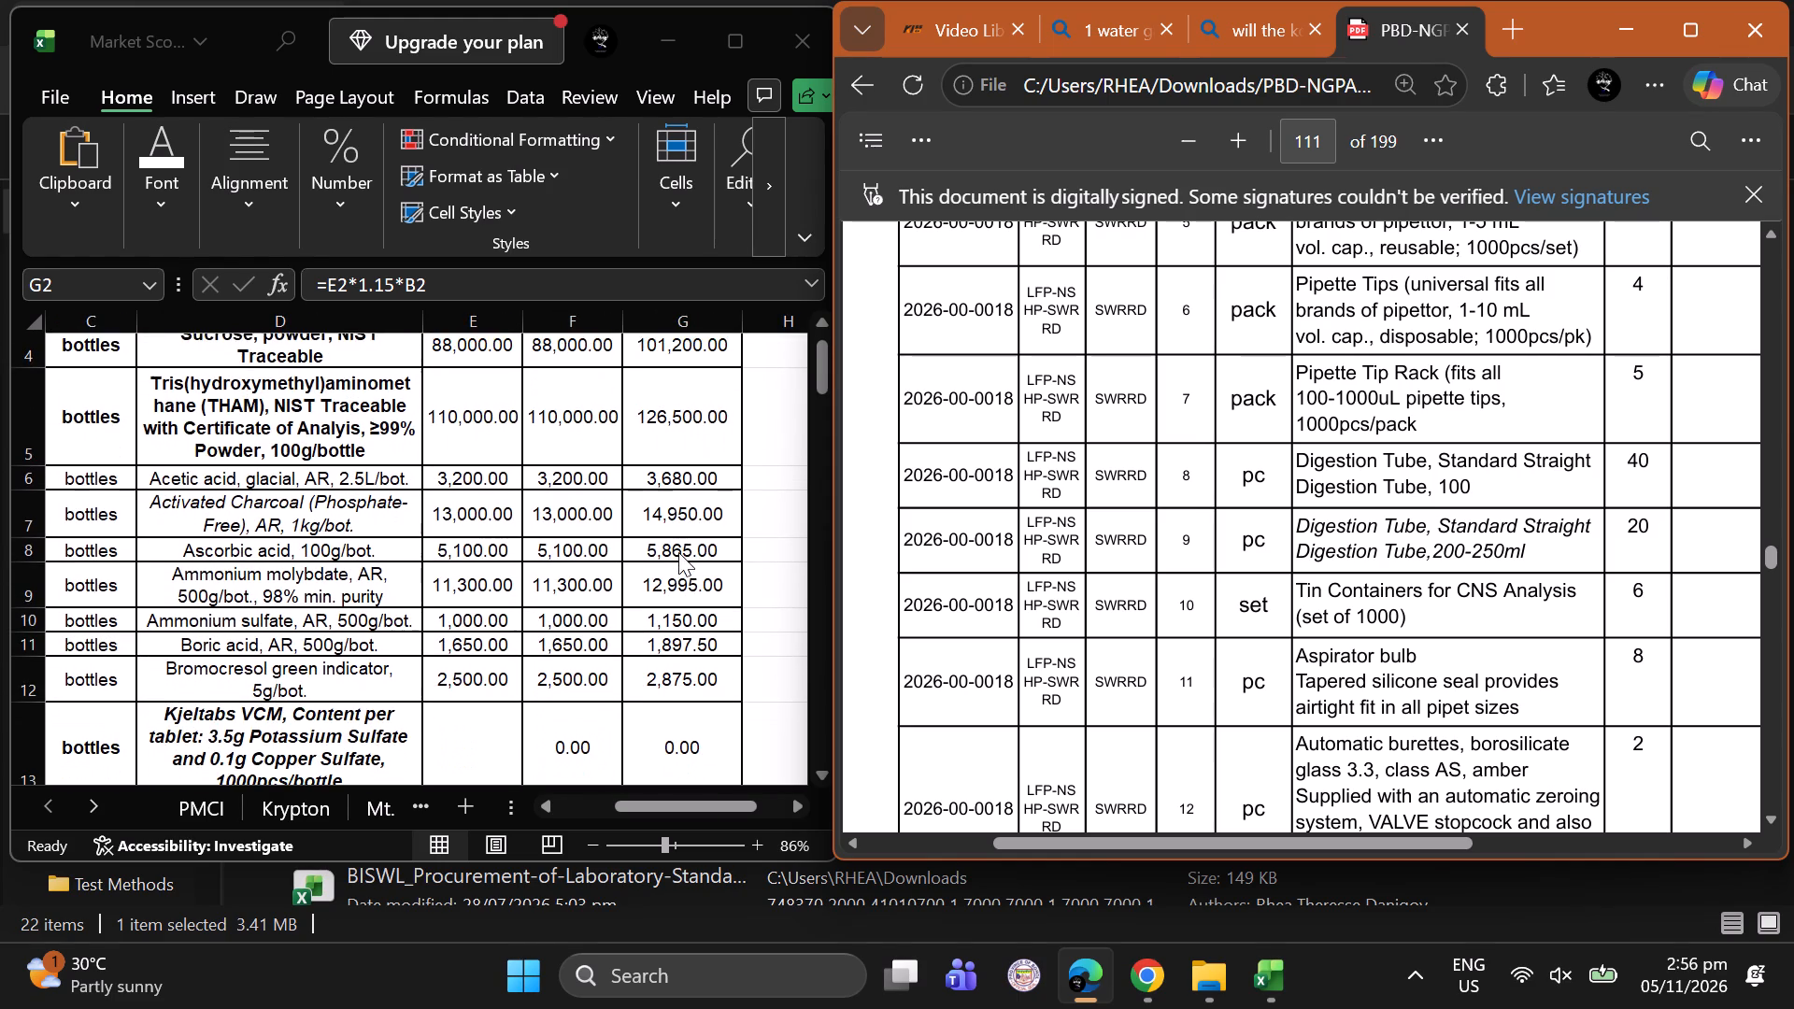
{"action": "scroll", "coordinate": [678, 552], "scroll_direction": "down", "scroll_amount": 2}
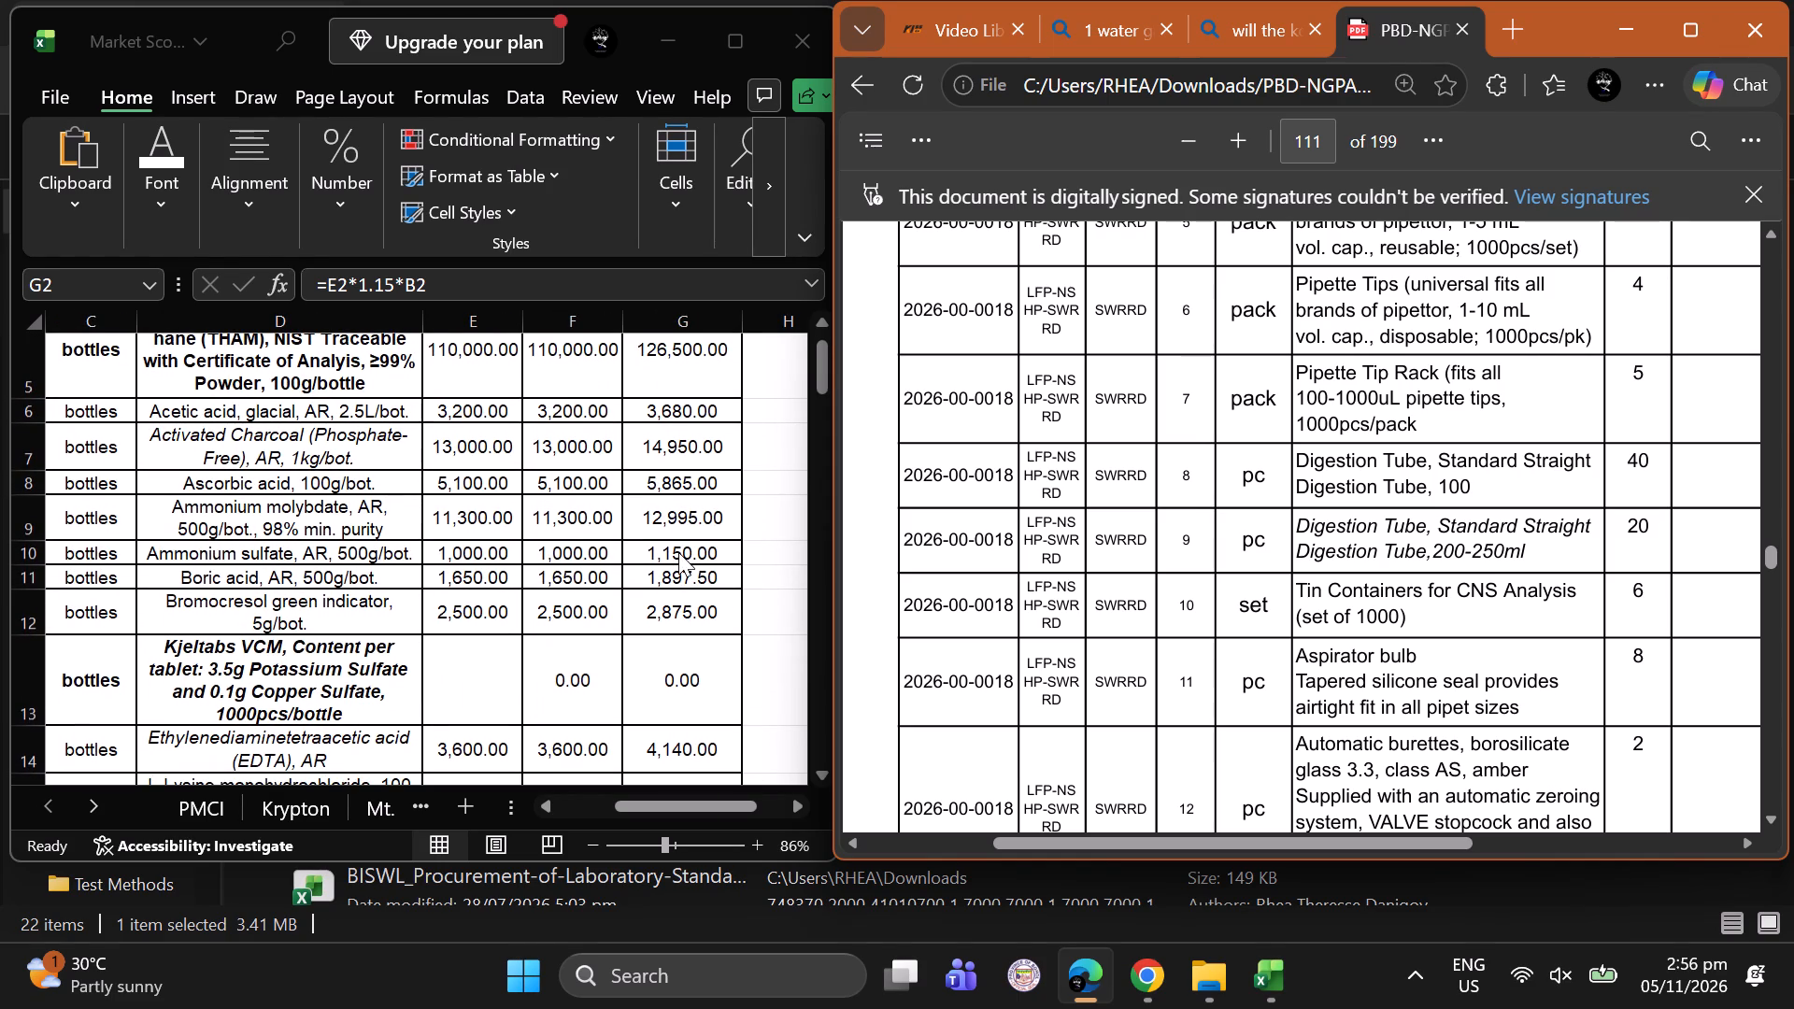
{"action": "scroll", "coordinate": [678, 552], "scroll_direction": "down", "scroll_amount": 3}
{"action": "scroll", "coordinate": [672, 541], "scroll_direction": "up", "scroll_amount": 1}
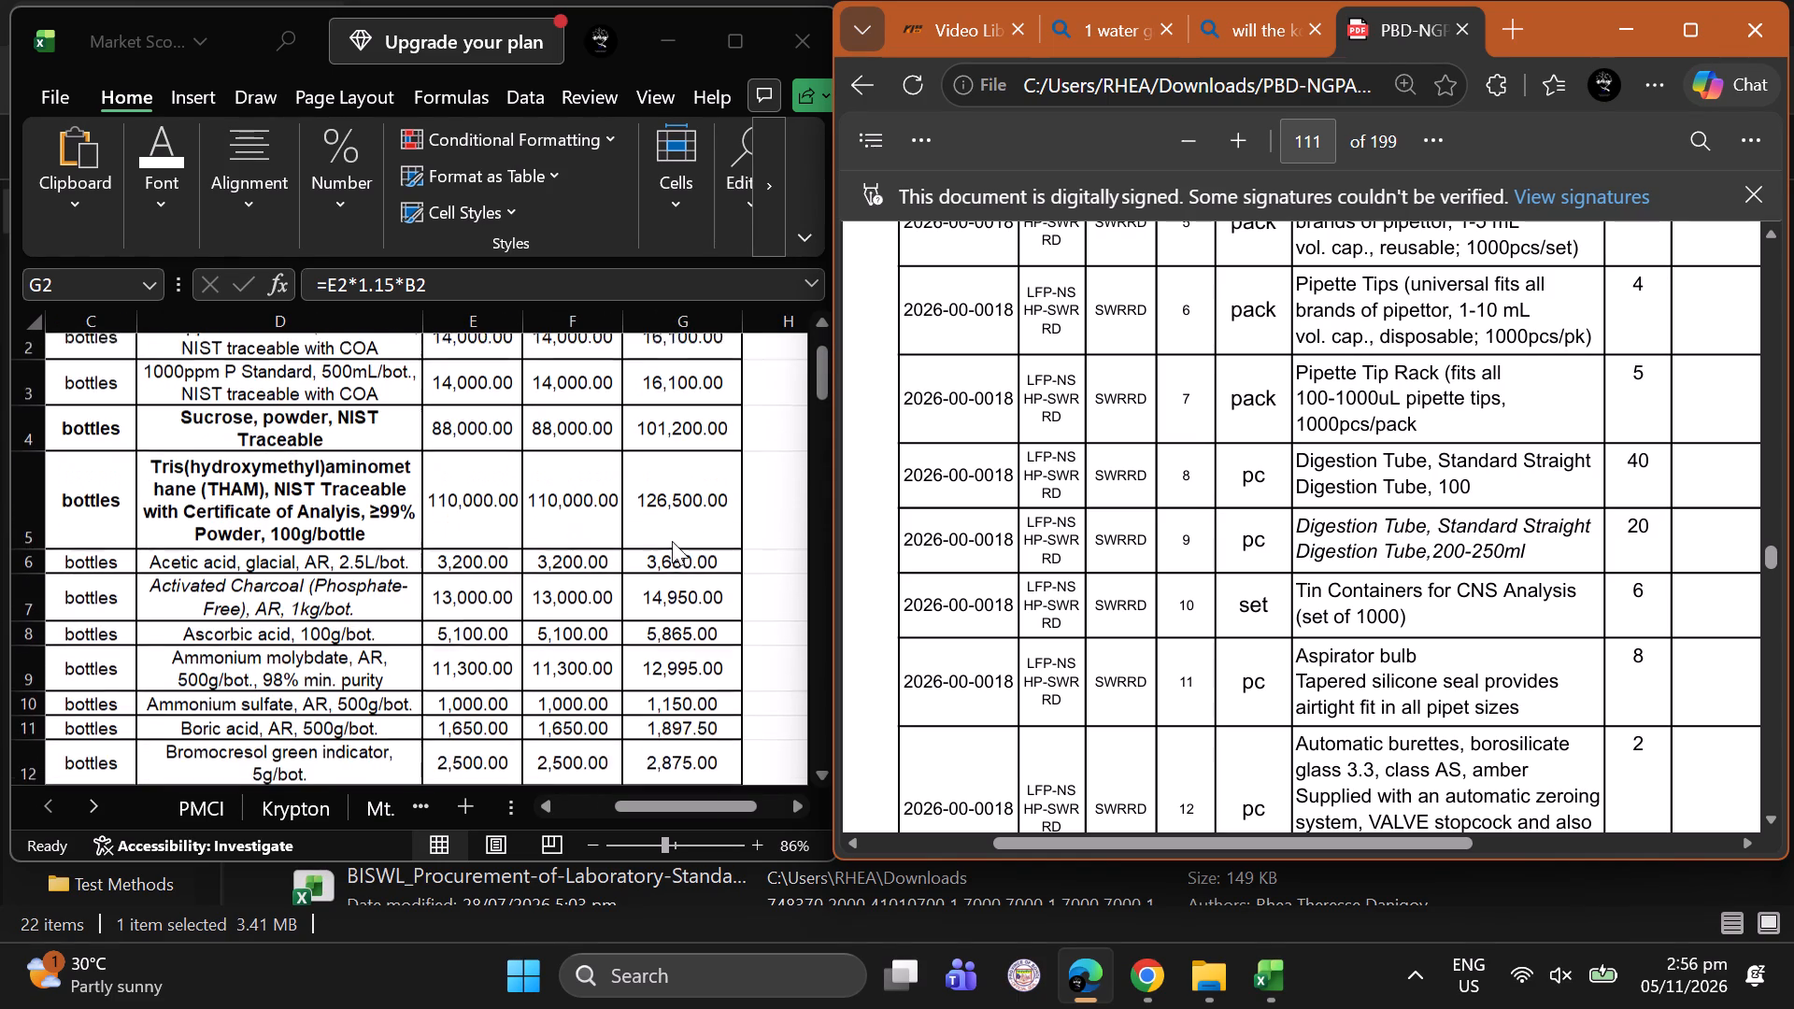
{"action": "scroll", "coordinate": [672, 541], "scroll_direction": "up", "scroll_amount": 1}
Look over the workbook's glassware rows against the bidding document's last chemical items and Lot 2 laboratory supplies on pages 110 to 112.
{"action": "scroll", "coordinate": [1058, 538], "scroll_direction": "down", "scroll_amount": 2}
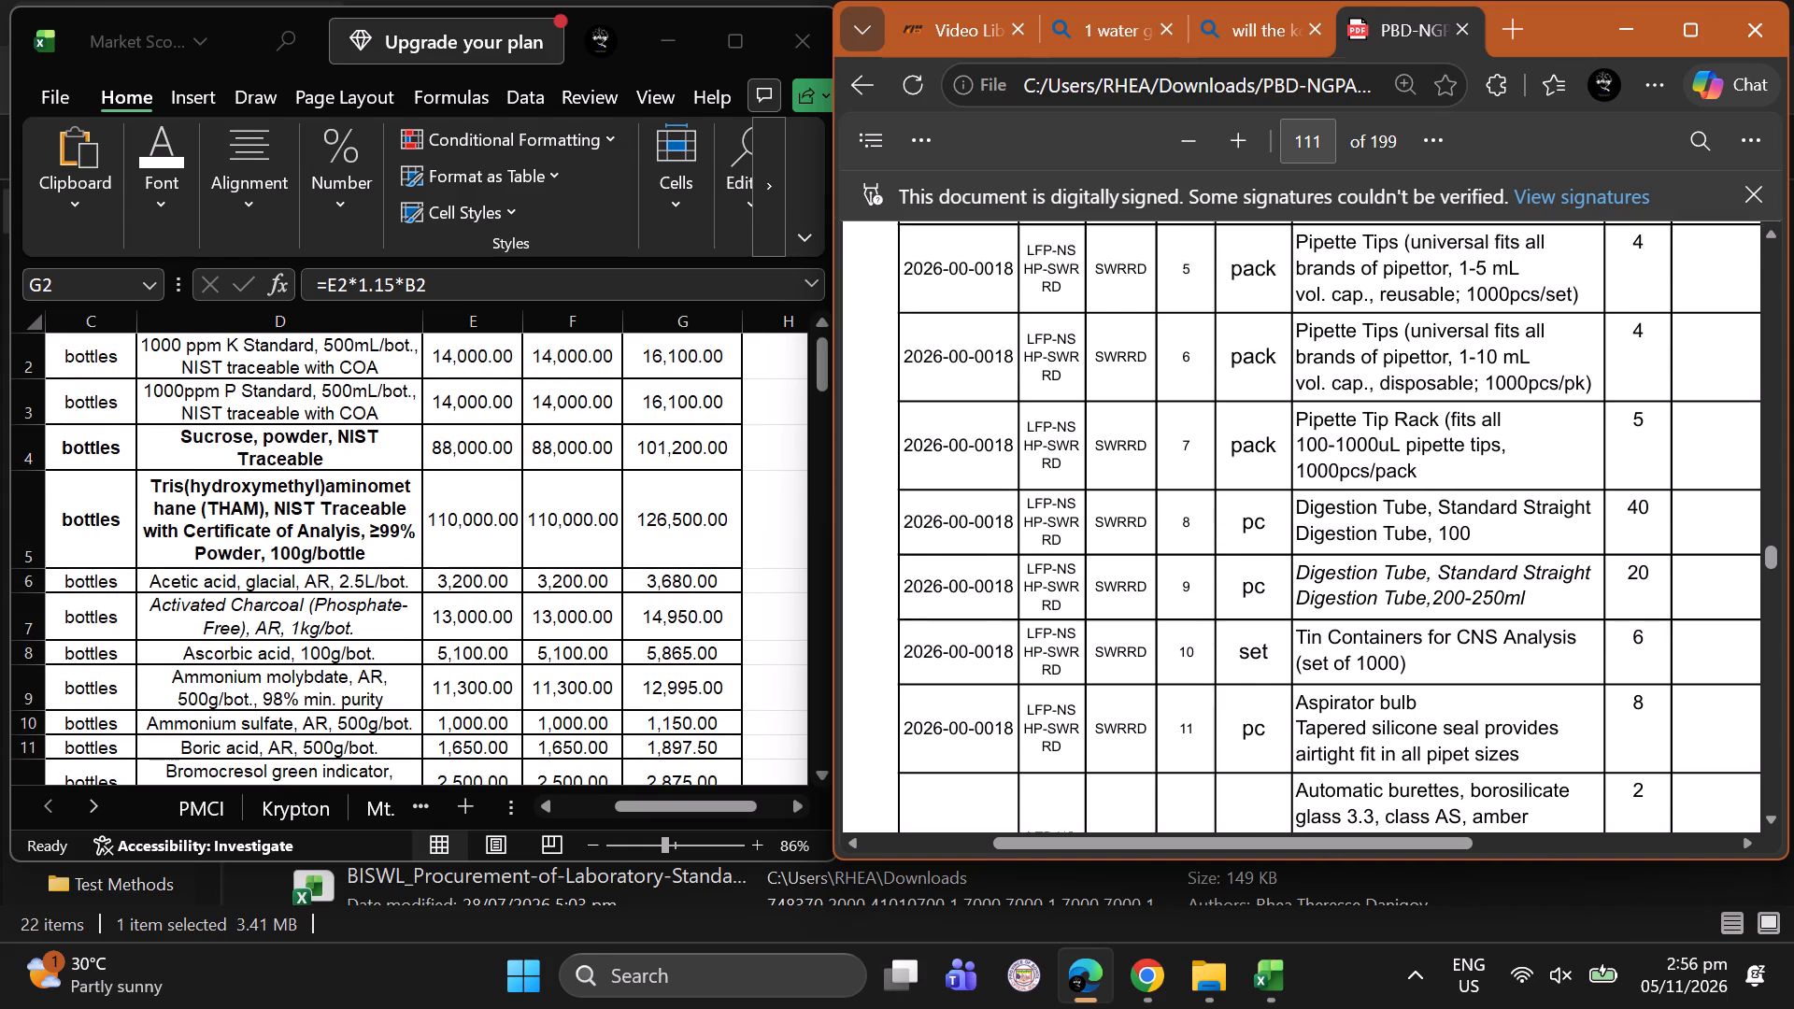
{"action": "scroll", "coordinate": [1058, 538], "scroll_direction": "down", "scroll_amount": 3}
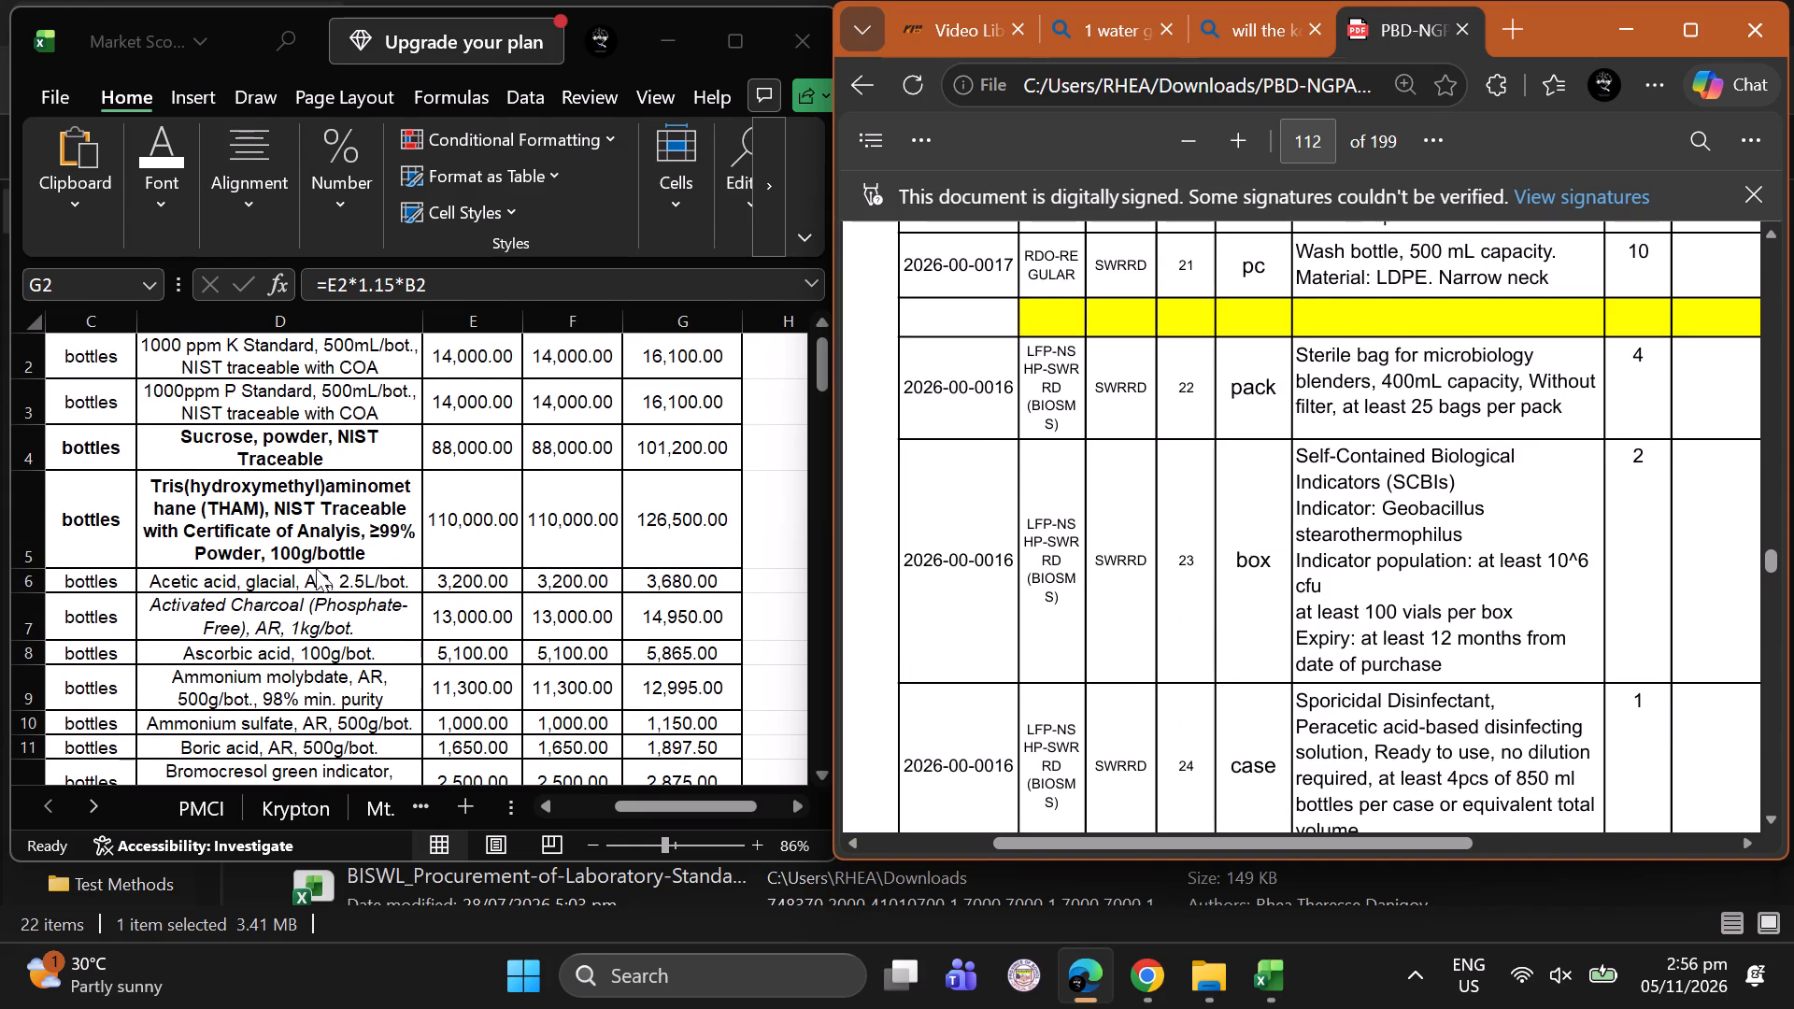
{"action": "scroll", "coordinate": [316, 568], "scroll_direction": "down", "scroll_amount": 4}
{"action": "scroll", "coordinate": [1083, 466], "scroll_direction": "up", "scroll_amount": 3}
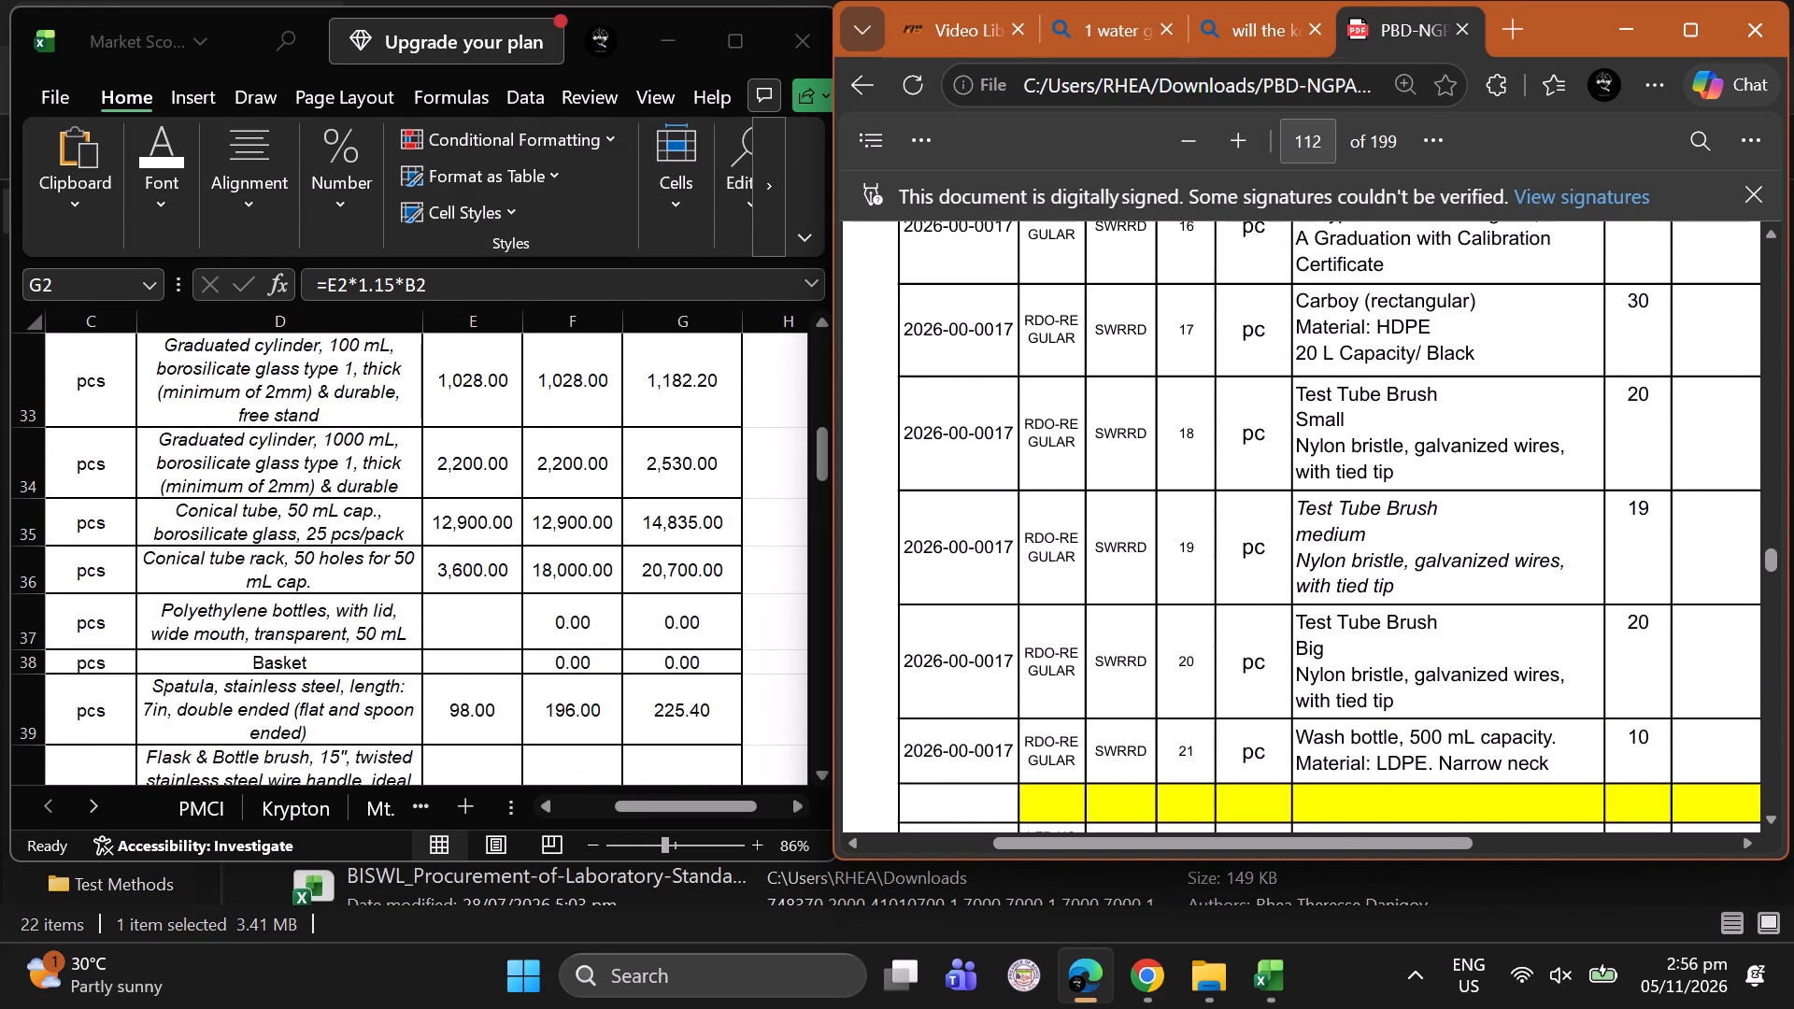
{"action": "scroll", "coordinate": [1083, 466], "scroll_direction": "up", "scroll_amount": 5}
{"action": "scroll", "coordinate": [1083, 466], "scroll_direction": "down", "scroll_amount": 1}
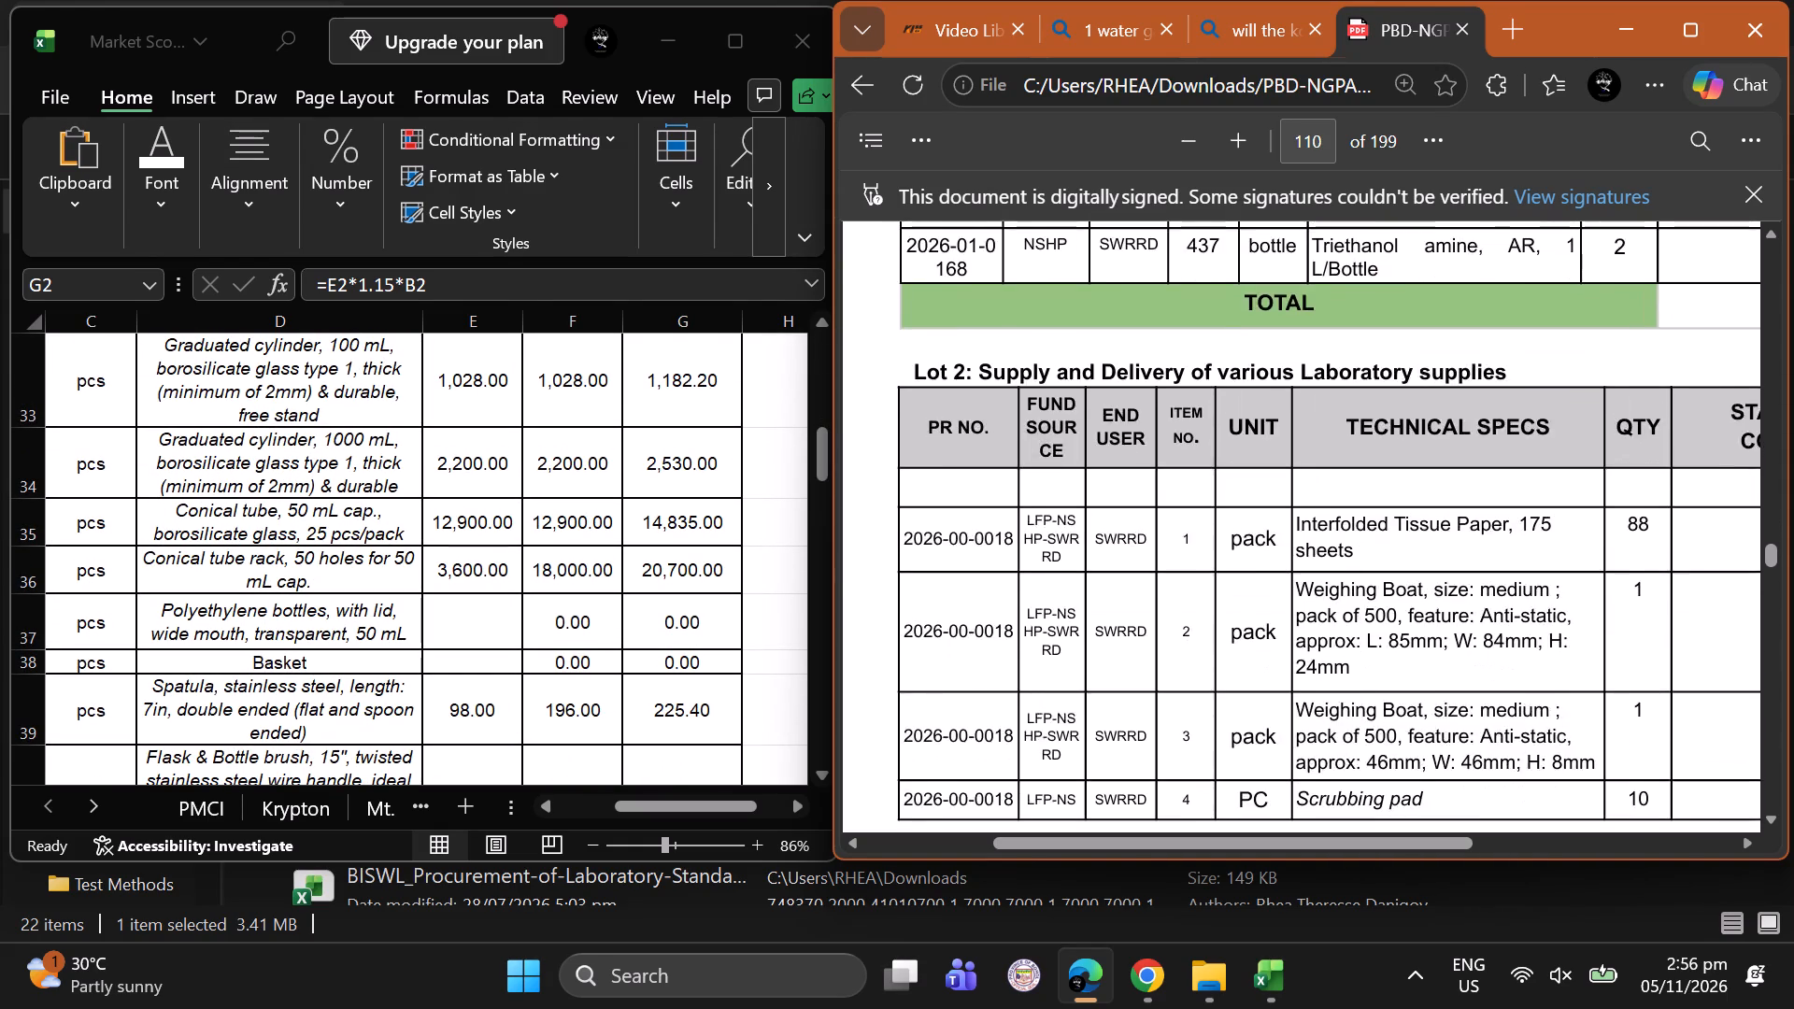
{"action": "scroll", "coordinate": [1083, 466], "scroll_direction": "down", "scroll_amount": 1}
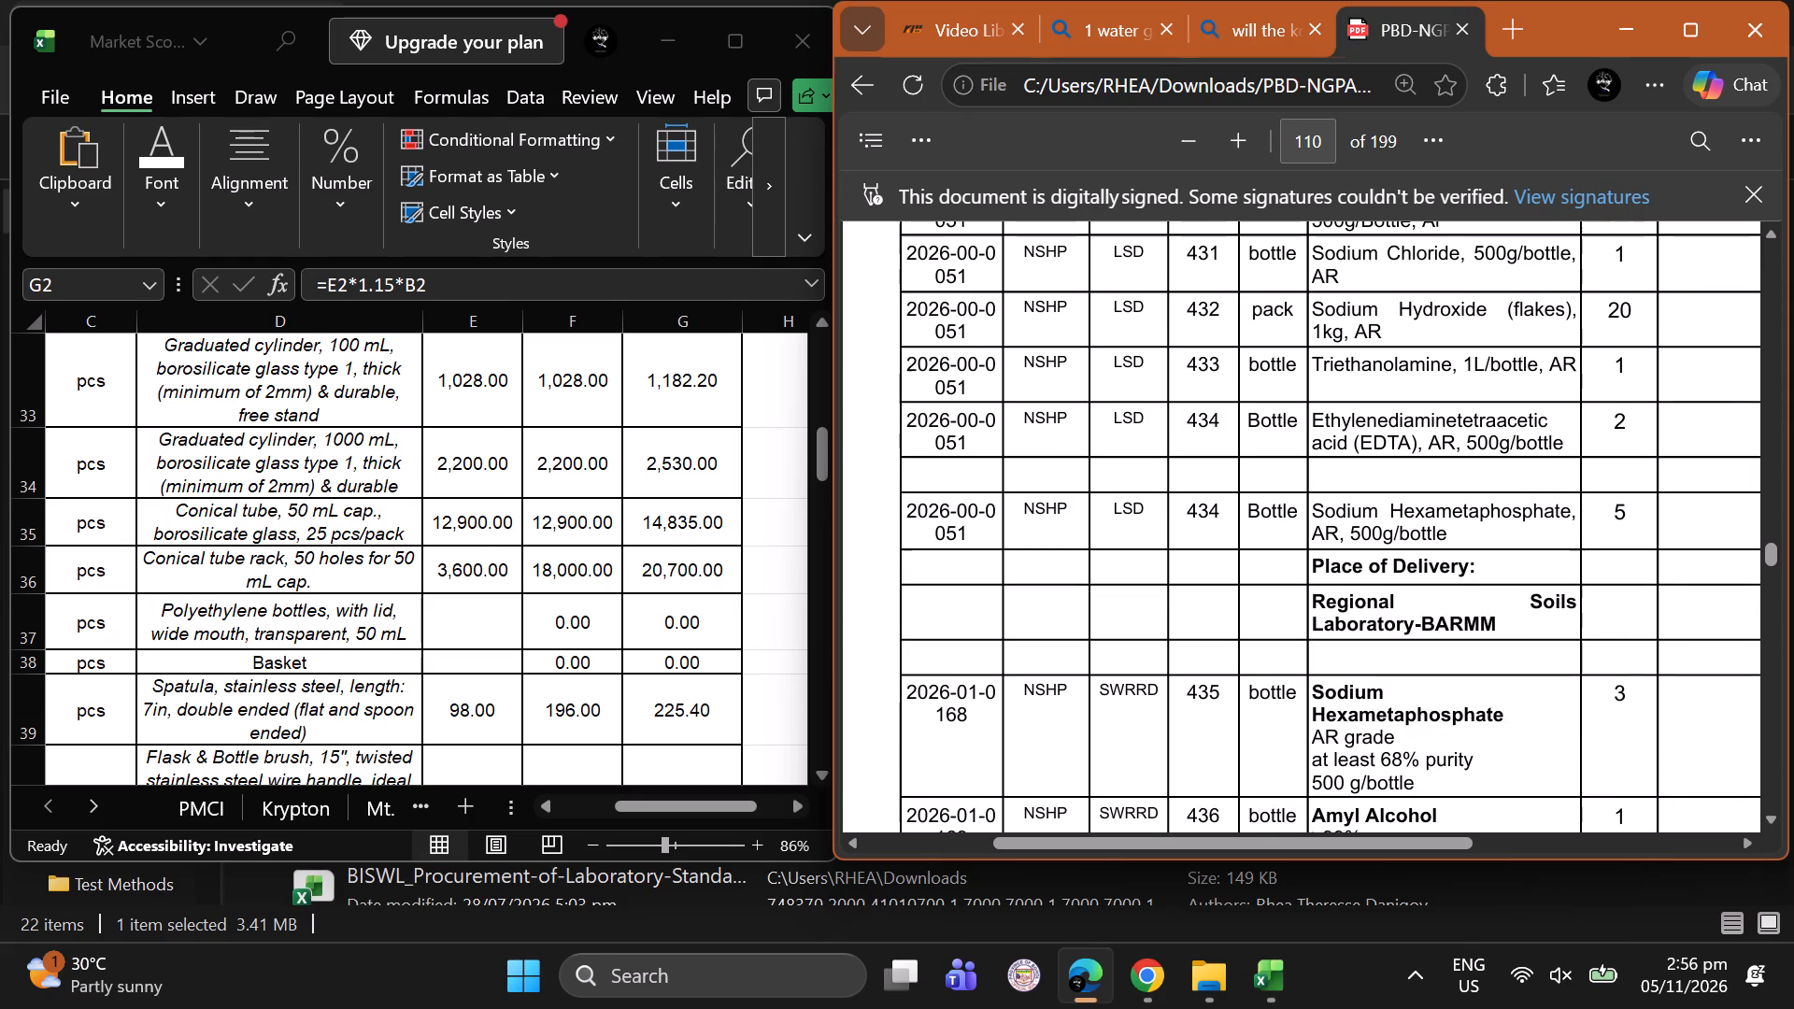
{"action": "scroll", "coordinate": [1083, 466], "scroll_direction": "down", "scroll_amount": 1}
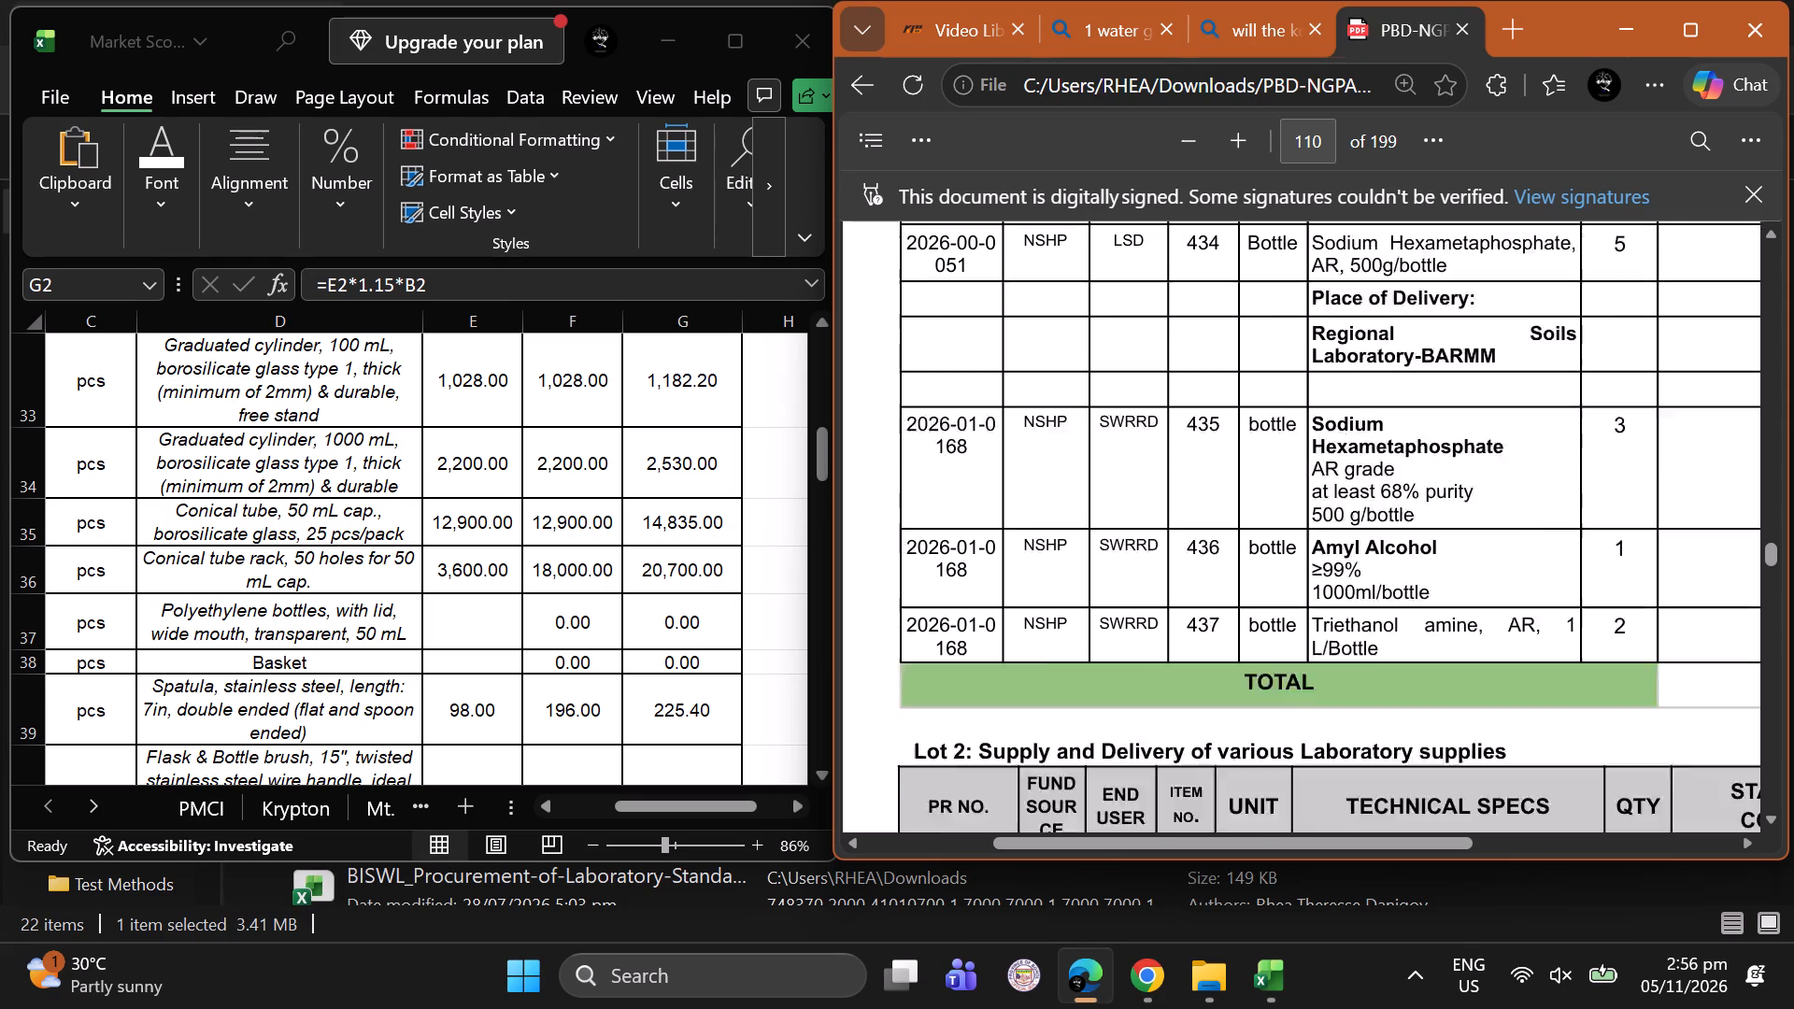
{"action": "scroll", "coordinate": [1083, 466], "scroll_direction": "down", "scroll_amount": 1}
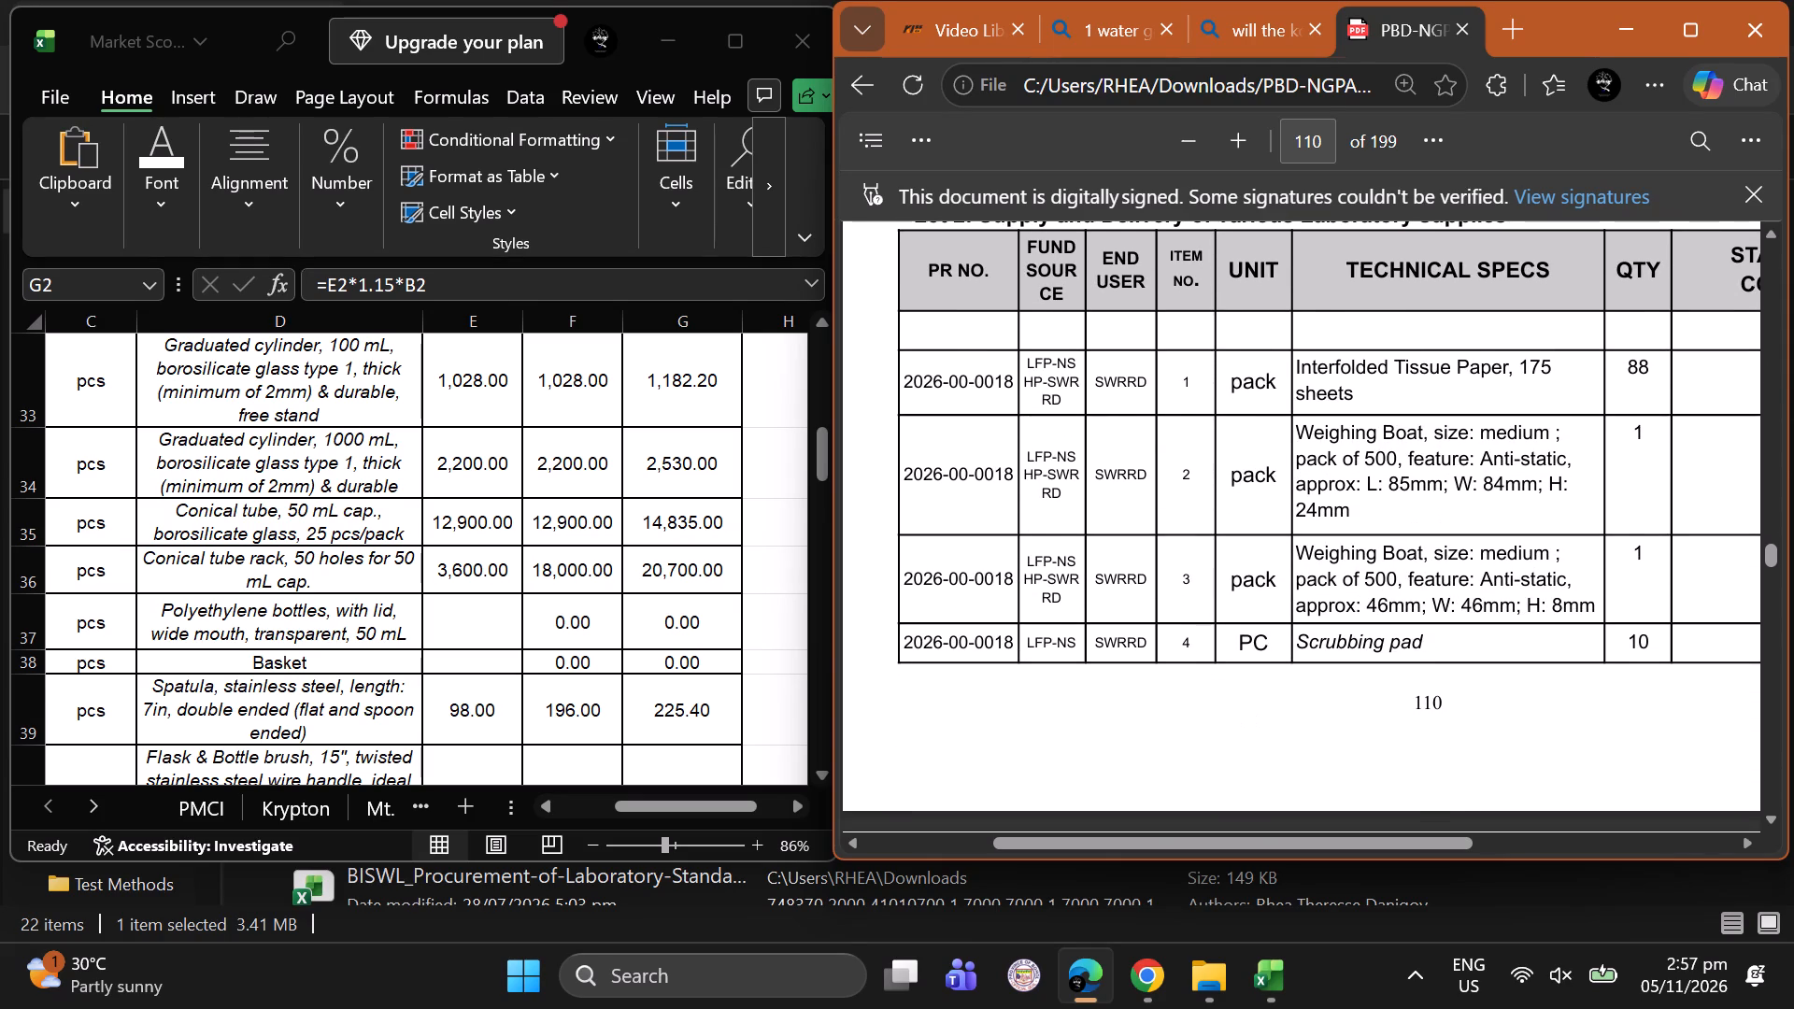
{"action": "scroll", "coordinate": [584, 480], "scroll_direction": "down", "scroll_amount": 1}
{"action": "scroll", "coordinate": [1032, 516], "scroll_direction": "down", "scroll_amount": 1}
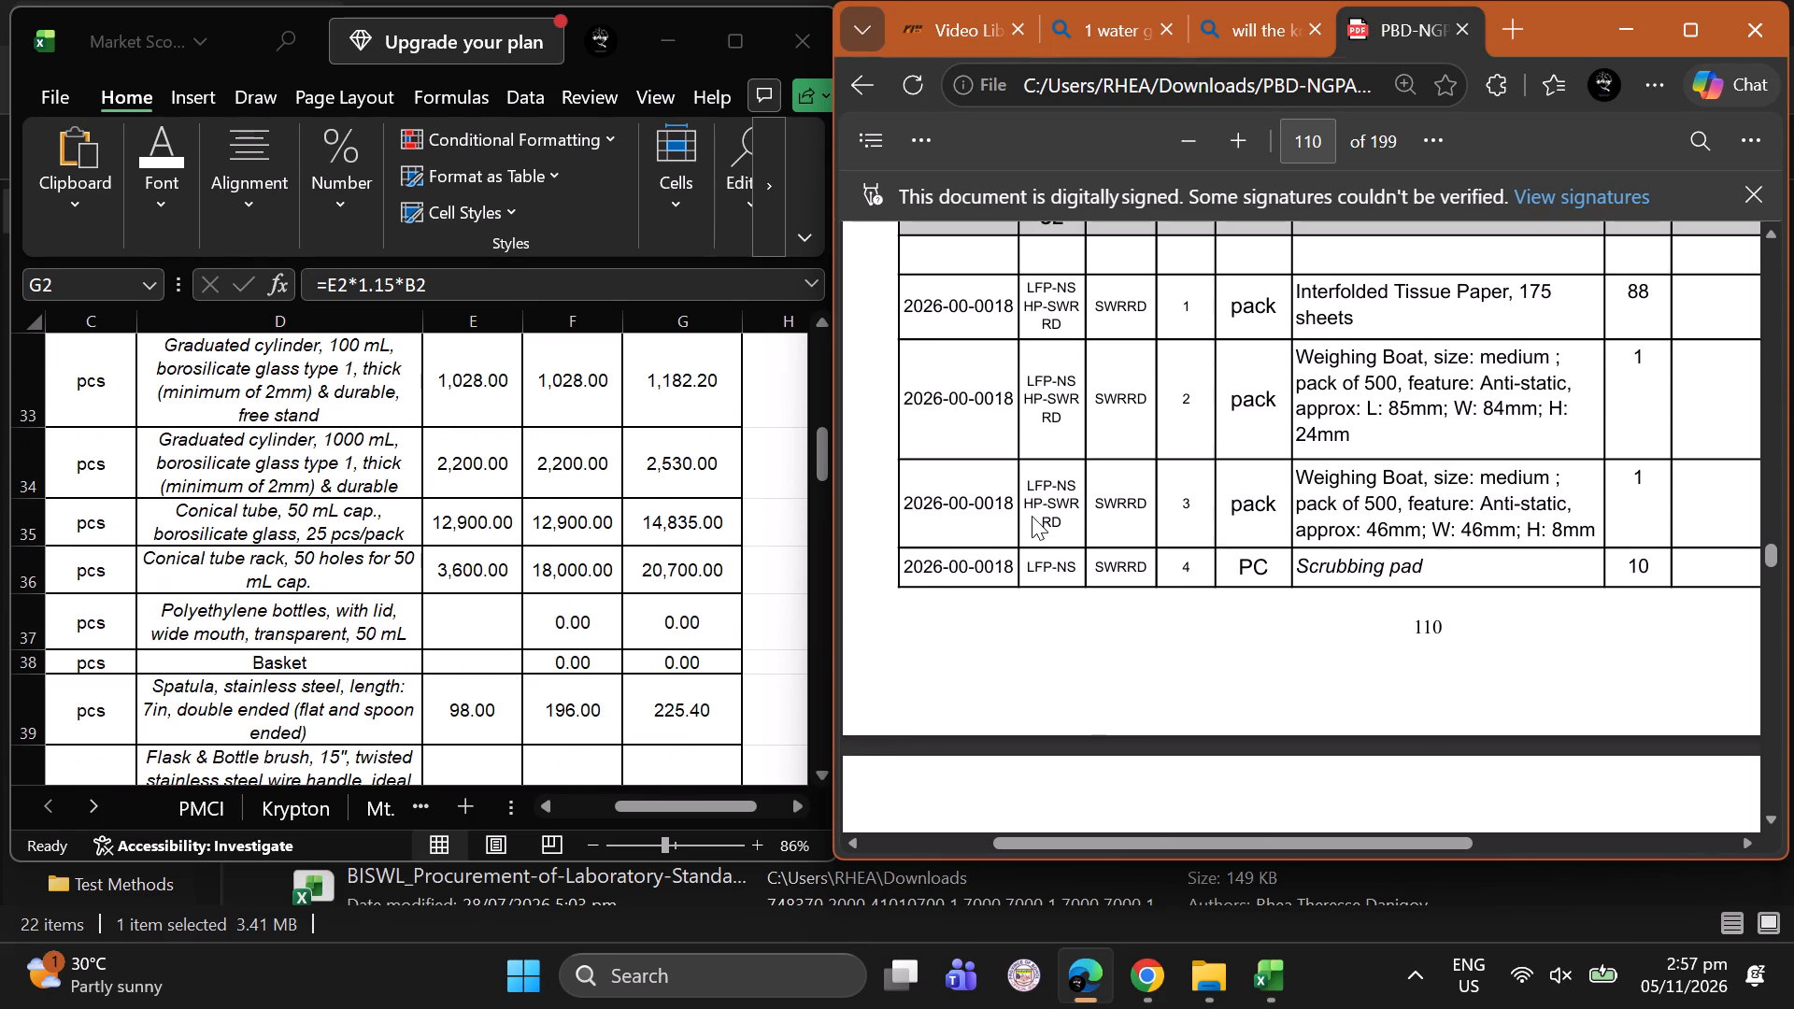
{"action": "scroll", "coordinate": [1032, 516], "scroll_direction": "down", "scroll_amount": 1}
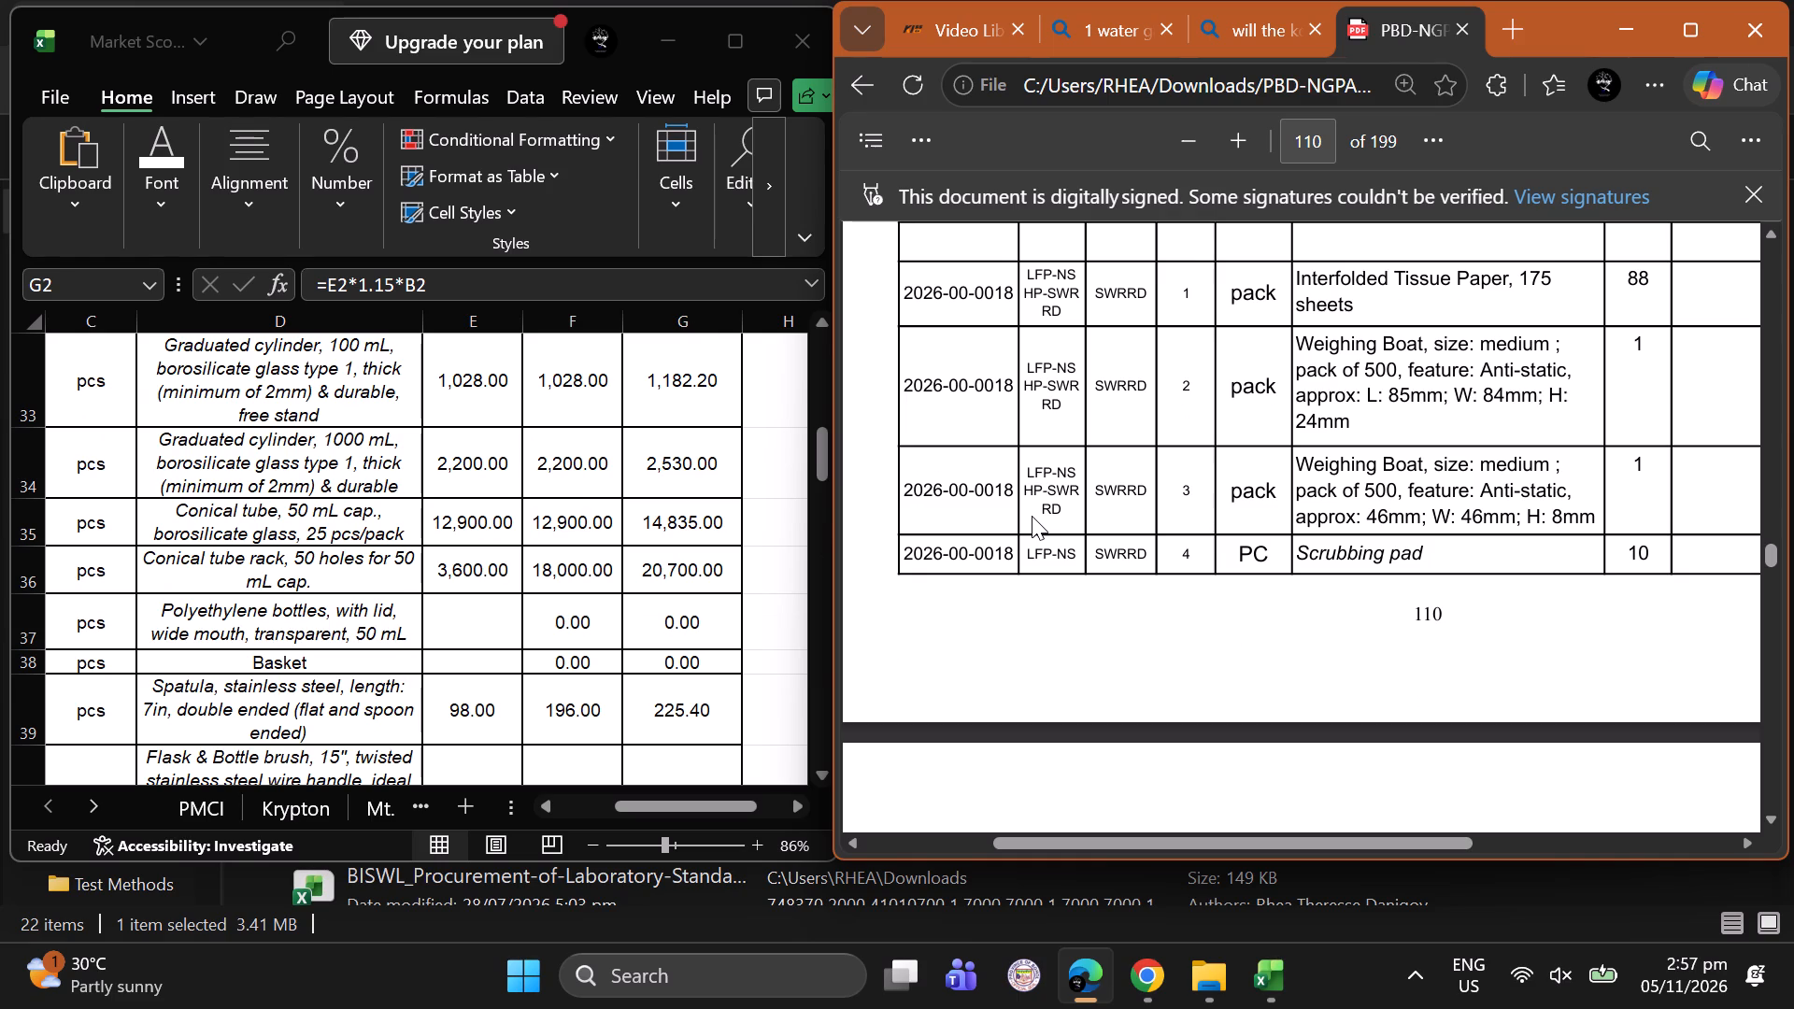
Set the quantity of the 50 mL conical tube, borosilicate glass, 25 pcs/pack, to 2 in the workbook.
{"action": "scroll", "coordinate": [475, 519], "scroll_direction": "right", "scroll_amount": 1}
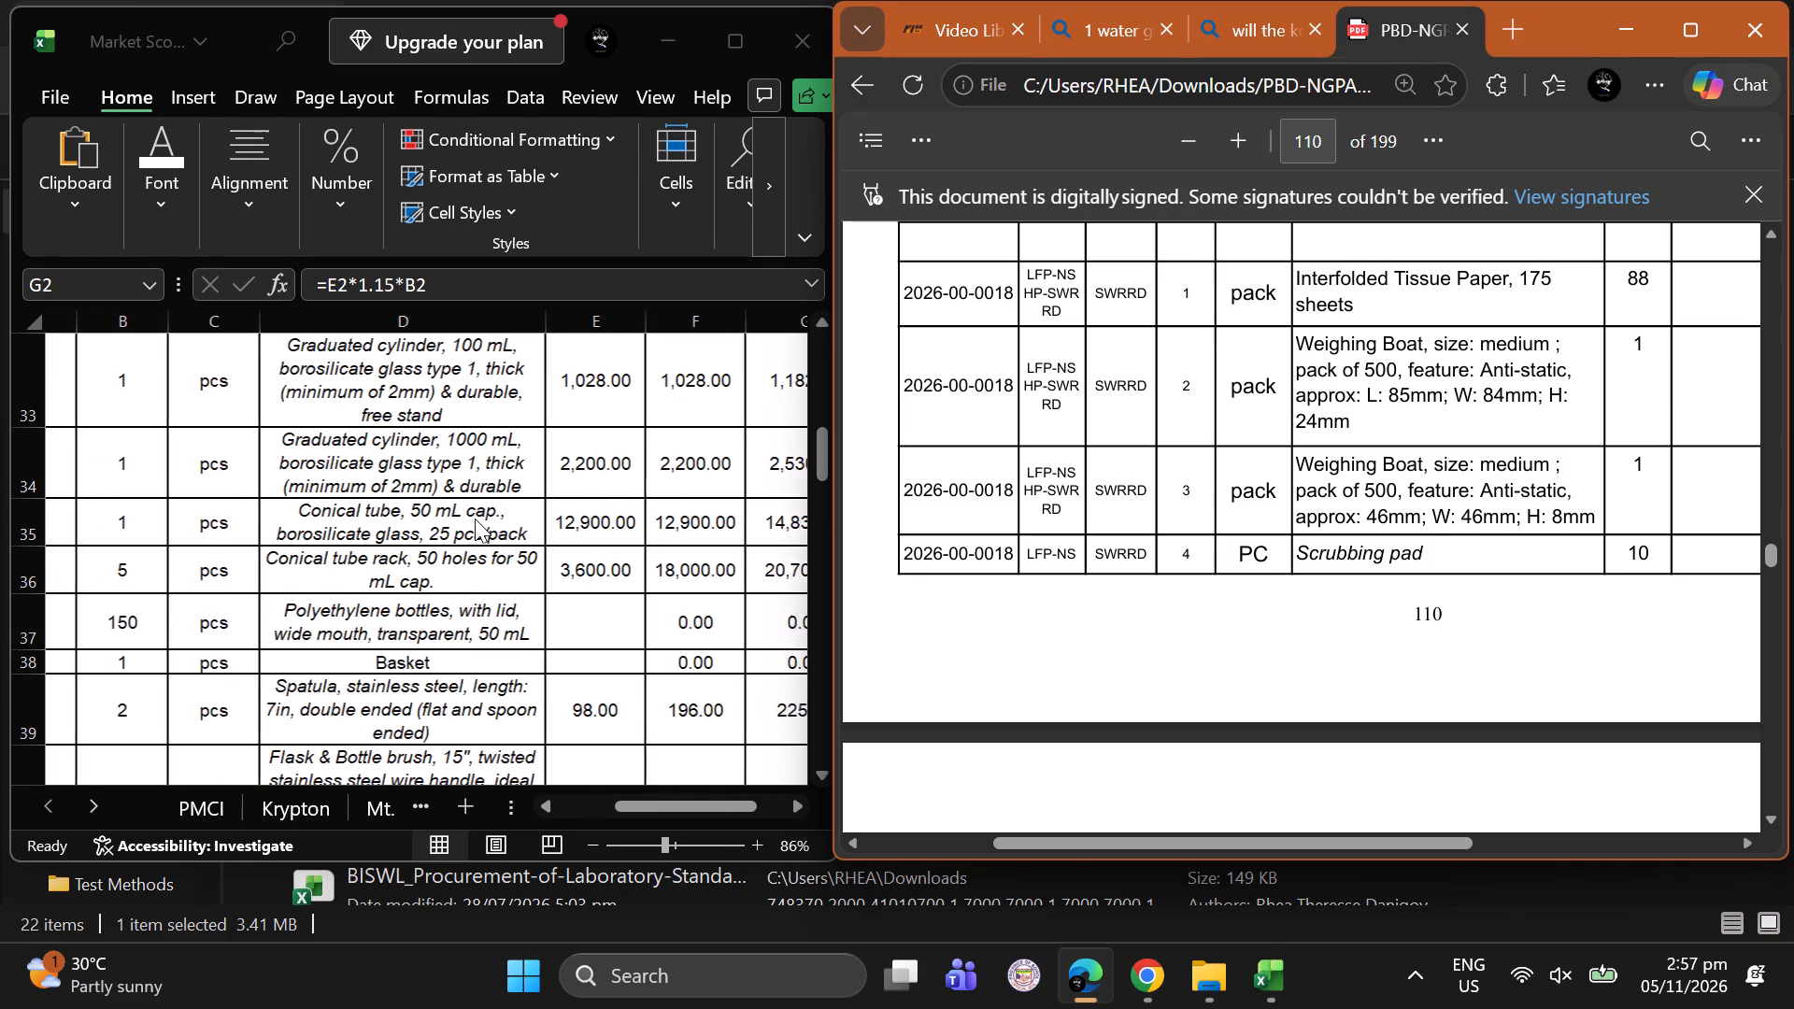
{"action": "scroll", "coordinate": [475, 519], "scroll_direction": "right", "scroll_amount": 2}
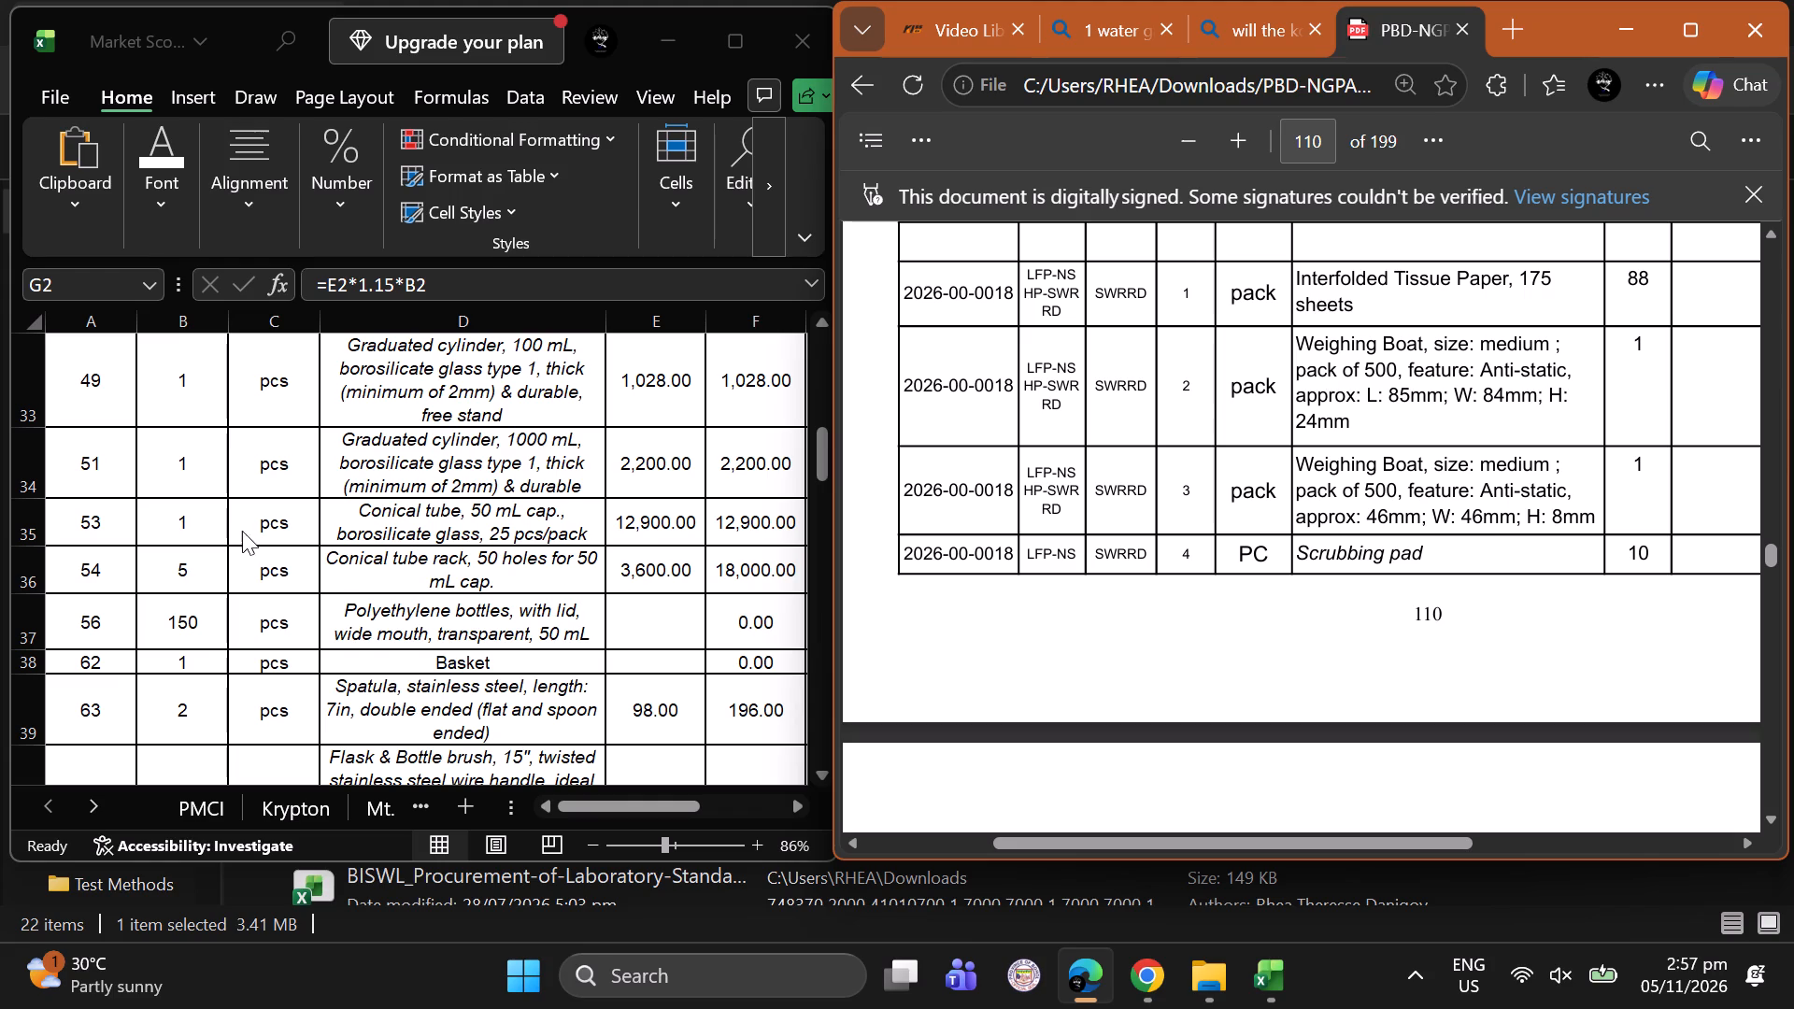
{"action": "left_click", "coordinate": [198, 522]}
{"action": "left_click", "coordinate": [198, 522]}
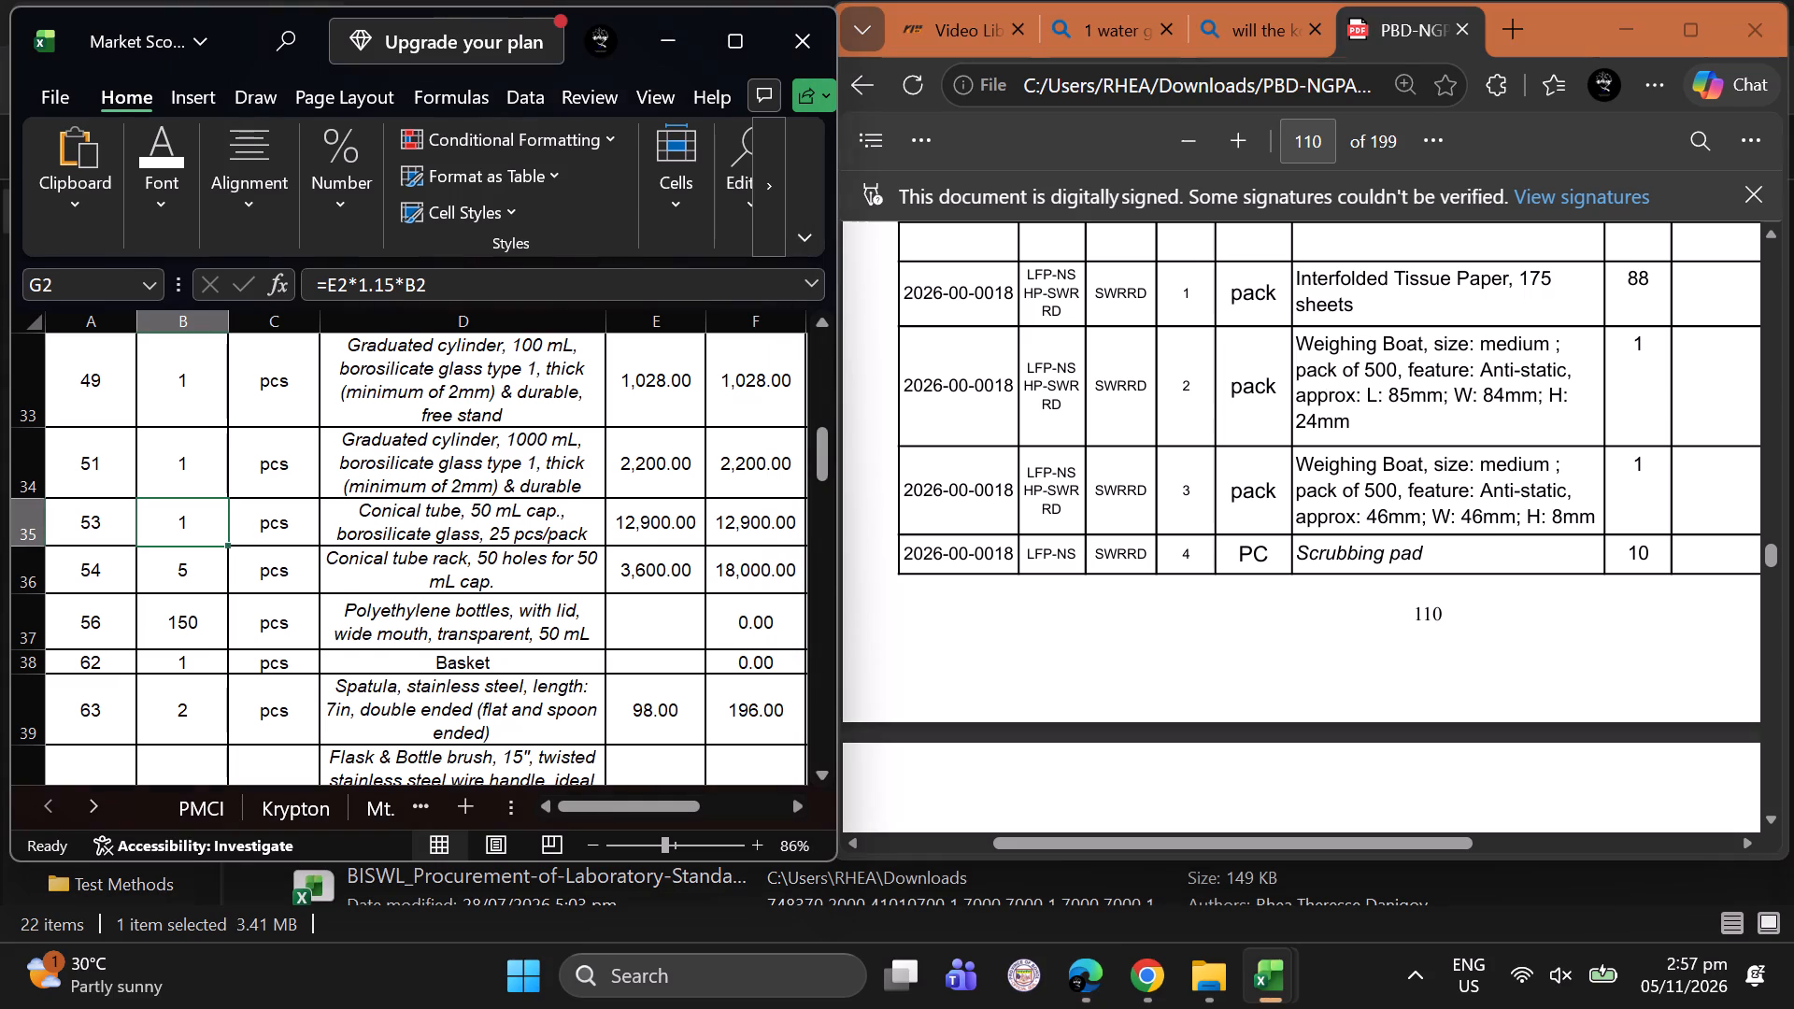
{"action": "key", "text": "2"}
{"action": "key", "text": "Return"}
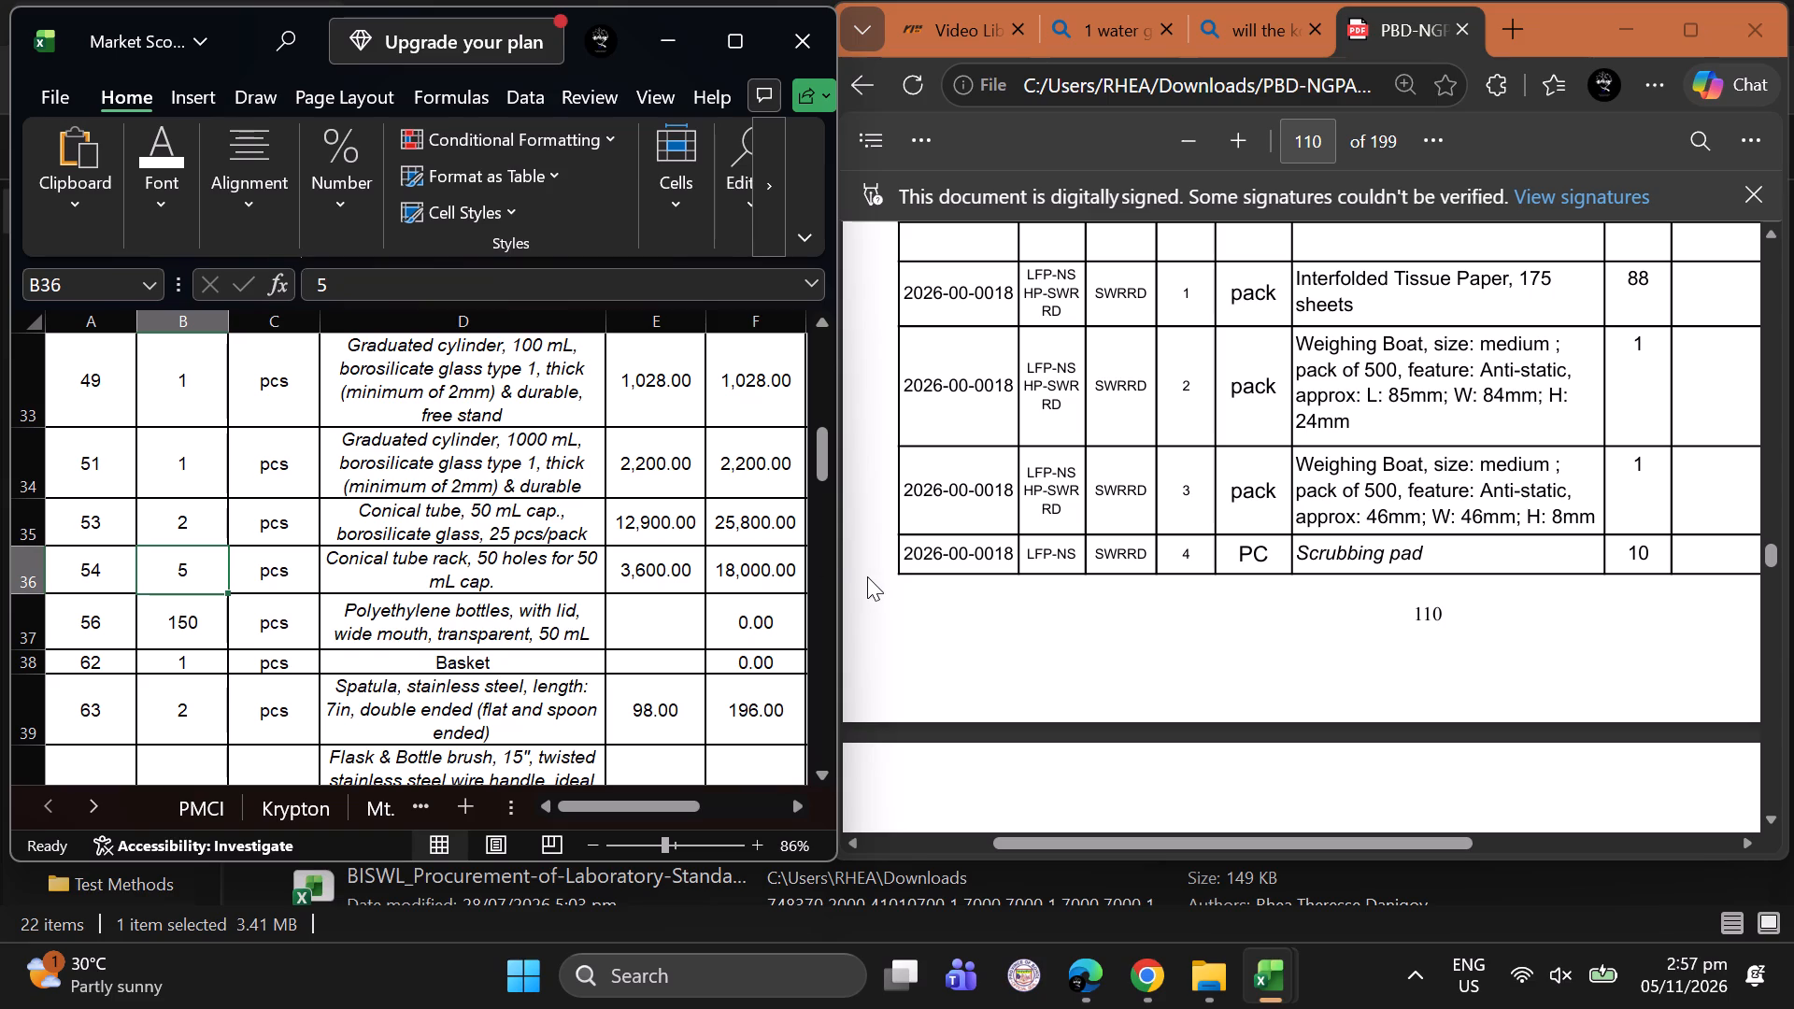
Review the bidding document's Lot 2 laboratory supplies for SWRRD, items 1 to 24 on pages 110 to 112, against the workbook's items.
{"action": "scroll", "coordinate": [928, 530], "scroll_direction": "up", "scroll_amount": 1}
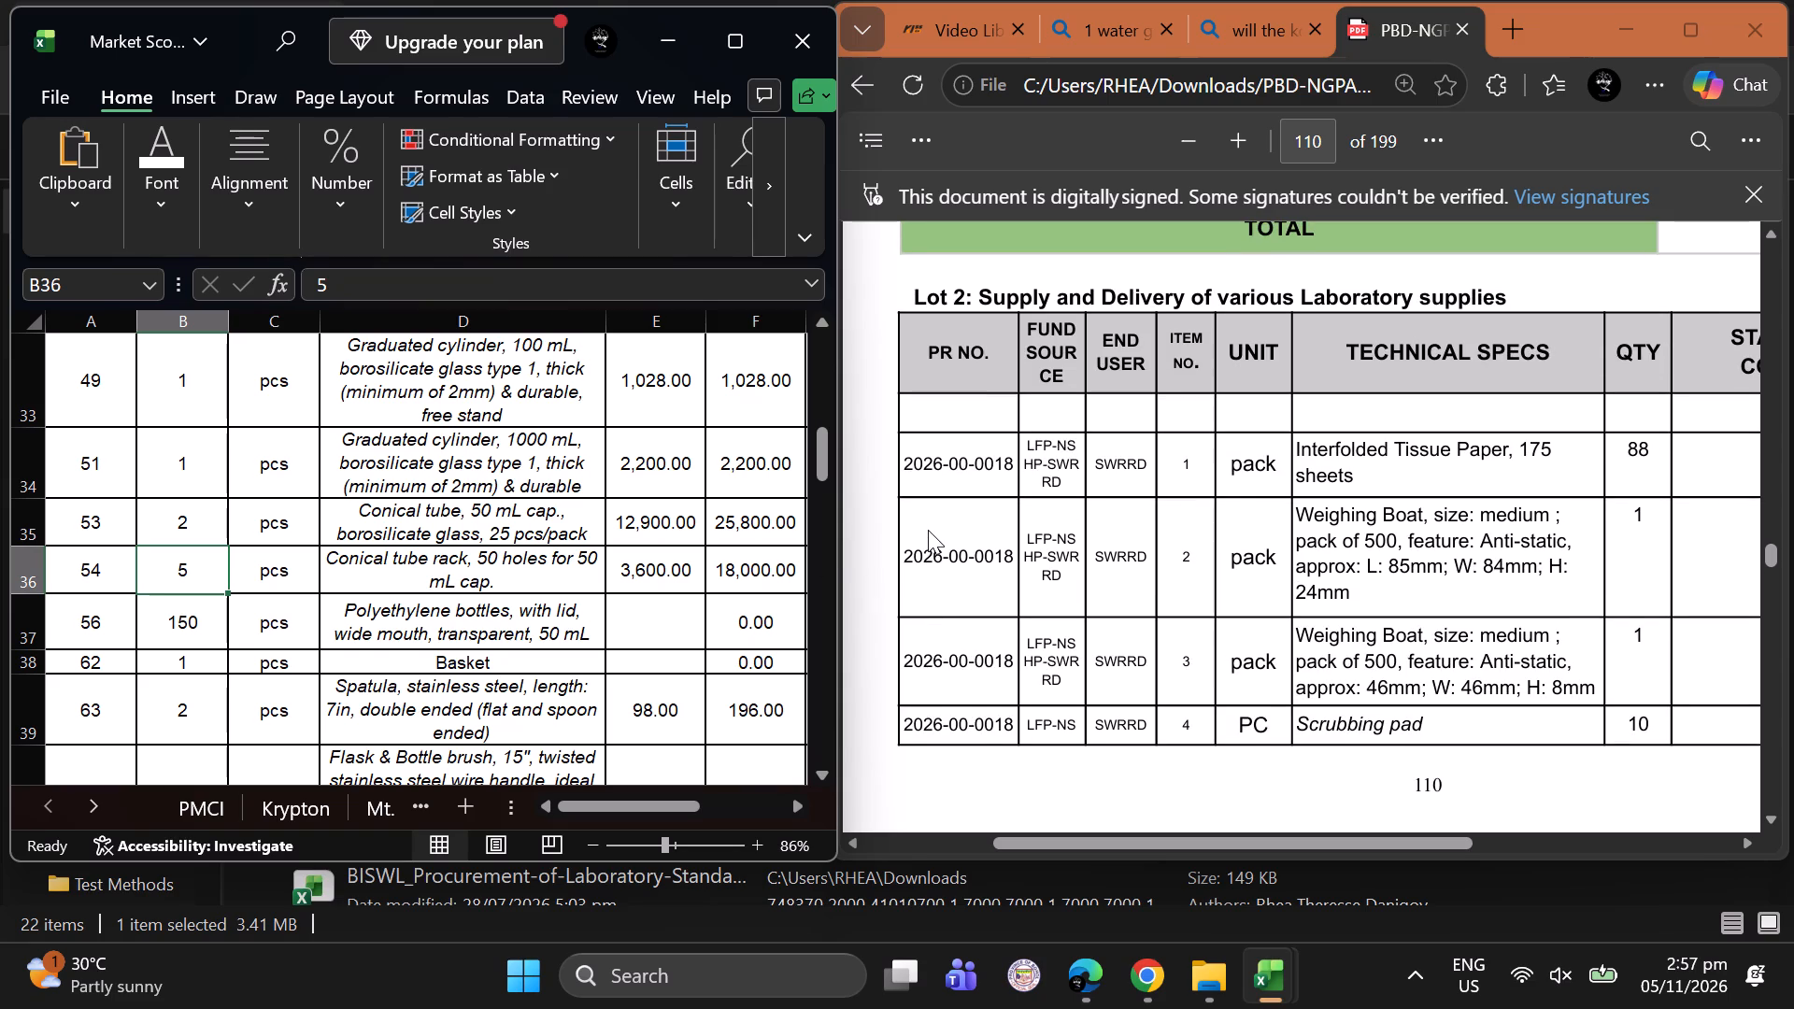
{"action": "scroll", "coordinate": [928, 530], "scroll_direction": "down", "scroll_amount": 3}
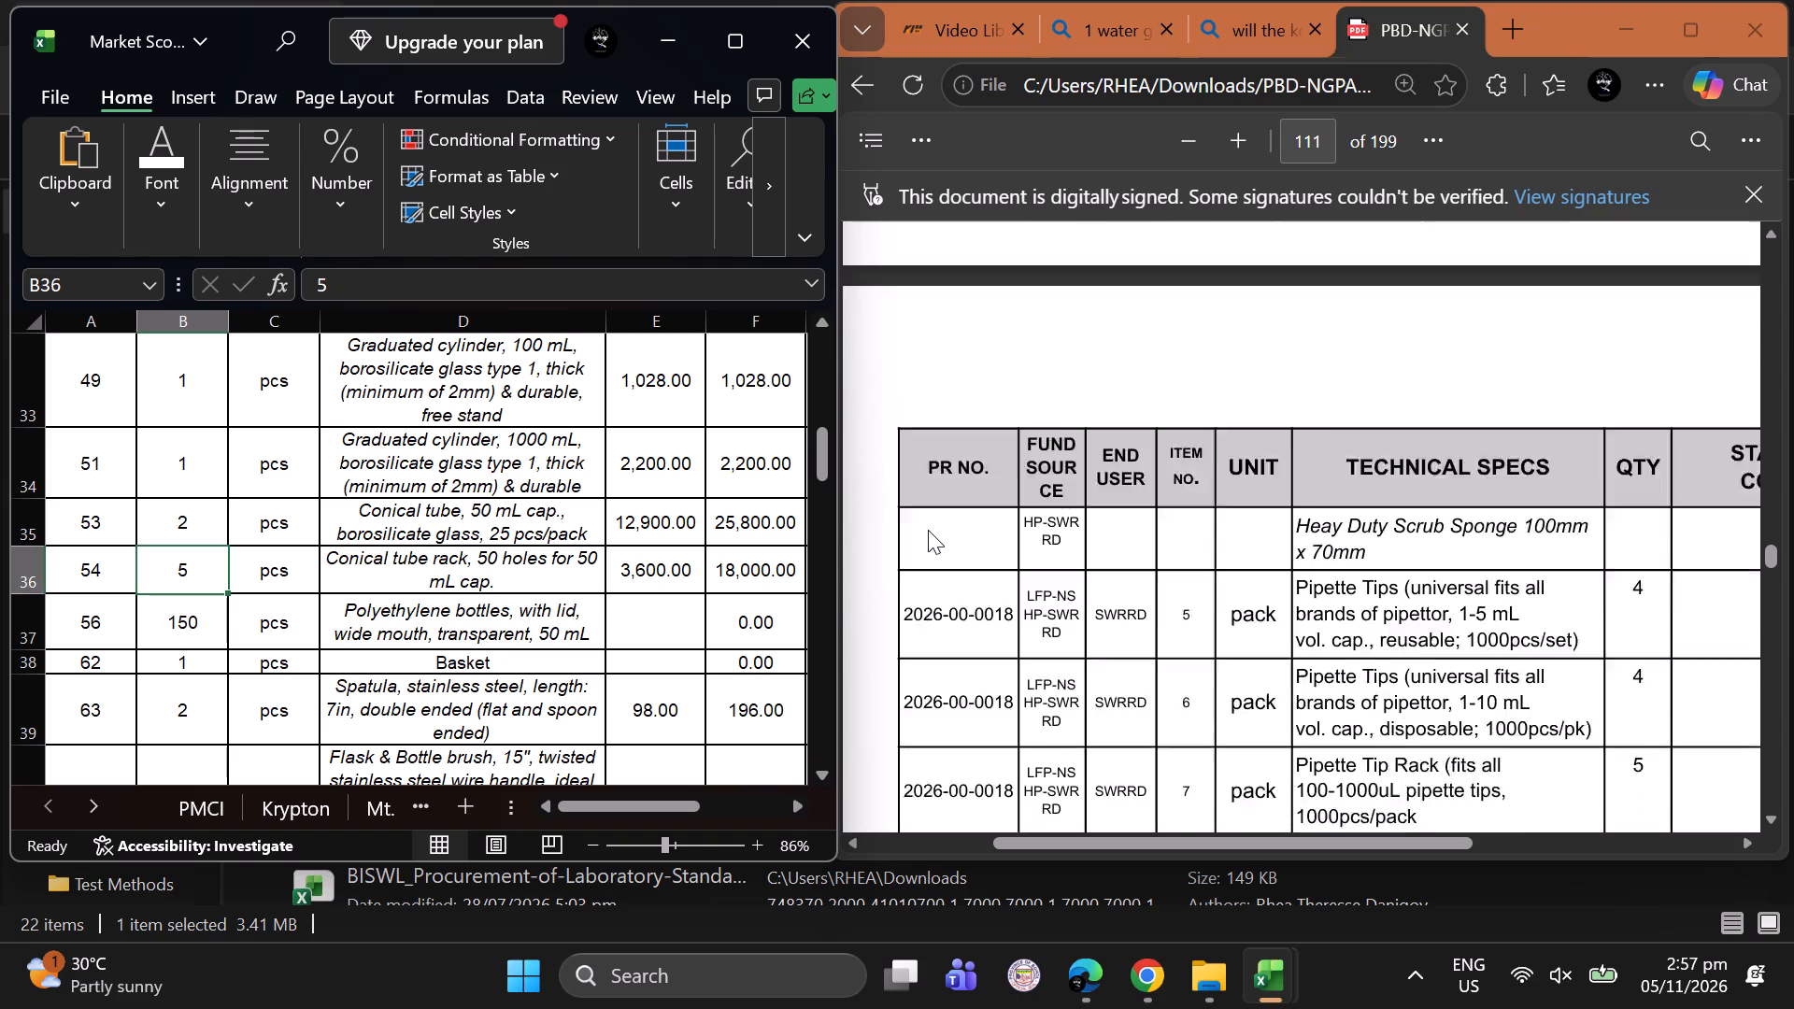
{"action": "scroll", "coordinate": [928, 530], "scroll_direction": "down", "scroll_amount": 2}
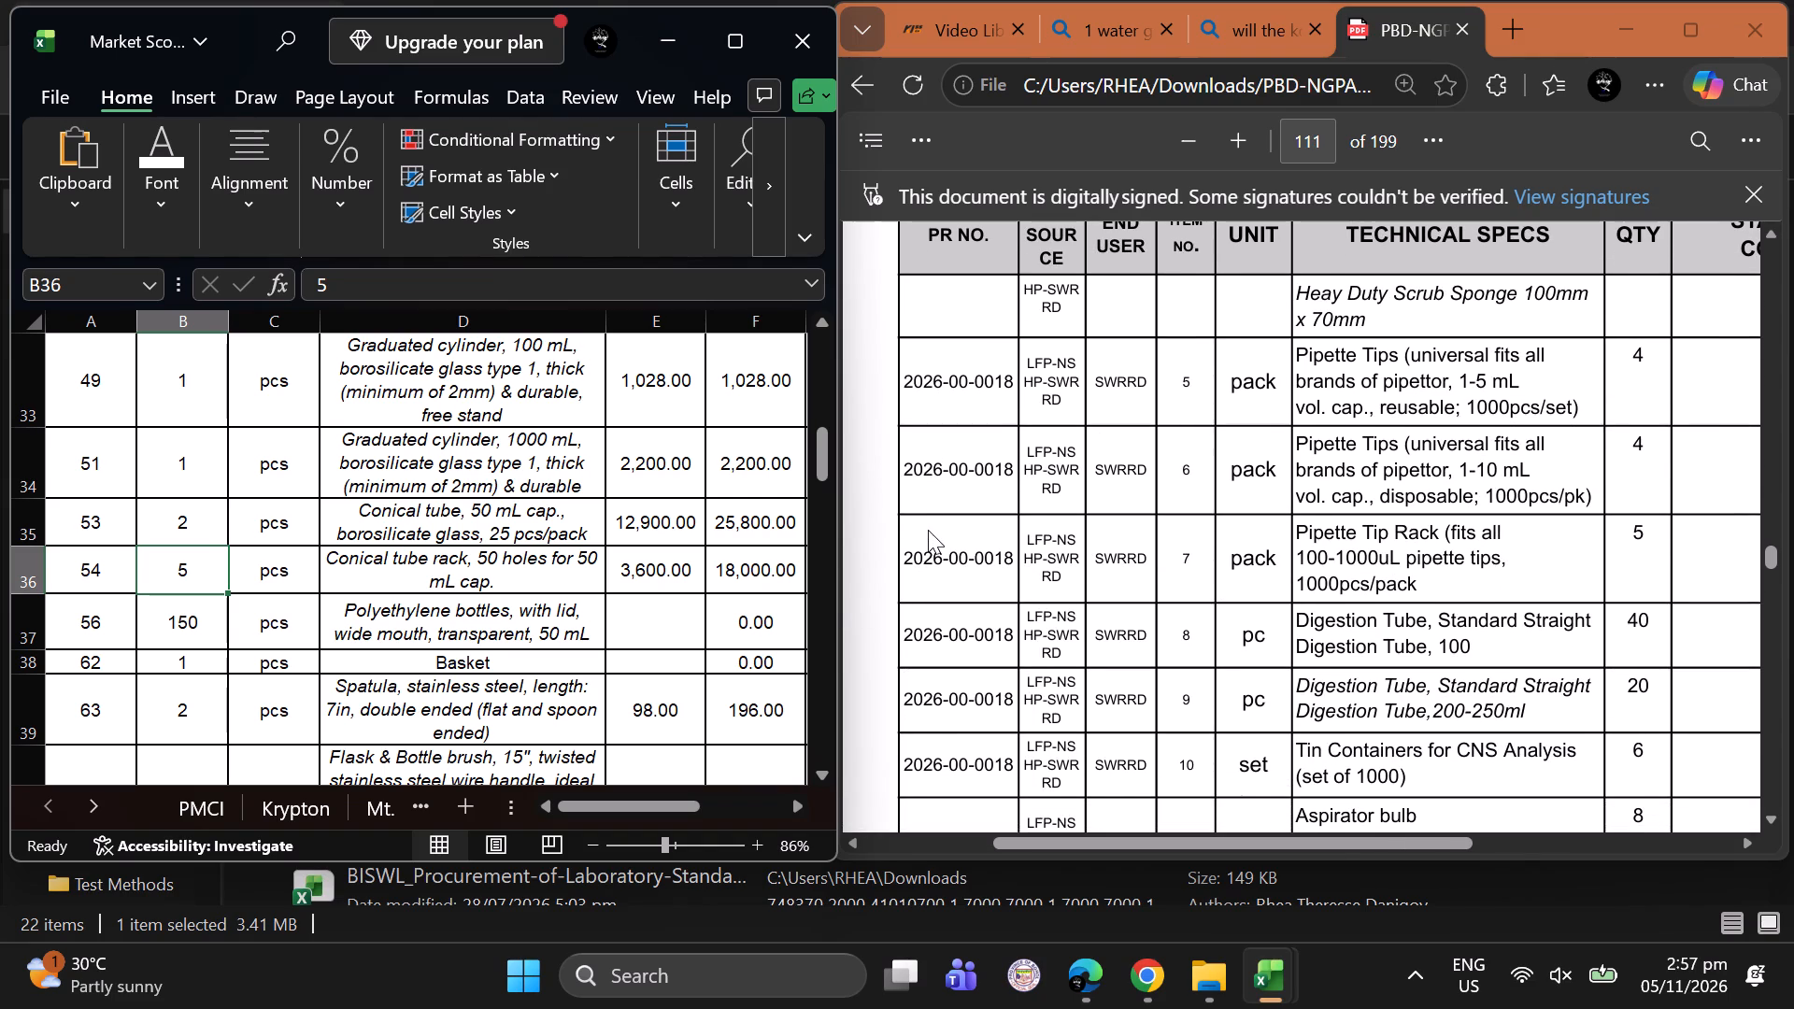
{"action": "scroll", "coordinate": [928, 530], "scroll_direction": "down", "scroll_amount": 2}
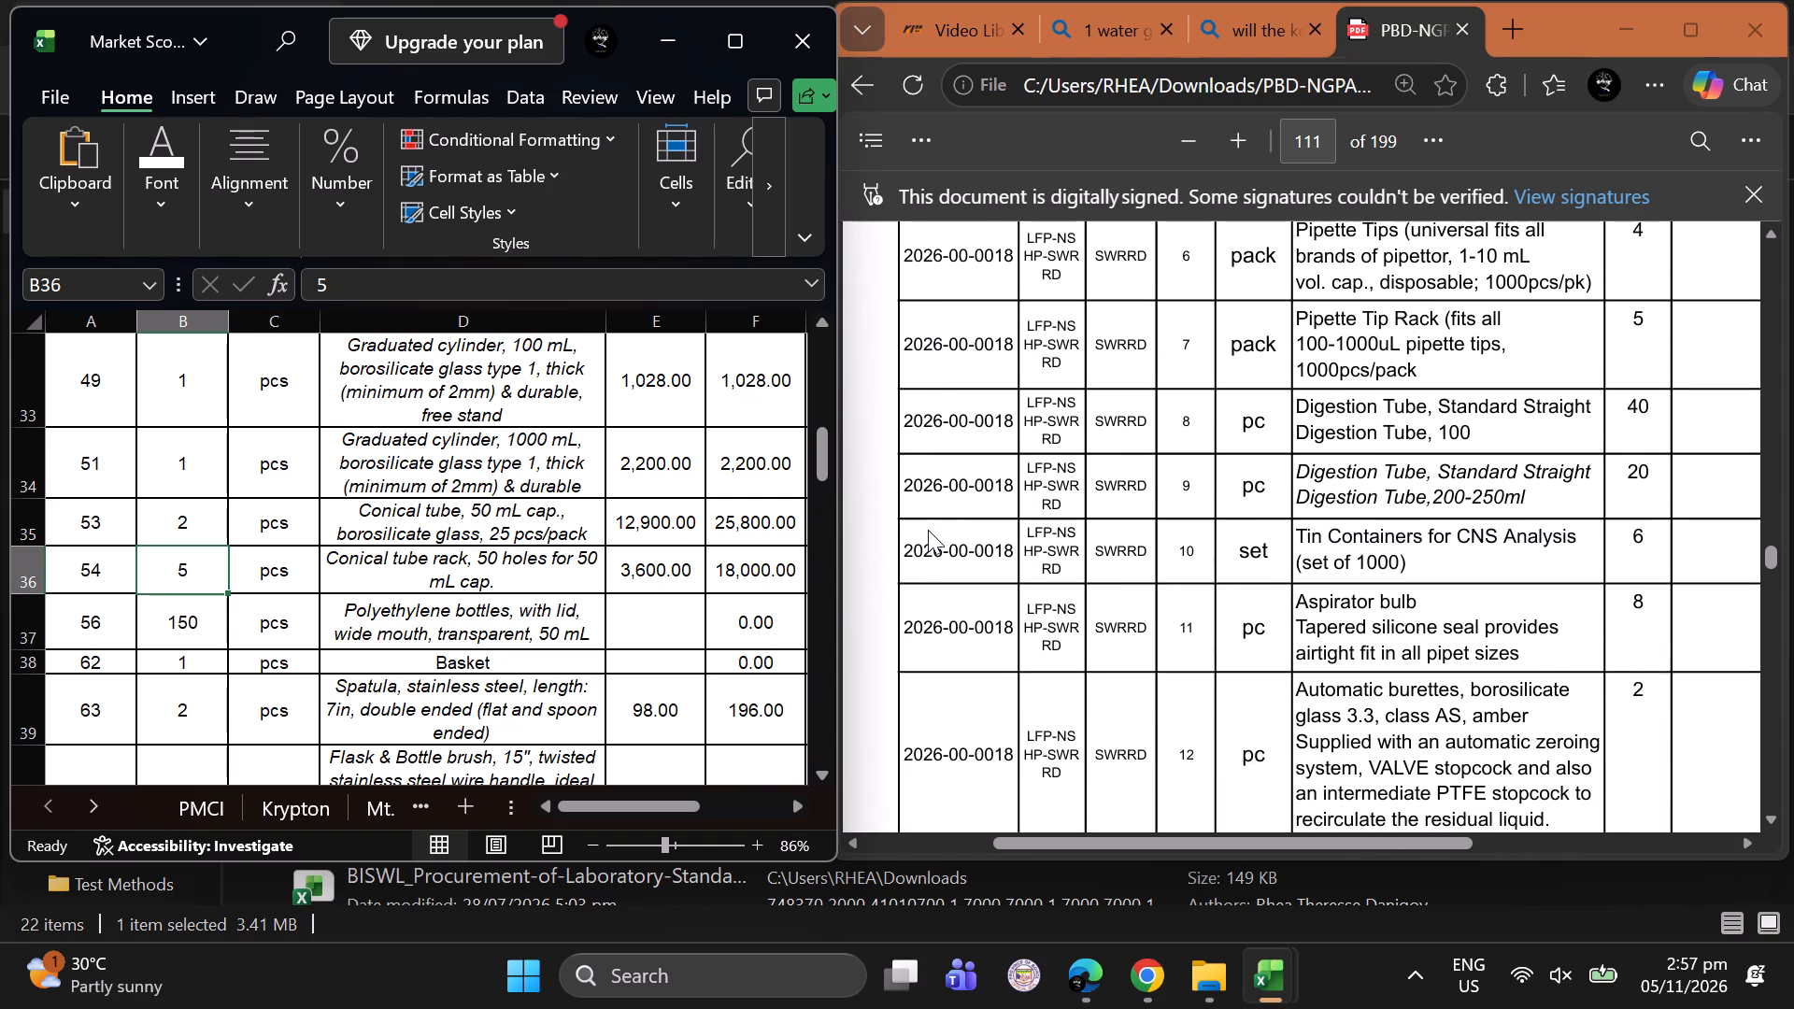
{"action": "scroll", "coordinate": [928, 530], "scroll_direction": "down", "scroll_amount": 4}
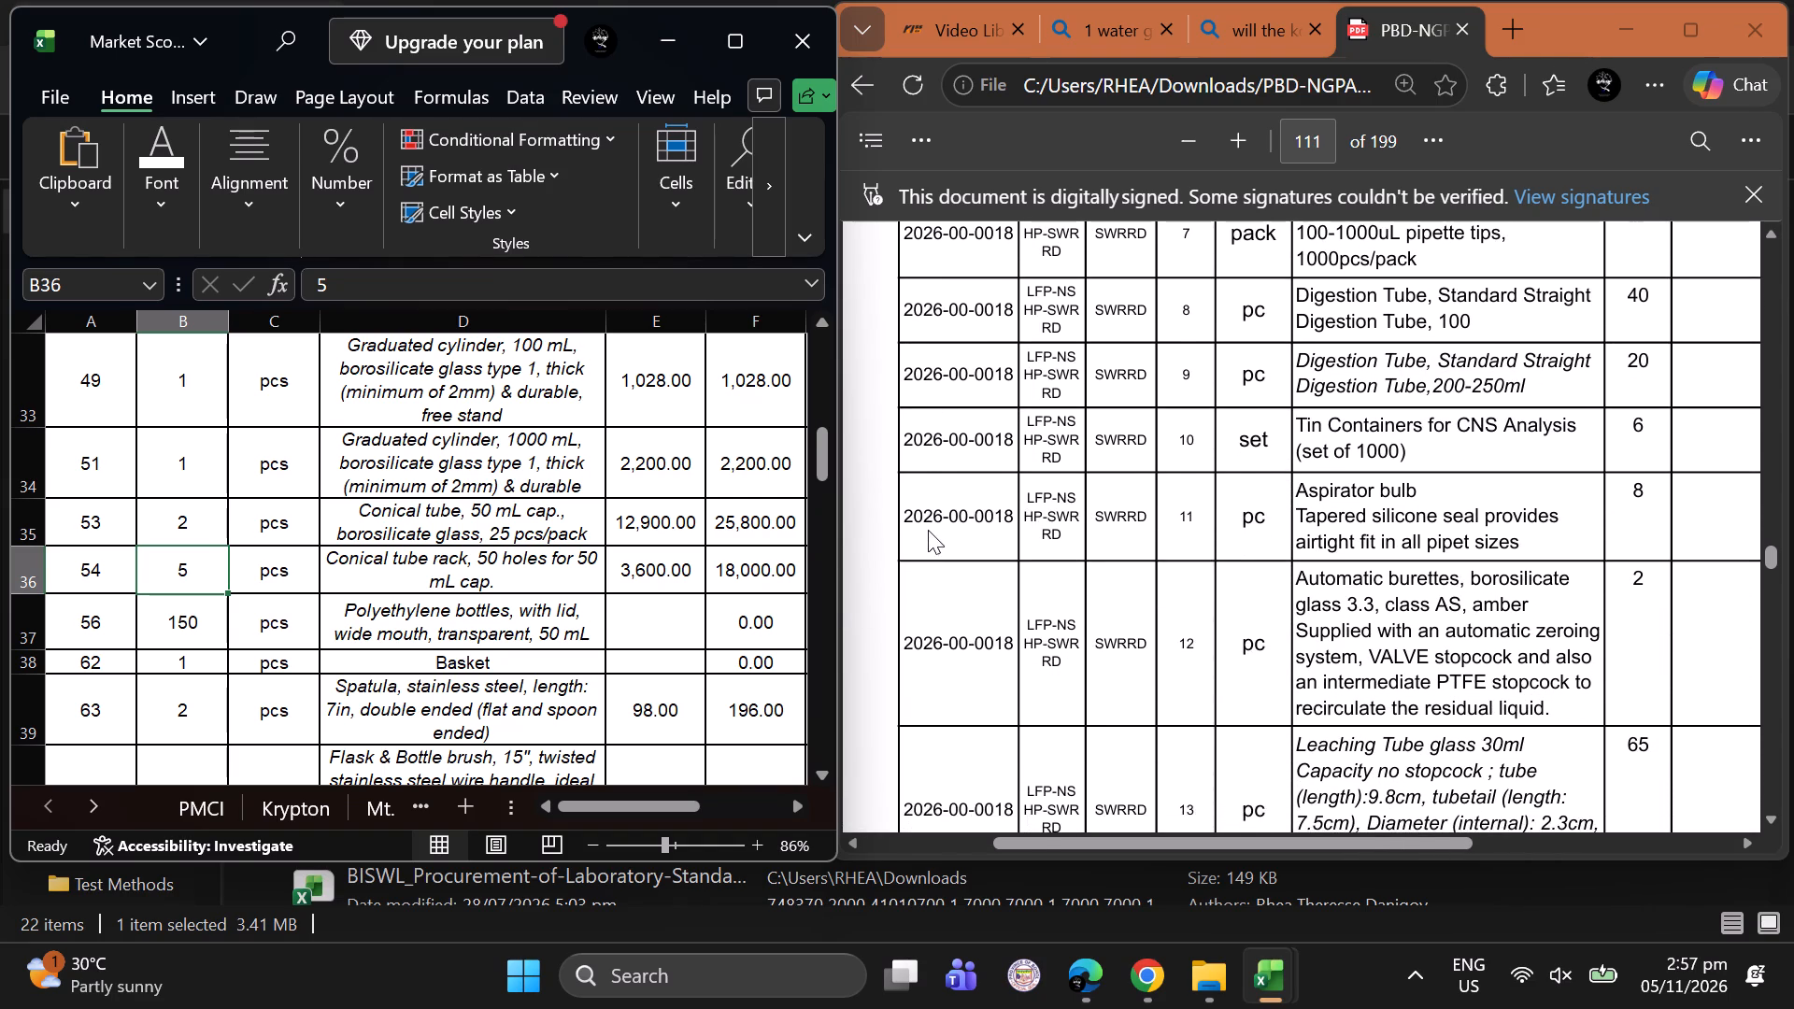
{"action": "scroll", "coordinate": [928, 530], "scroll_direction": "down", "scroll_amount": 2}
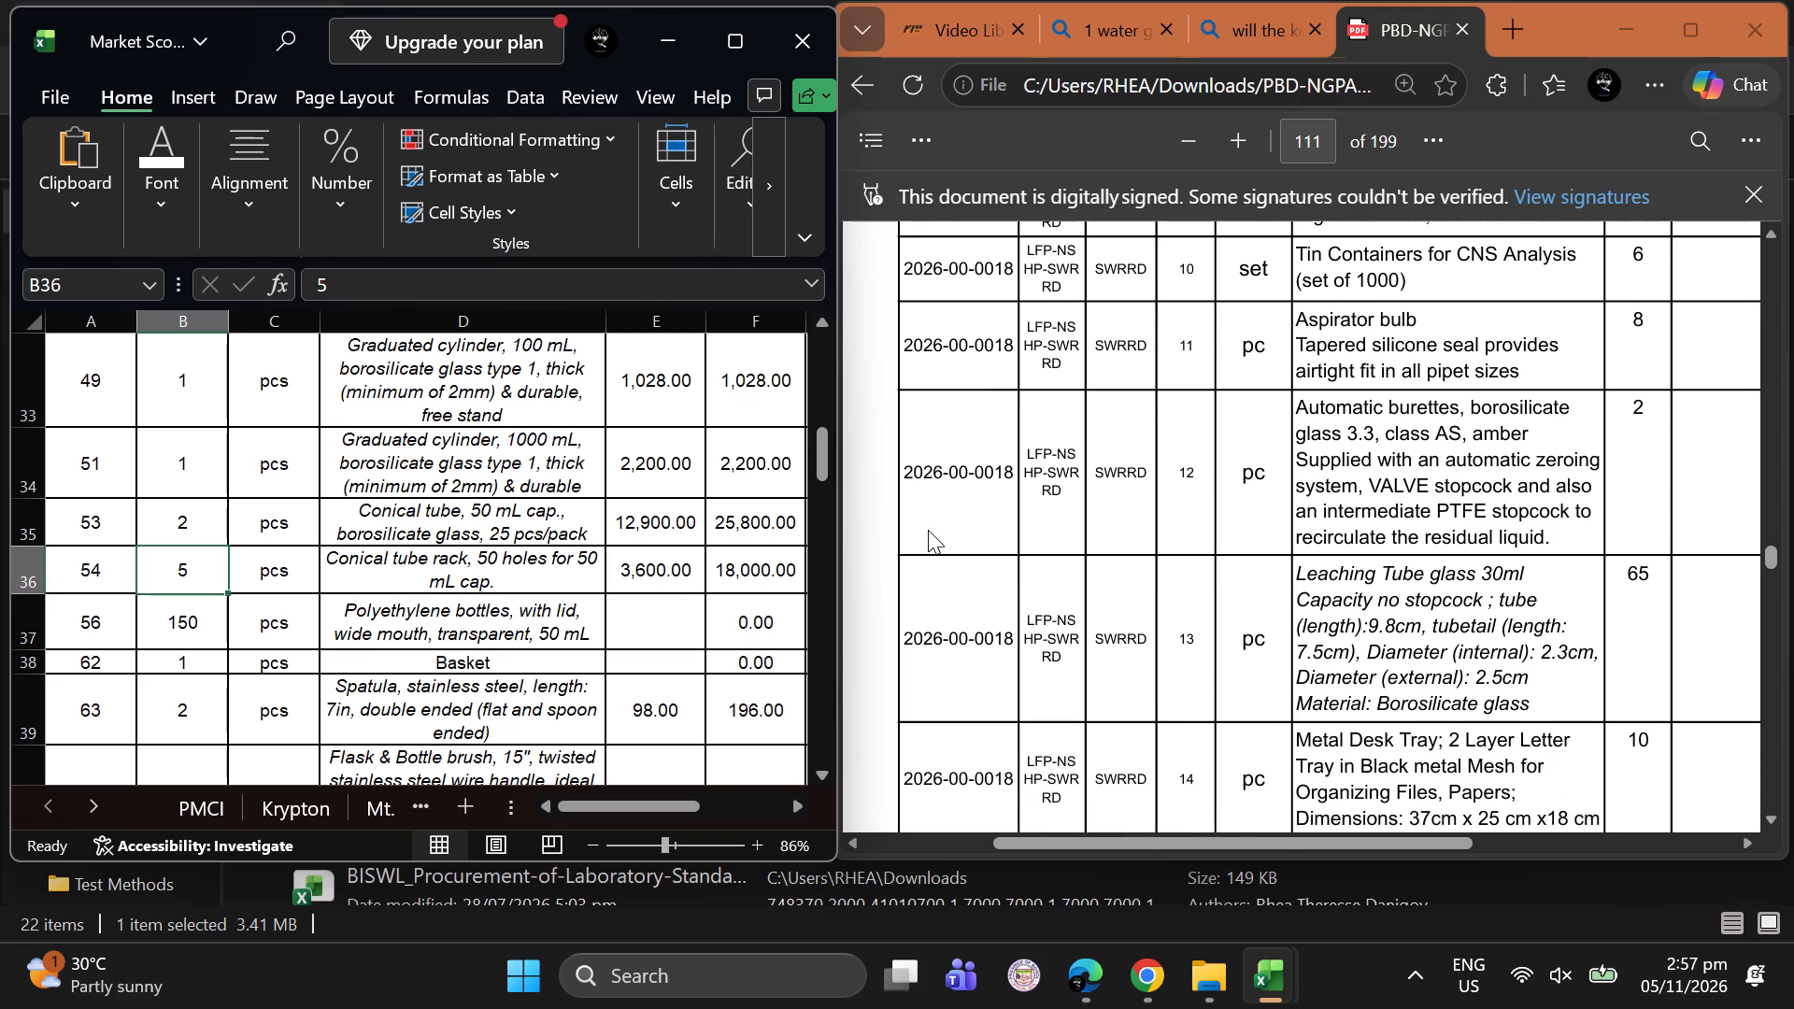
{"action": "scroll", "coordinate": [928, 530], "scroll_direction": "down", "scroll_amount": 3}
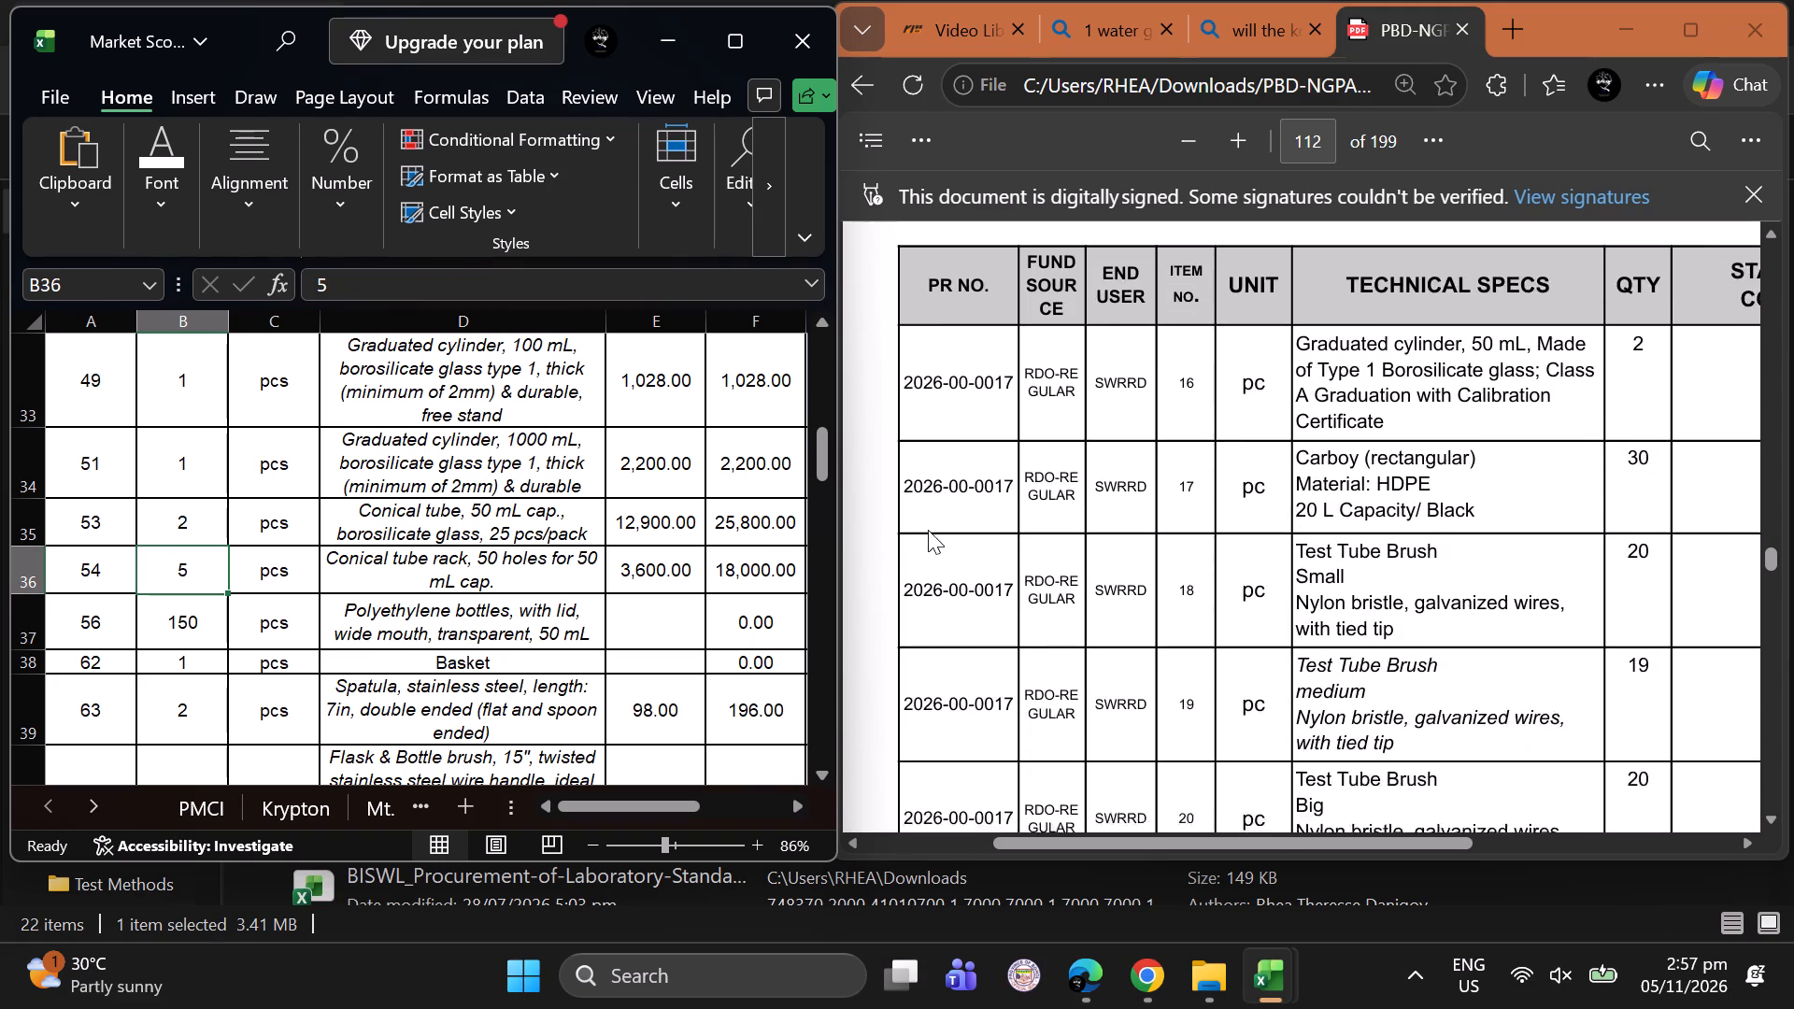
{"action": "scroll", "coordinate": [928, 530], "scroll_direction": "down", "scroll_amount": 1}
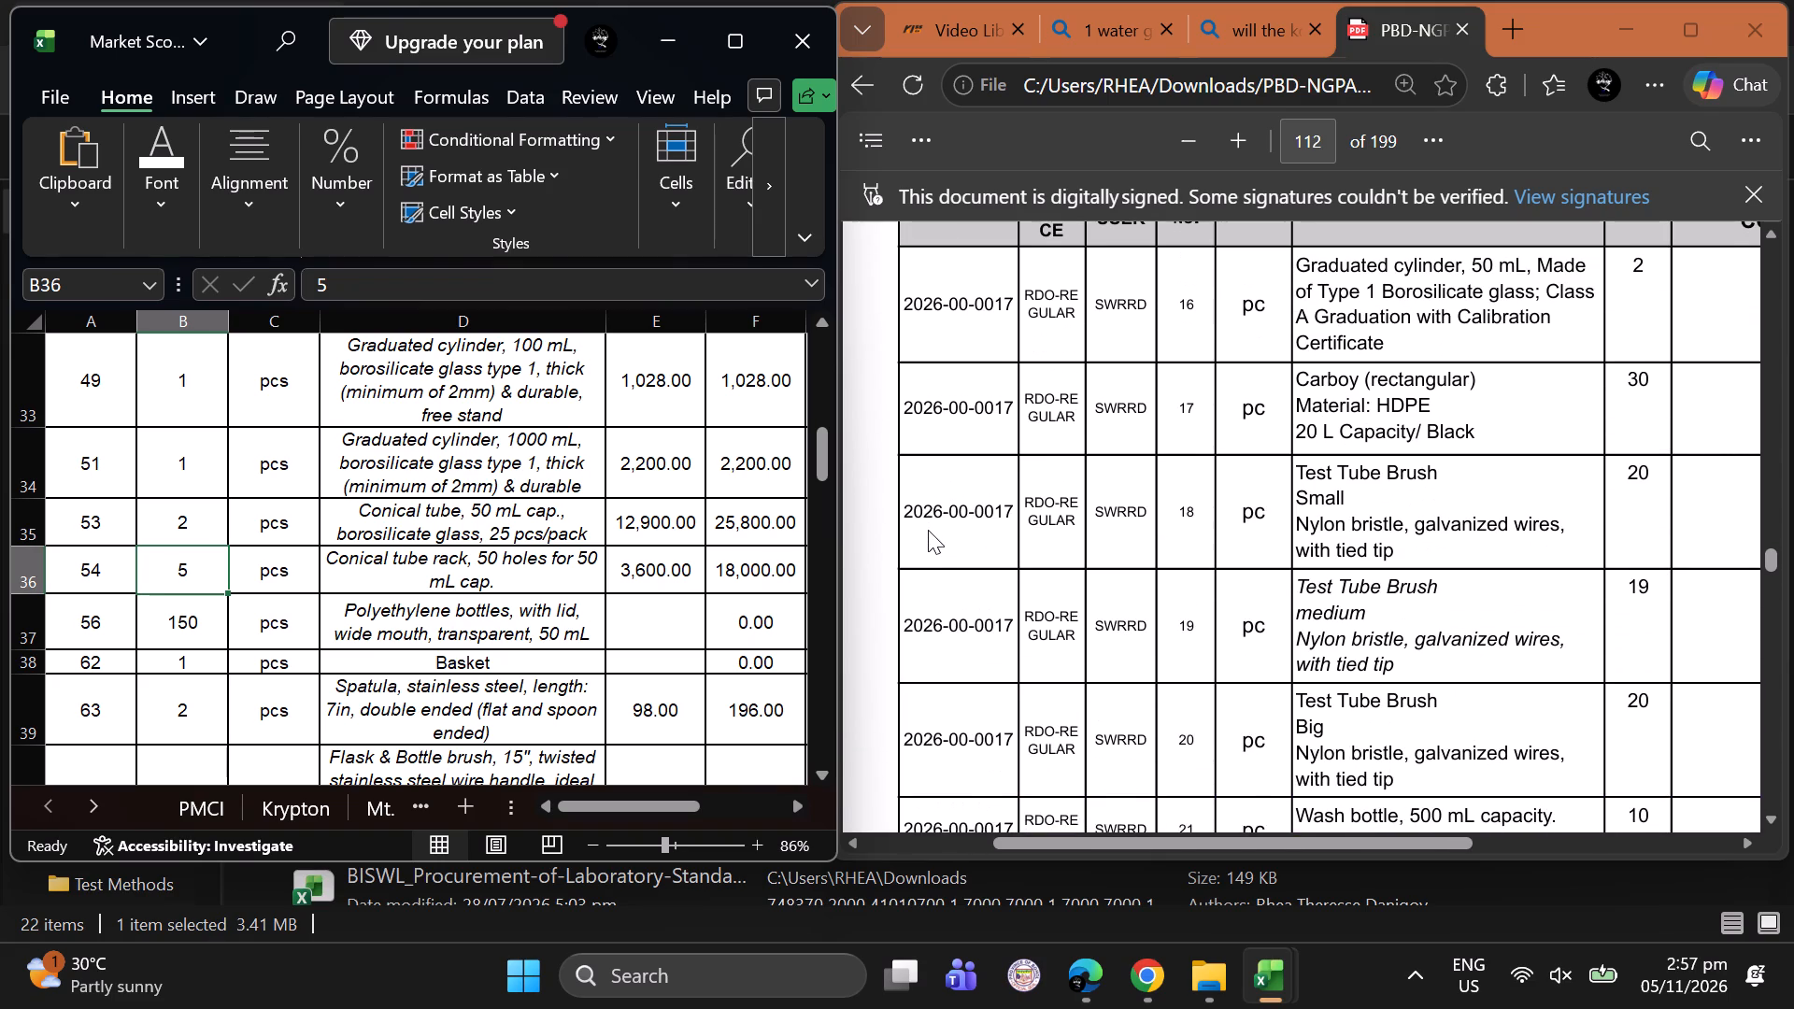
{"action": "scroll", "coordinate": [928, 530], "scroll_direction": "down", "scroll_amount": 2}
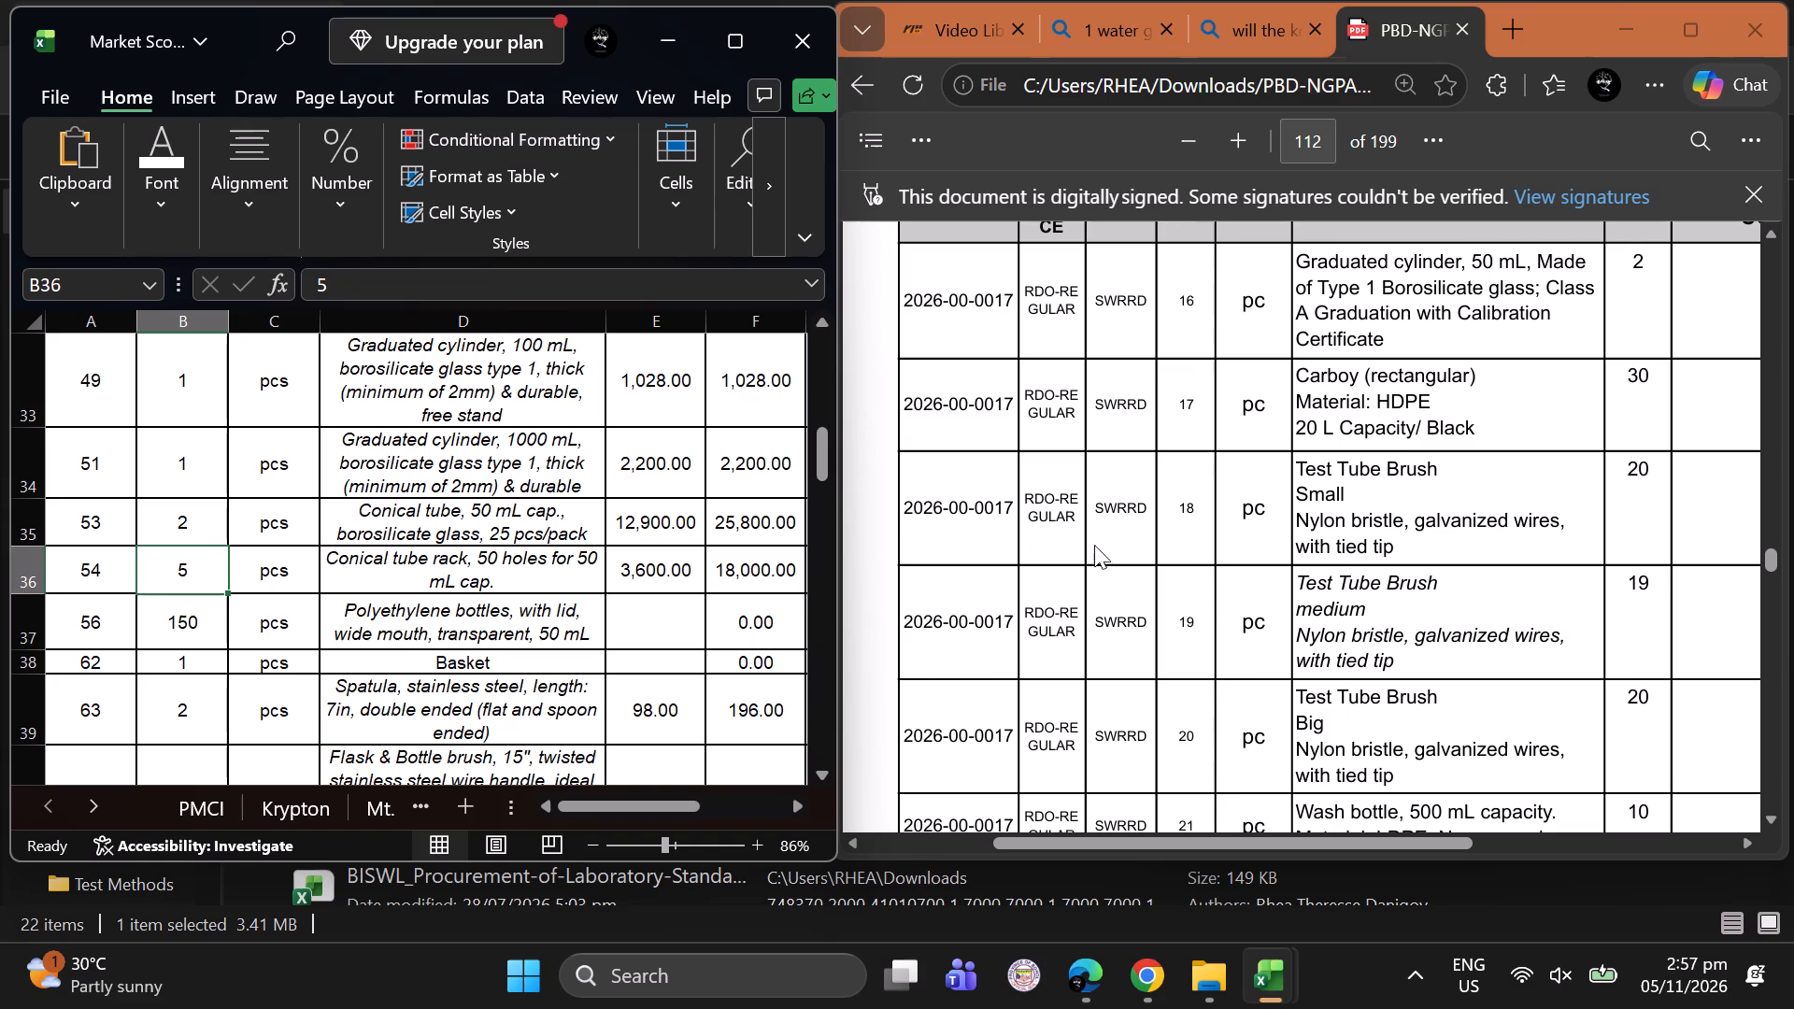
{"action": "scroll", "coordinate": [1102, 542], "scroll_direction": "down", "scroll_amount": 3}
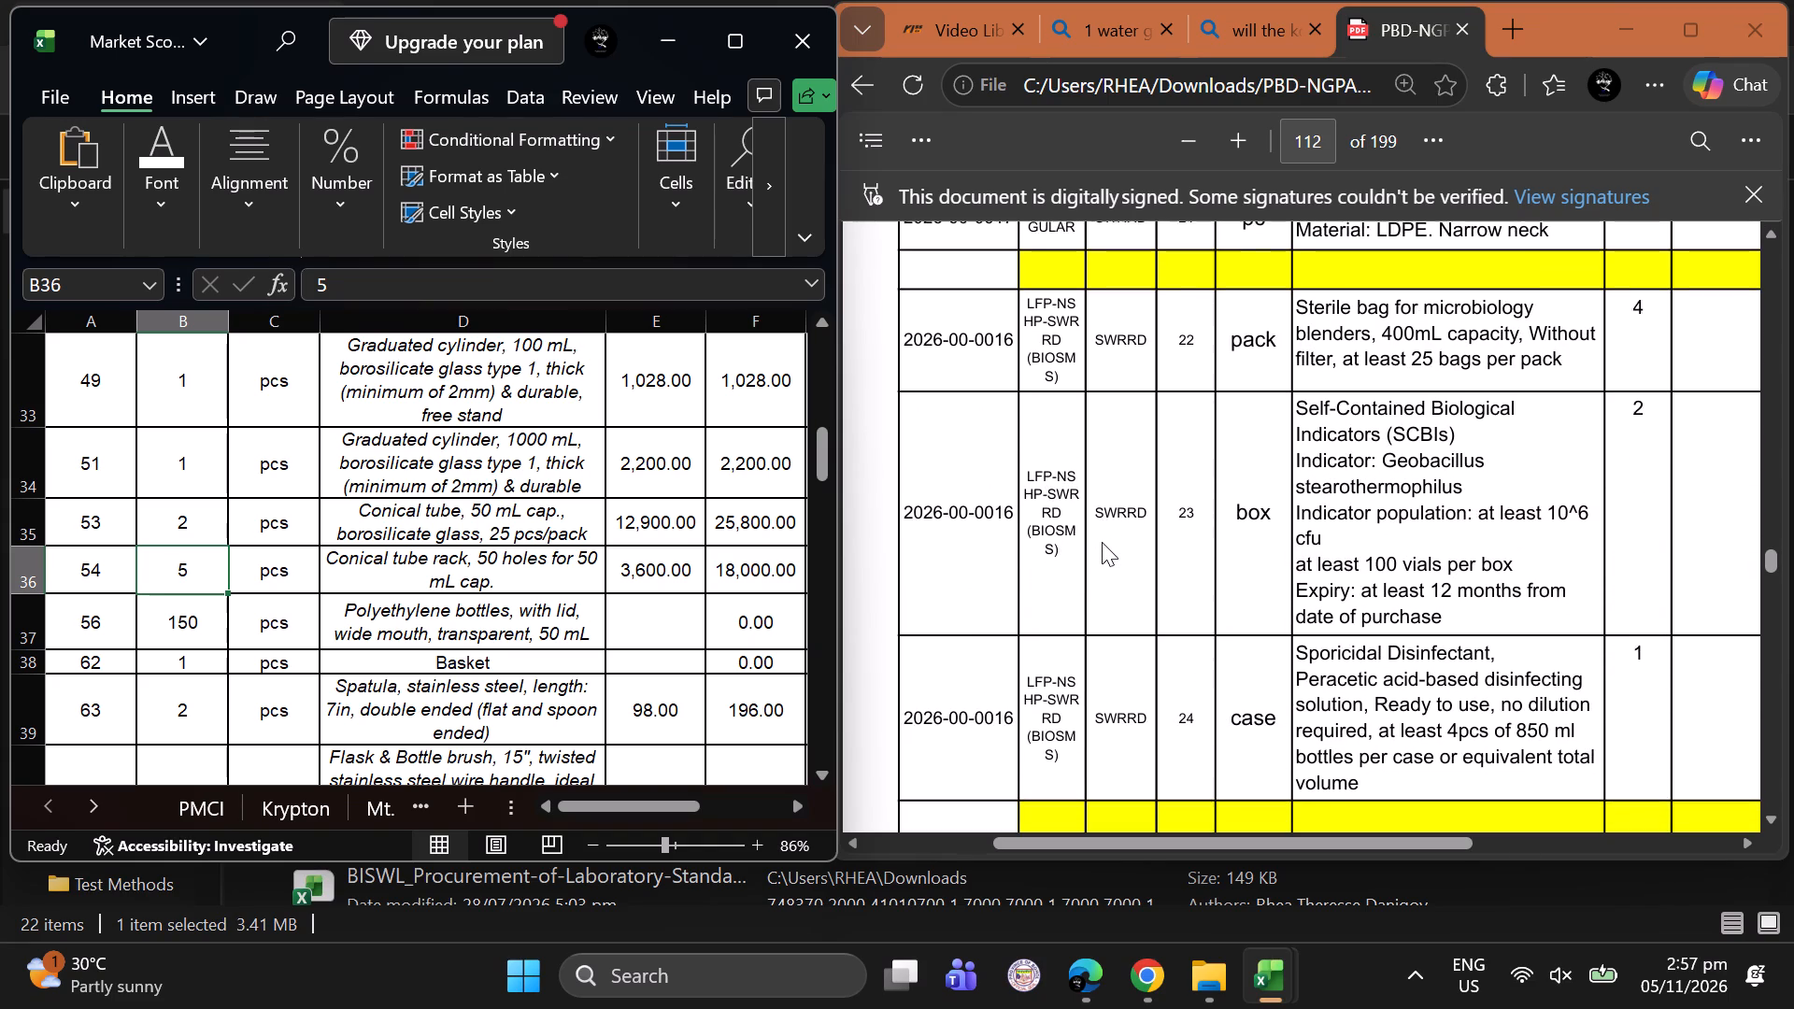
Read the specs and quantities of the LSD laboratory supplies on page 113, from the magnetic stir bar to the mobile phase filter degasser.
{"action": "scroll", "coordinate": [1102, 542], "scroll_direction": "down", "scroll_amount": 3}
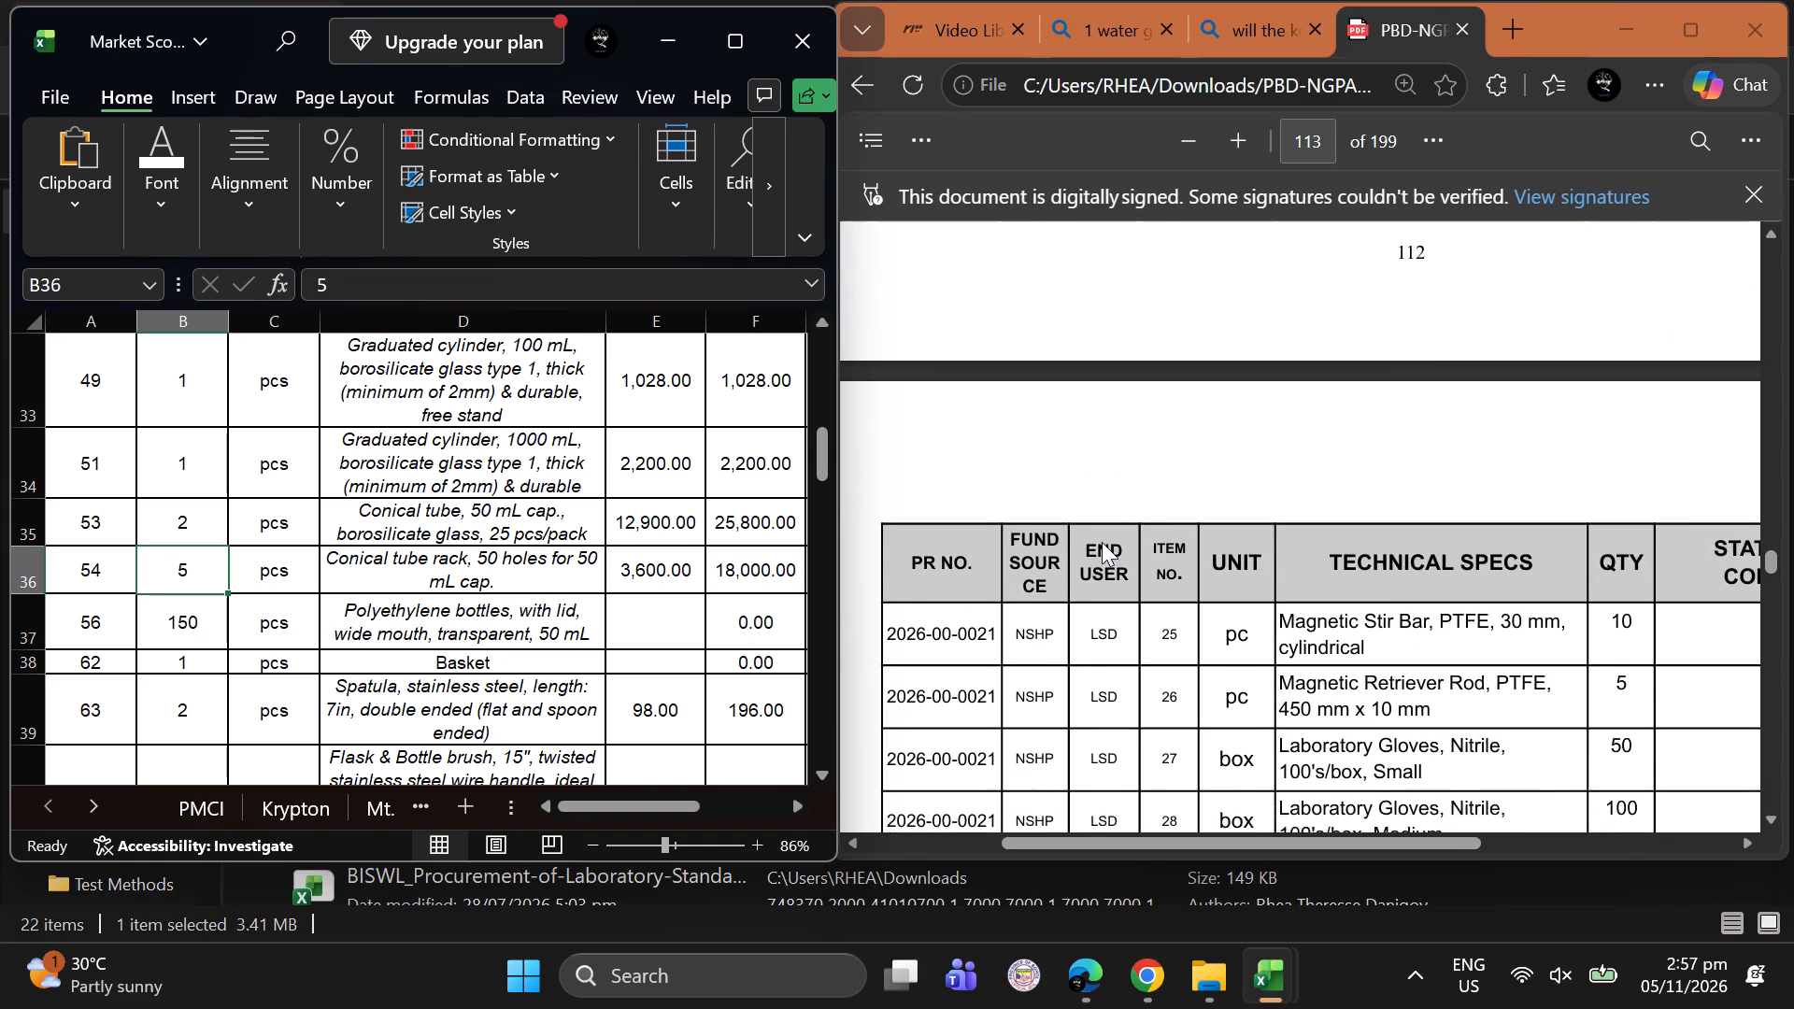
{"action": "scroll", "coordinate": [1102, 542], "scroll_direction": "down", "scroll_amount": 2}
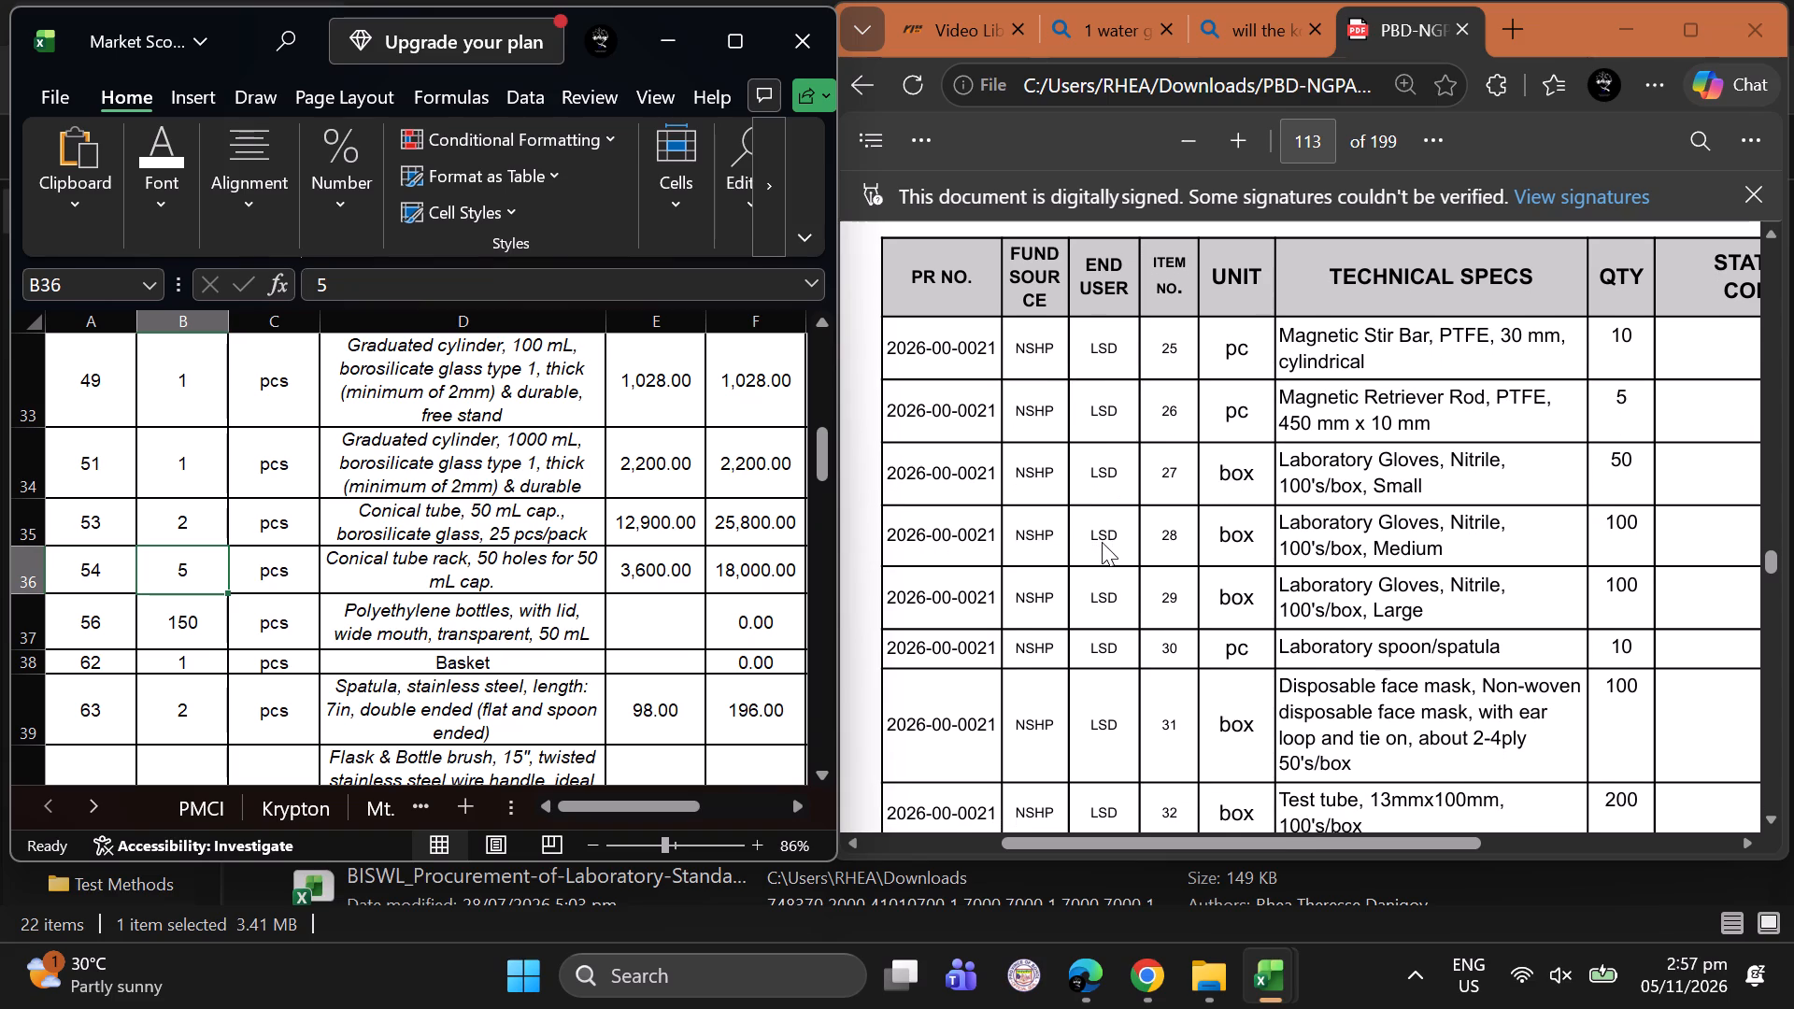
{"action": "scroll", "coordinate": [1102, 542], "scroll_direction": "down", "scroll_amount": 1}
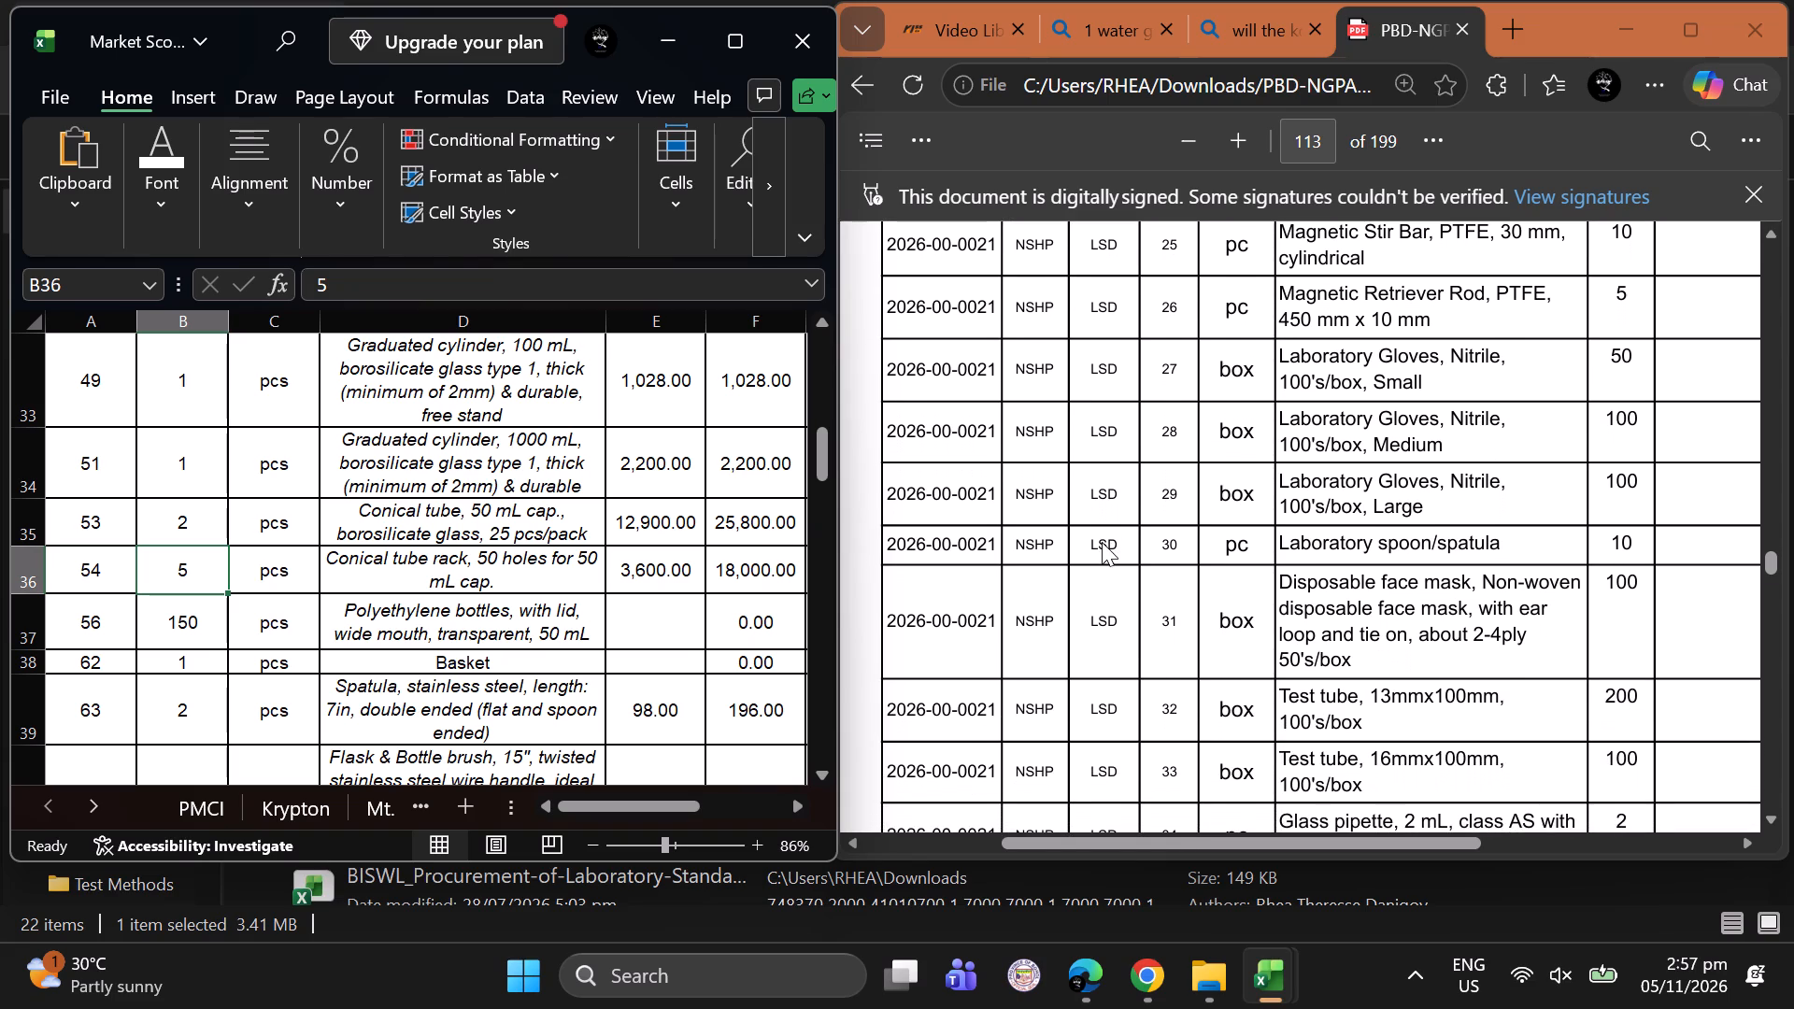
{"action": "scroll", "coordinate": [1102, 542], "scroll_direction": "down", "scroll_amount": 3}
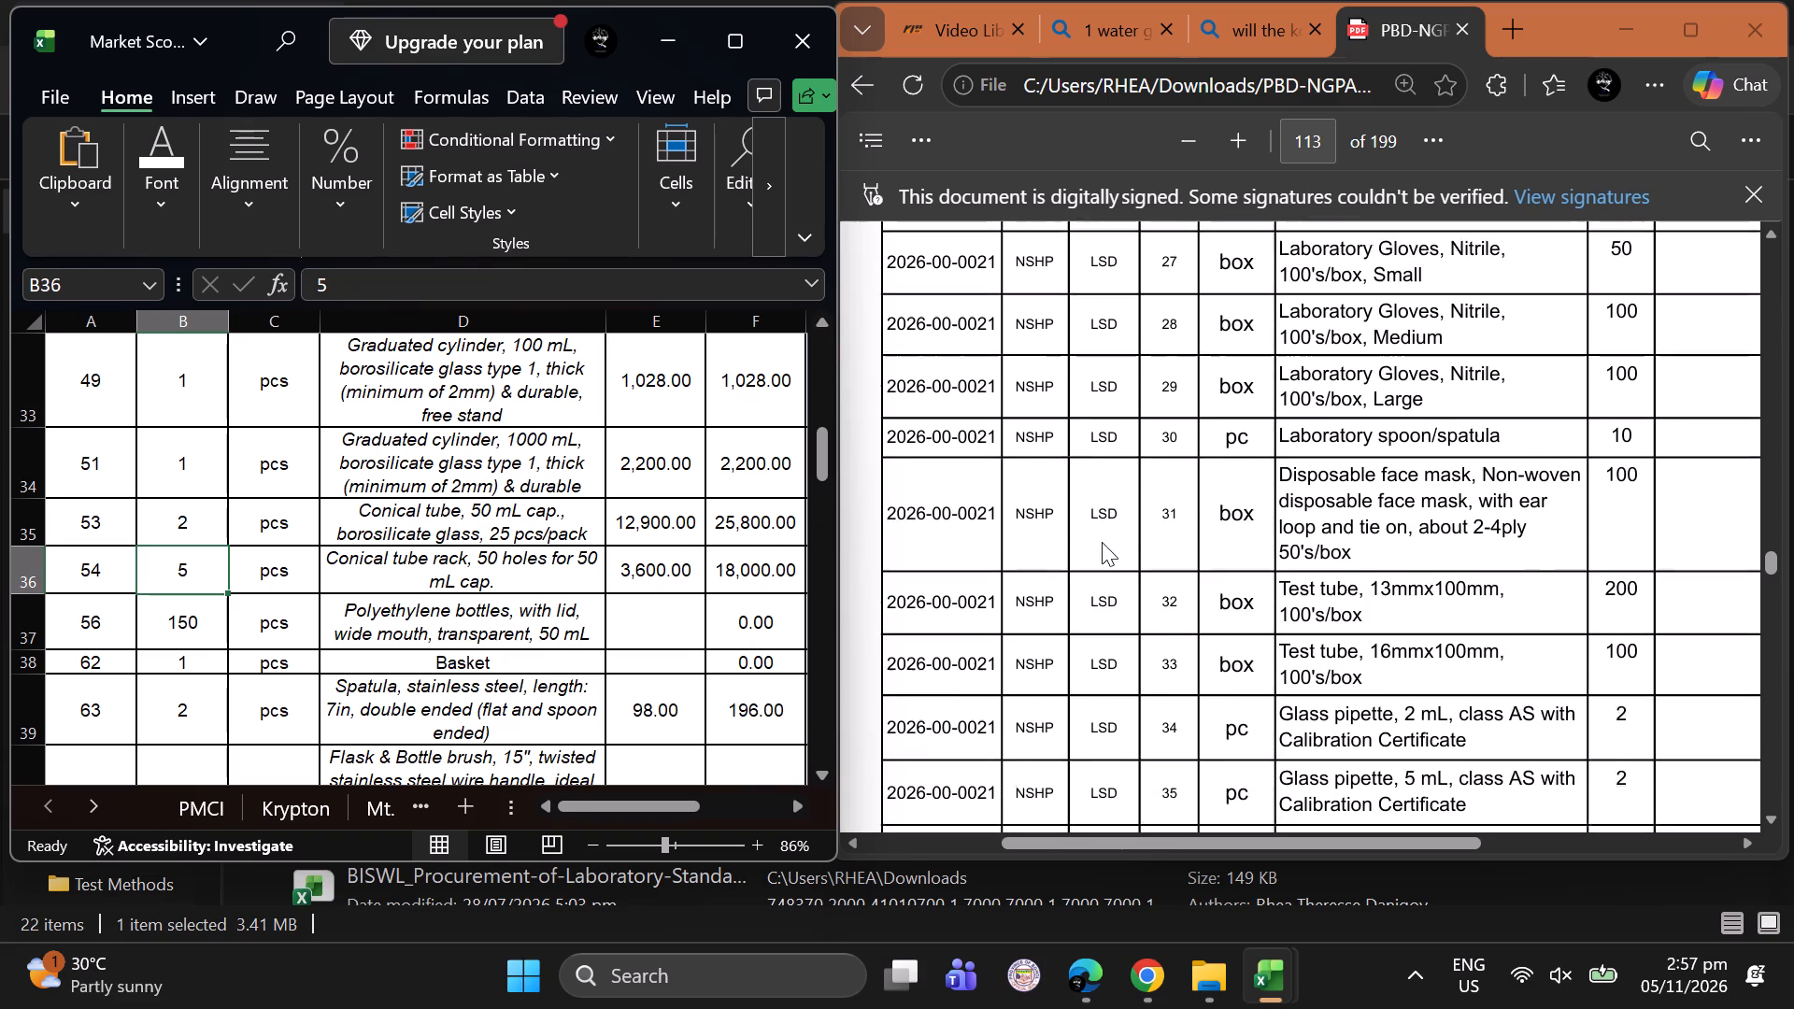
{"action": "scroll", "coordinate": [1102, 542], "scroll_direction": "down", "scroll_amount": 3}
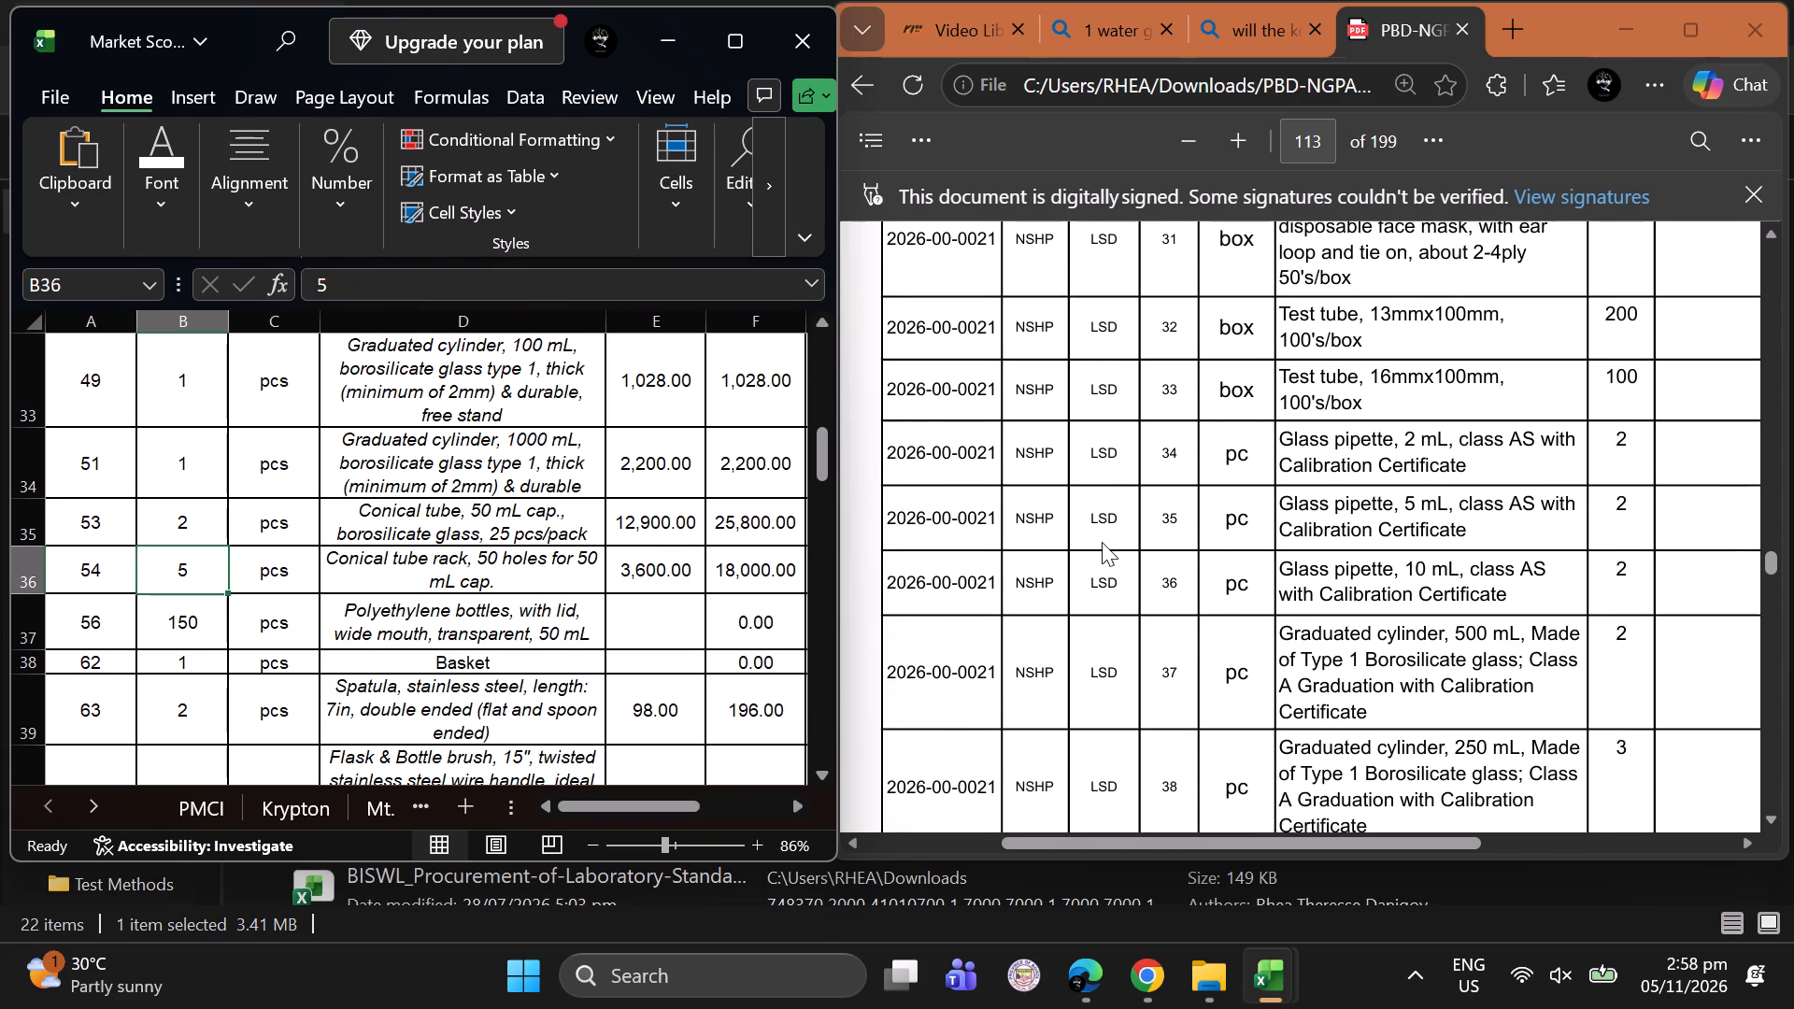
{"action": "scroll", "coordinate": [1102, 542], "scroll_direction": "down", "scroll_amount": 2}
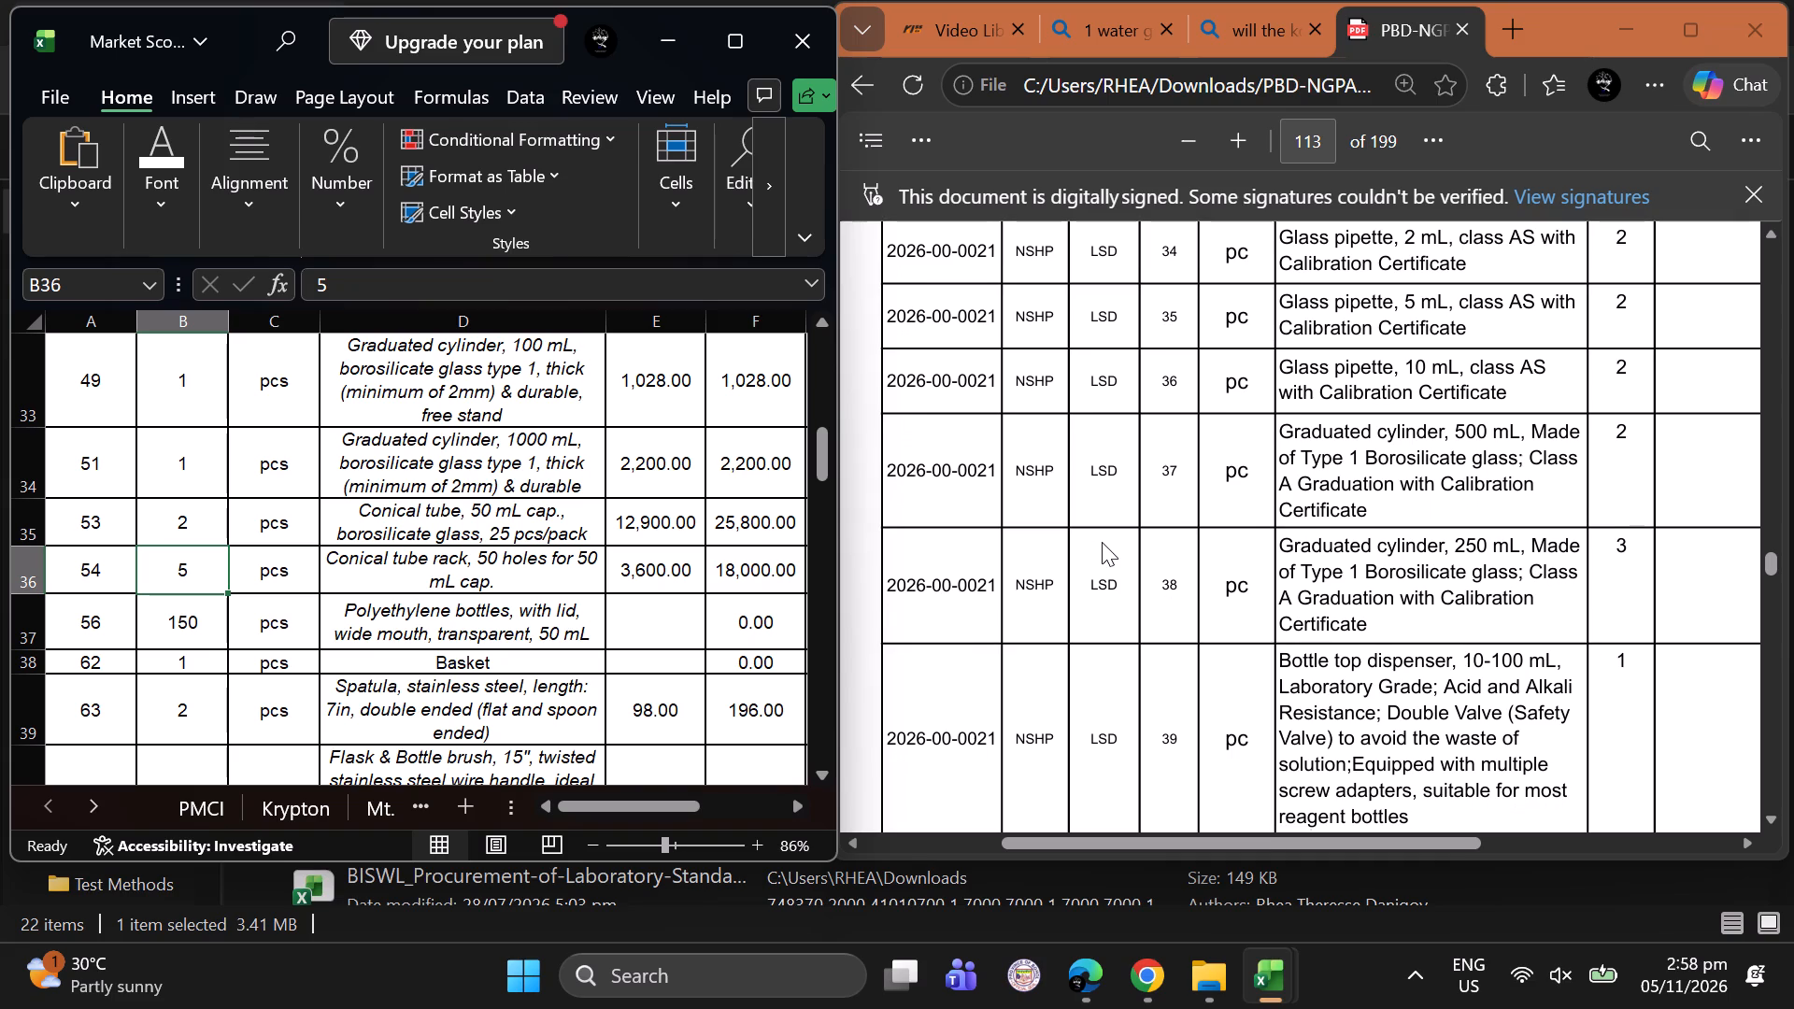
{"action": "scroll", "coordinate": [1102, 542], "scroll_direction": "down", "scroll_amount": 2}
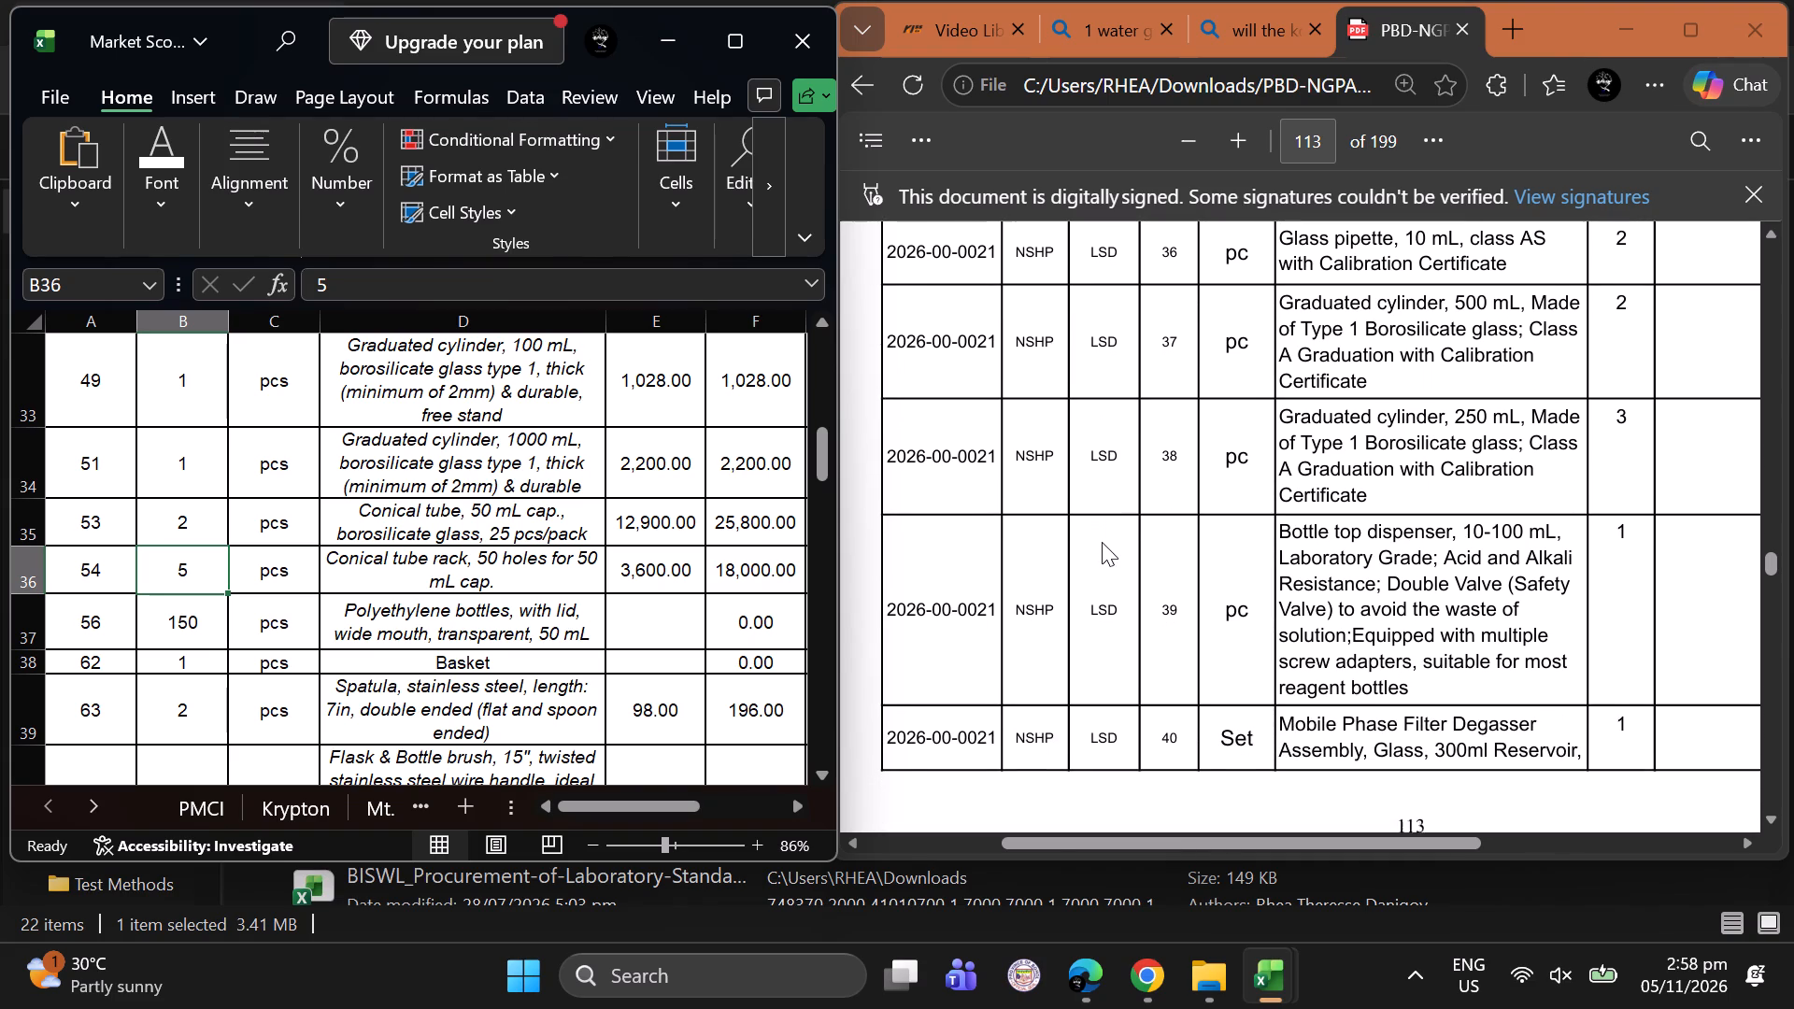
Examine the LSD supplies on page 114, from the 0.45 µm membrane filter to the spade shovel, for matches with the workbook.
{"action": "scroll", "coordinate": [1102, 542], "scroll_direction": "down", "scroll_amount": 3}
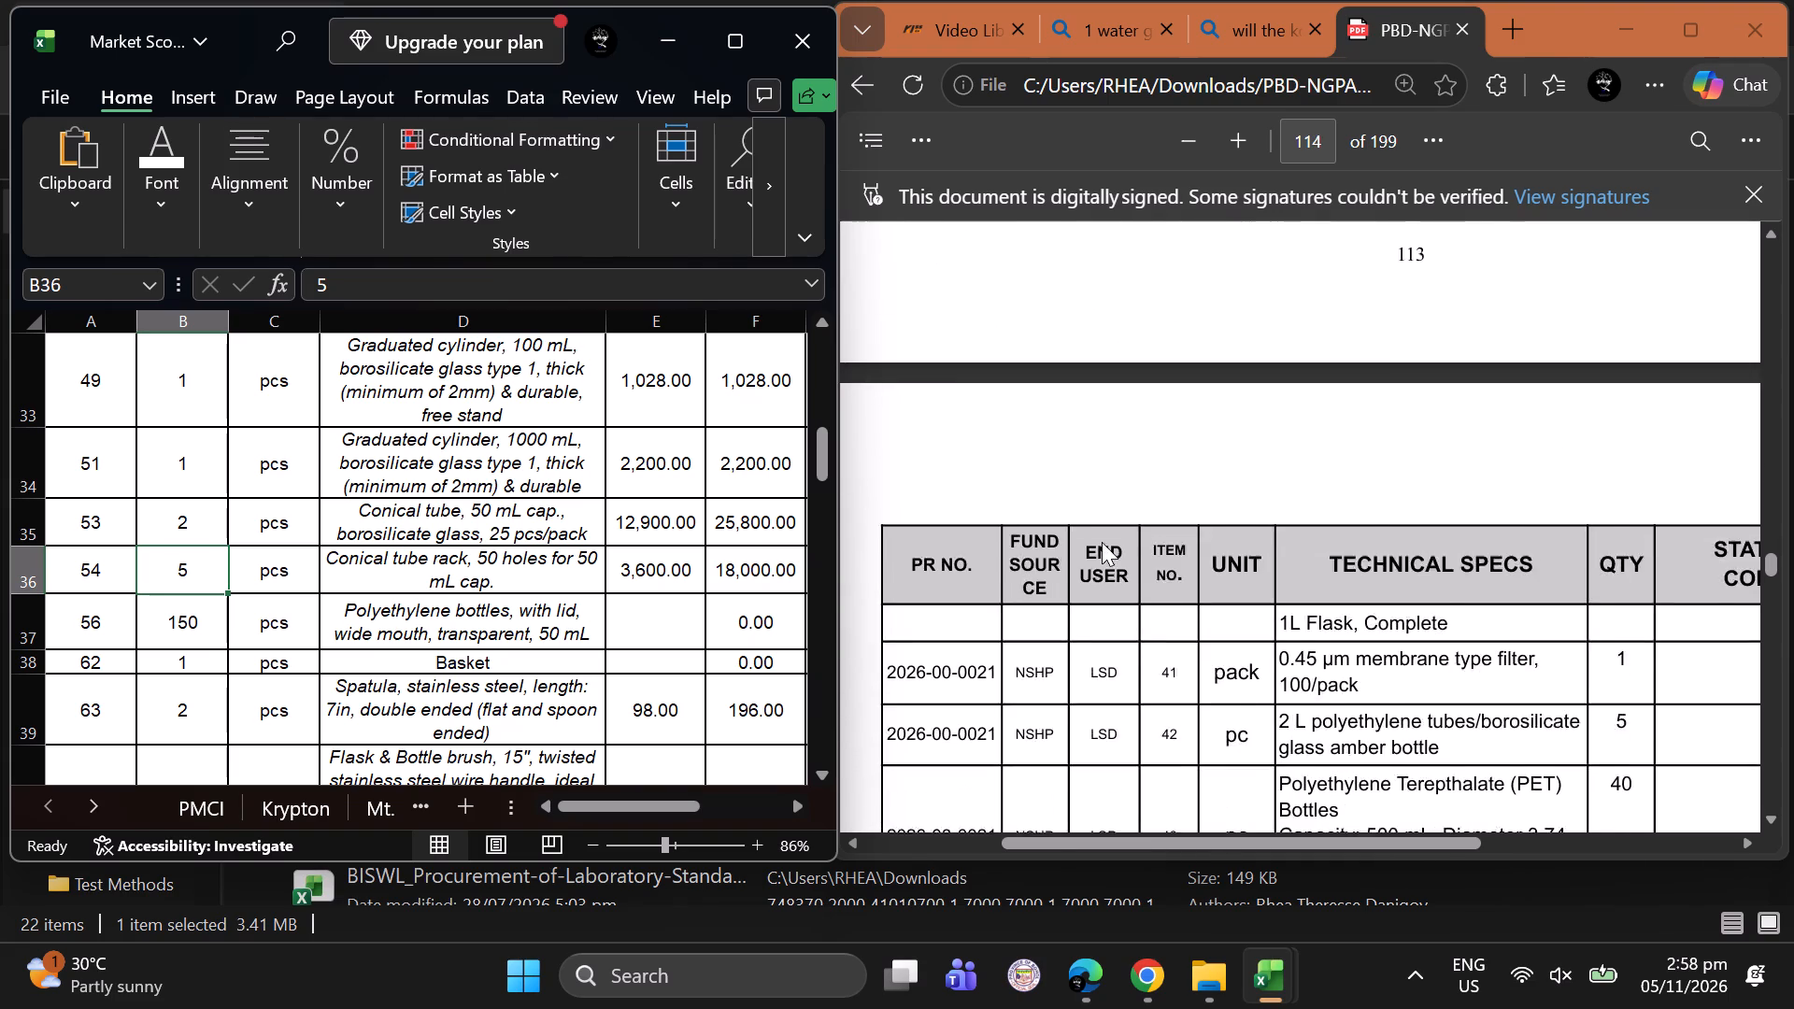
{"action": "scroll", "coordinate": [1102, 542], "scroll_direction": "down", "scroll_amount": 2}
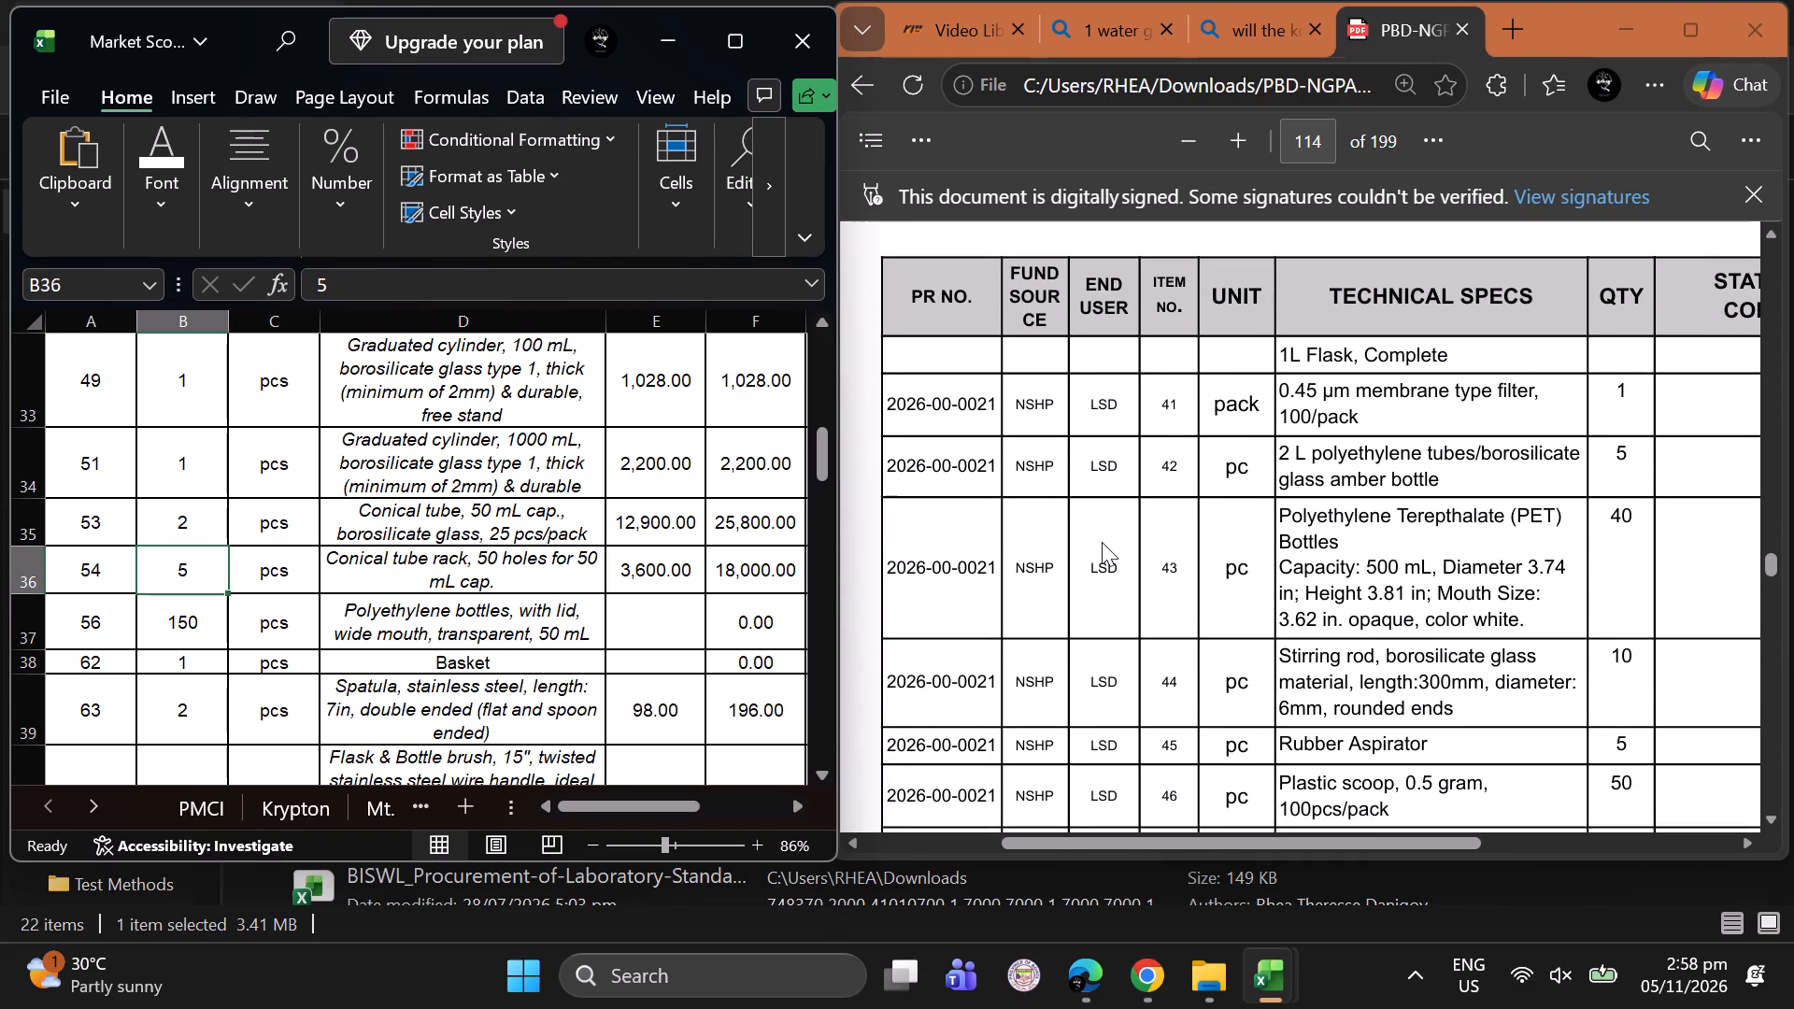
{"action": "scroll", "coordinate": [1102, 542], "scroll_direction": "down", "scroll_amount": 2}
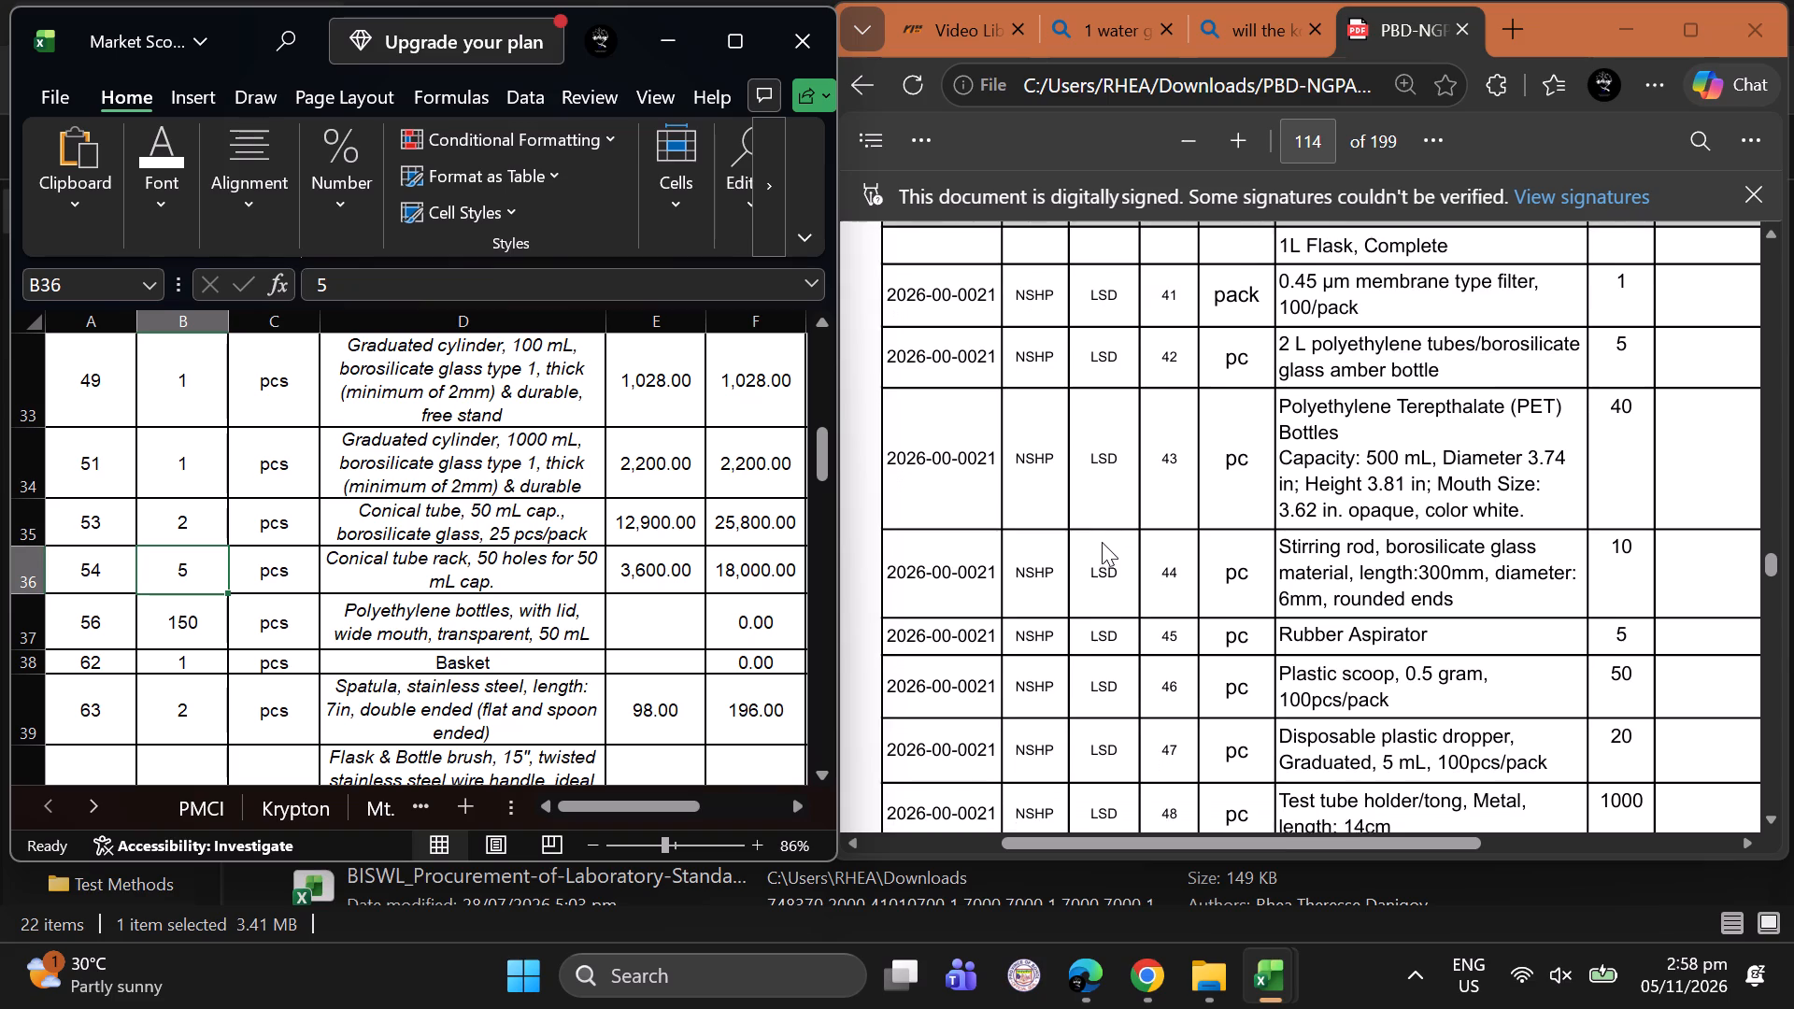
{"action": "scroll", "coordinate": [1102, 542], "scroll_direction": "down", "scroll_amount": 2}
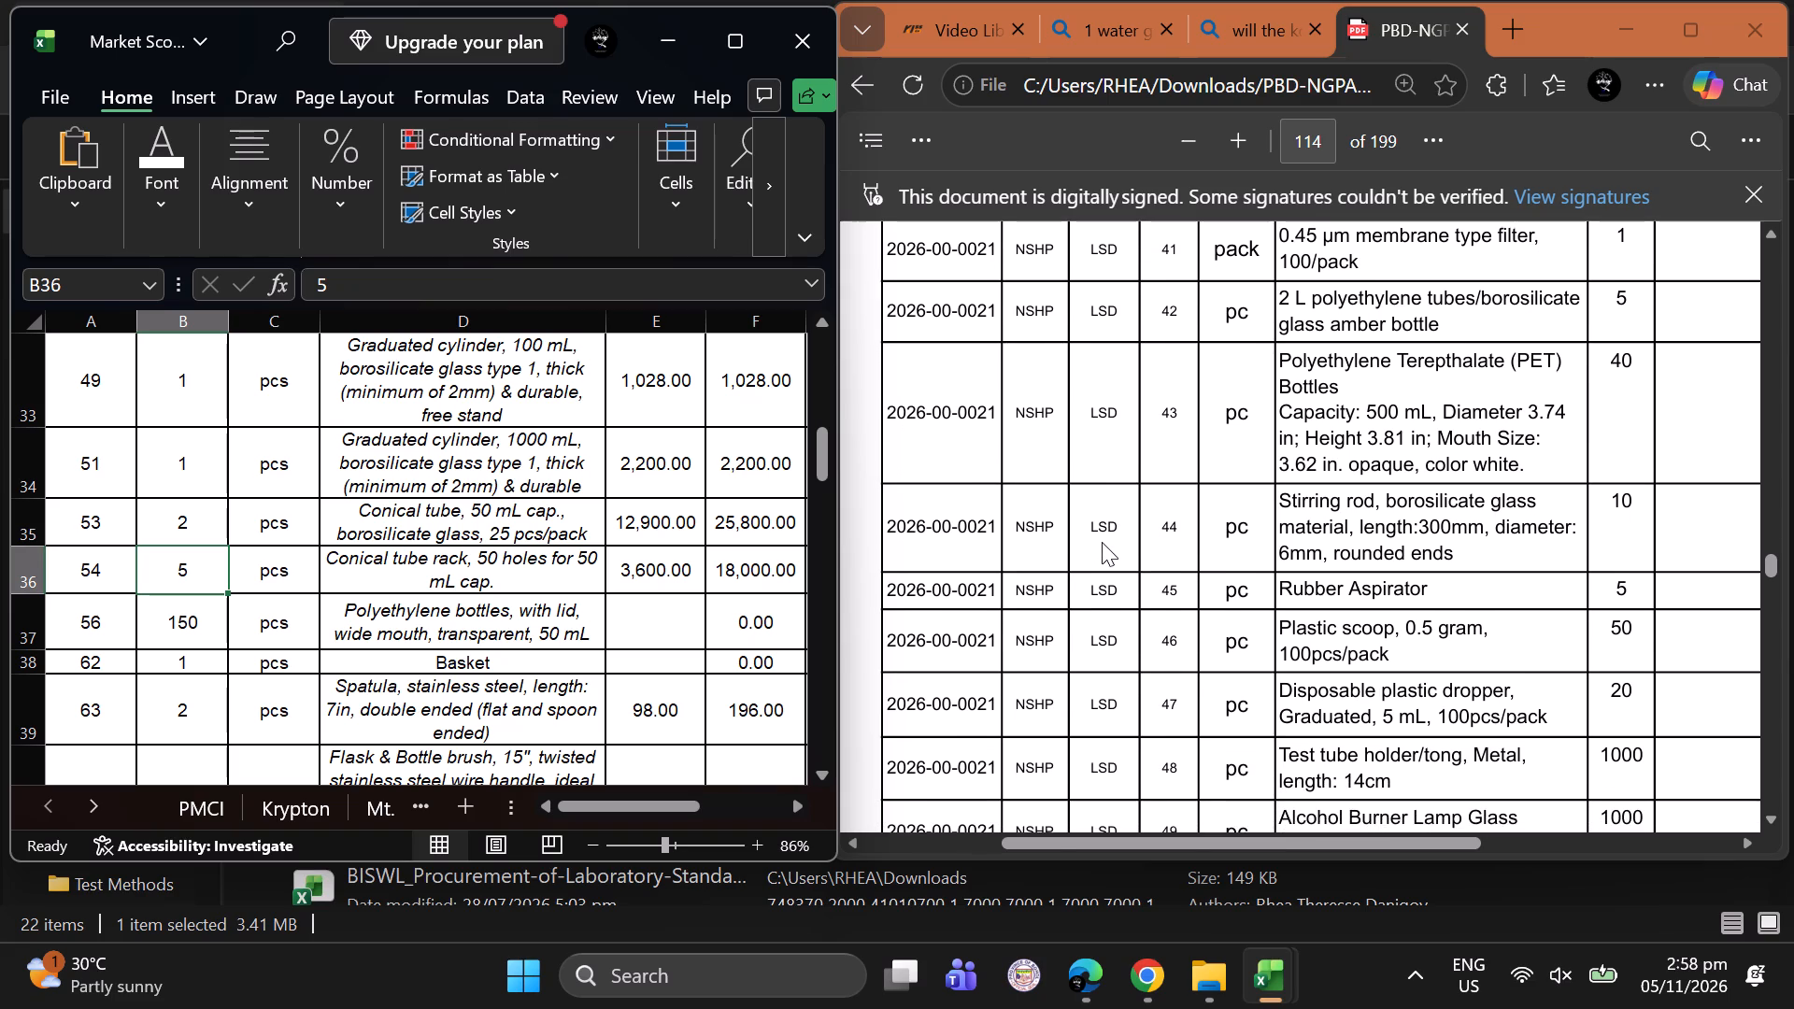
{"action": "scroll", "coordinate": [1102, 542], "scroll_direction": "down", "scroll_amount": 1}
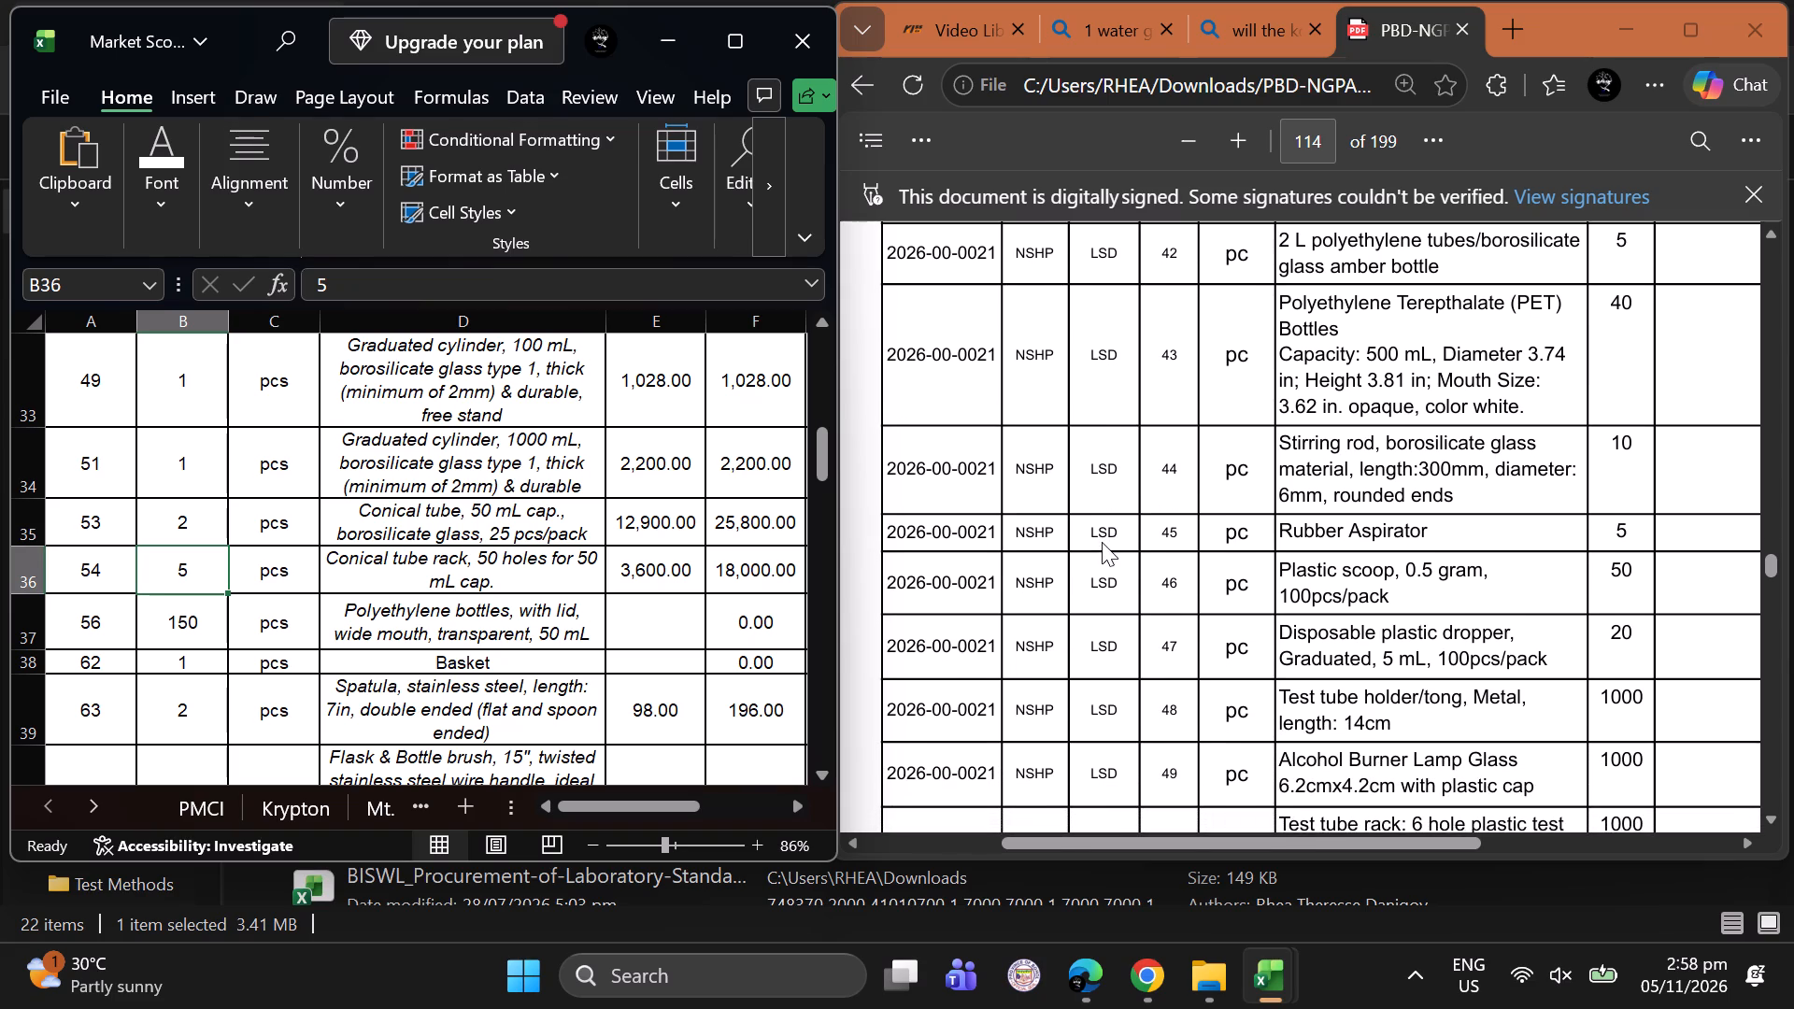
{"action": "scroll", "coordinate": [1102, 542], "scroll_direction": "down", "scroll_amount": 2}
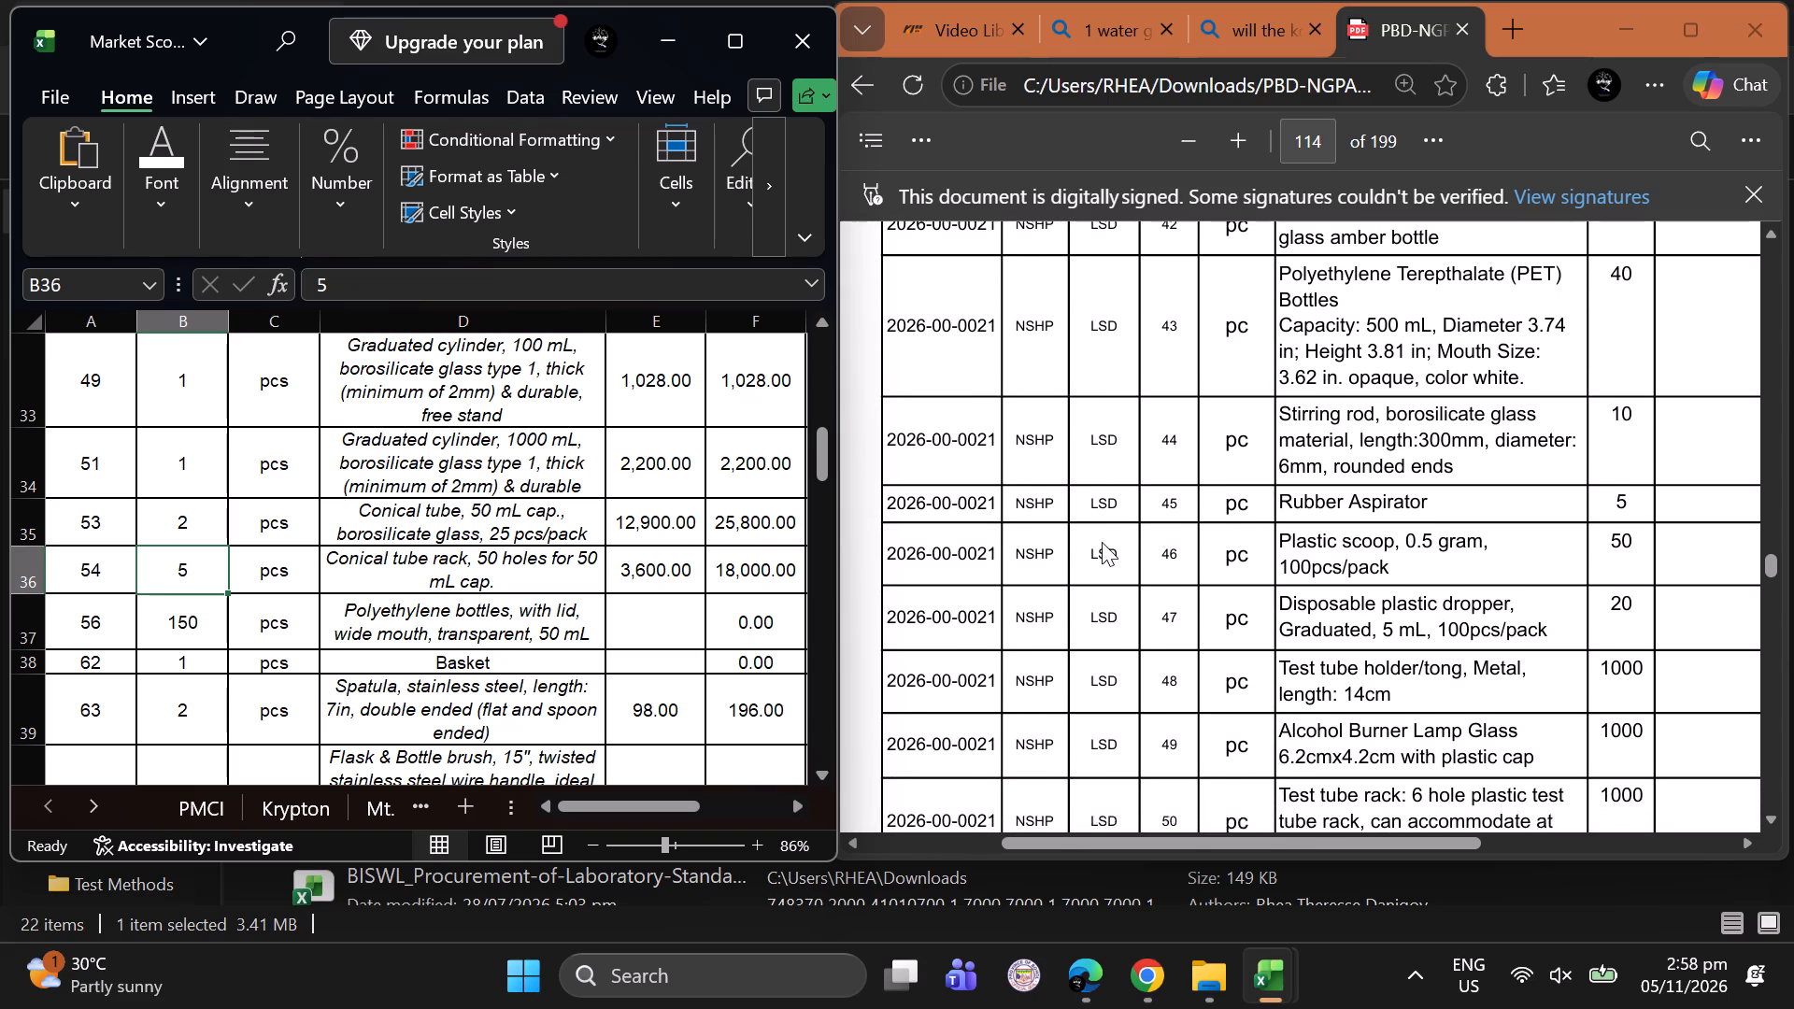
{"action": "scroll", "coordinate": [1102, 542], "scroll_direction": "down", "scroll_amount": 2}
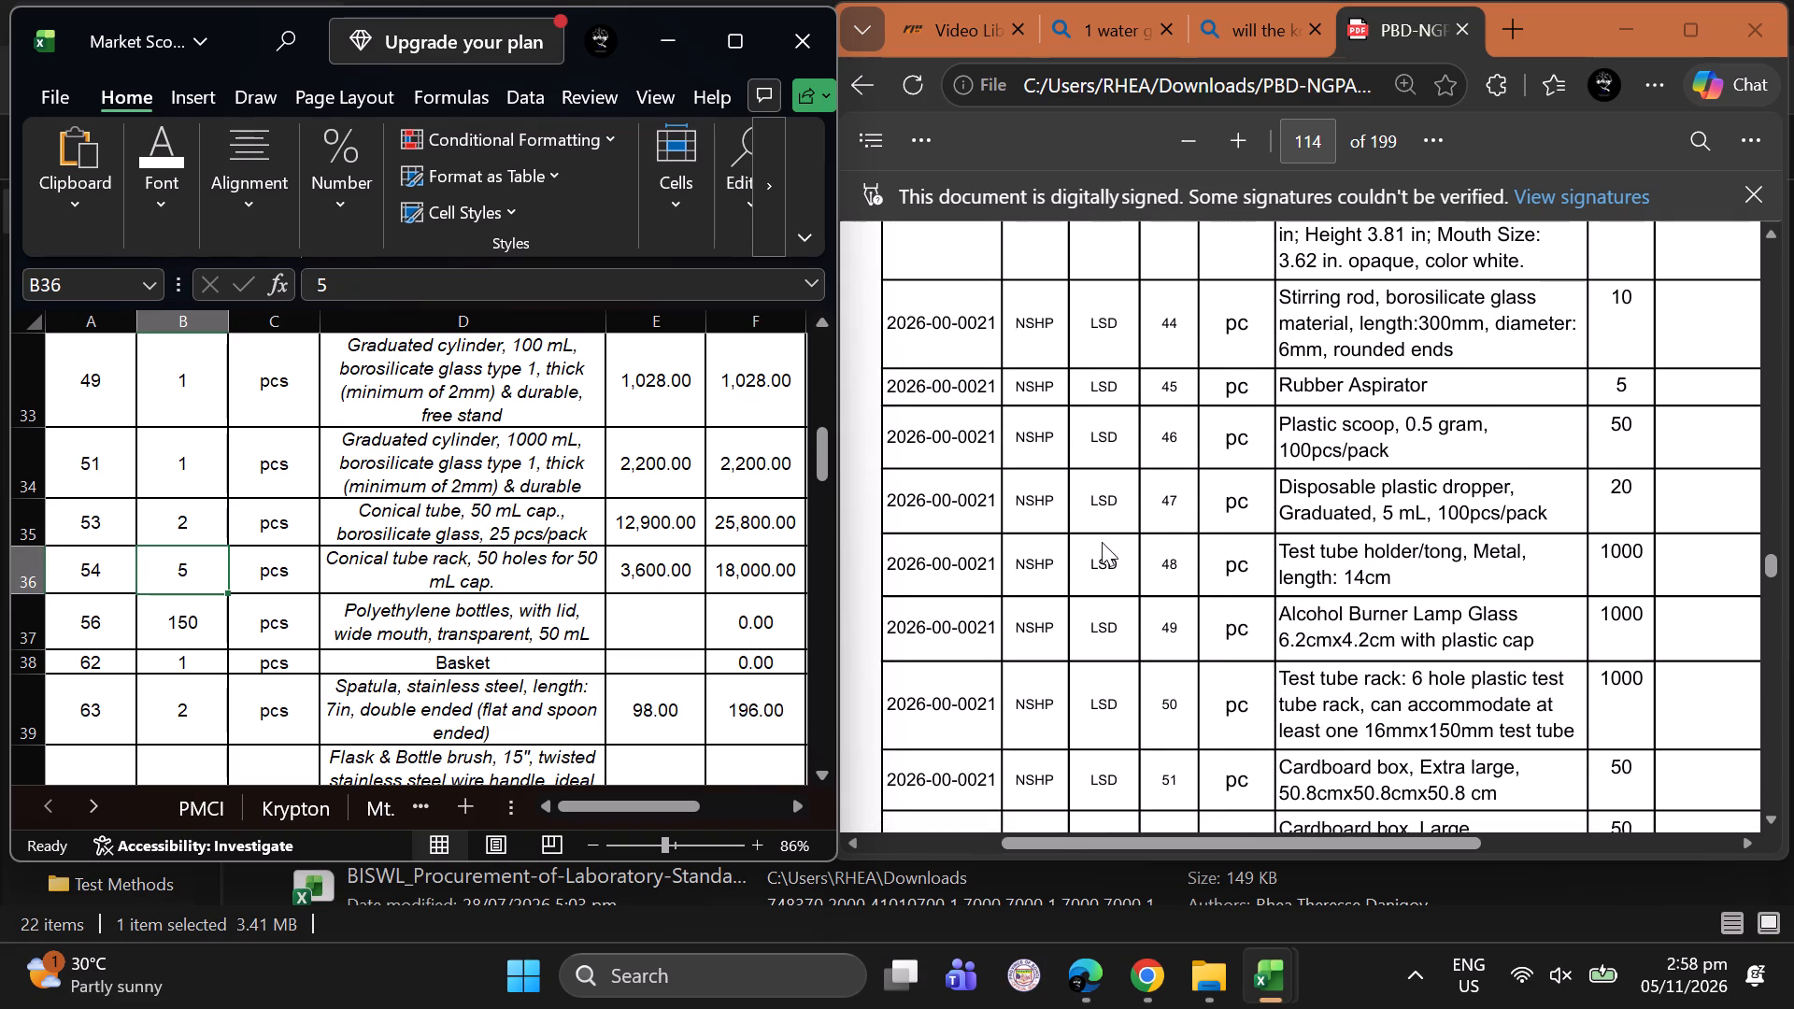
{"action": "scroll", "coordinate": [1102, 542], "scroll_direction": "down", "scroll_amount": 1}
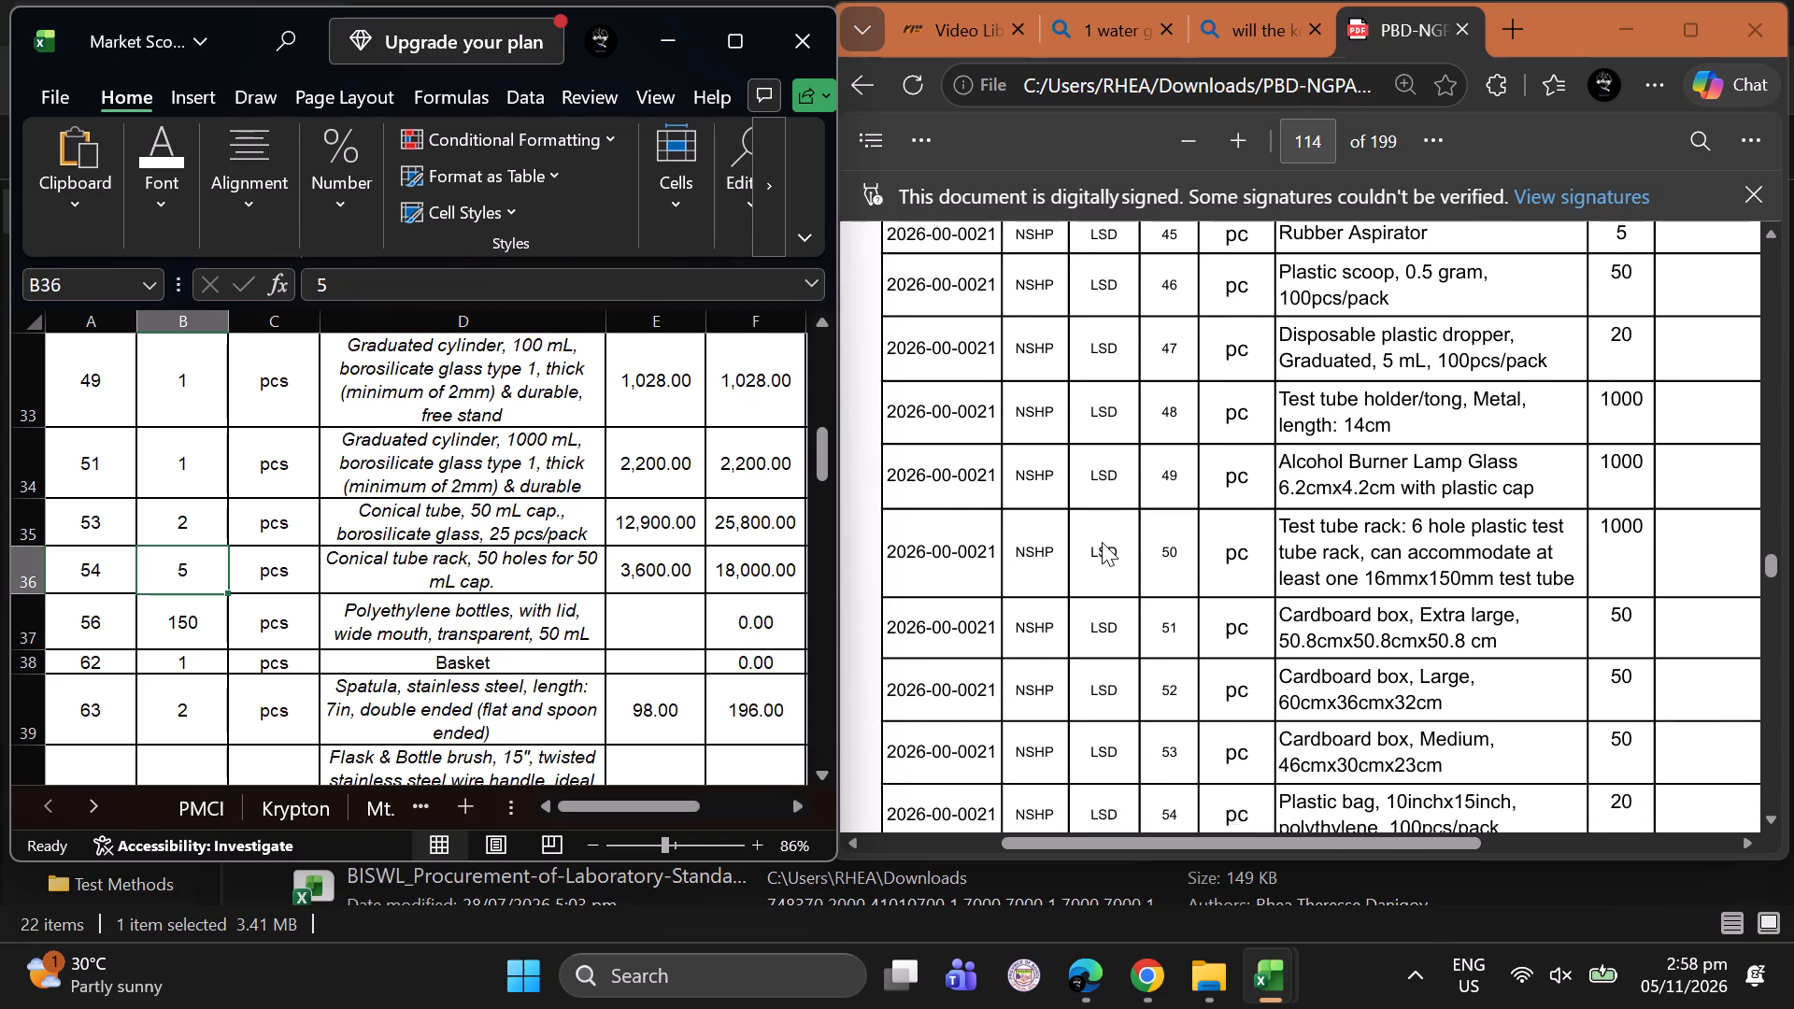
{"action": "scroll", "coordinate": [1102, 542], "scroll_direction": "down", "scroll_amount": 1}
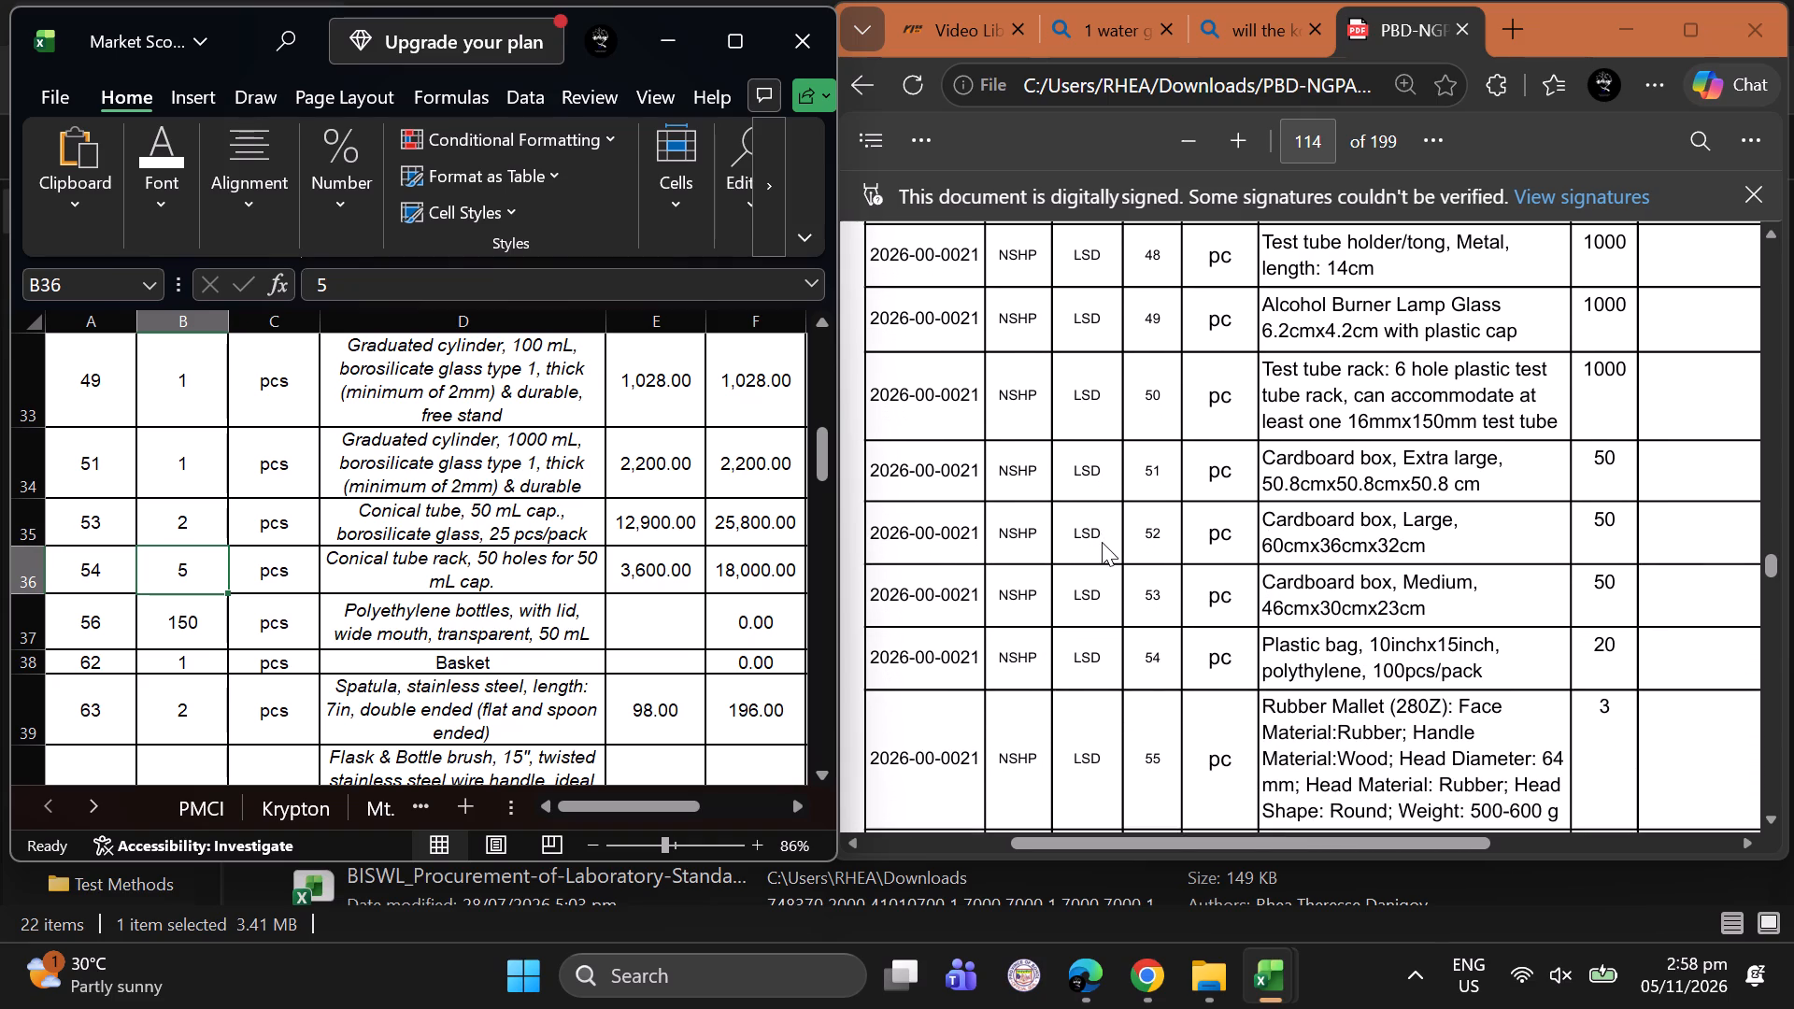
{"action": "scroll", "coordinate": [1102, 542], "scroll_direction": "down", "scroll_amount": 2}
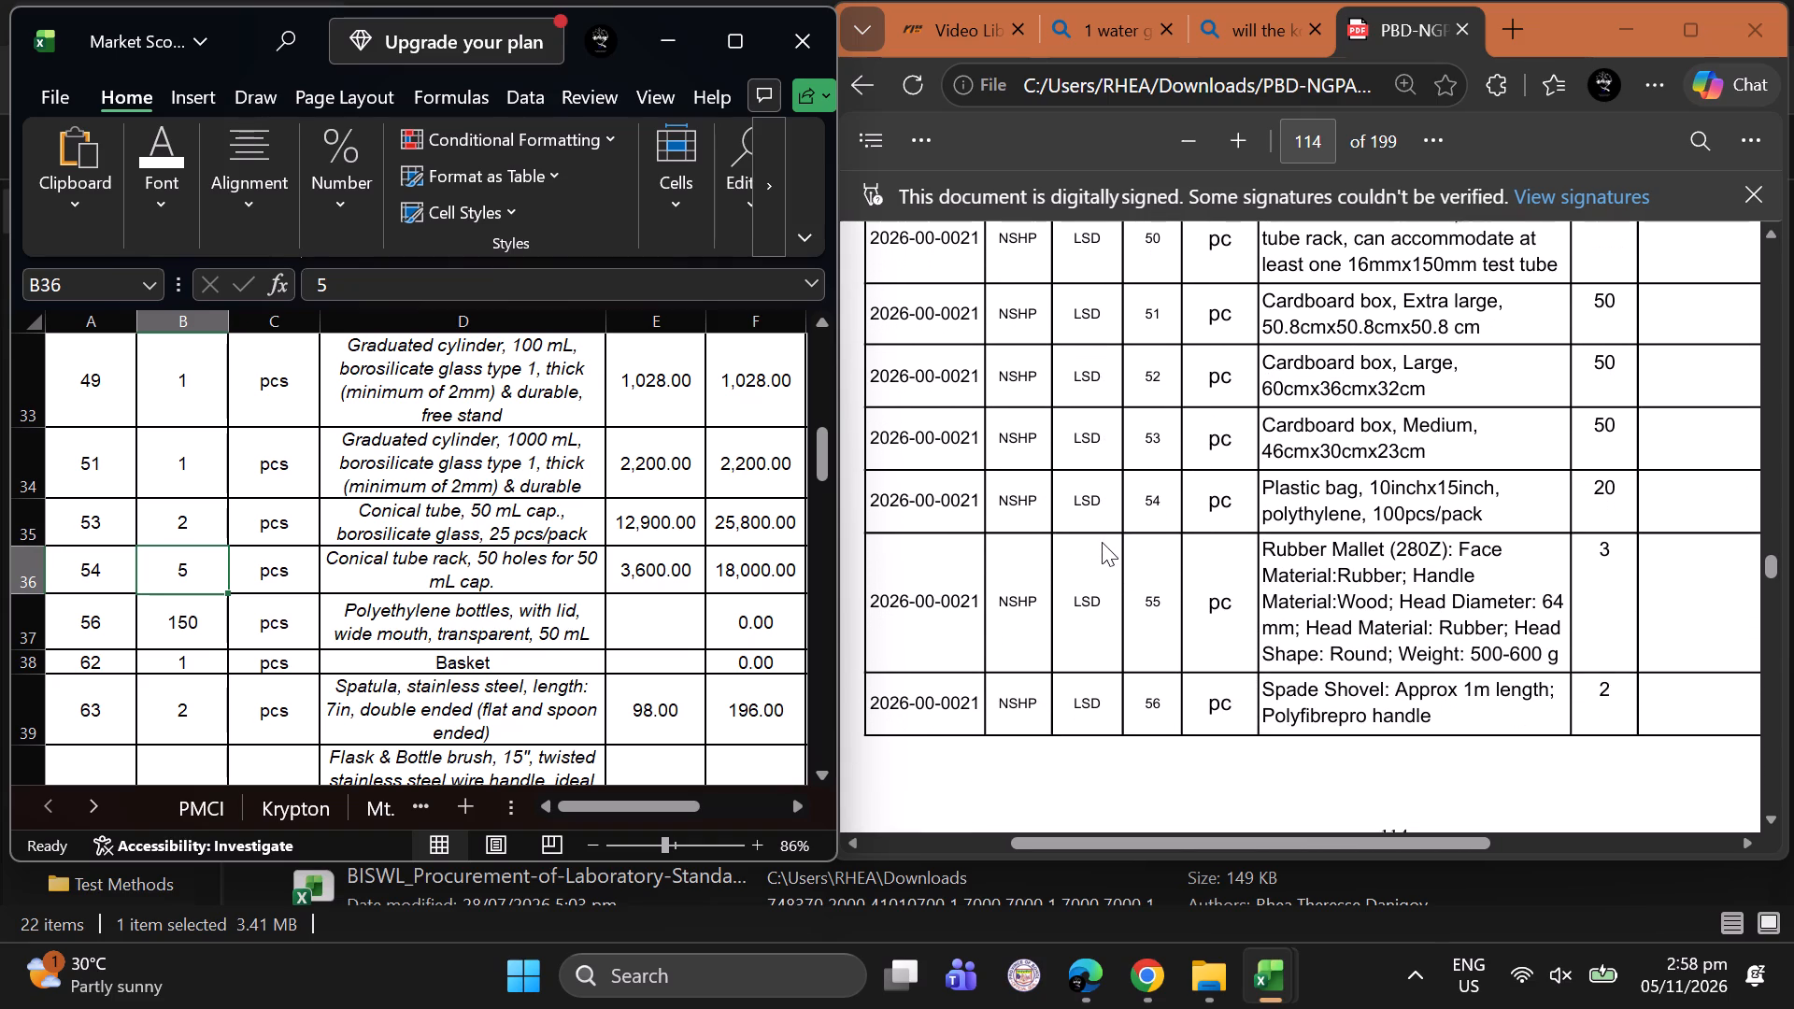
{"action": "scroll", "coordinate": [1102, 542], "scroll_direction": "down", "scroll_amount": 2}
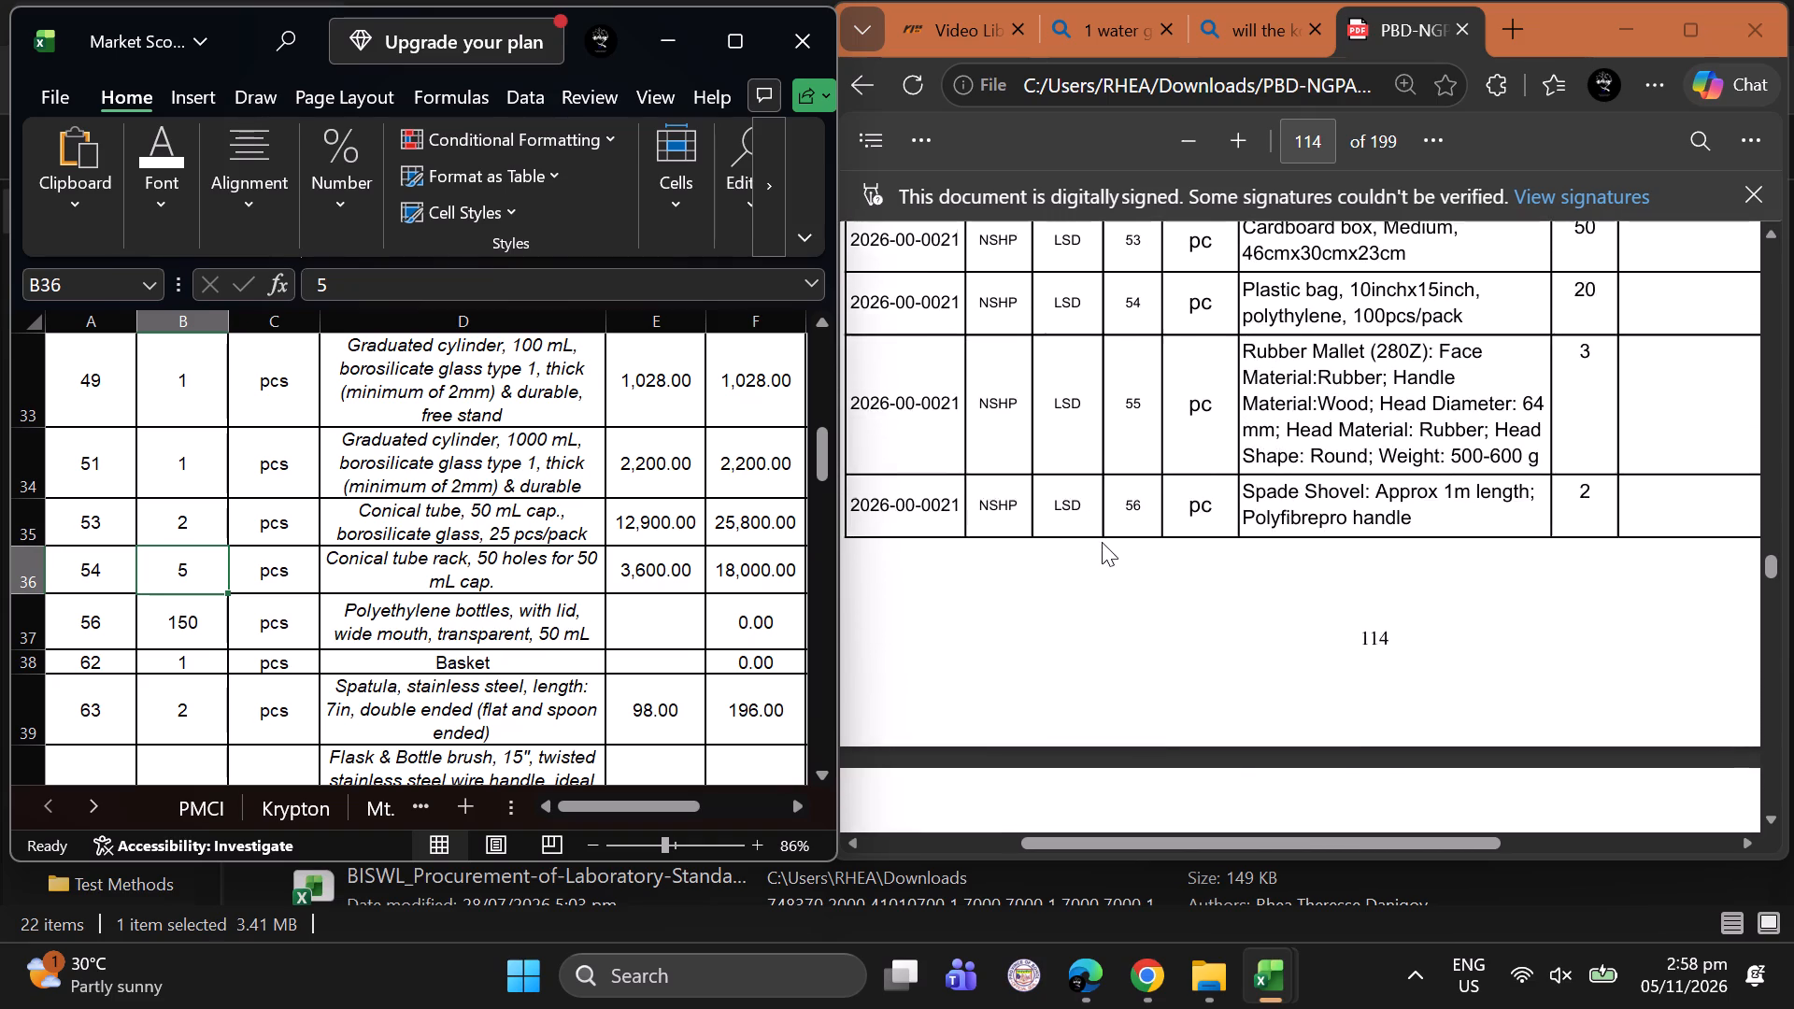
Review the LSD supplies on pages 115 and 116, from the round shovel to the bottle top dispenser, for items the workbook needs.
{"action": "scroll", "coordinate": [1102, 542], "scroll_direction": "down", "scroll_amount": 2}
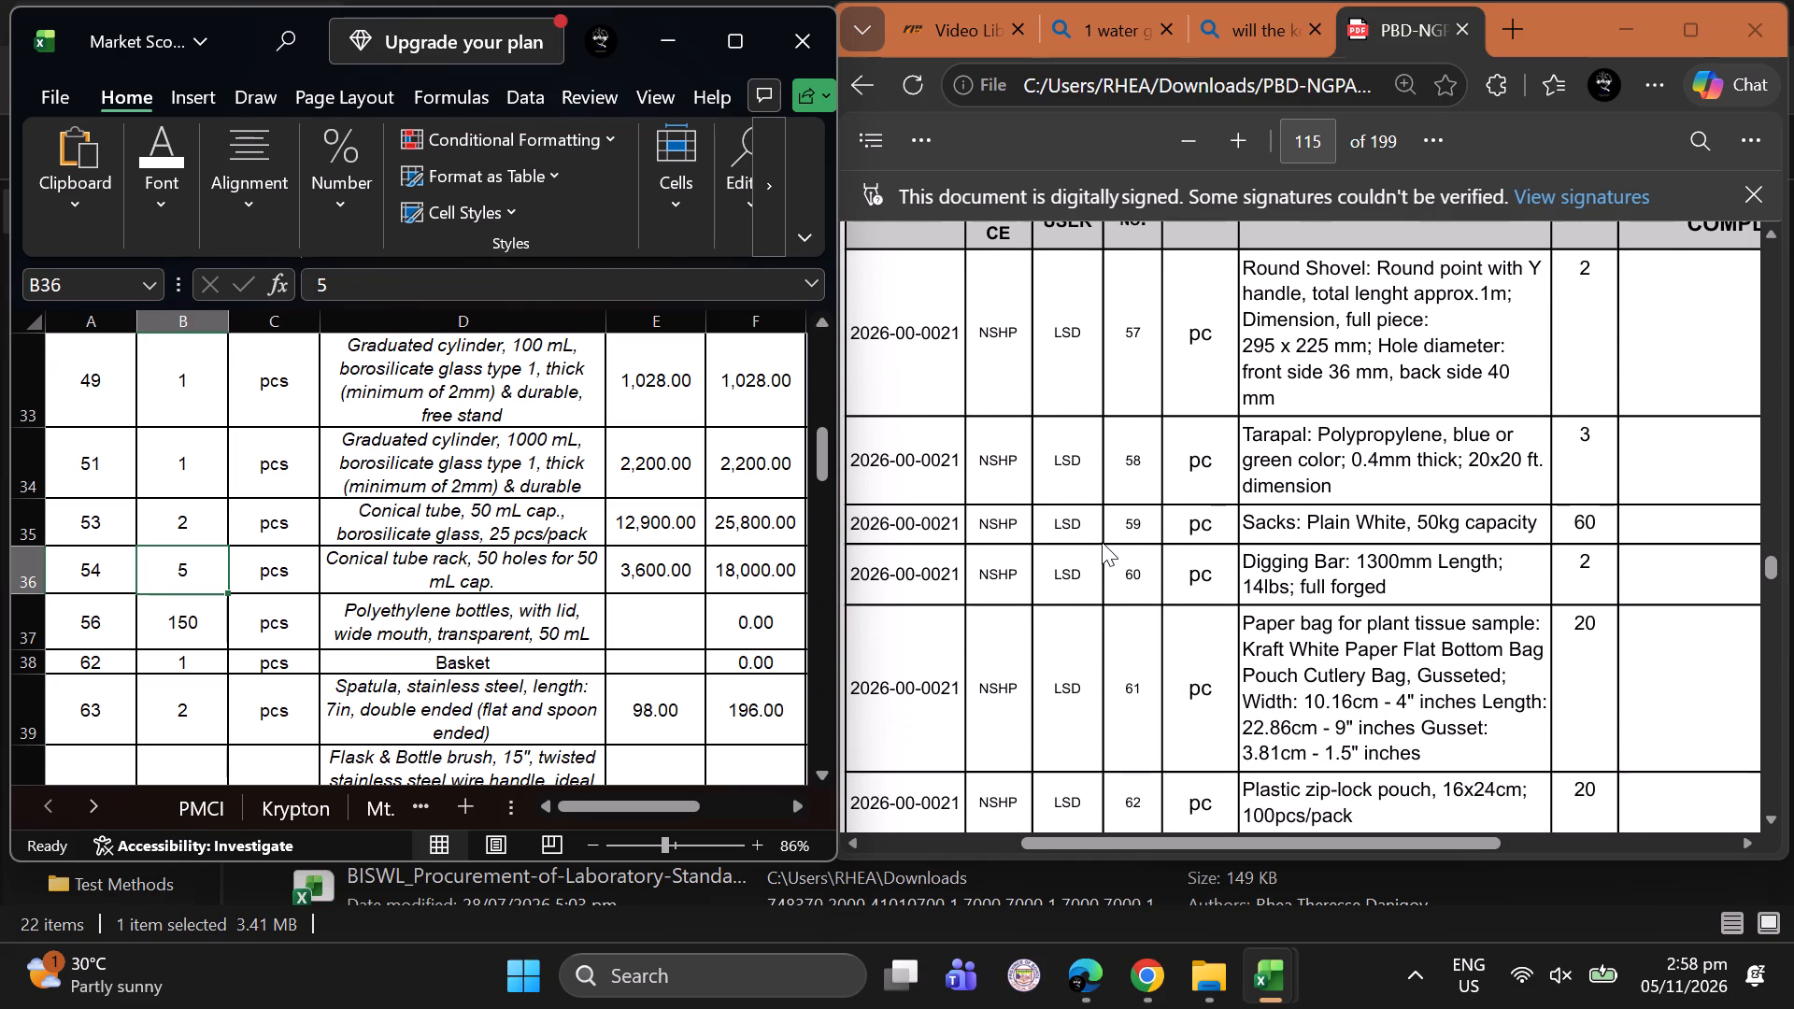
{"action": "scroll", "coordinate": [1102, 542], "scroll_direction": "down", "scroll_amount": 1}
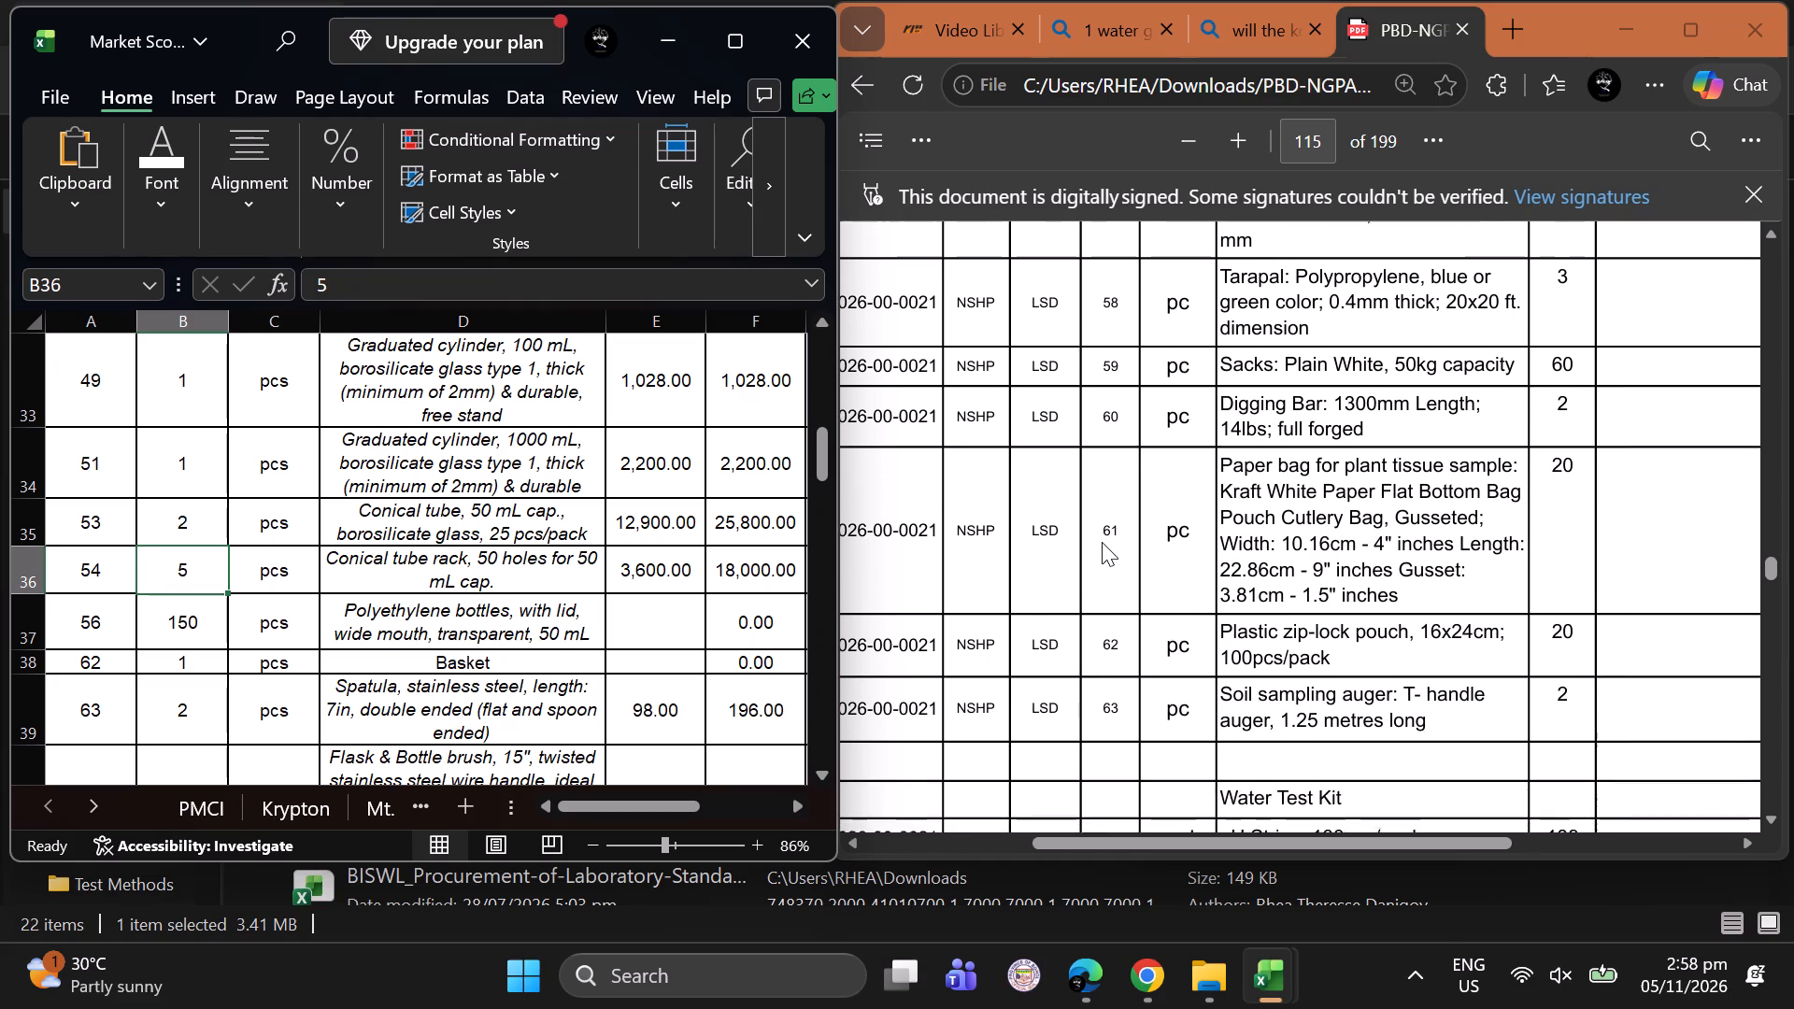
{"action": "scroll", "coordinate": [1102, 542], "scroll_direction": "down", "scroll_amount": 2}
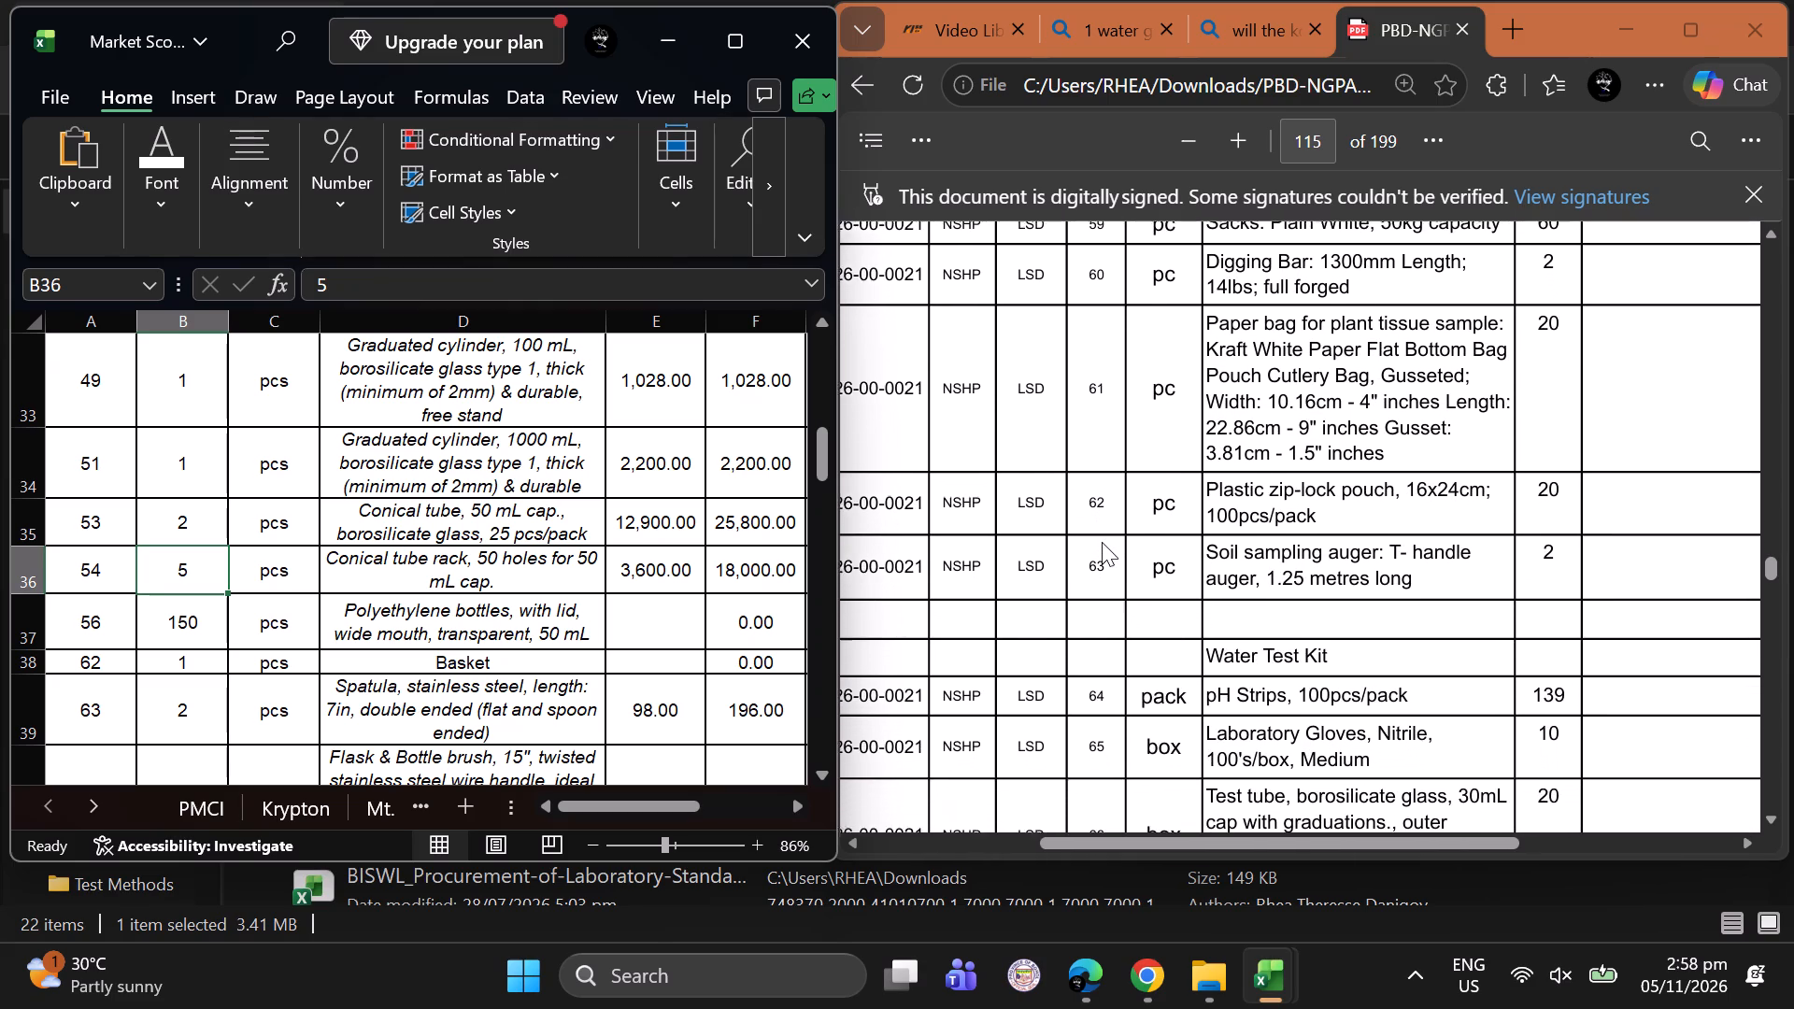
{"action": "scroll", "coordinate": [1102, 542], "scroll_direction": "down", "scroll_amount": 2}
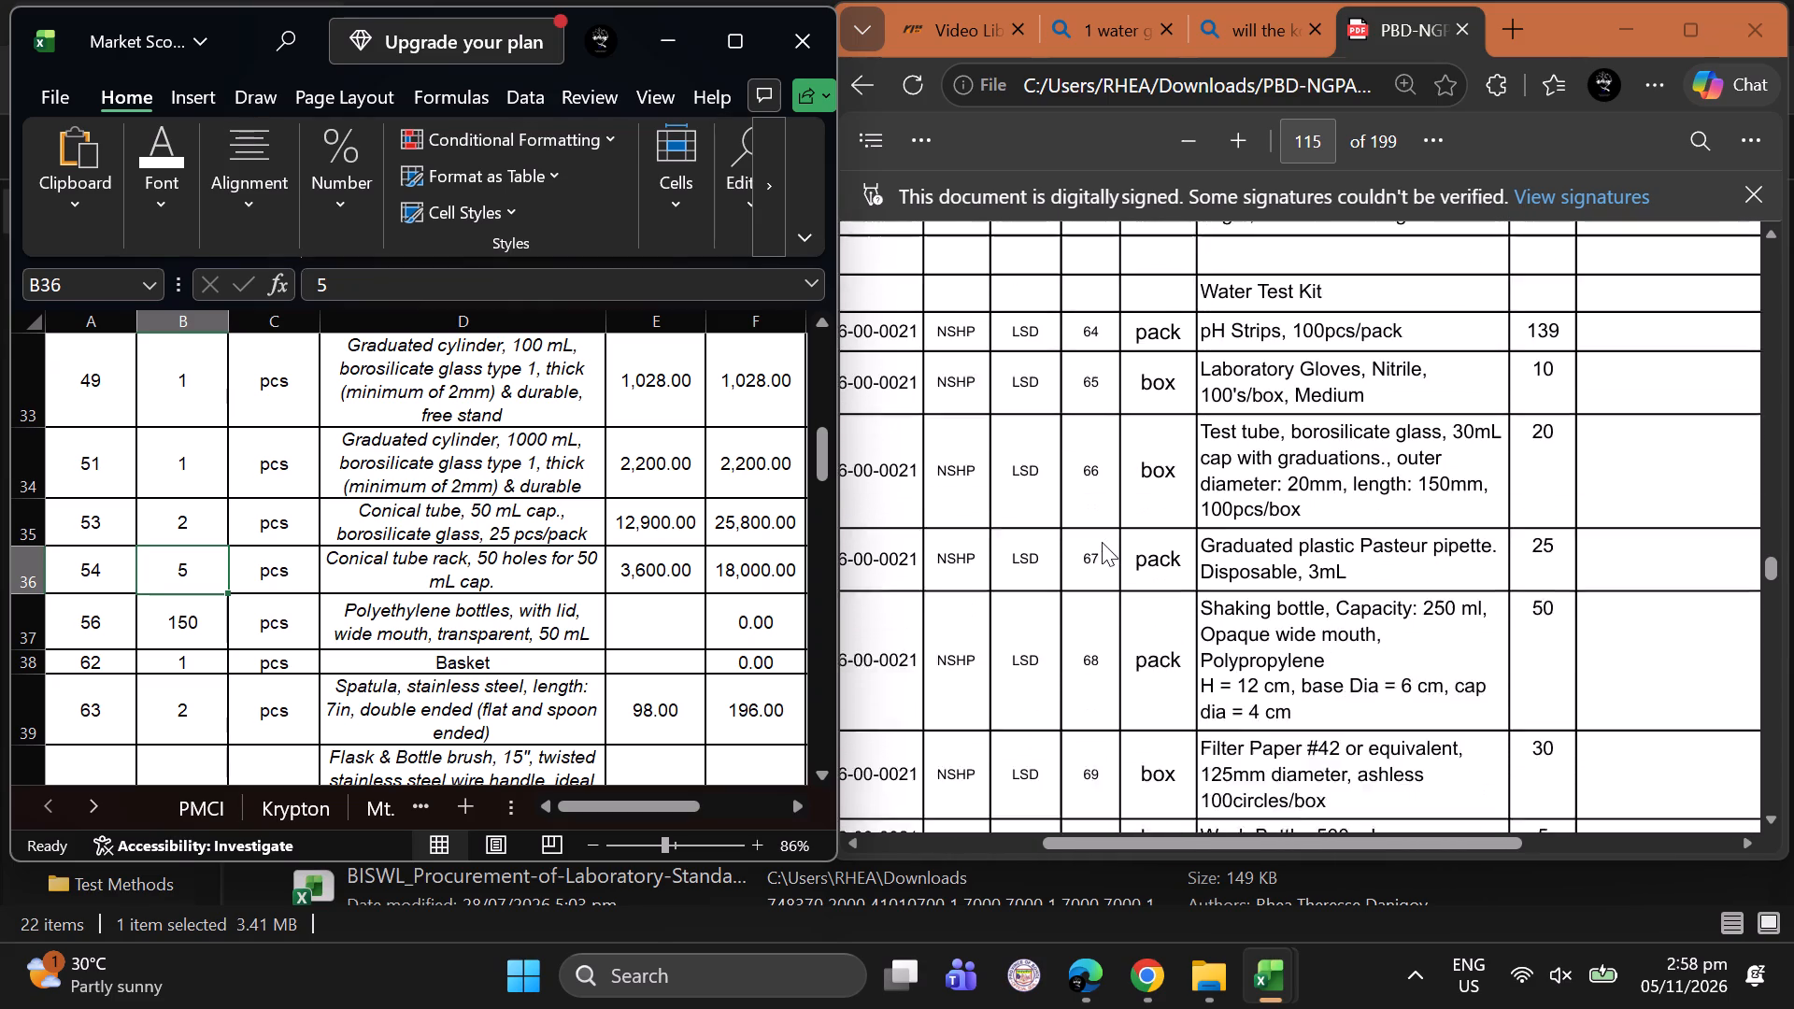
{"action": "scroll", "coordinate": [1102, 542], "scroll_direction": "down", "scroll_amount": 2}
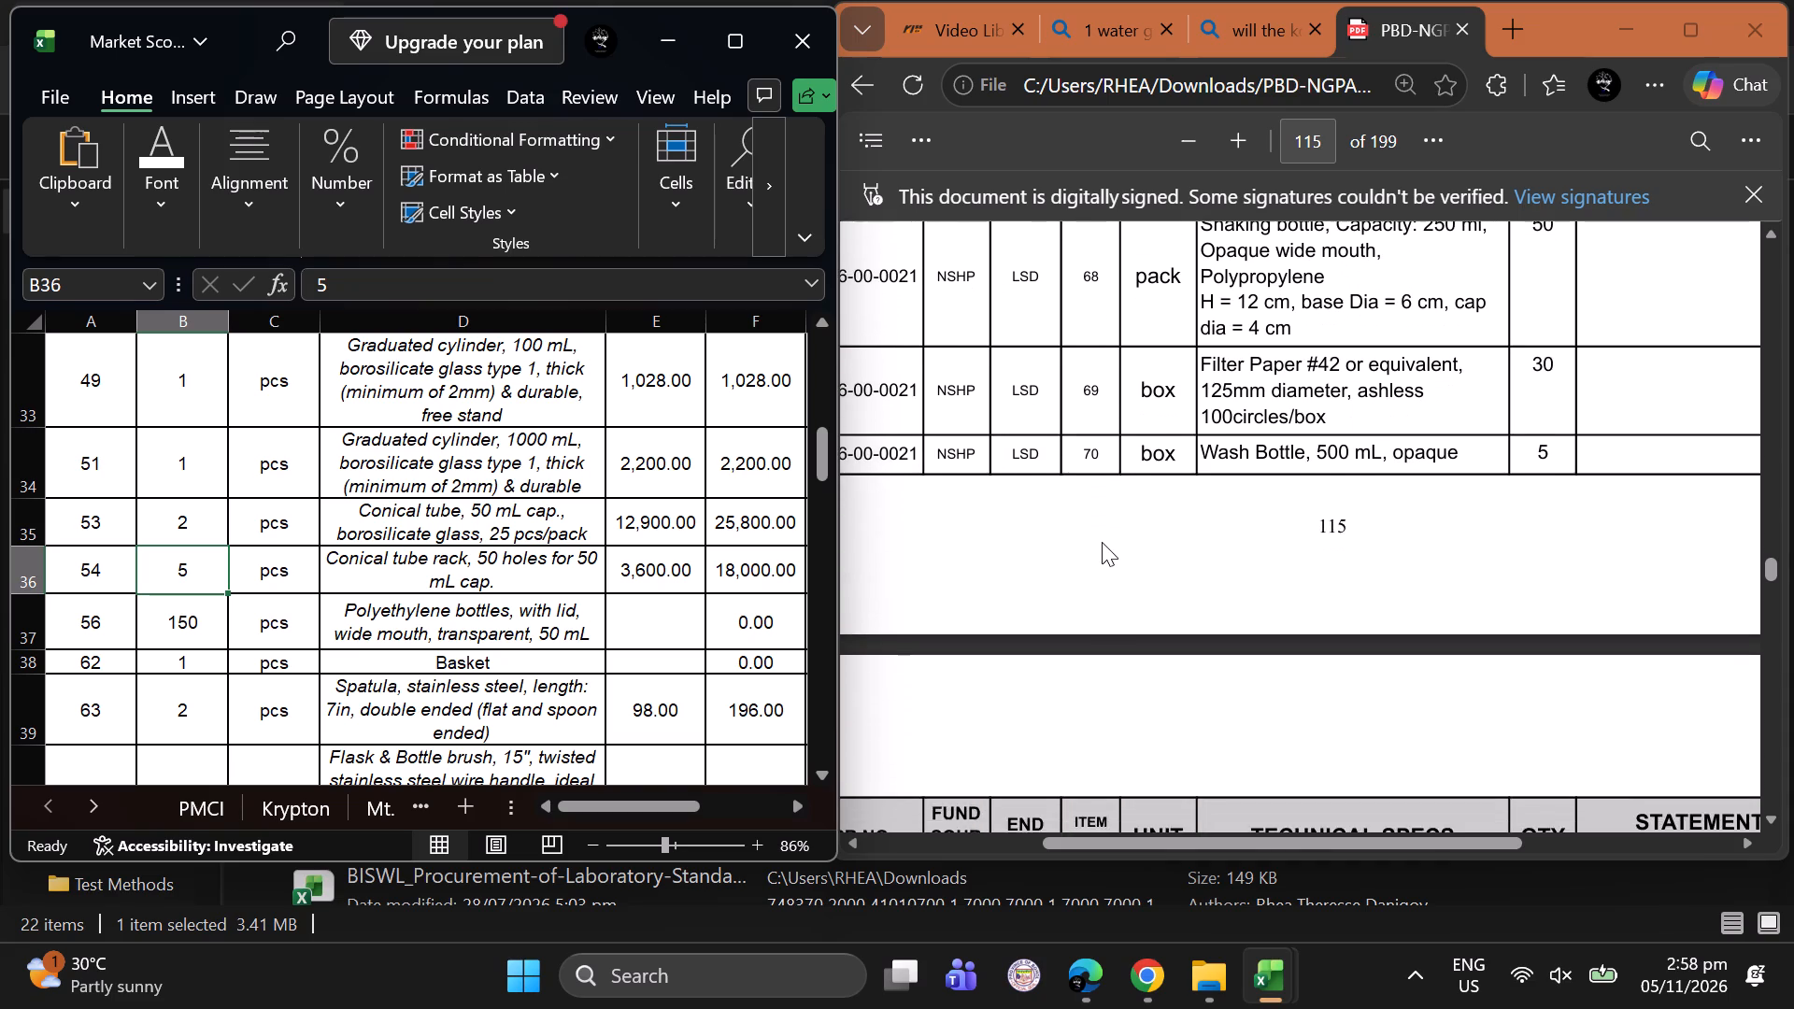
{"action": "scroll", "coordinate": [1102, 542], "scroll_direction": "down", "scroll_amount": 2}
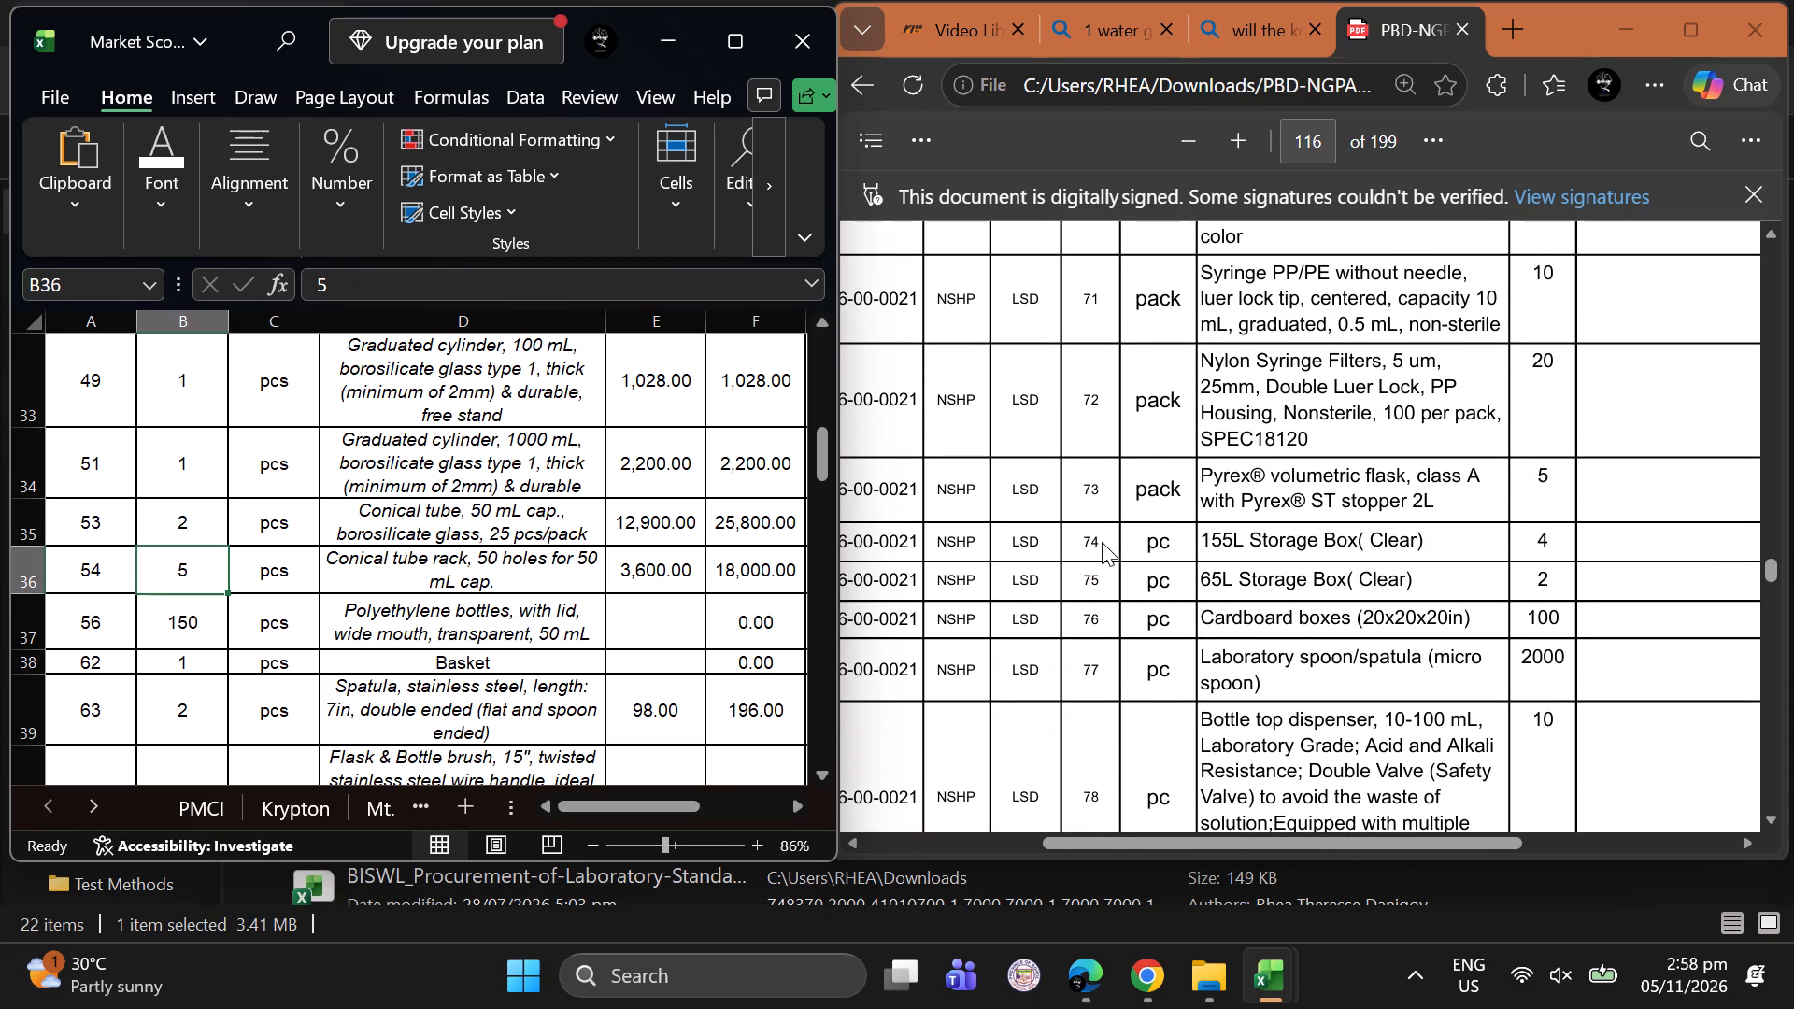
{"action": "scroll", "coordinate": [1102, 542], "scroll_direction": "down", "scroll_amount": 2}
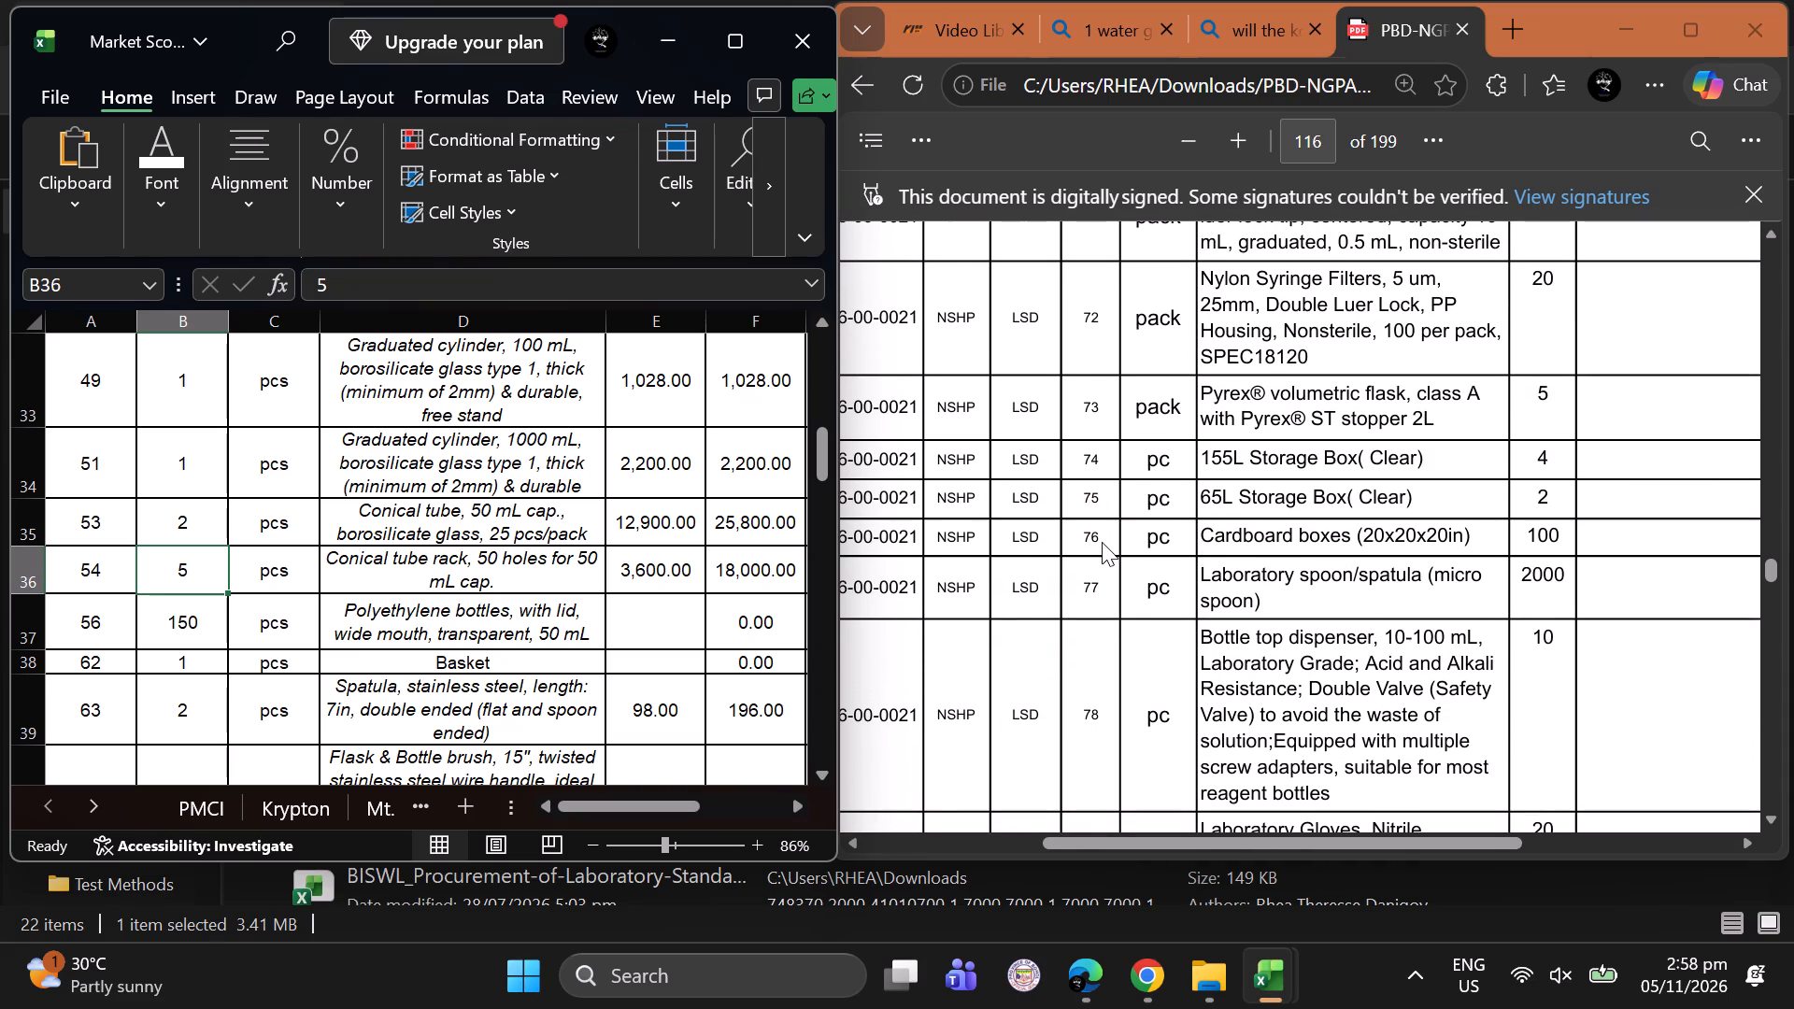
{"action": "scroll", "coordinate": [1102, 542], "scroll_direction": "right", "scroll_amount": 1}
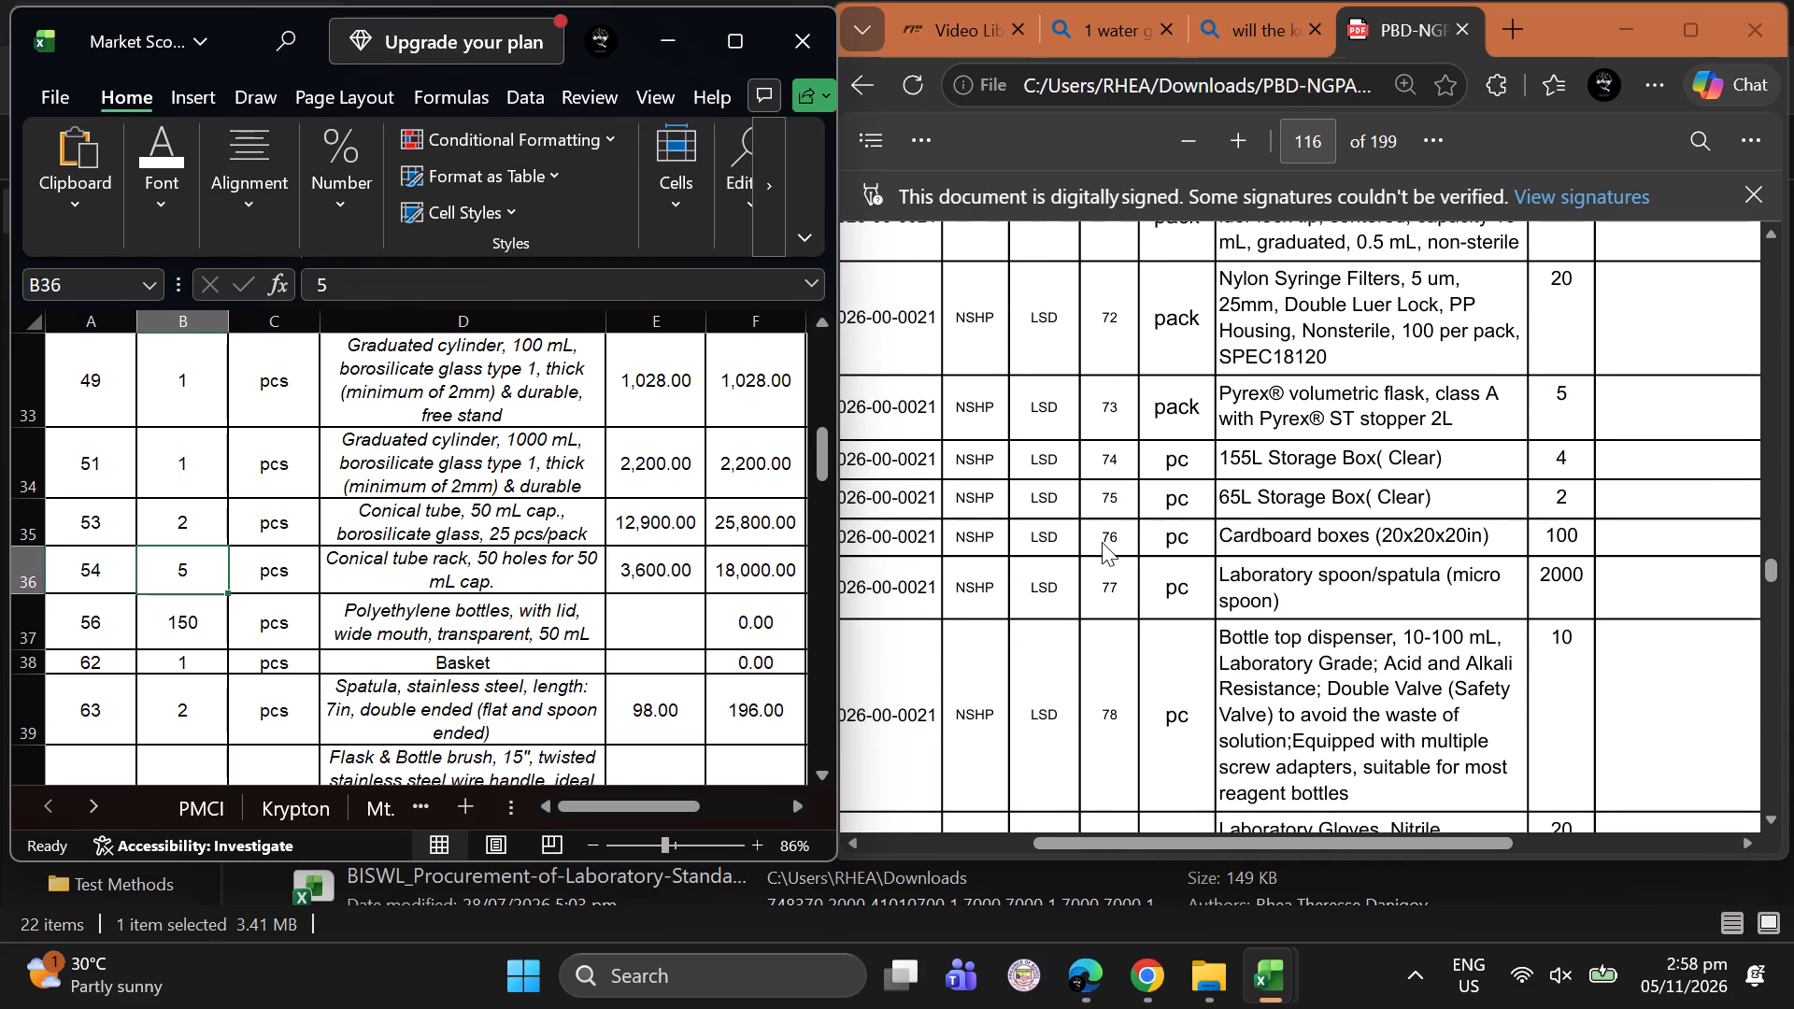
{"action": "scroll", "coordinate": [625, 656], "scroll_direction": "right", "scroll_amount": 1}
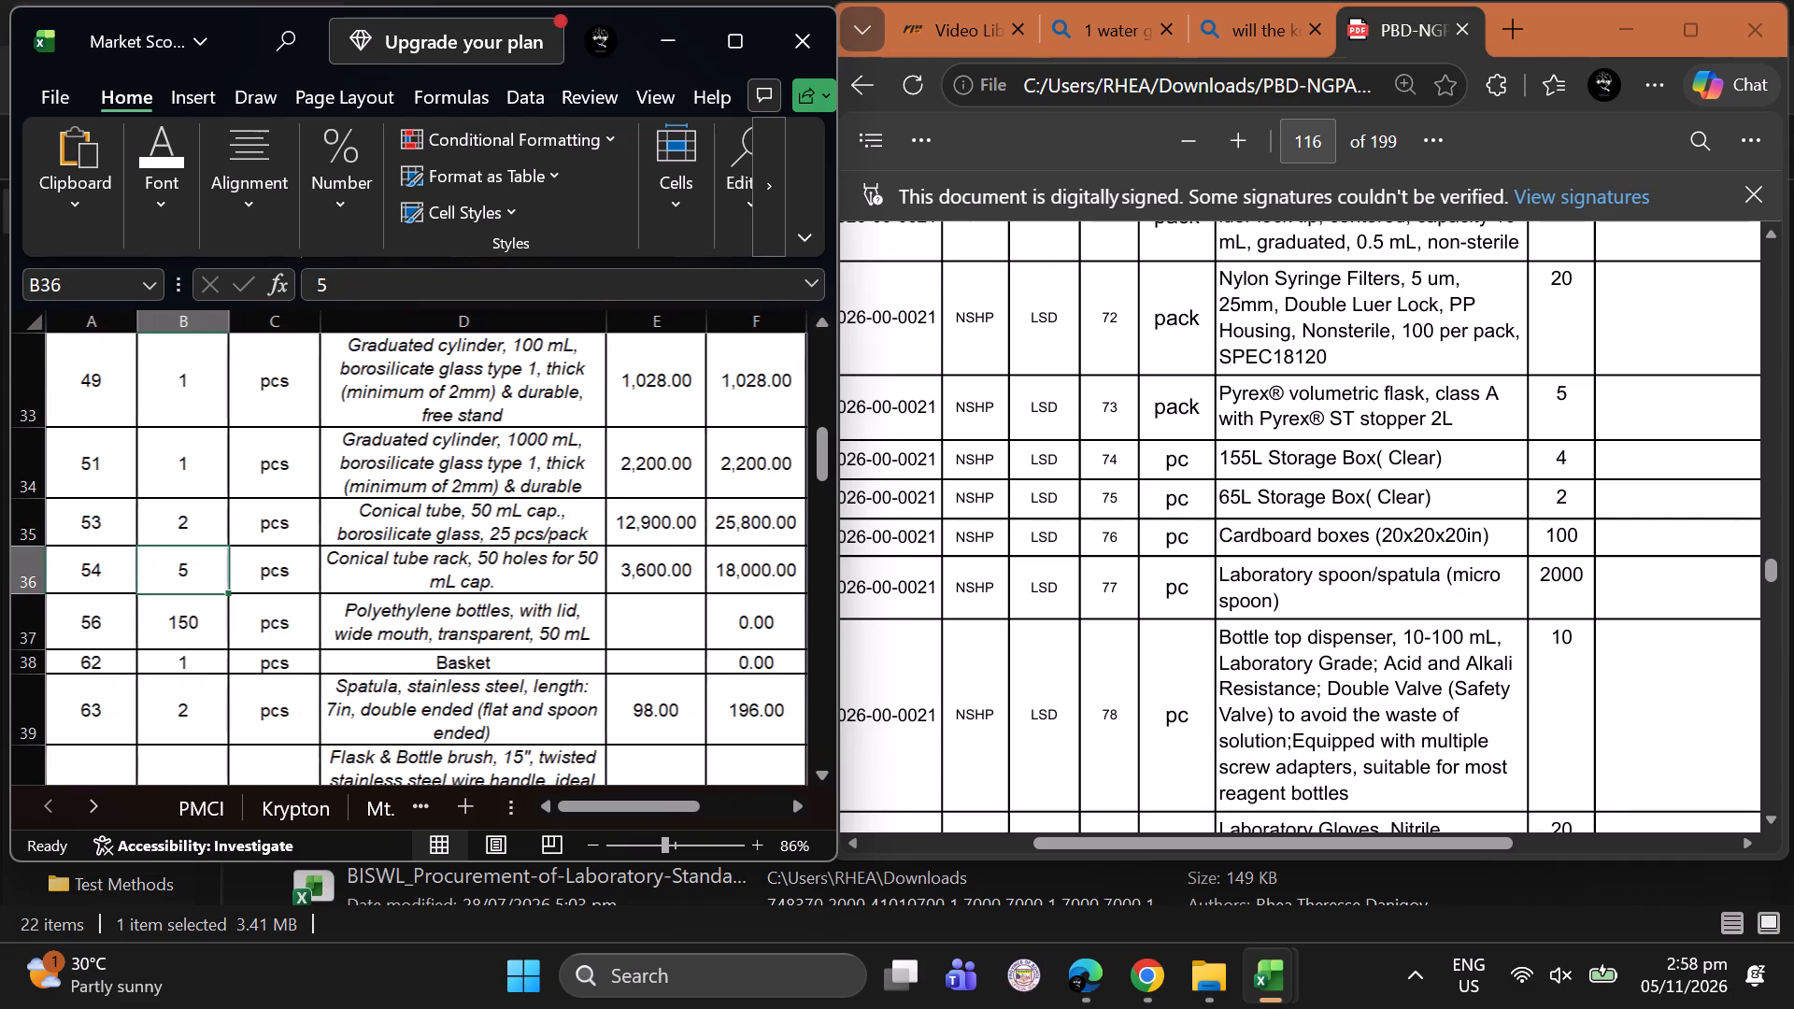
Move the TOTAL row from row 52 down to row 56 to free rows for more items.
{"action": "scroll", "coordinate": [625, 656], "scroll_direction": "down", "scroll_amount": 2}
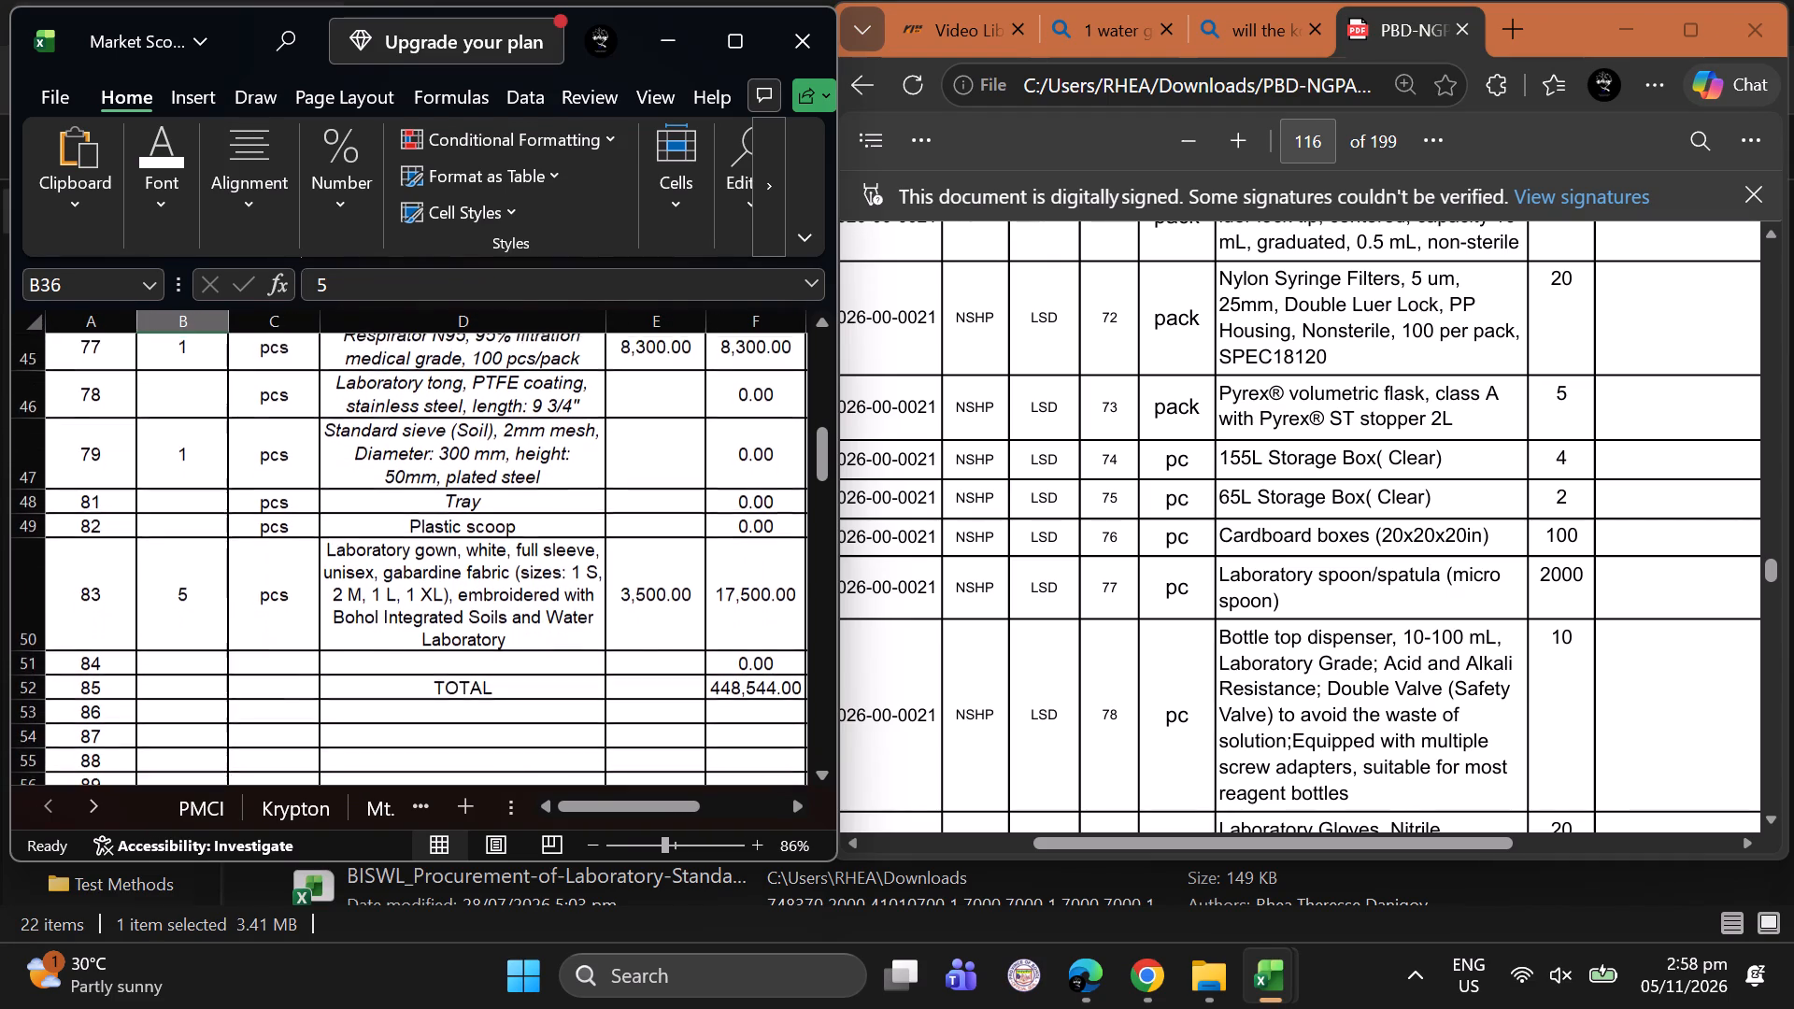
{"action": "left_click_drag", "start_coordinate": [453, 649], "coordinate": [710, 652]}
{"action": "left_click", "coordinate": [22, 651]}
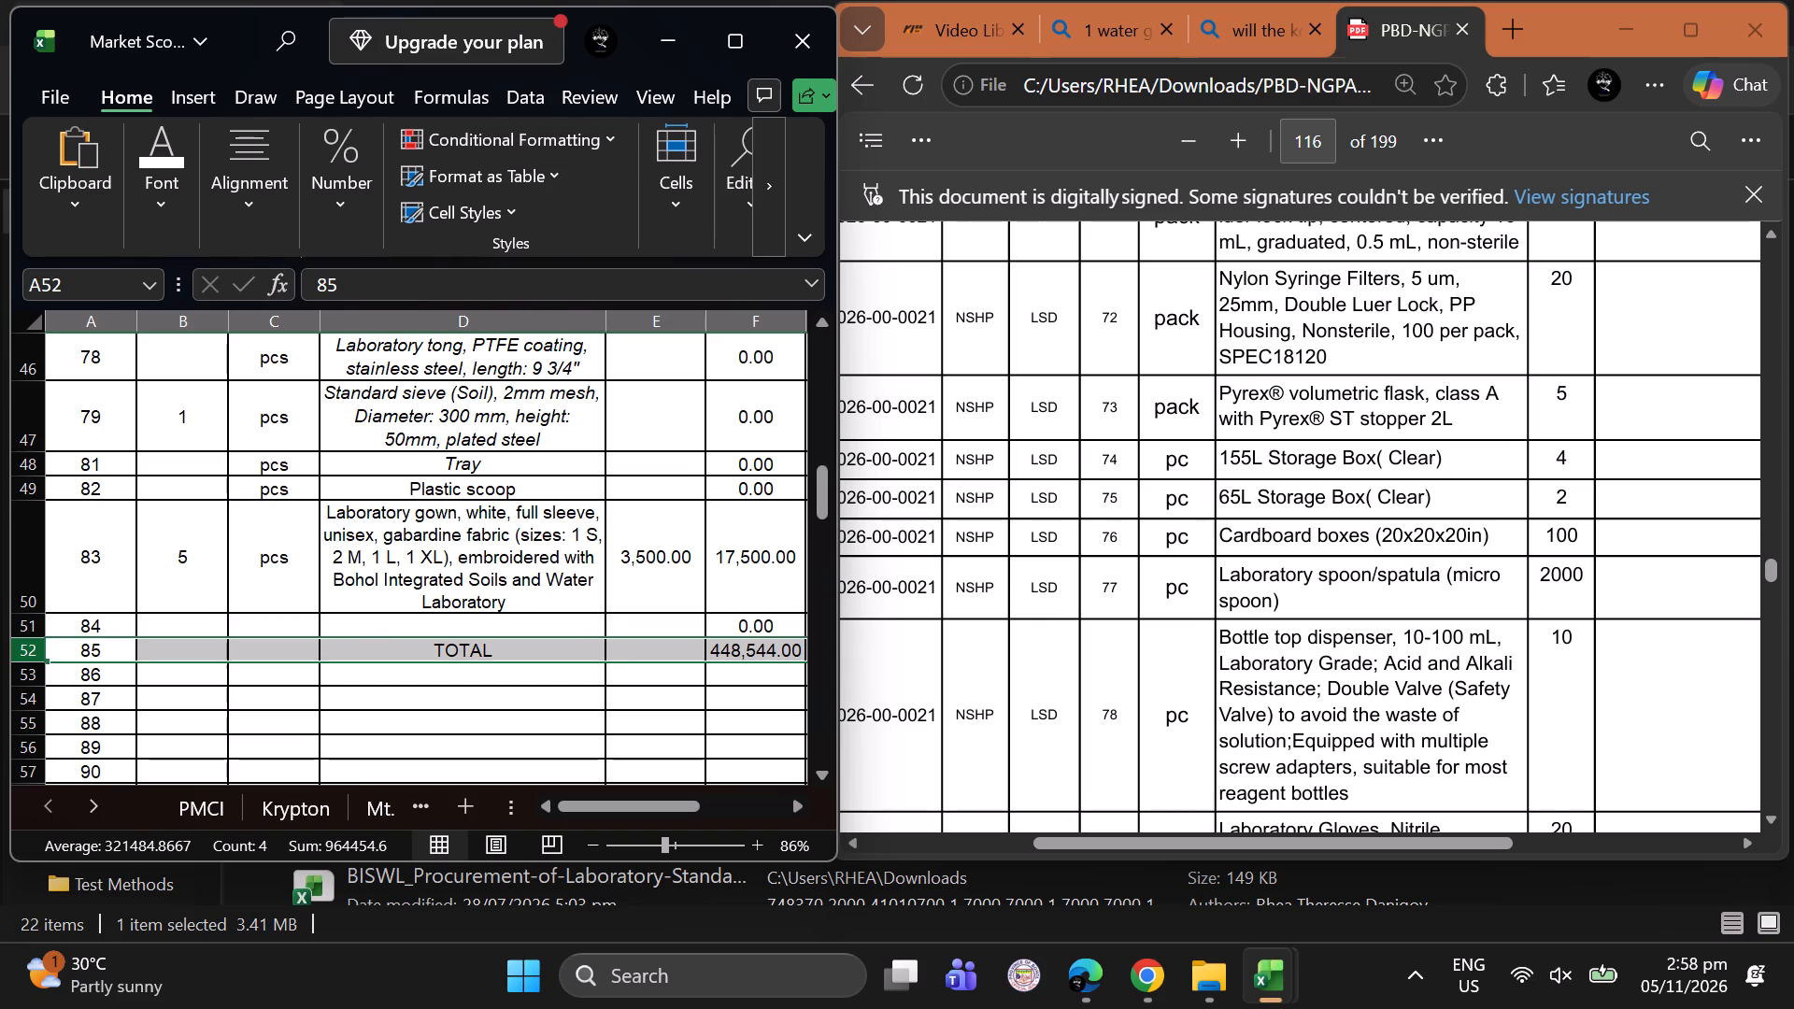
{"action": "key", "text": "ctrl+x"}
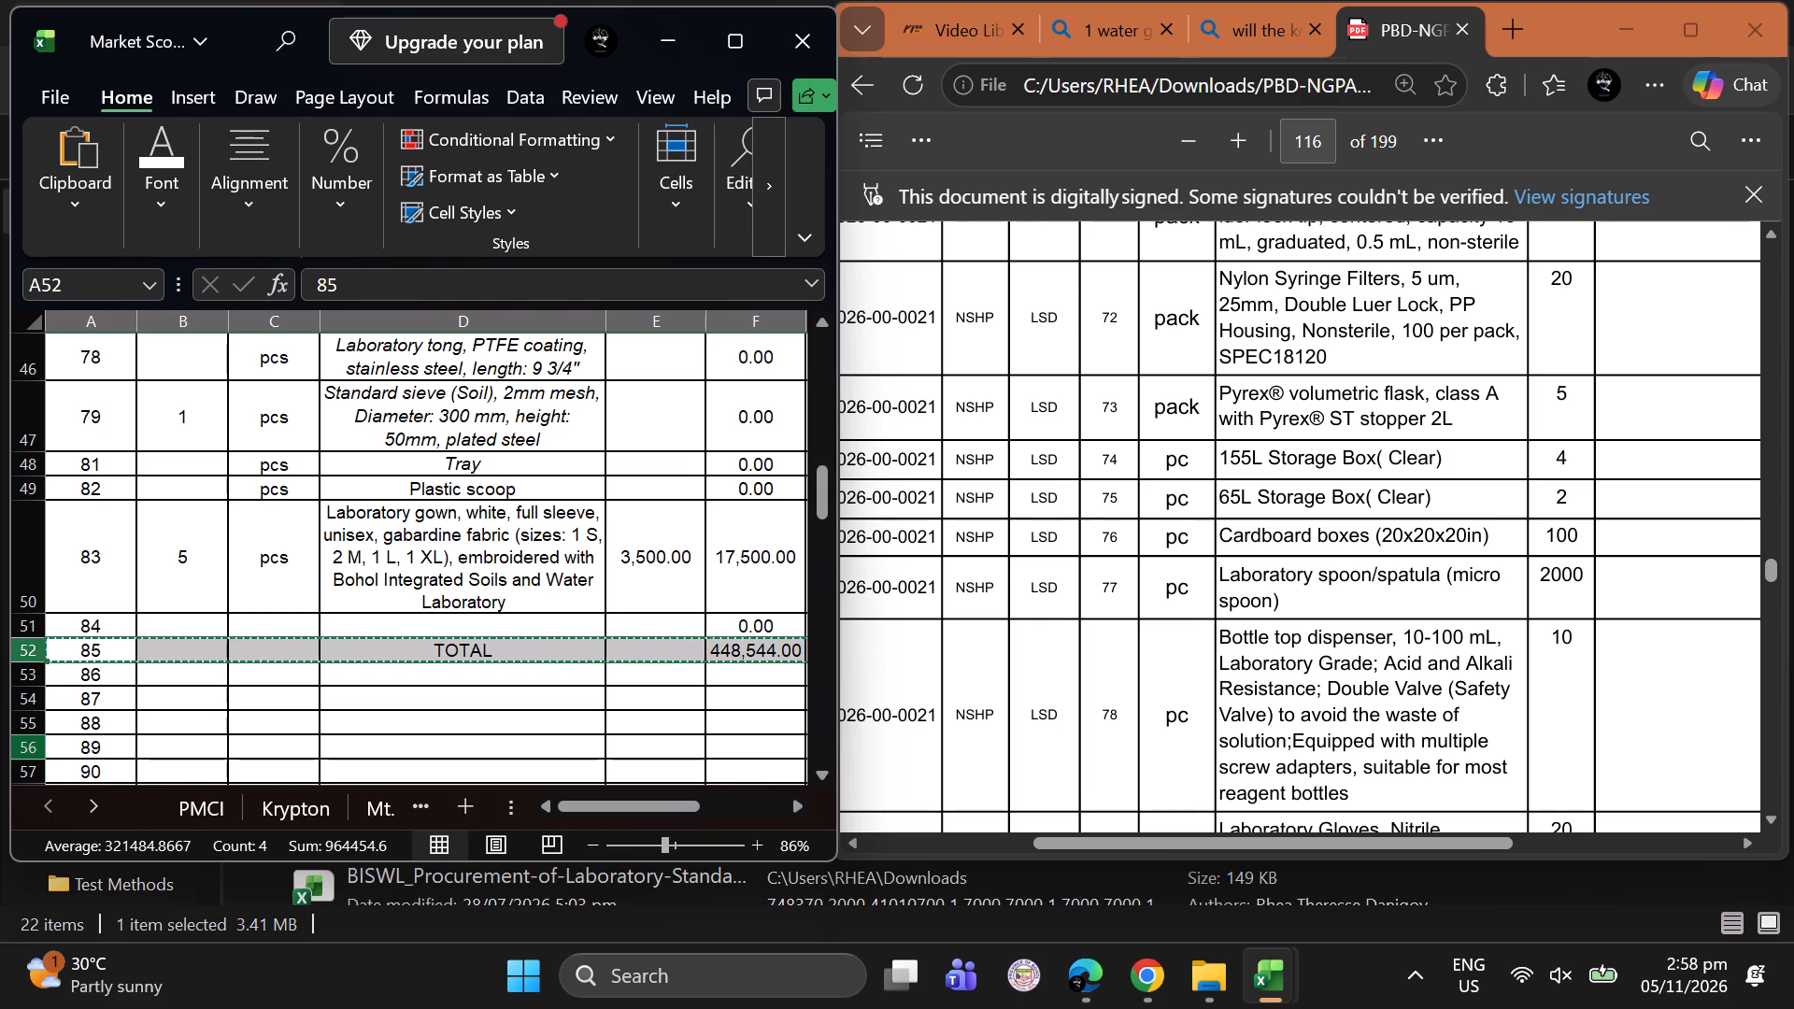
{"action": "left_click", "coordinate": [26, 745]}
{"action": "key", "text": "ctrl+v"}
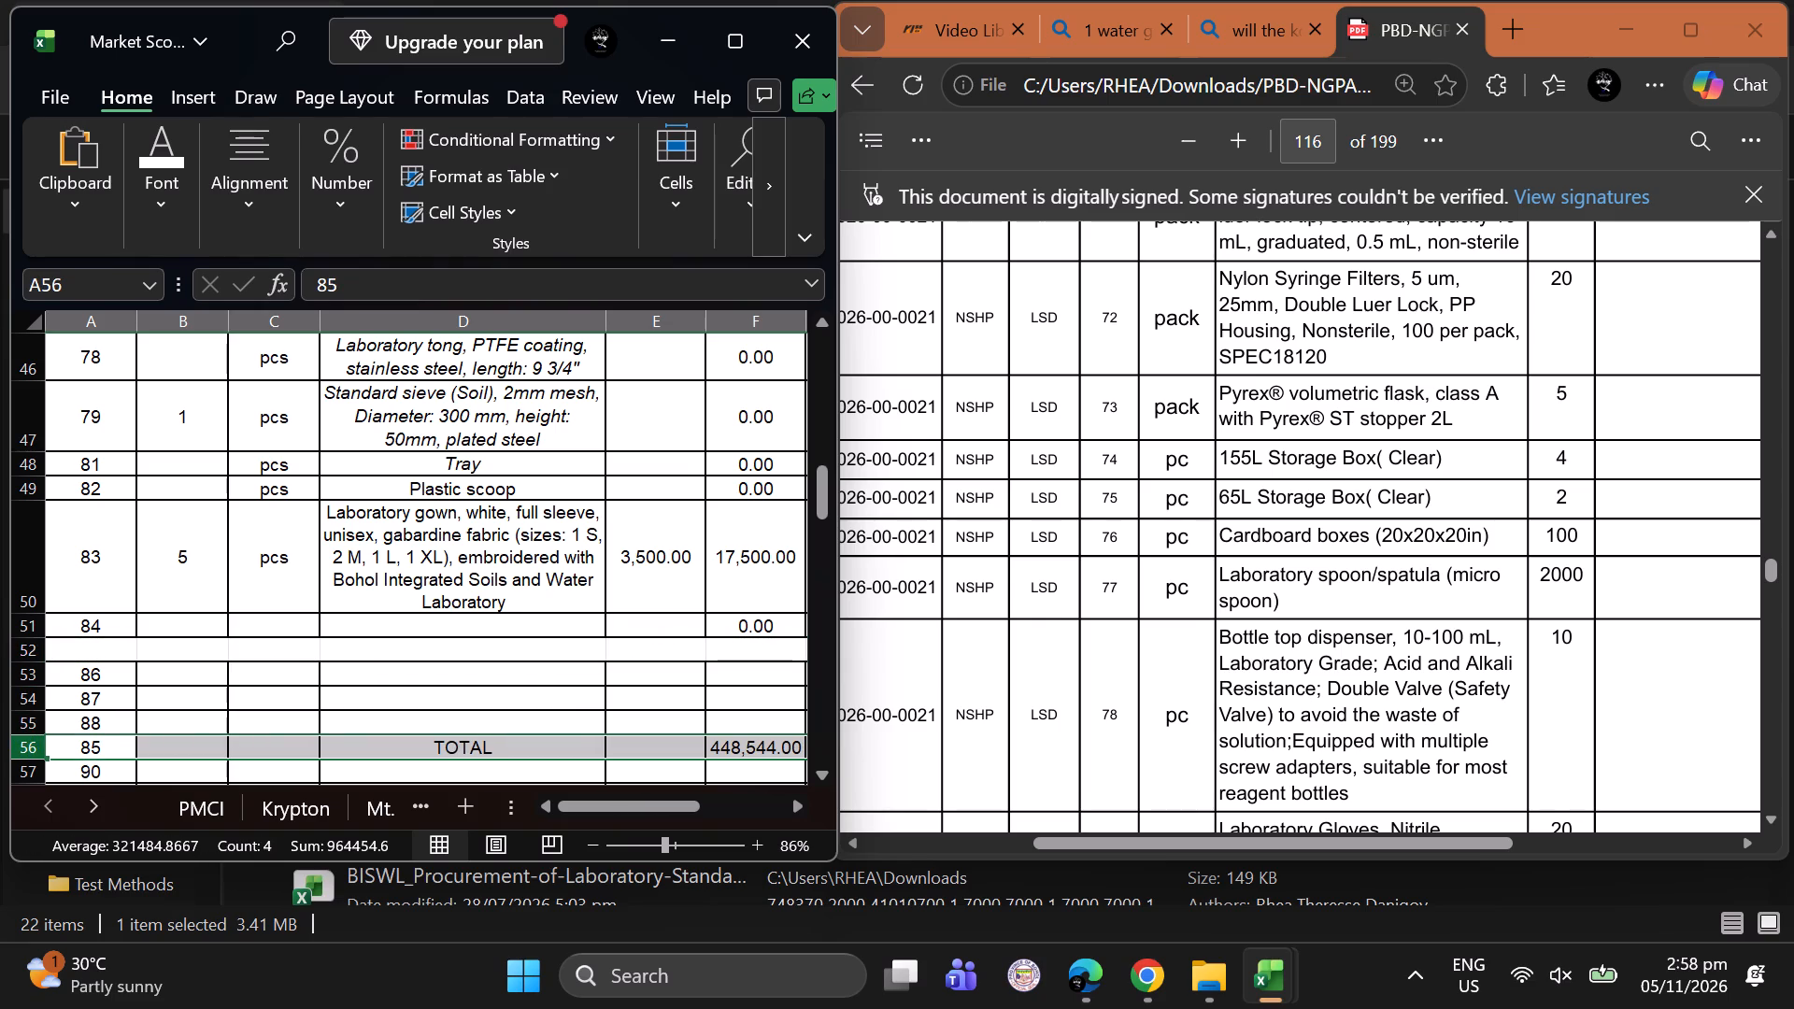
Add the item "Storage box, small" with quantity 2 in row 51, below the laboratory gown.
{"action": "left_click", "coordinate": [166, 620]}
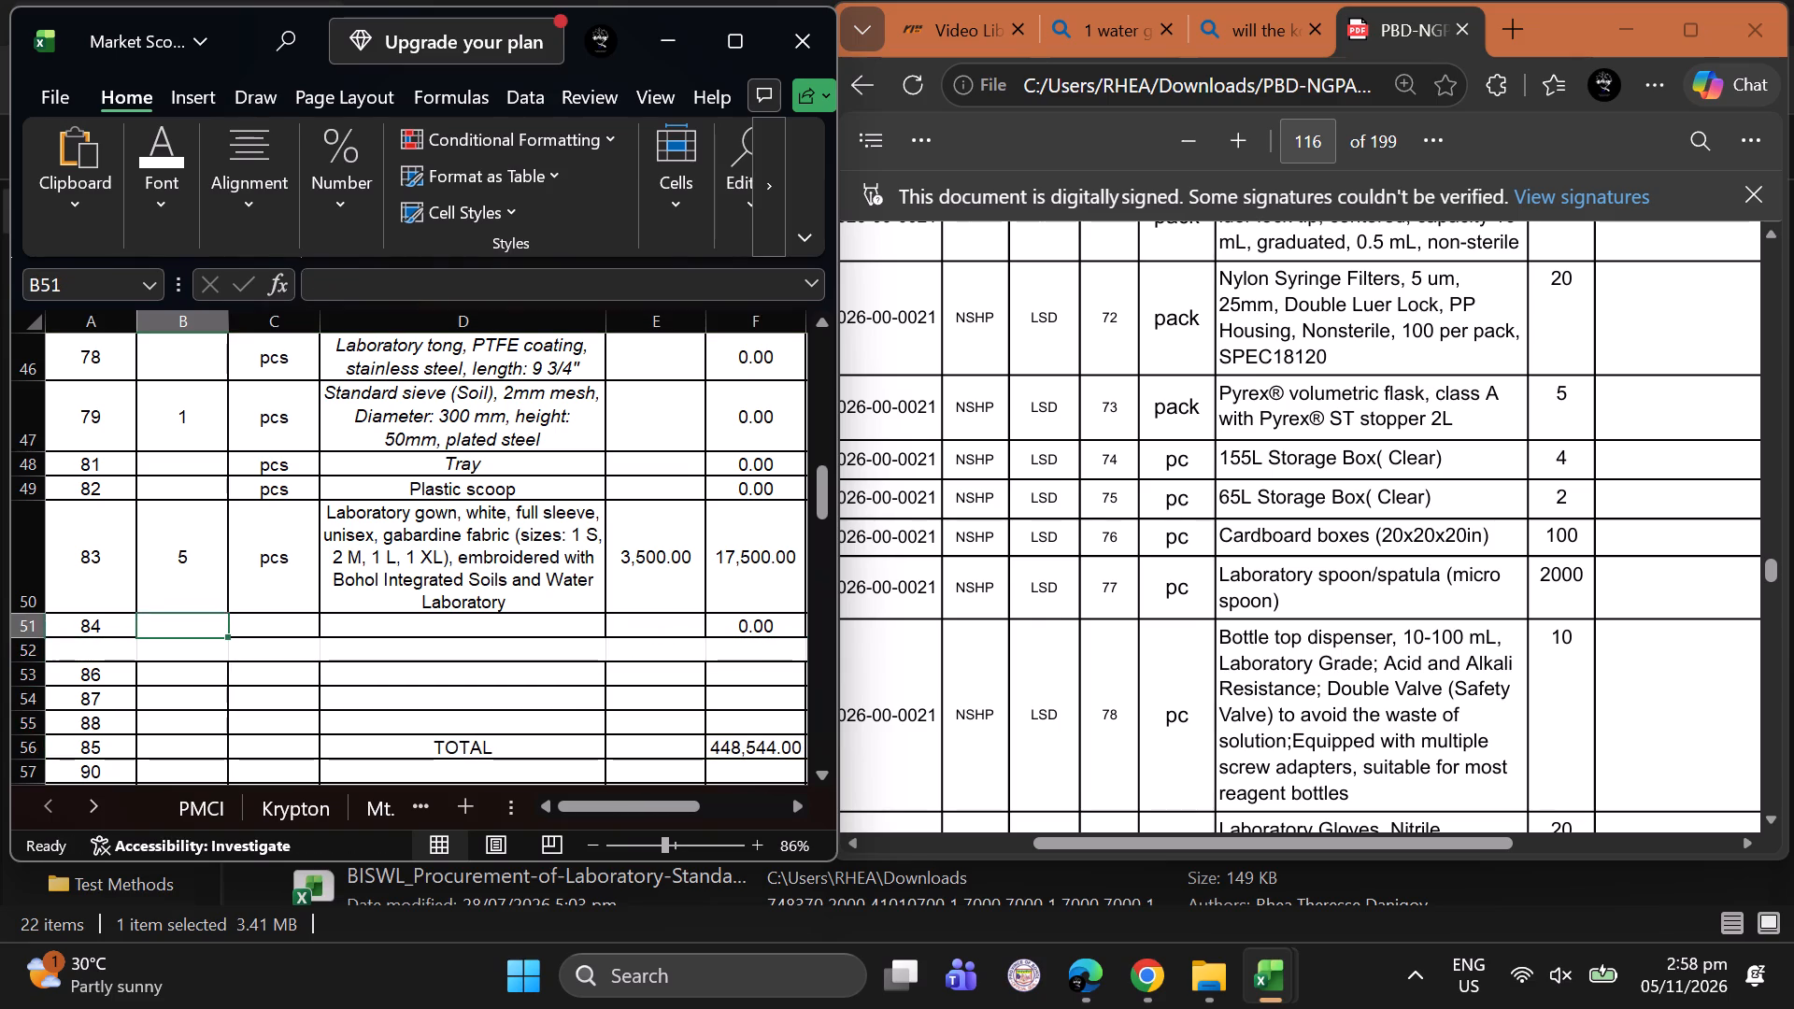
{"action": "scroll", "coordinate": [153, 742], "scroll_direction": "down", "scroll_amount": 2}
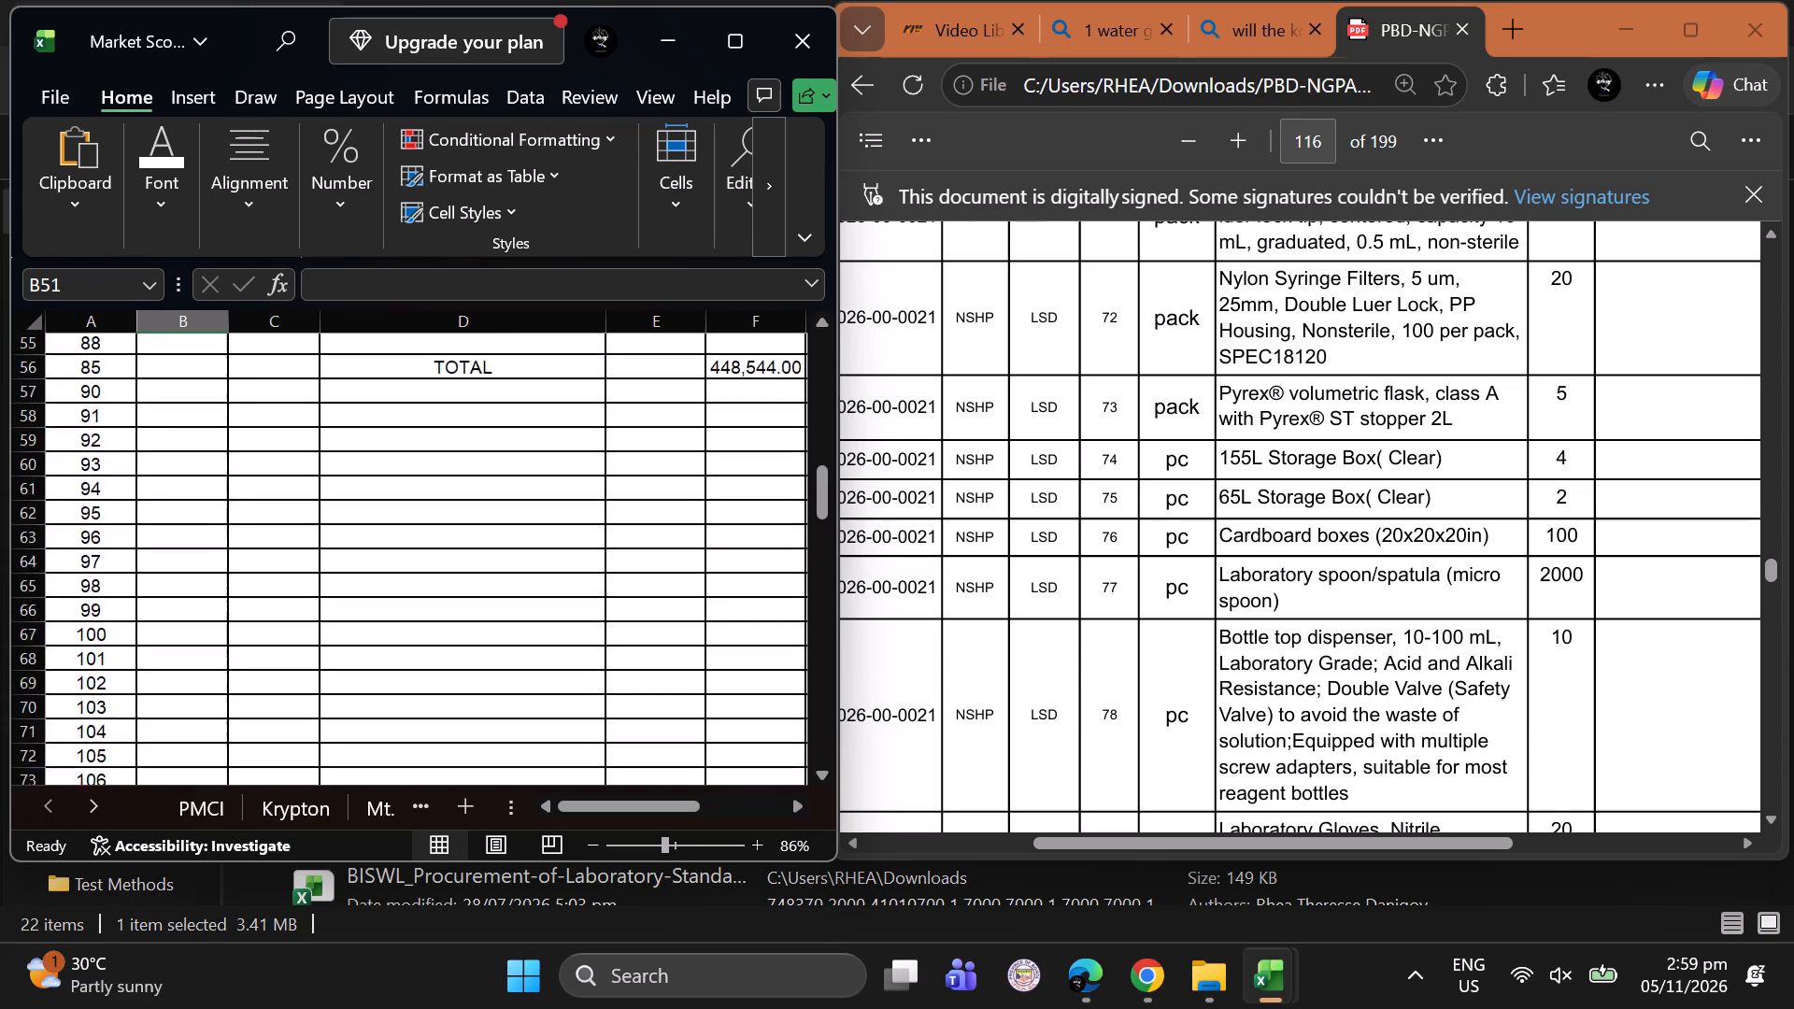
{"action": "scroll", "coordinate": [153, 742], "scroll_direction": "down", "scroll_amount": 3}
{"action": "scroll", "coordinate": [153, 742], "scroll_direction": "up", "scroll_amount": 2}
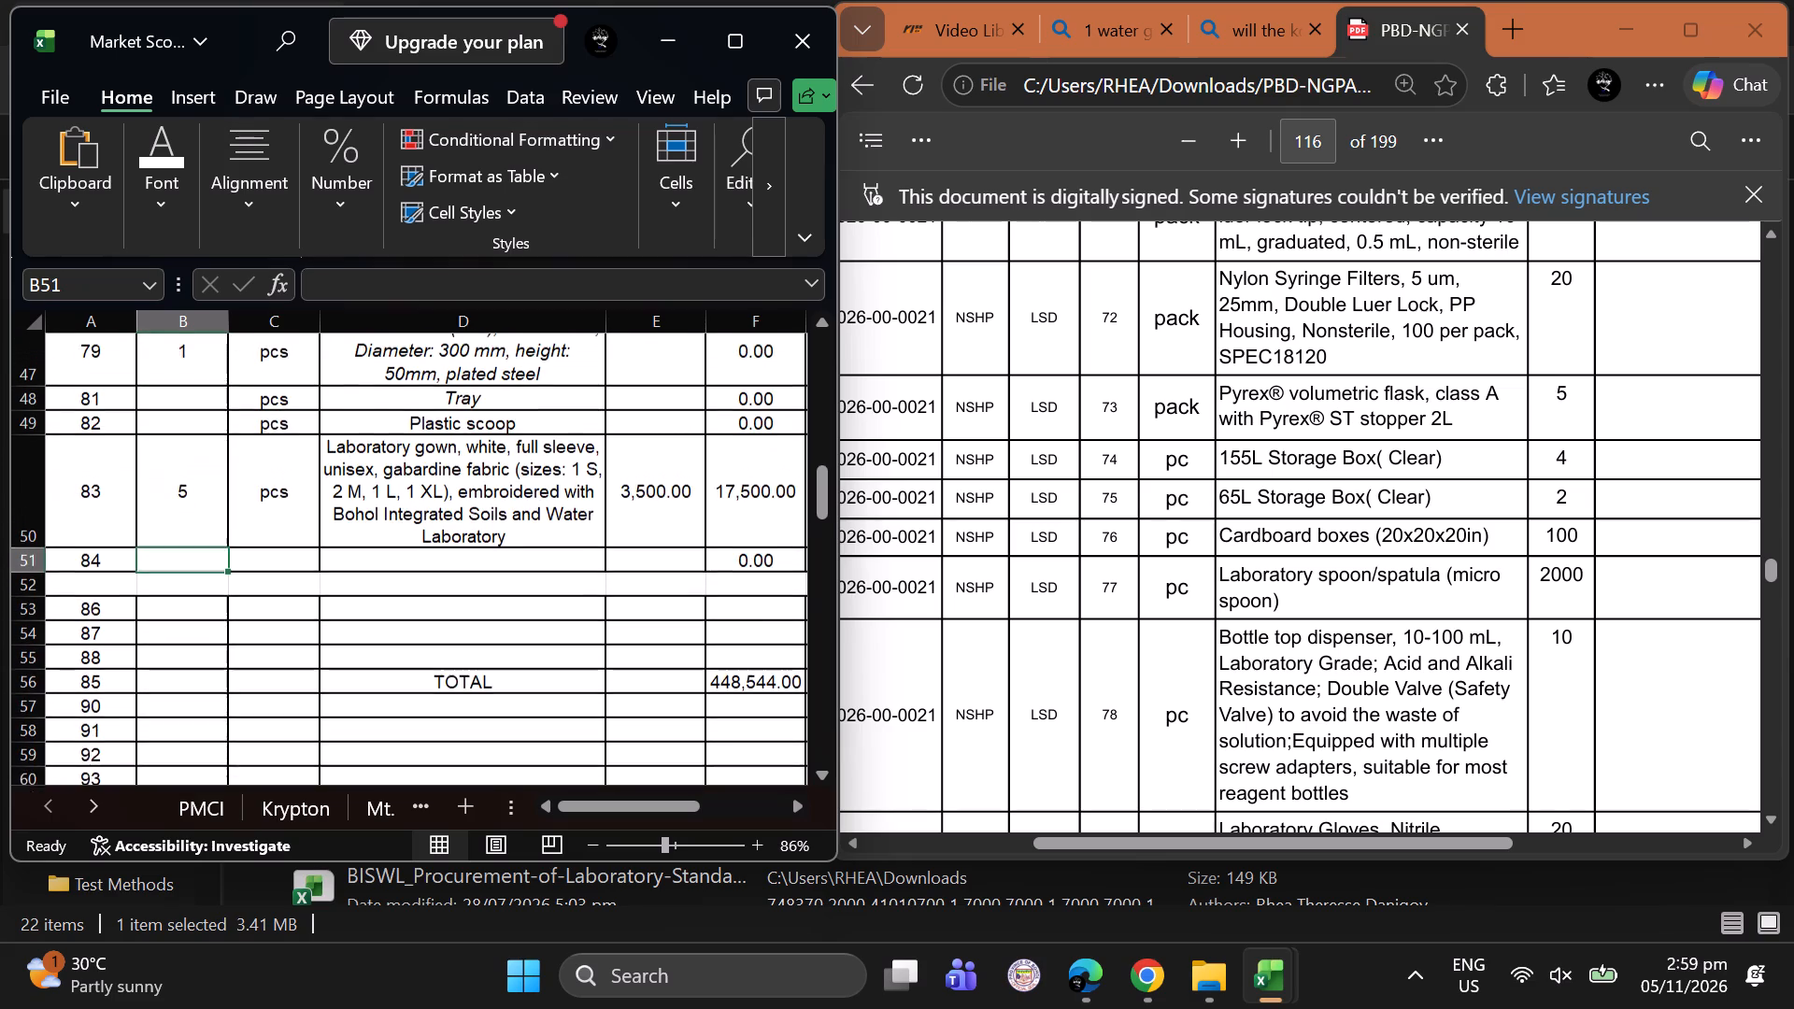
{"action": "left_click", "coordinate": [424, 578]}
{"action": "type", "text": "Storage box"}
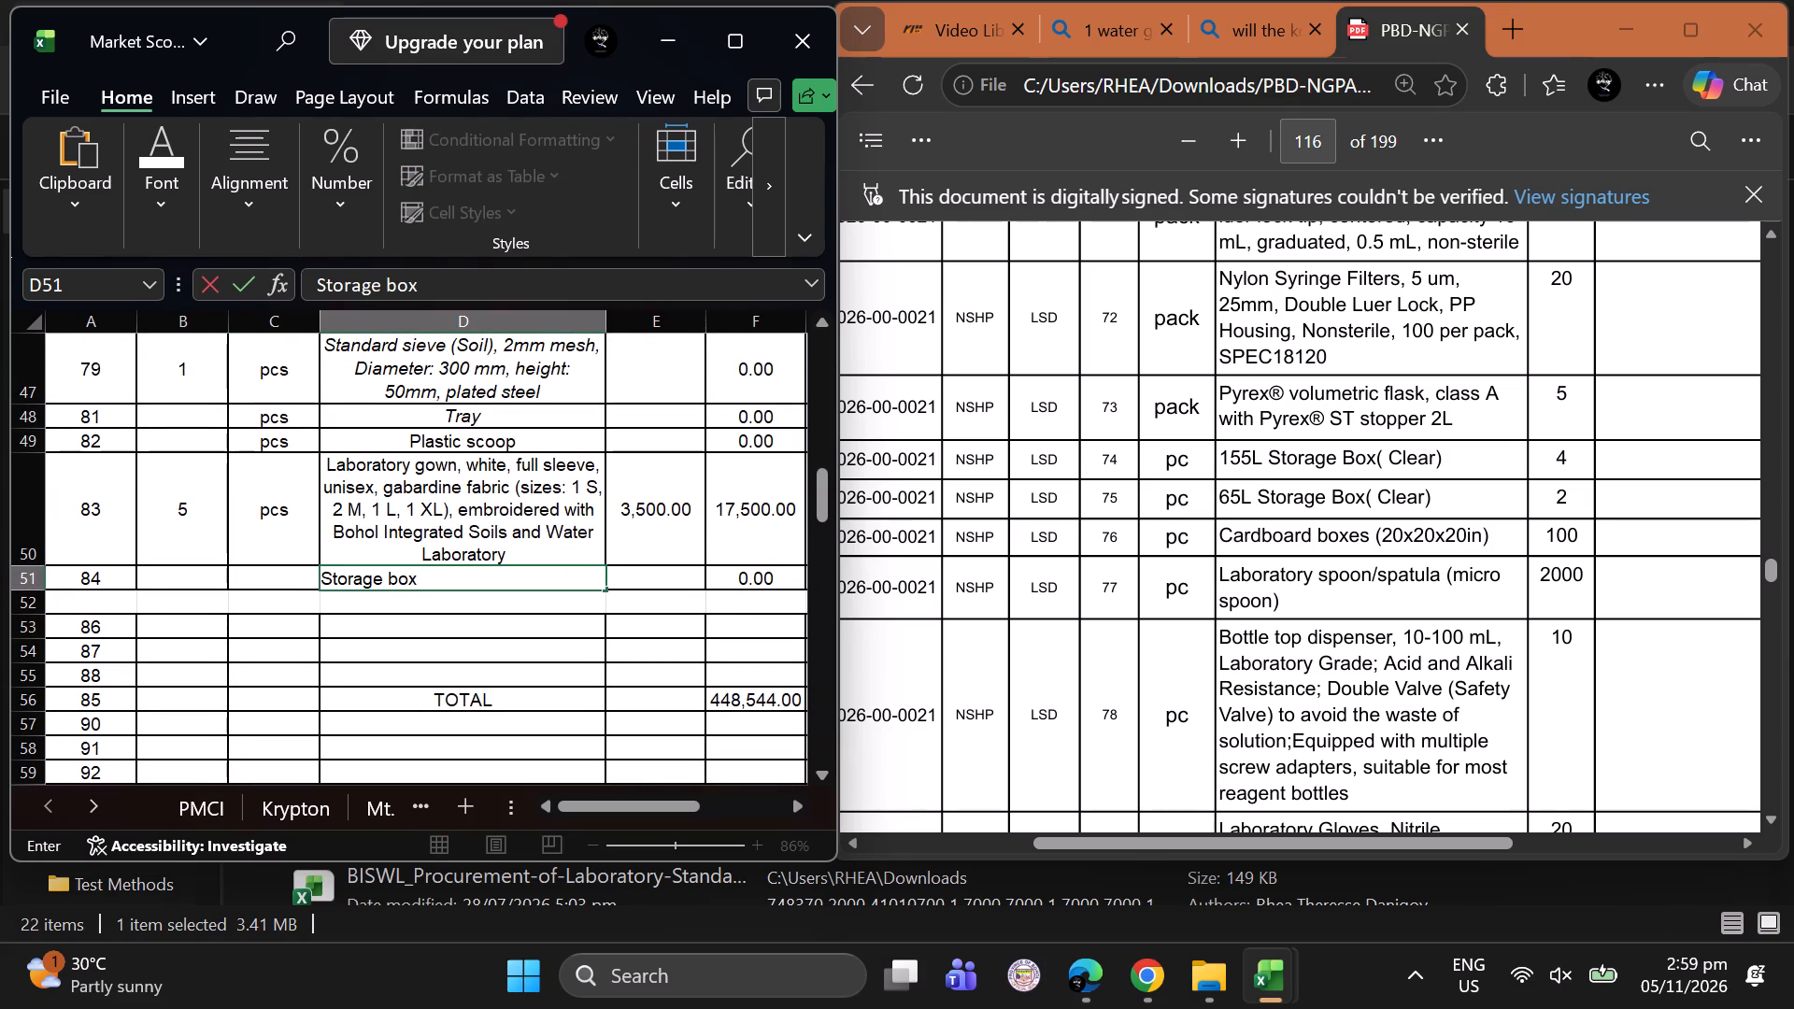
{"action": "left_click", "coordinate": [187, 576]}
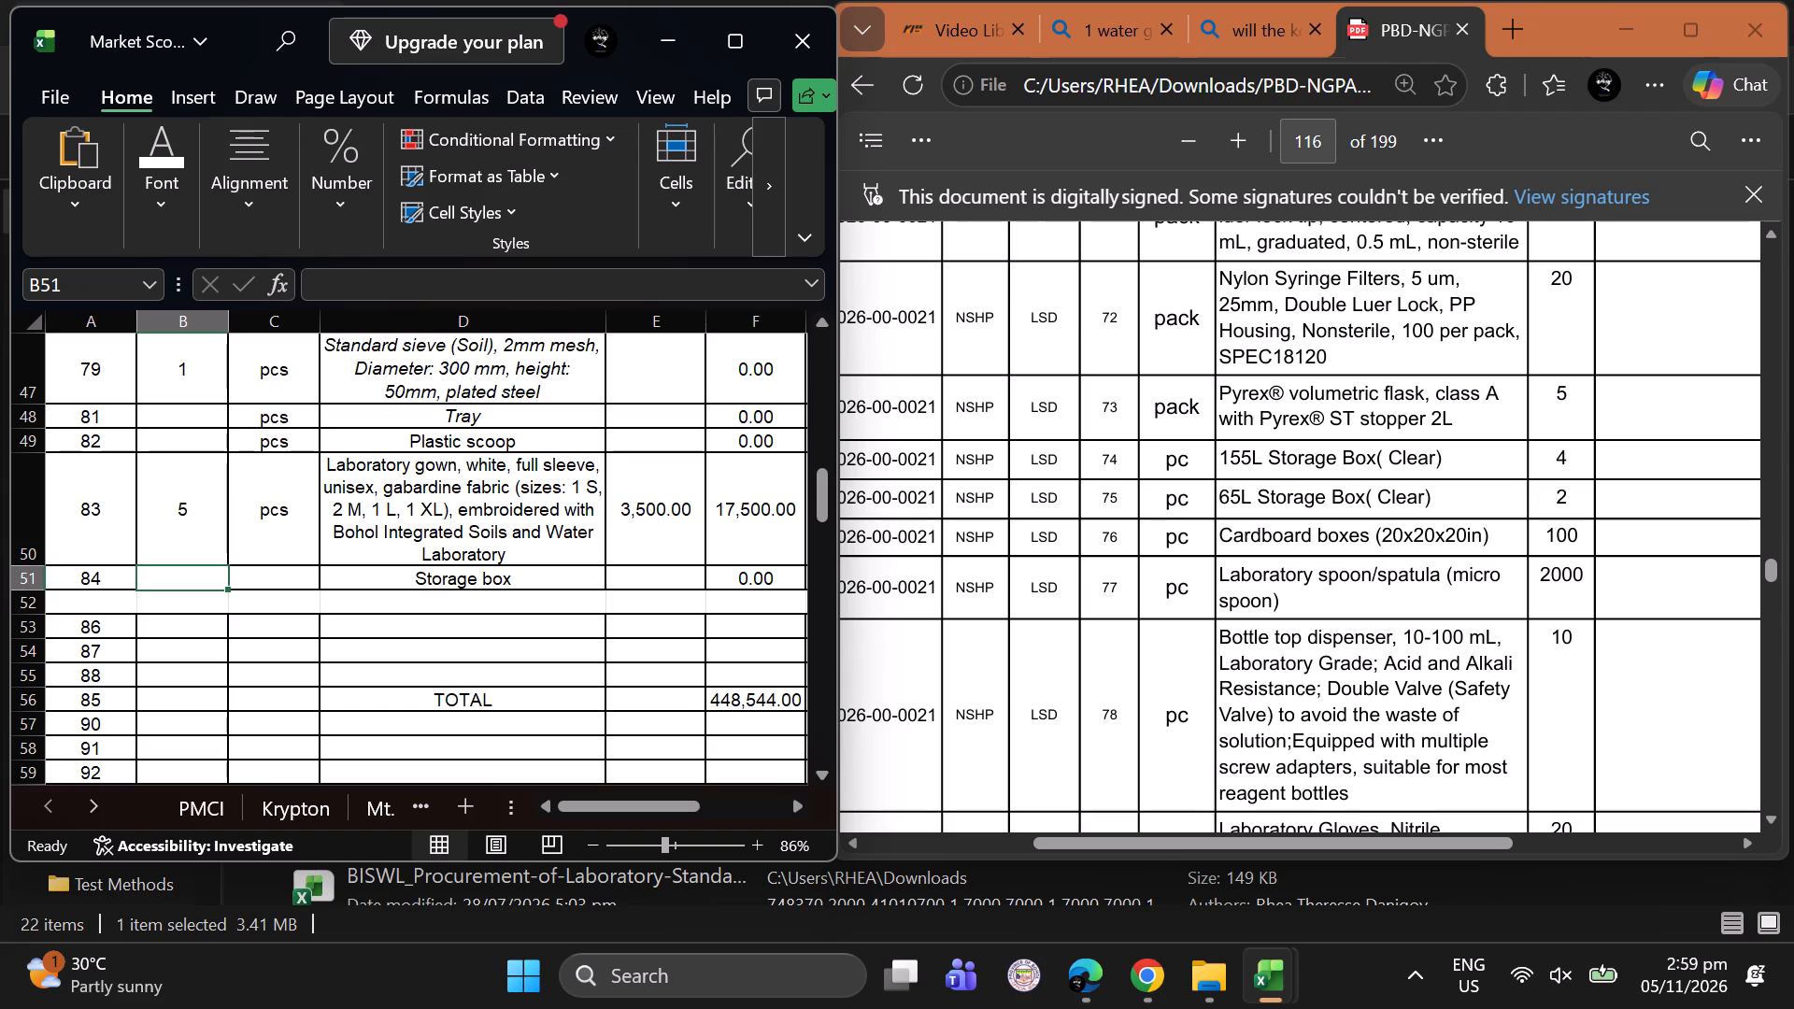
{"action": "key", "text": "2"}
{"action": "key", "text": "Return"}
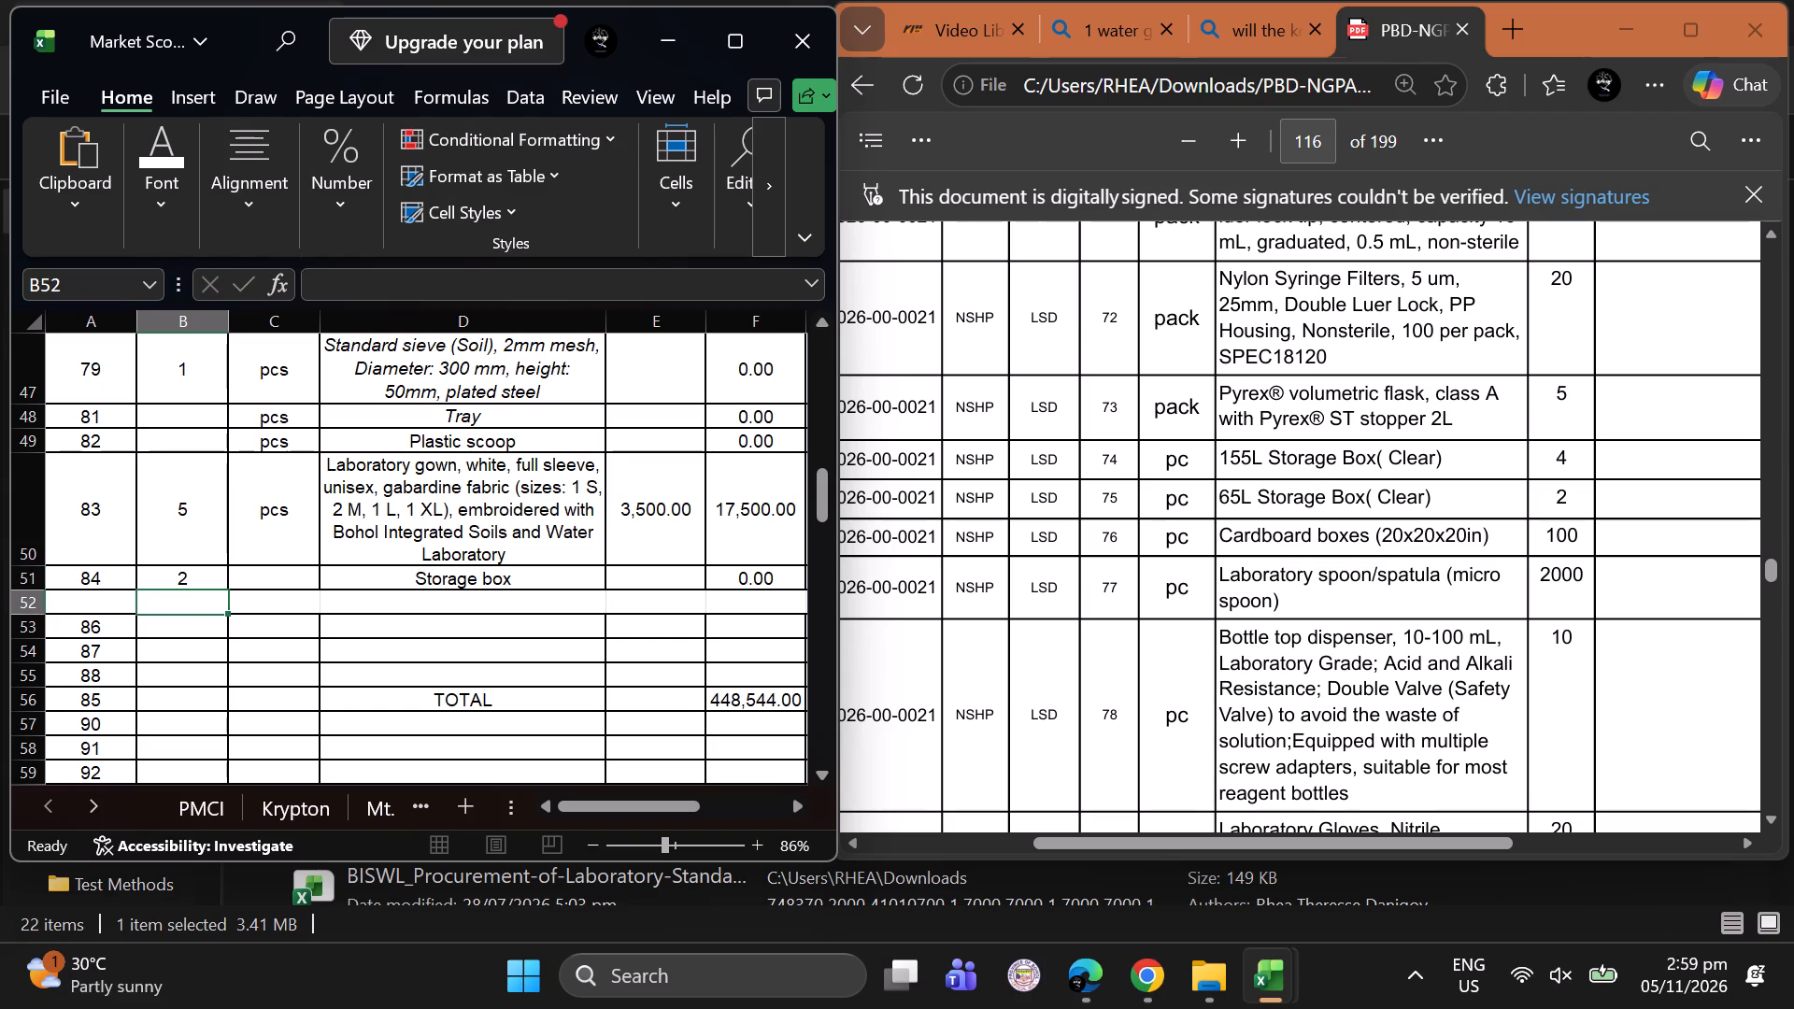
{"action": "left_click", "coordinate": [436, 577]}
{"action": "type", "text": "So"}
{"action": "key", "text": "BackSpace"}
{"action": "type", "text": "torage box, small"}
{"action": "key", "text": "Return"}
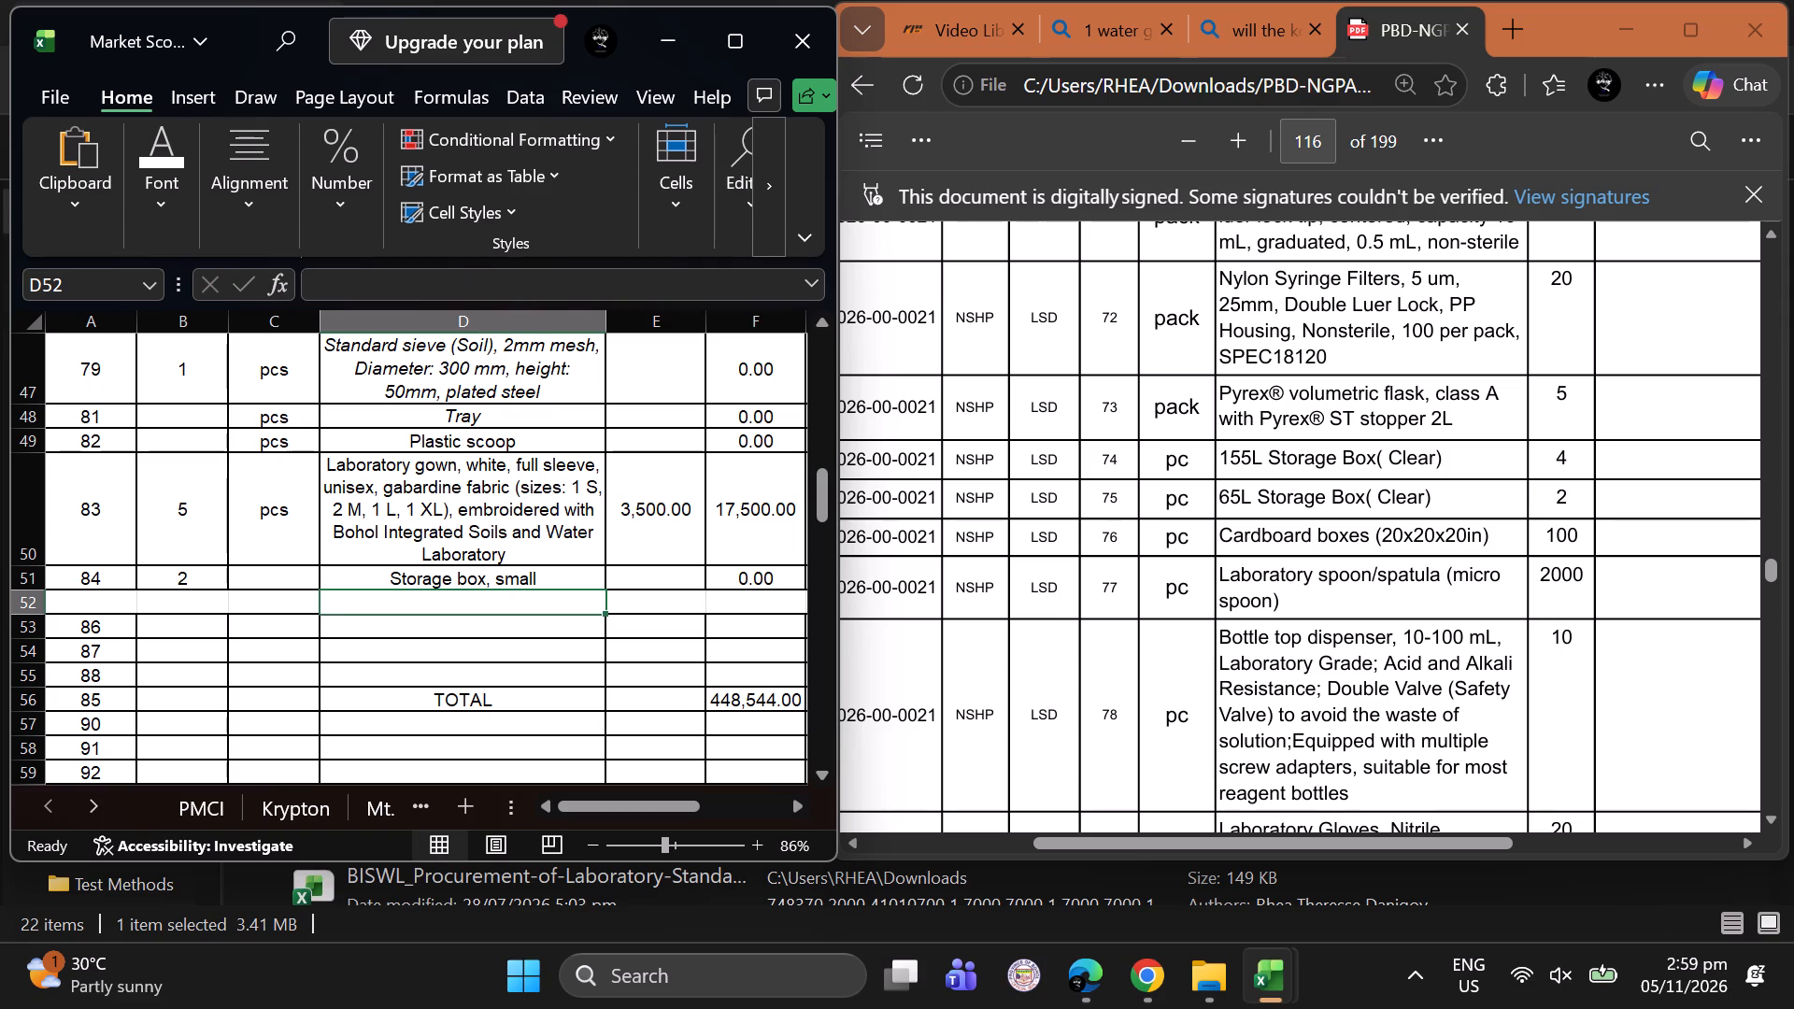
Read the remaining LSD supplies on page 116, from the nitrile laboratory gloves to the Parafilm M.
{"action": "scroll", "coordinate": [1089, 539], "scroll_direction": "down", "scroll_amount": 1}
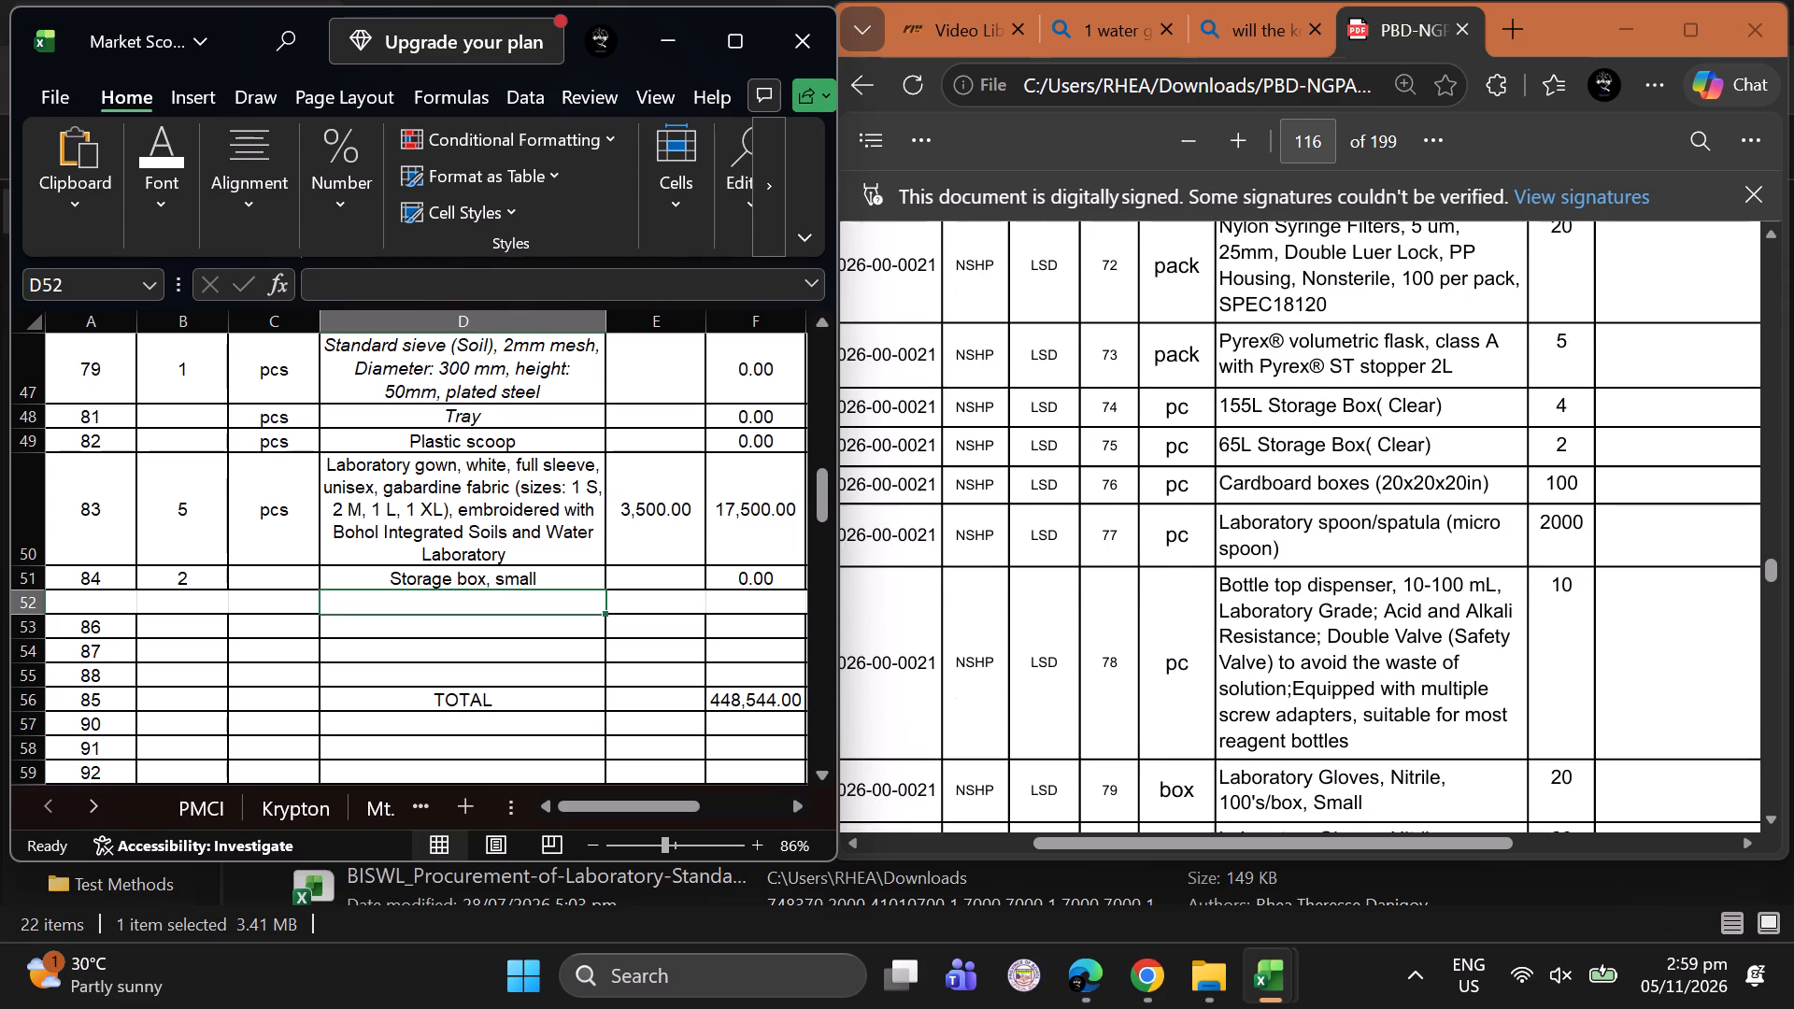
{"action": "scroll", "coordinate": [1089, 539], "scroll_direction": "down", "scroll_amount": 1}
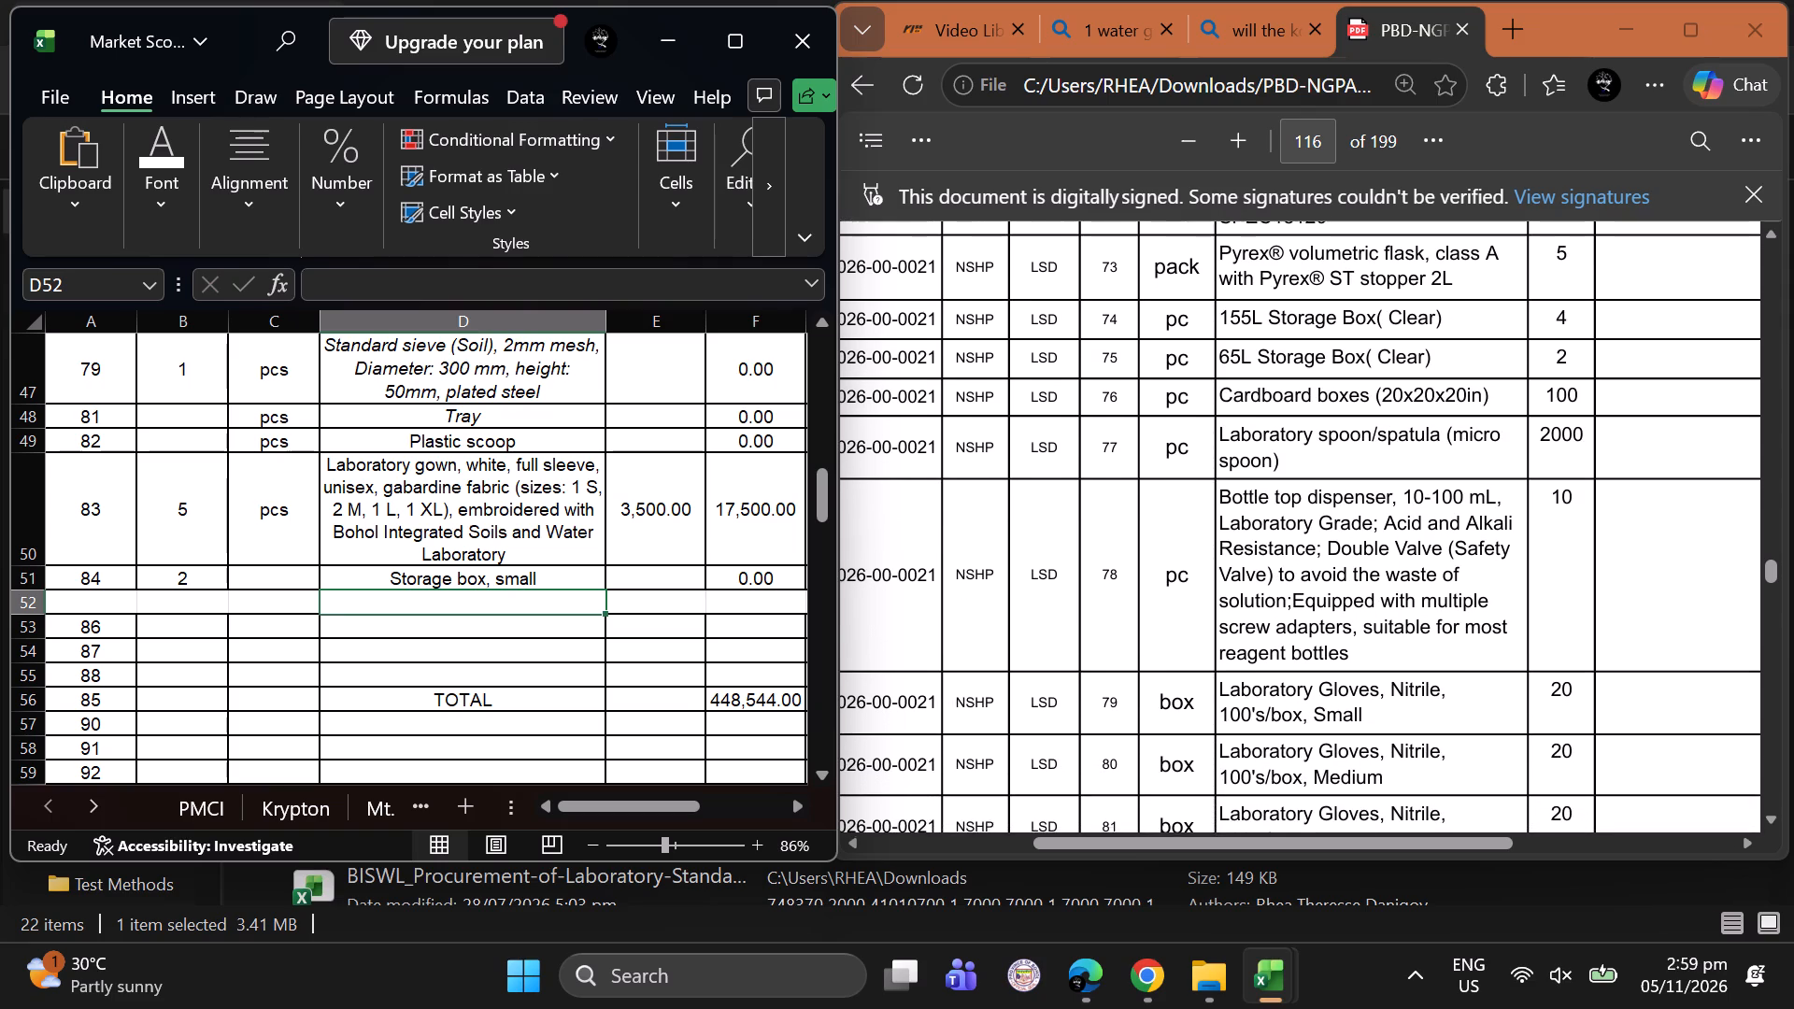
{"action": "scroll", "coordinate": [1089, 539], "scroll_direction": "down", "scroll_amount": 2}
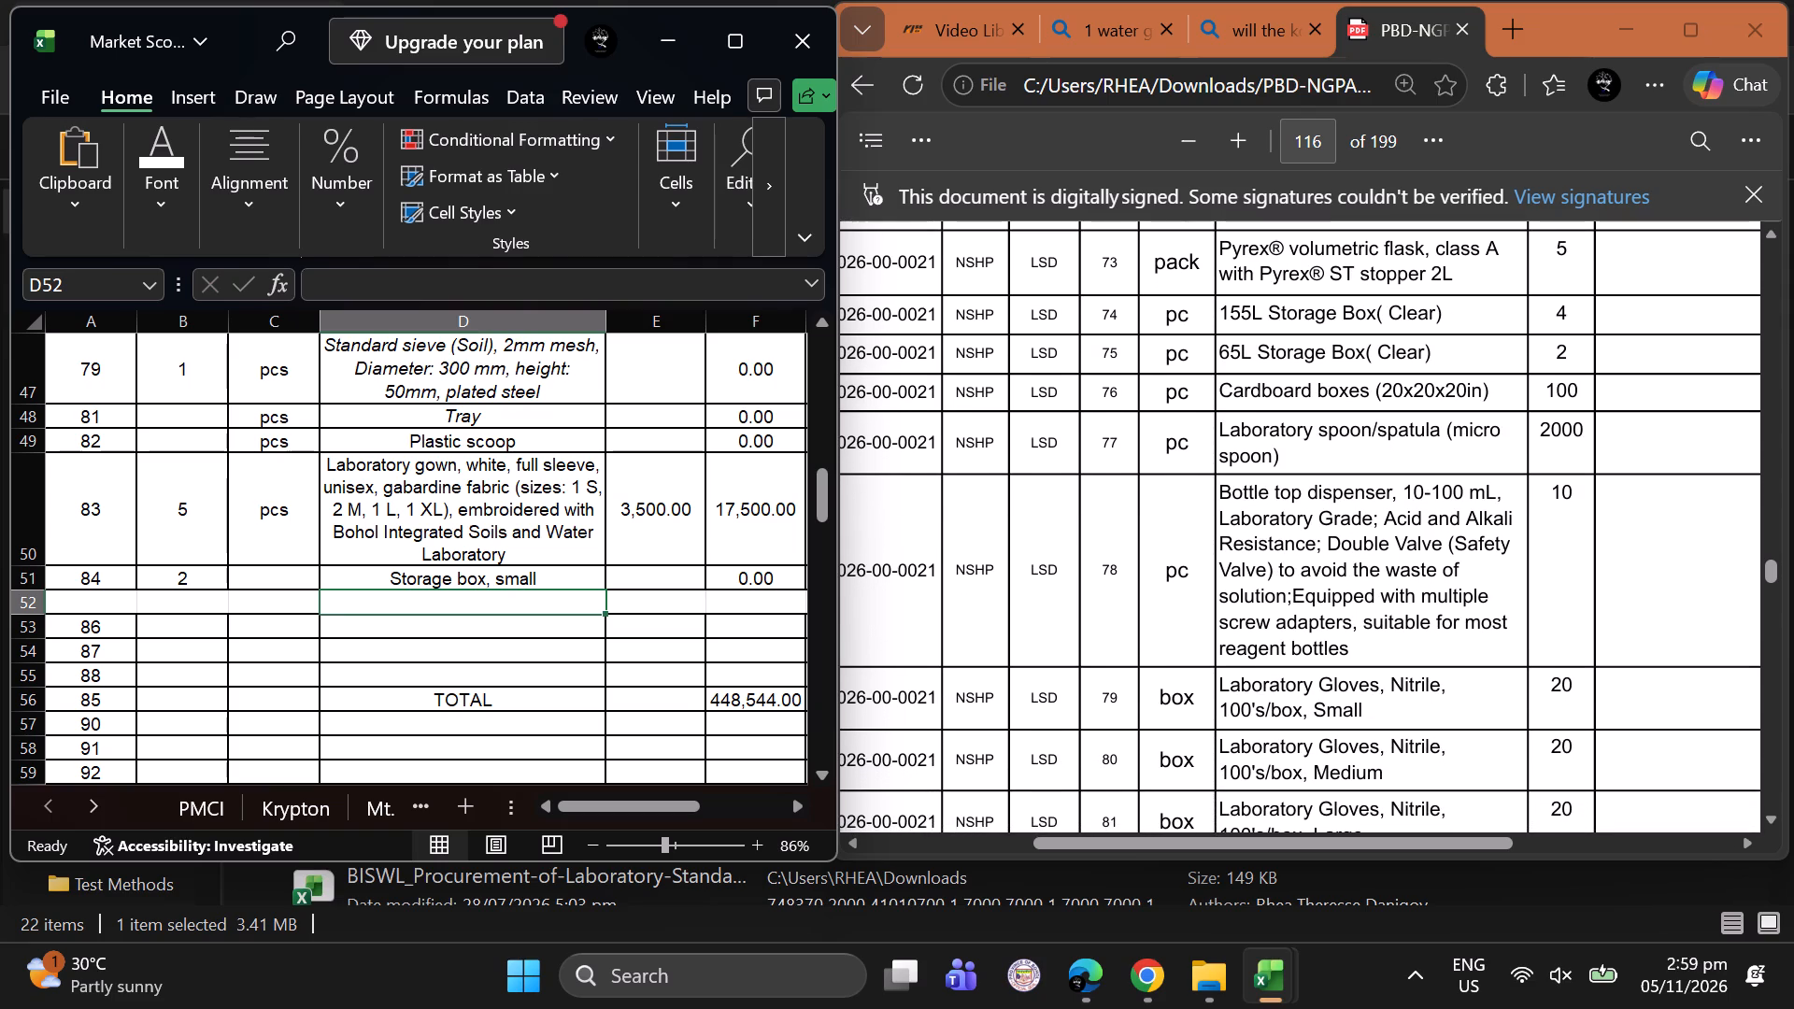
{"action": "scroll", "coordinate": [1089, 539], "scroll_direction": "down", "scroll_amount": 2}
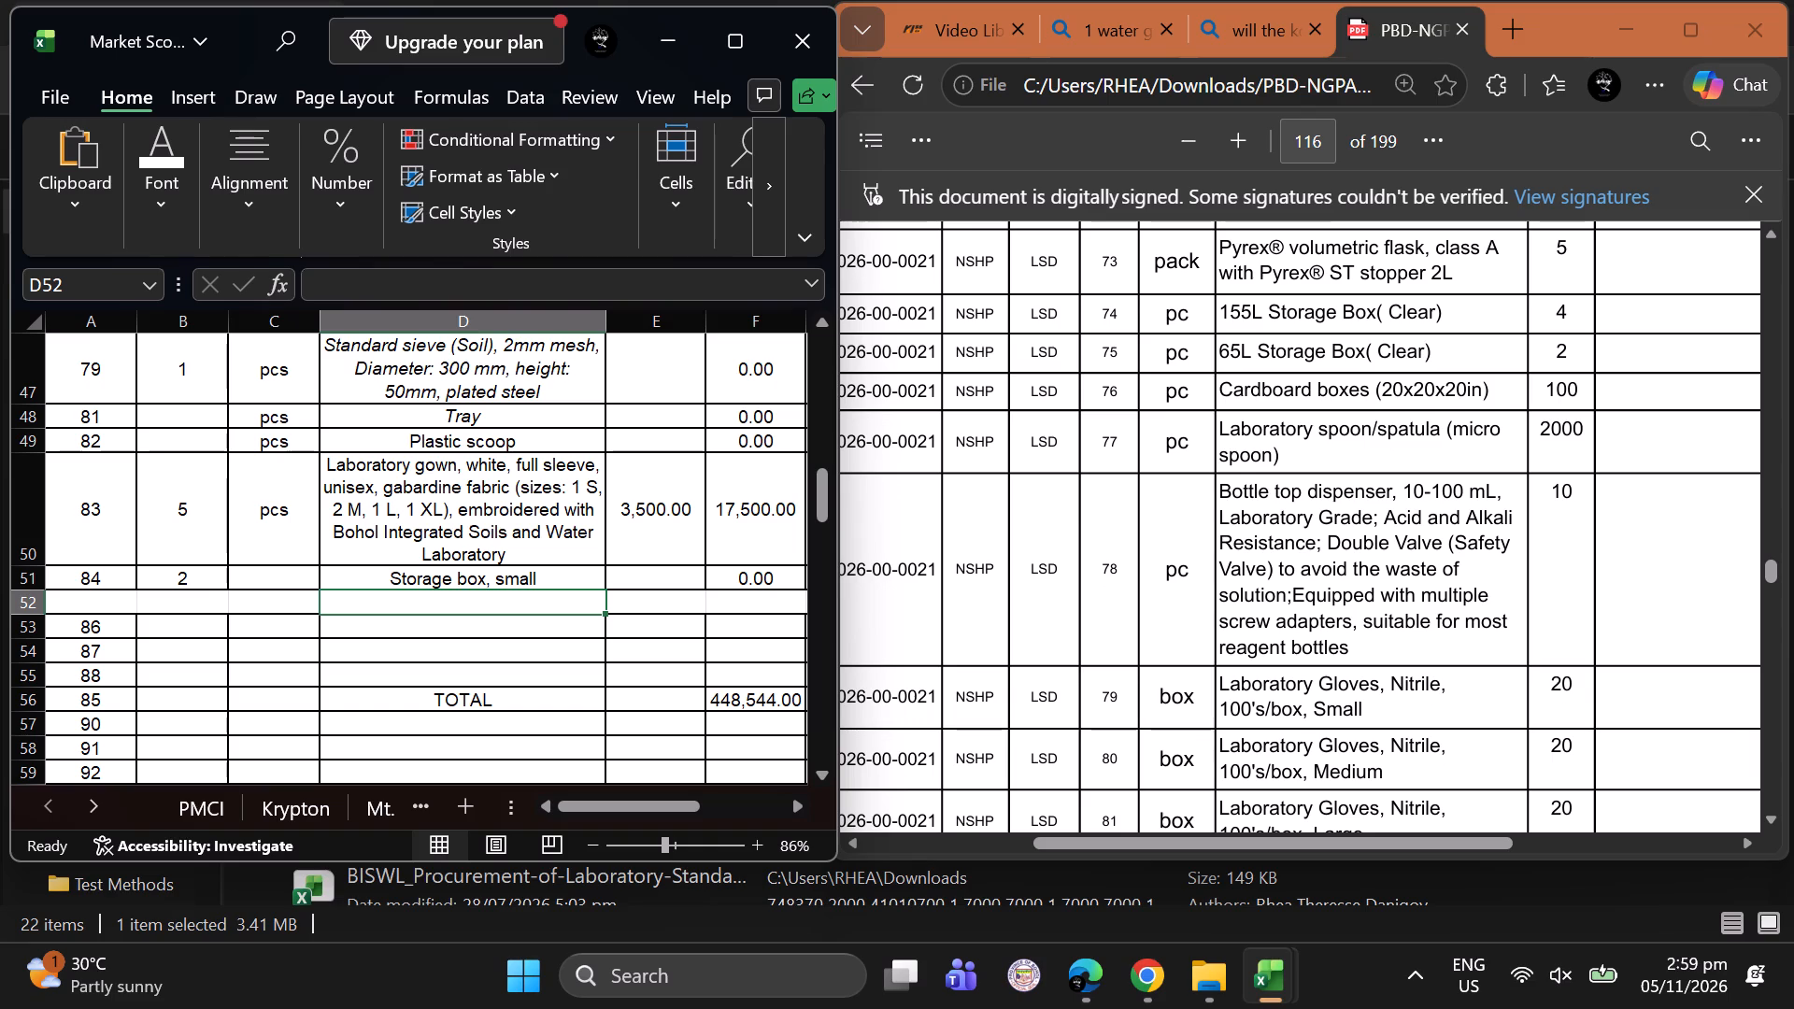
{"action": "scroll", "coordinate": [1089, 539], "scroll_direction": "down", "scroll_amount": 2}
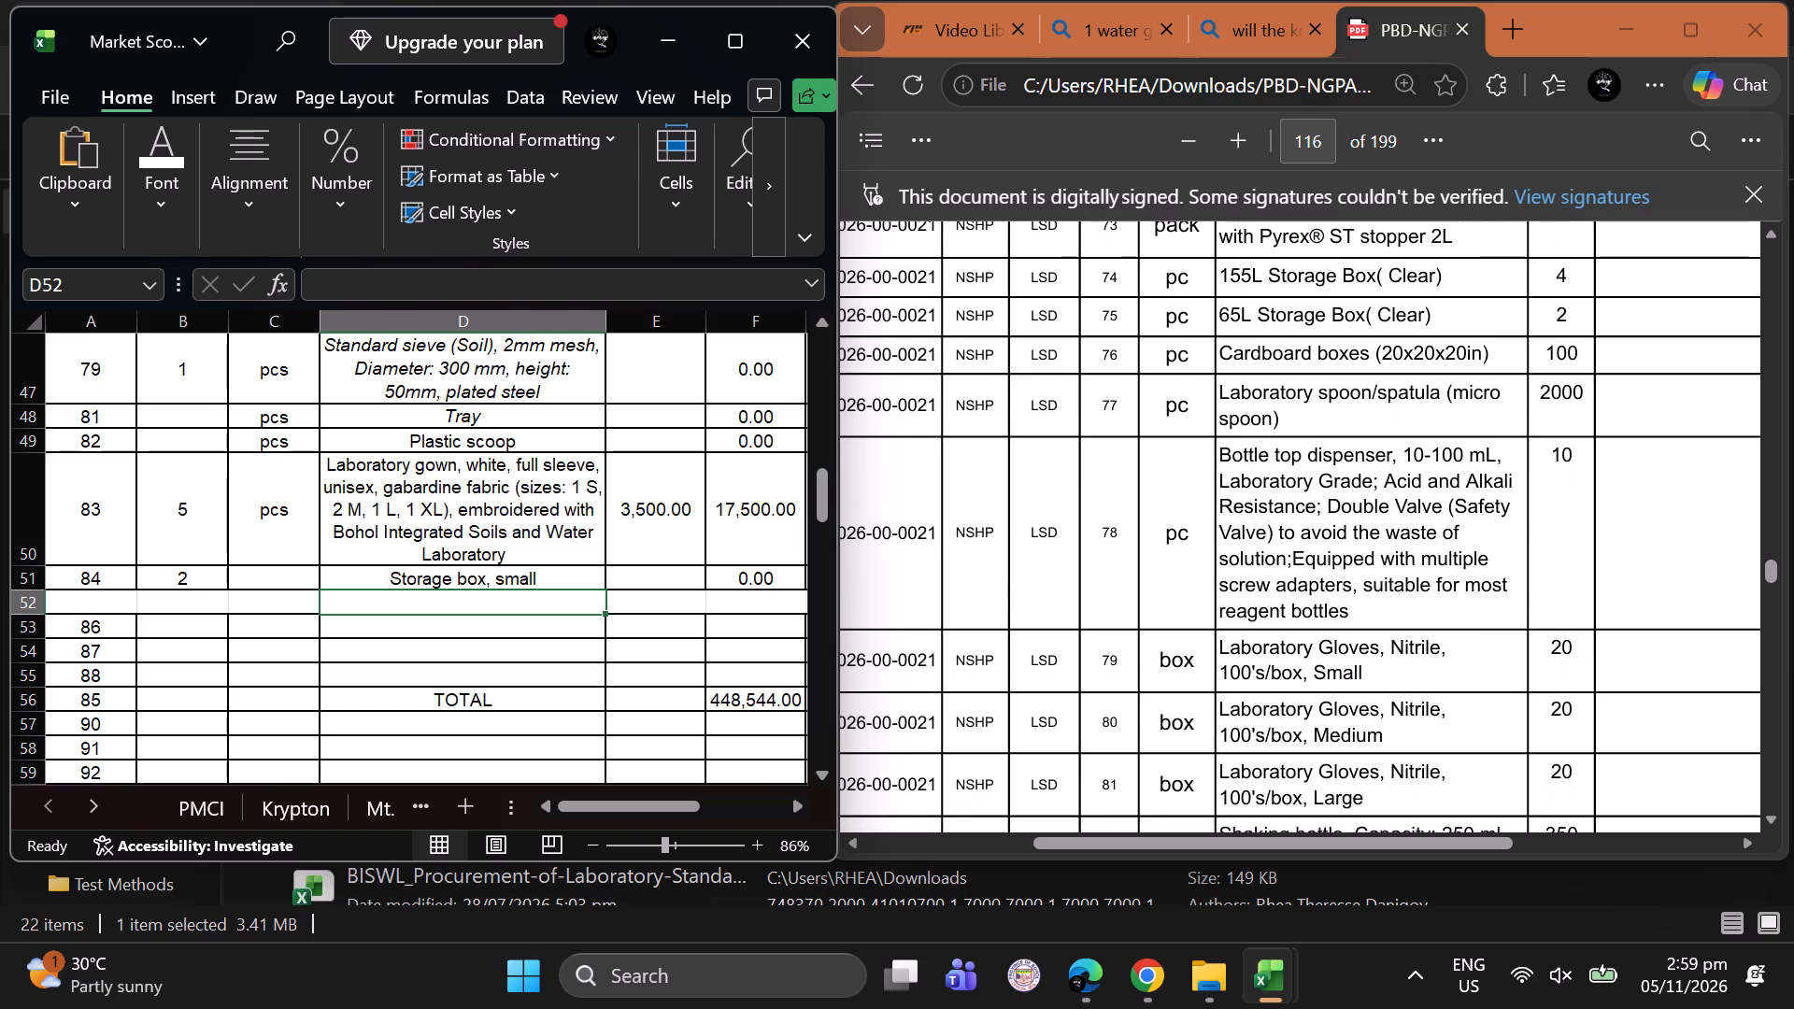
{"action": "scroll", "coordinate": [1089, 539], "scroll_direction": "down", "scroll_amount": 3}
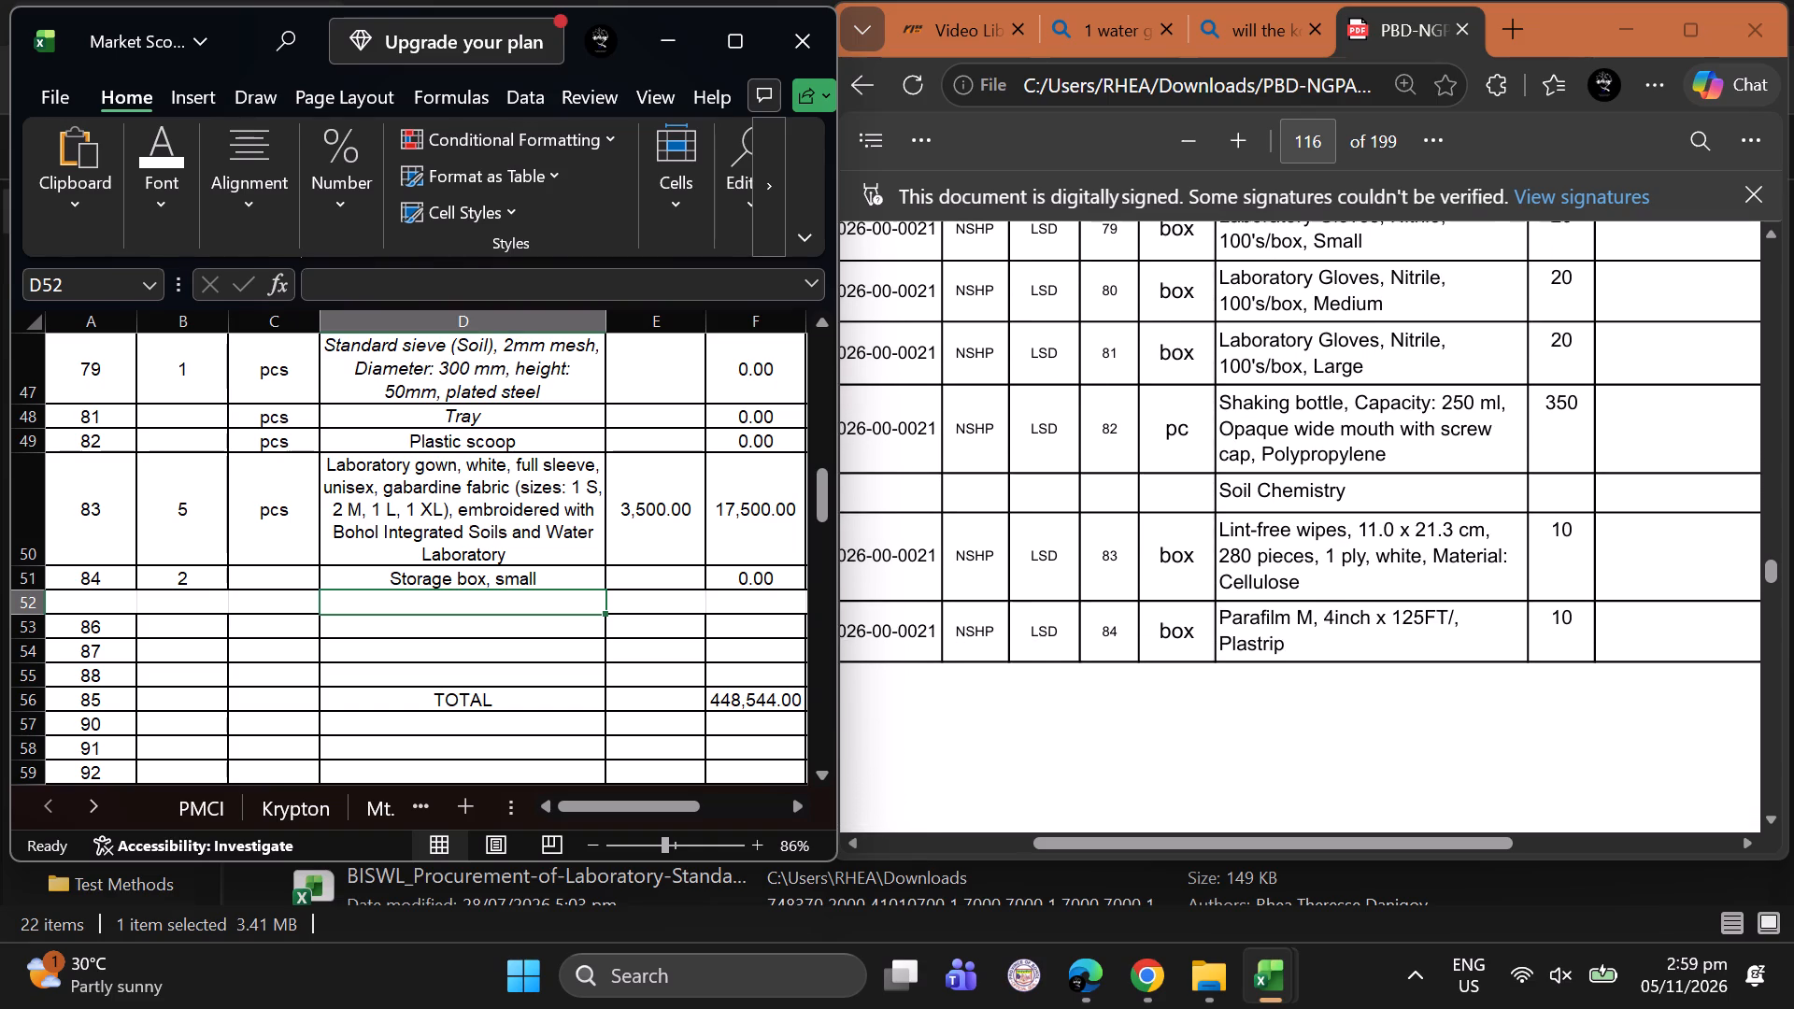
Examine the LSD supplies on page 117, from the glassware liquid cleaner to the digestion tube, for items missing in the workbook.
{"action": "scroll", "coordinate": [1089, 539], "scroll_direction": "down", "scroll_amount": 3}
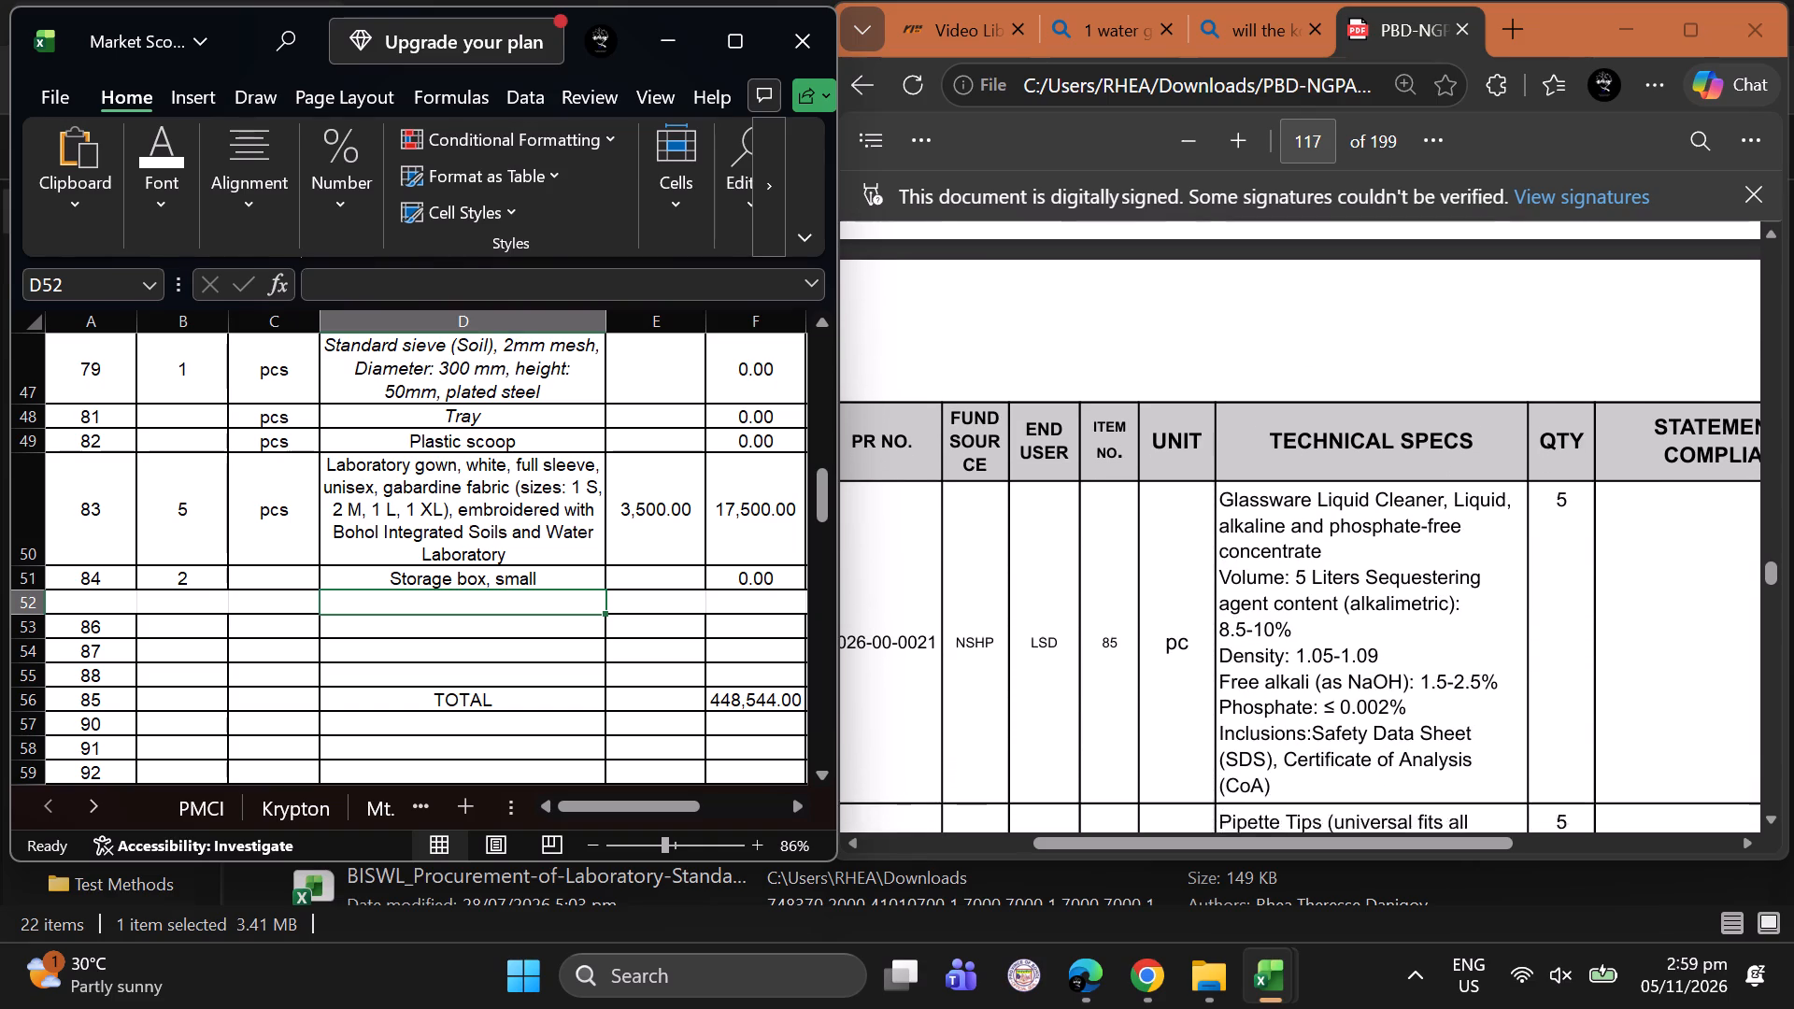
{"action": "scroll", "coordinate": [1089, 539], "scroll_direction": "down", "scroll_amount": 3}
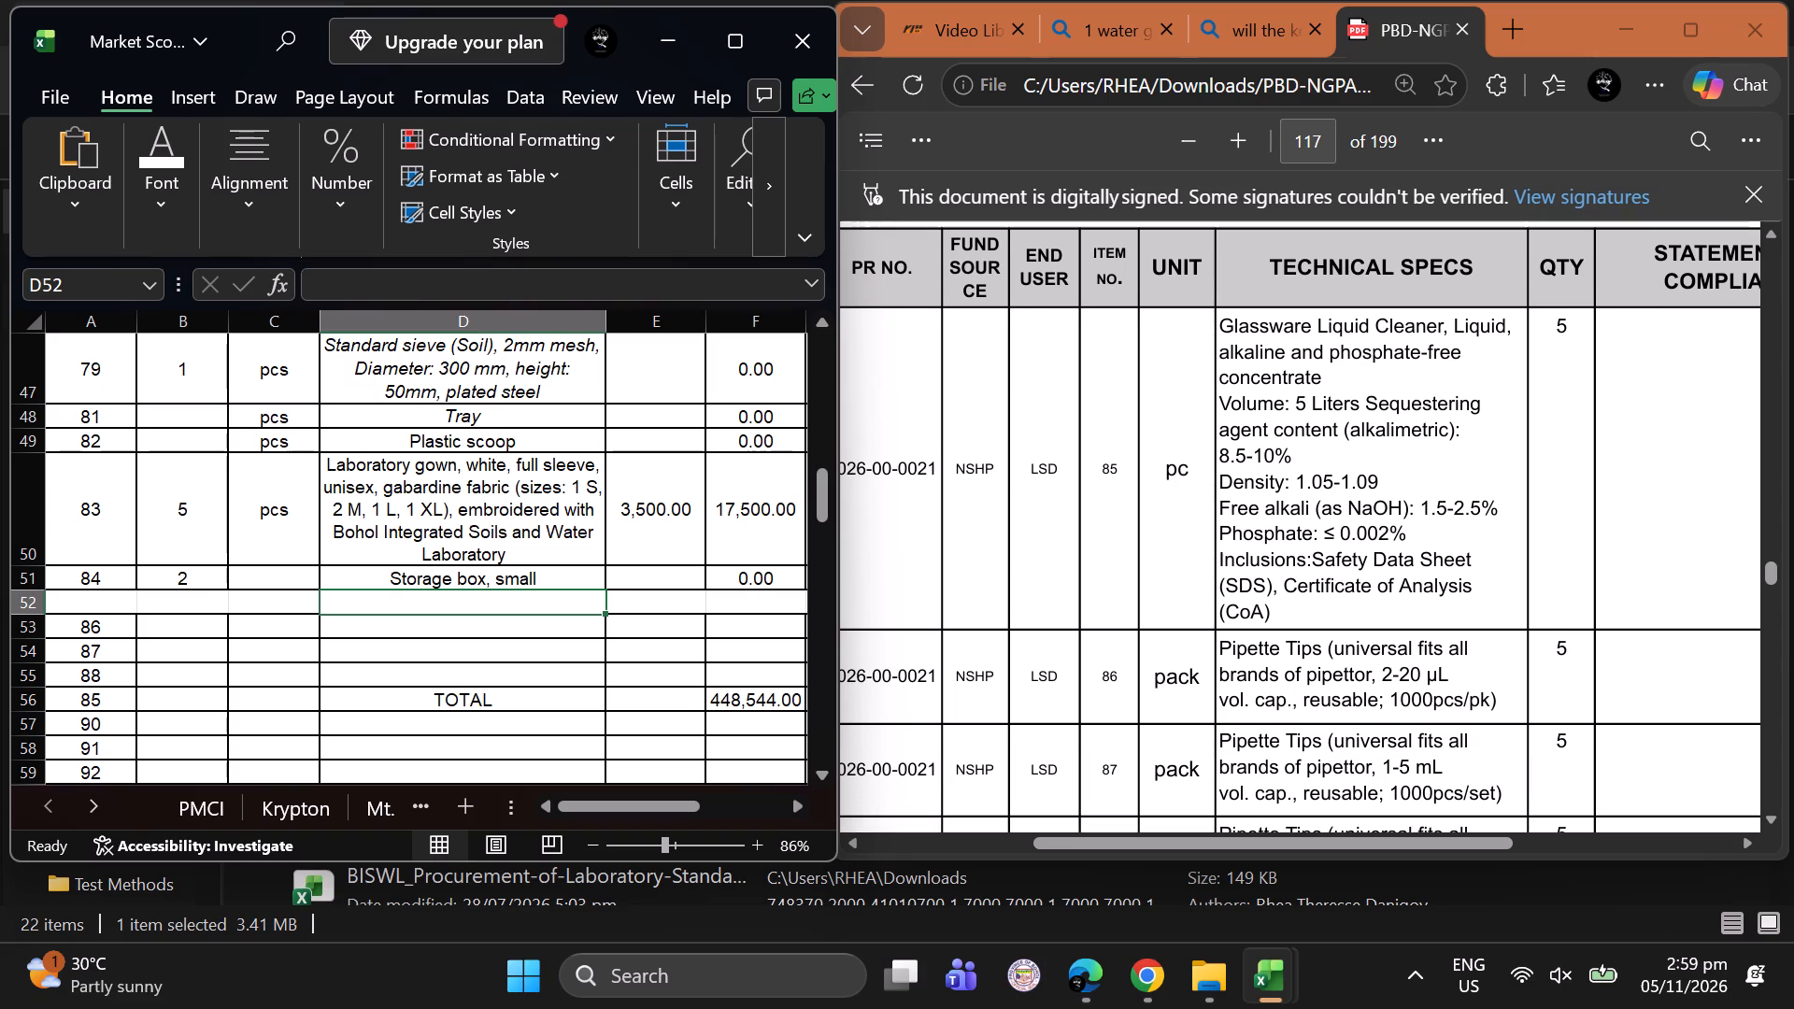
{"action": "scroll", "coordinate": [1089, 539], "scroll_direction": "down", "scroll_amount": 2}
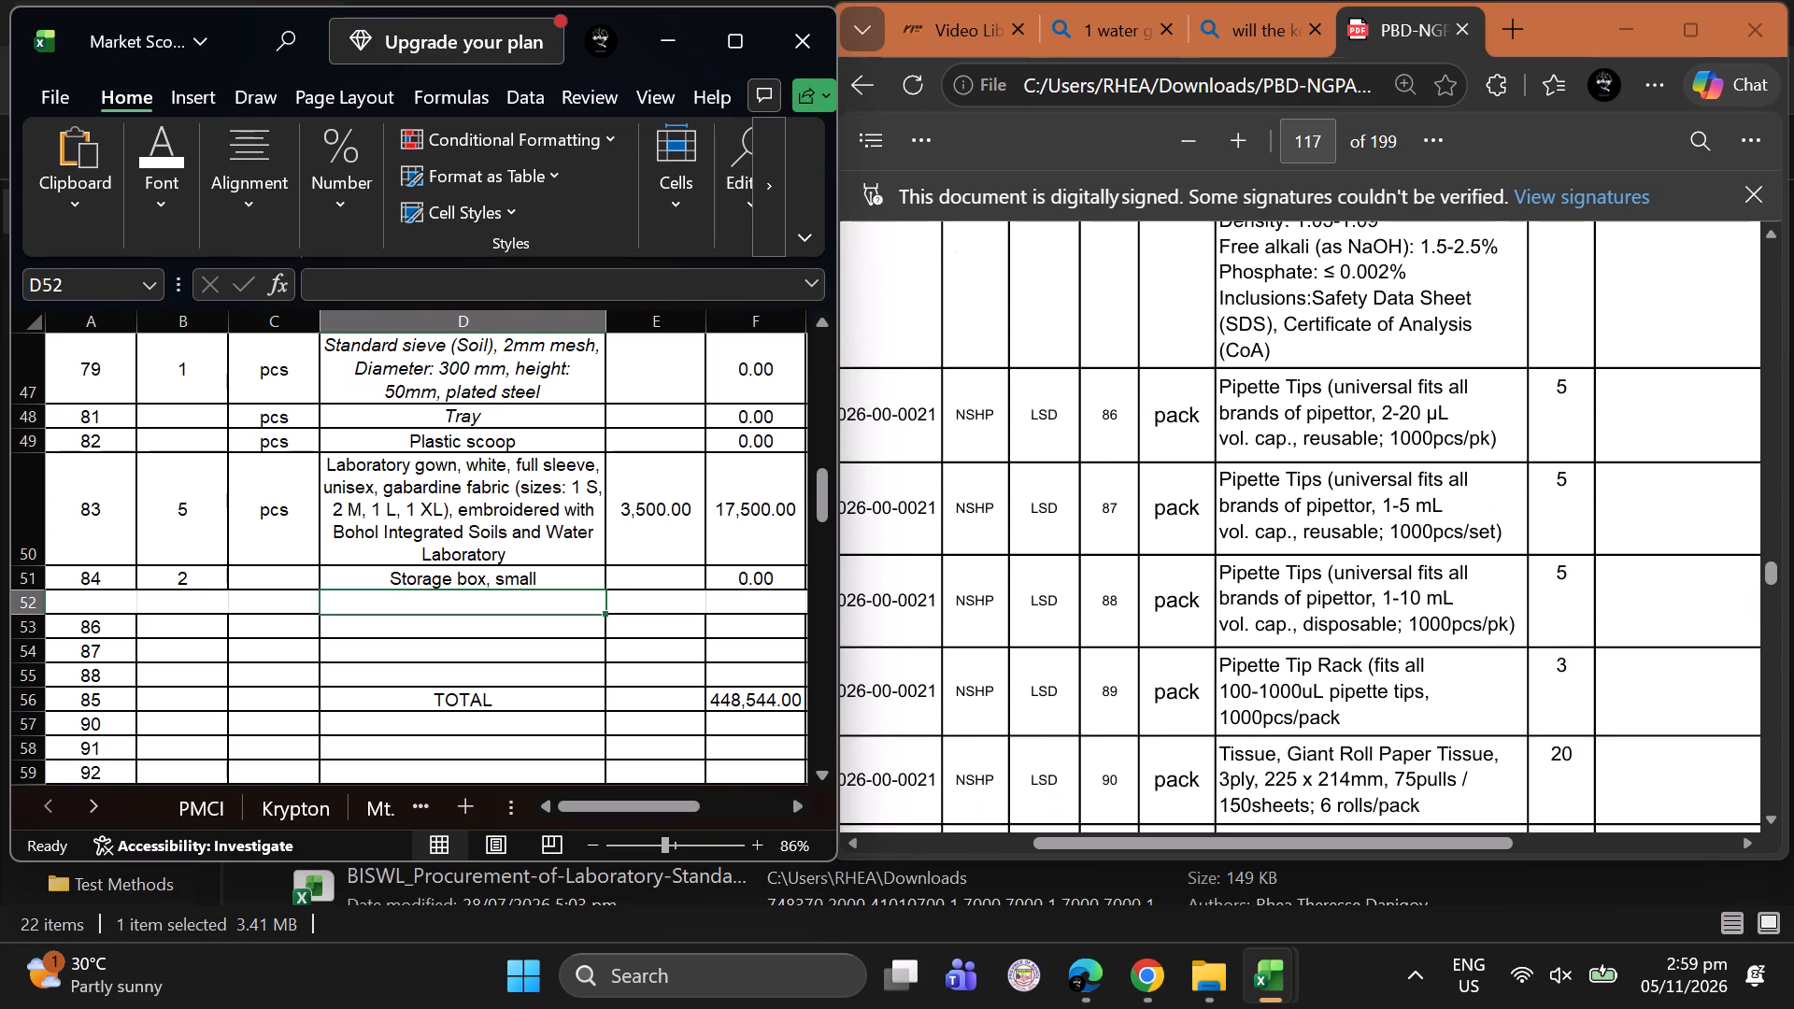
{"action": "scroll", "coordinate": [1089, 539], "scroll_direction": "down", "scroll_amount": 2}
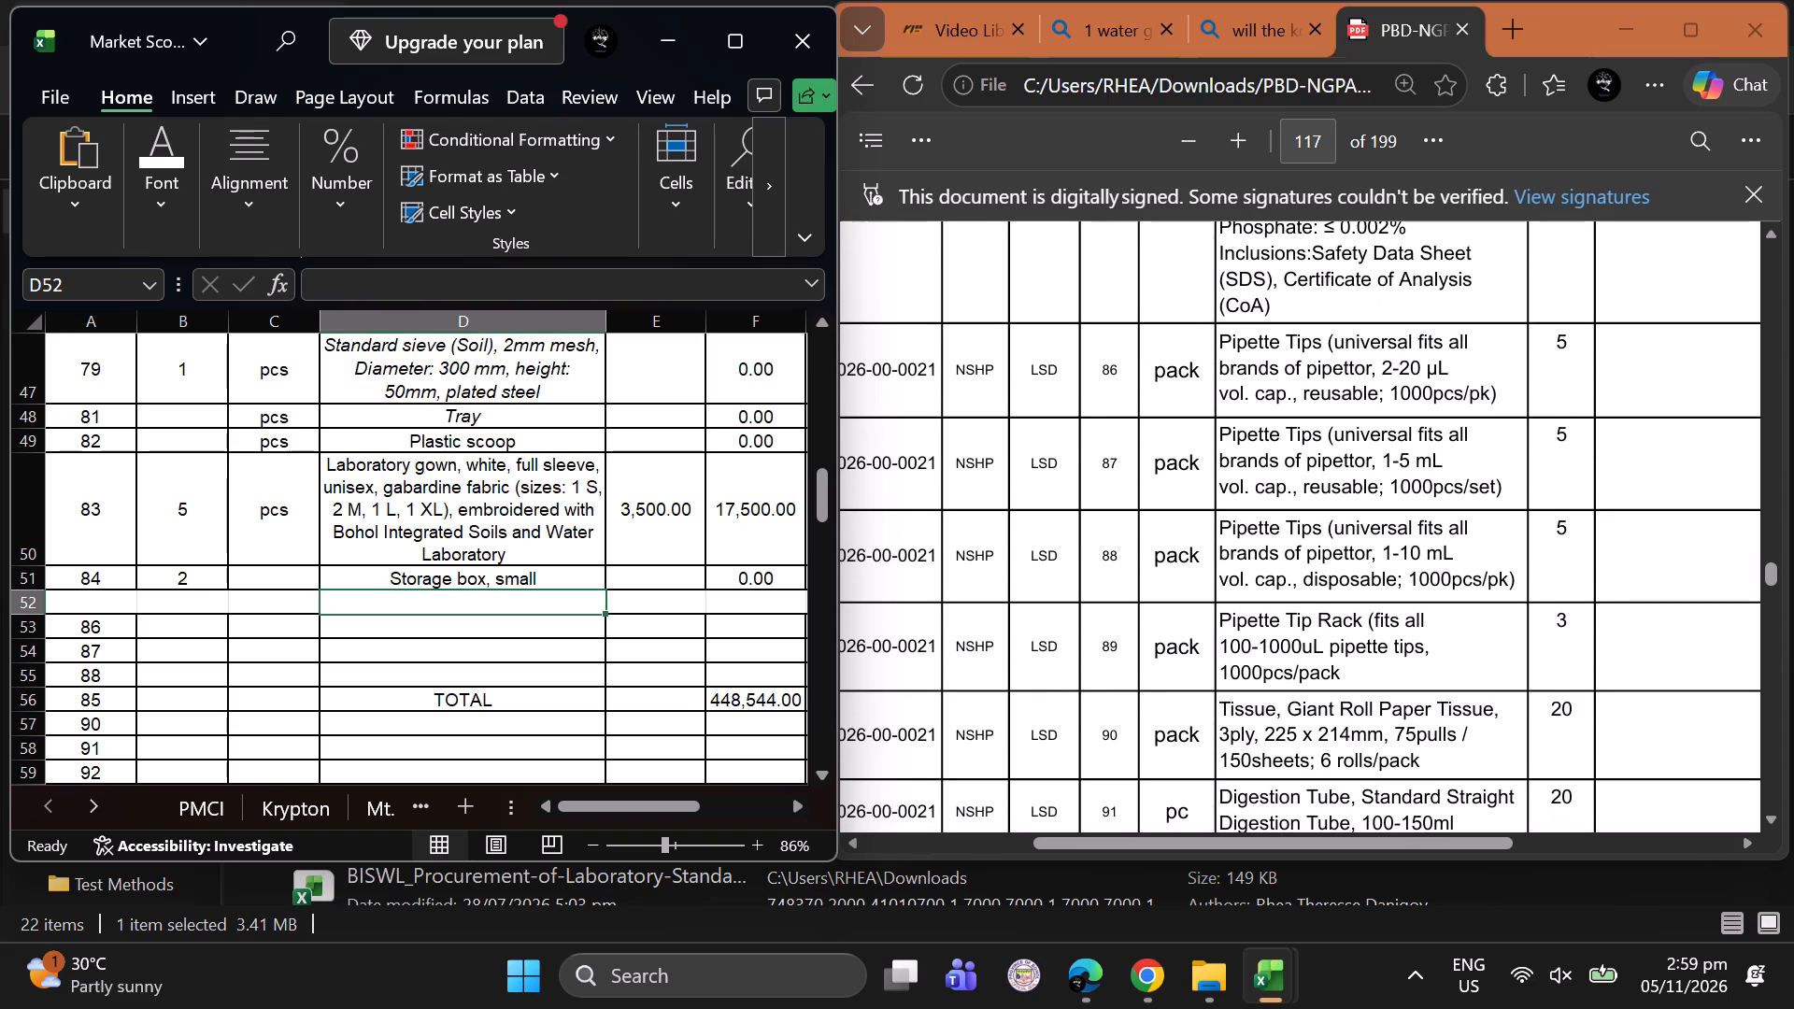
{"action": "scroll", "coordinate": [1089, 539], "scroll_direction": "down", "scroll_amount": 2}
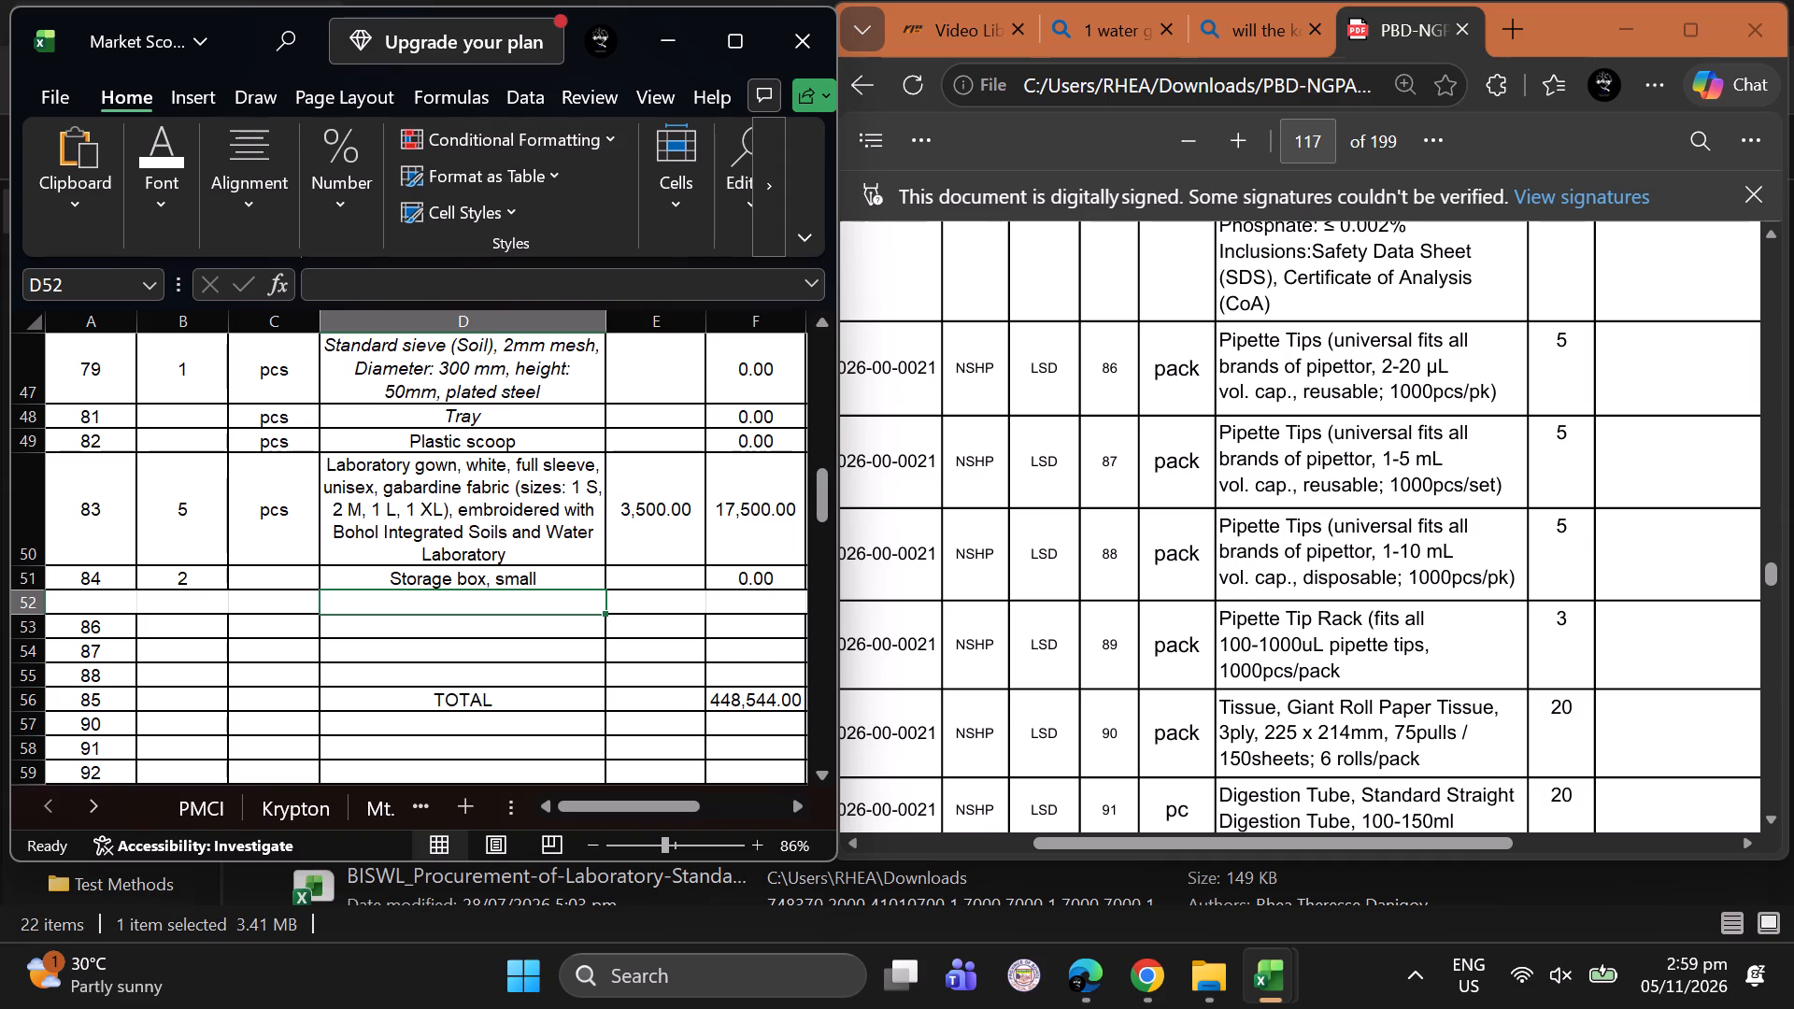
Add the item "Pipette dispenser" in row 52, below the small storage box.
{"action": "type", "text": "Pip"}
{"action": "type", "text": "ett"}
{"action": "type", "text": "e"}
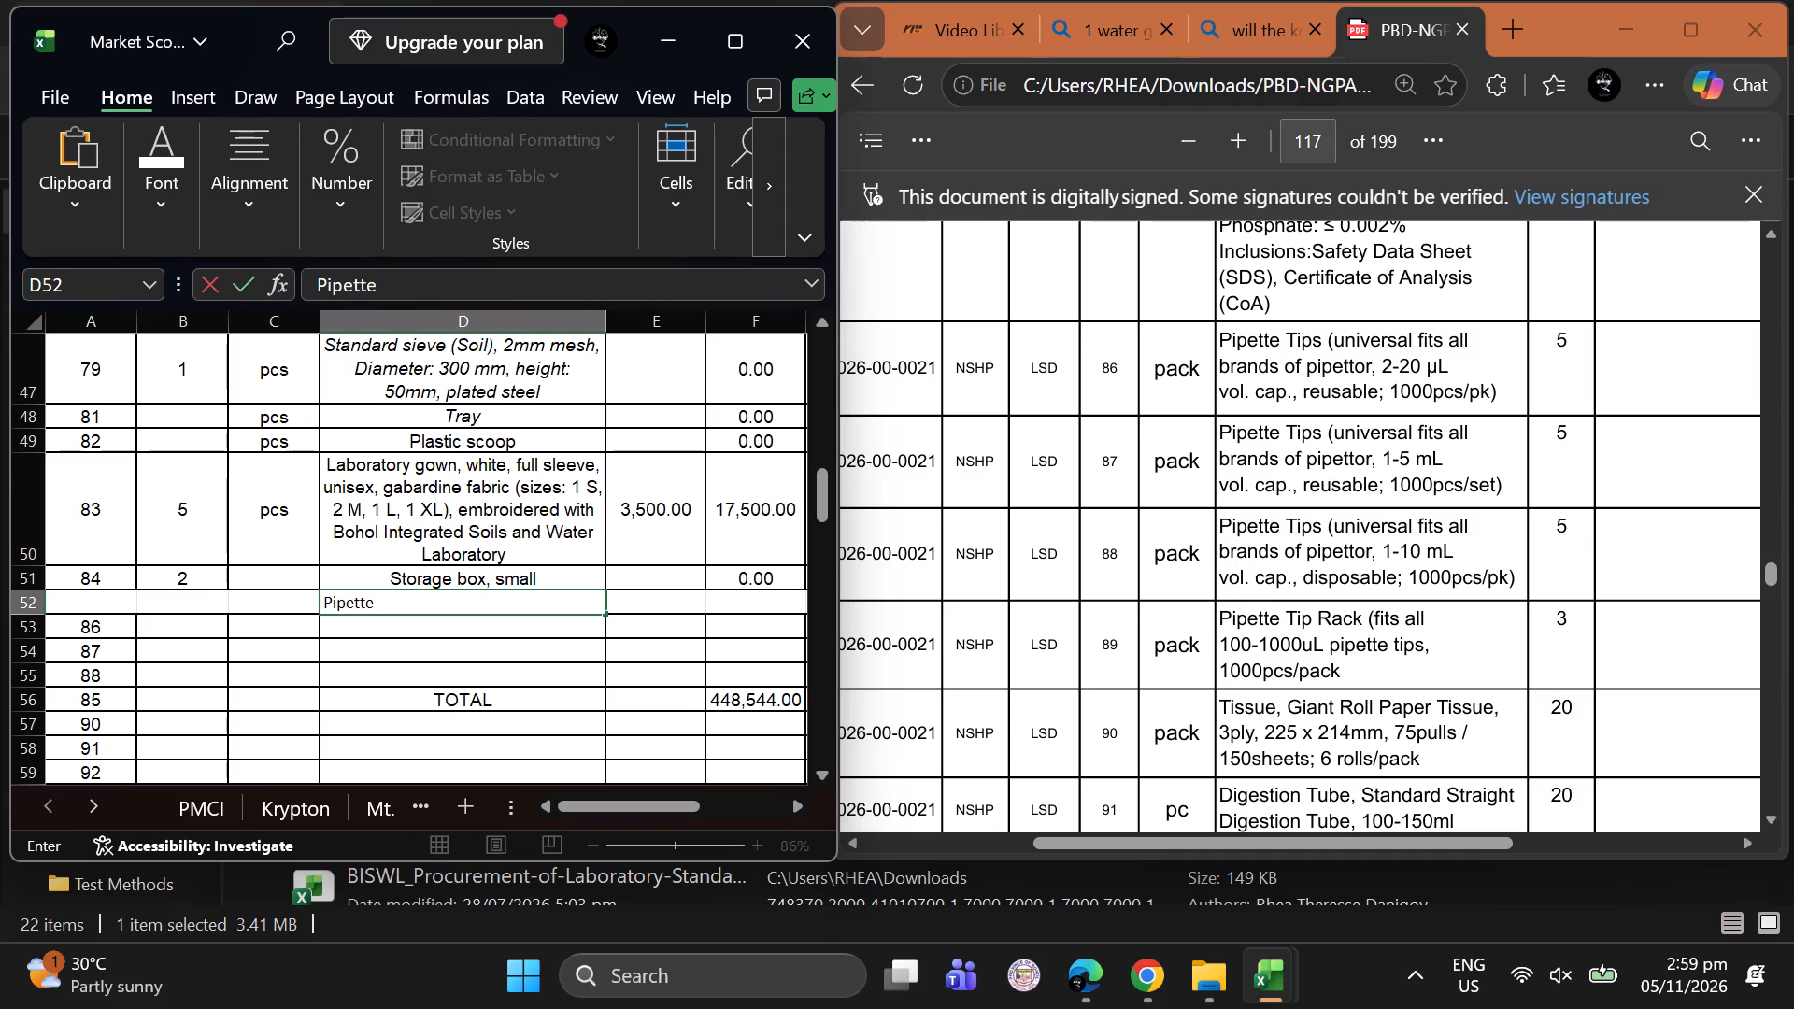
{"action": "key", "text": "space"}
{"action": "key", "text": "s"}
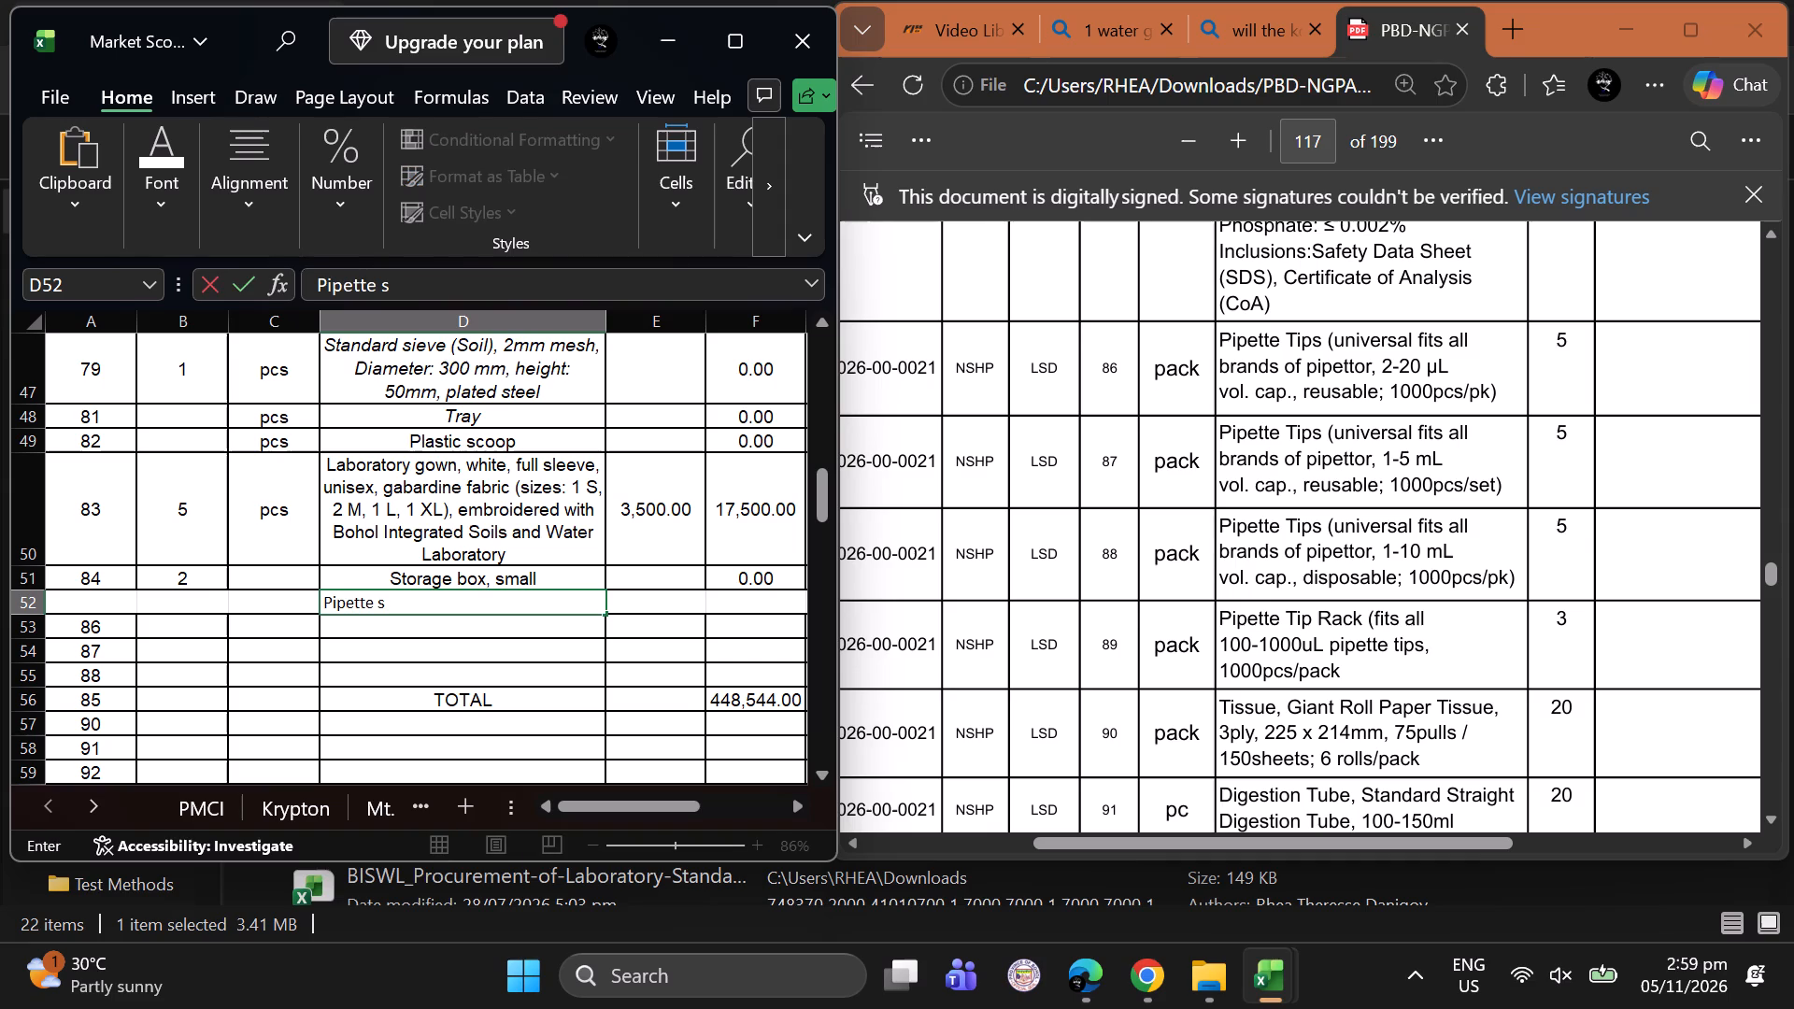
{"action": "key", "text": "BackSpace"}
{"action": "type", "text": "dispenser"}
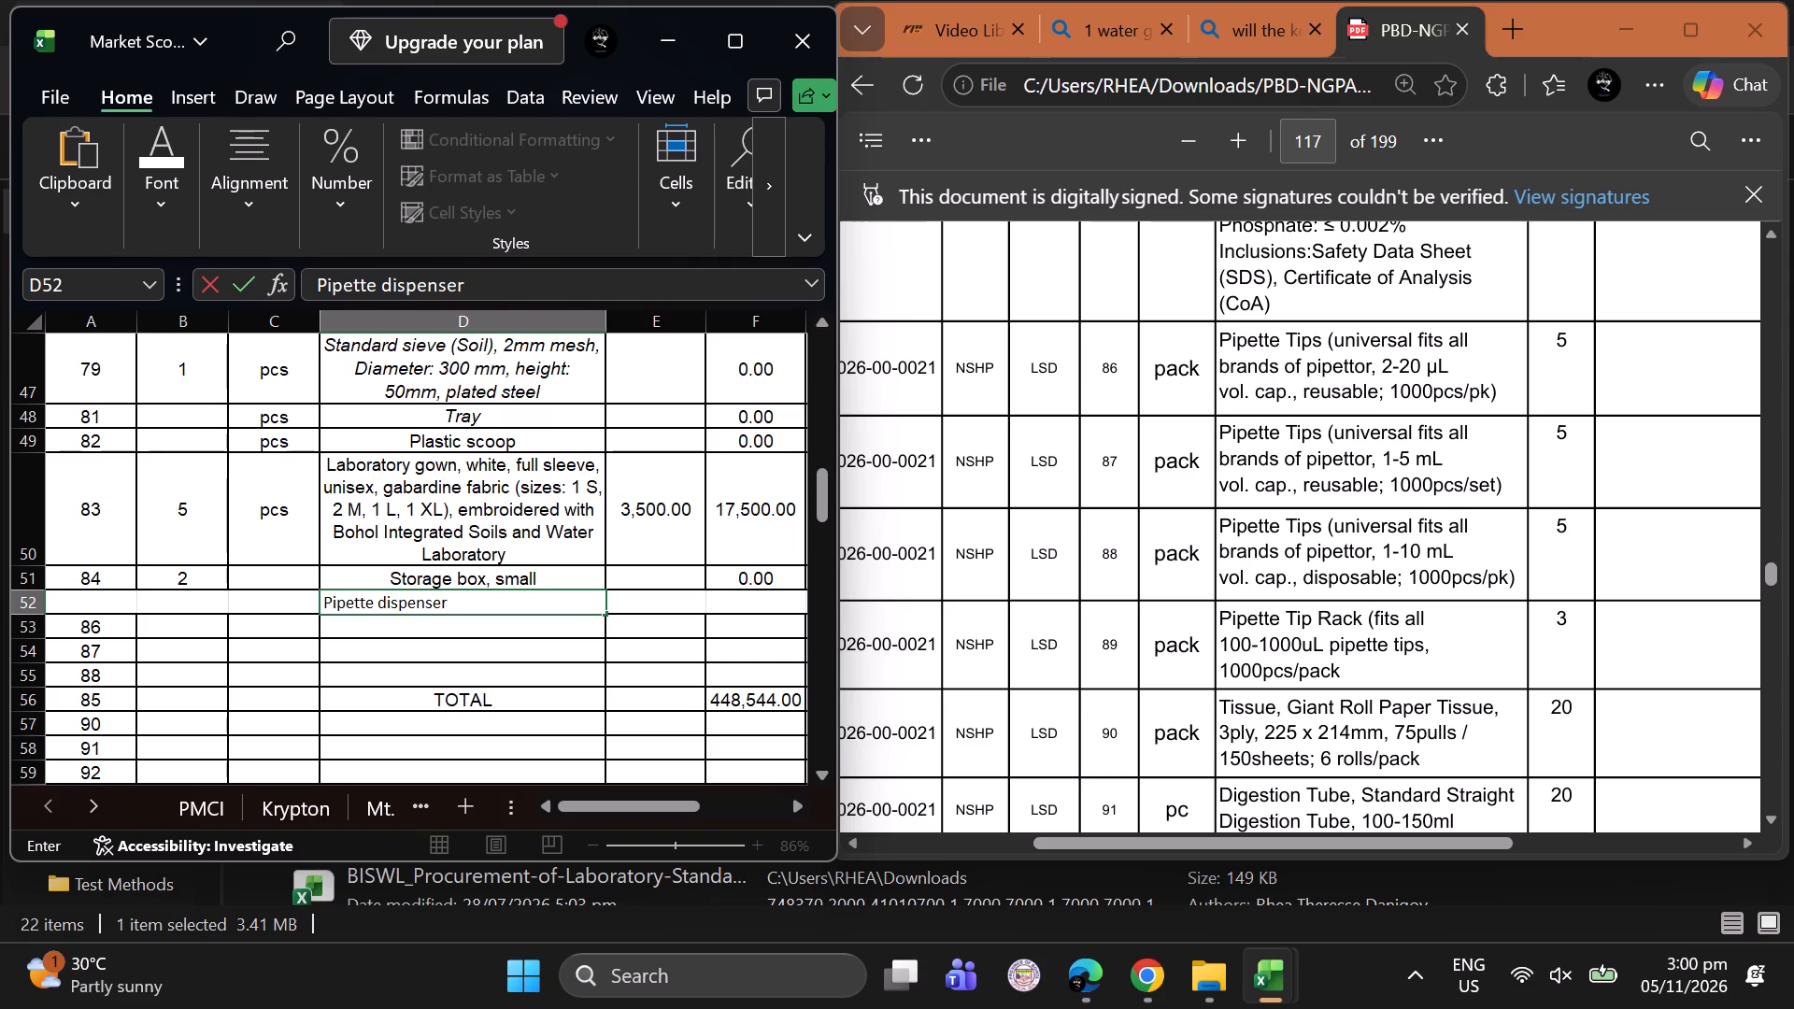
{"action": "key", "text": "Return"}
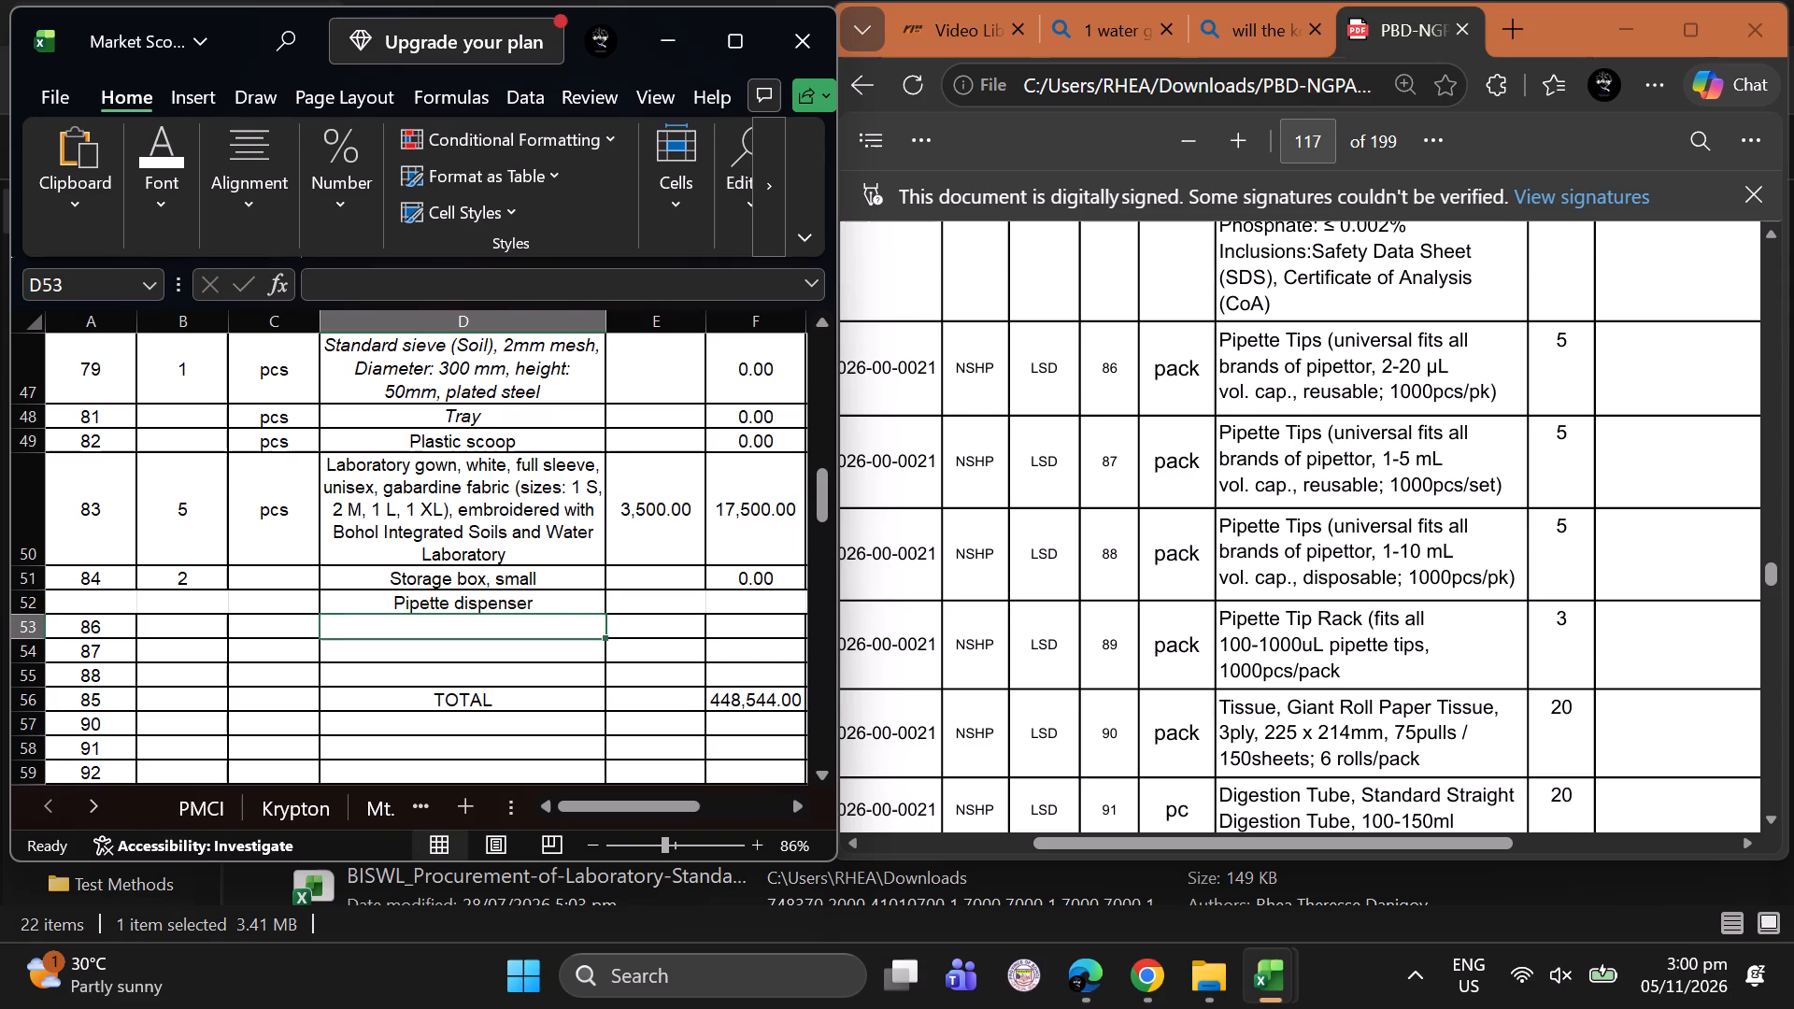
Using item 93 on page 117, enter "HDPE Carboy Square Bottle for waste storage, 20 L capacity, white" as the description in row 53.
{"action": "scroll", "coordinate": [1246, 584], "scroll_direction": "down", "scroll_amount": 1}
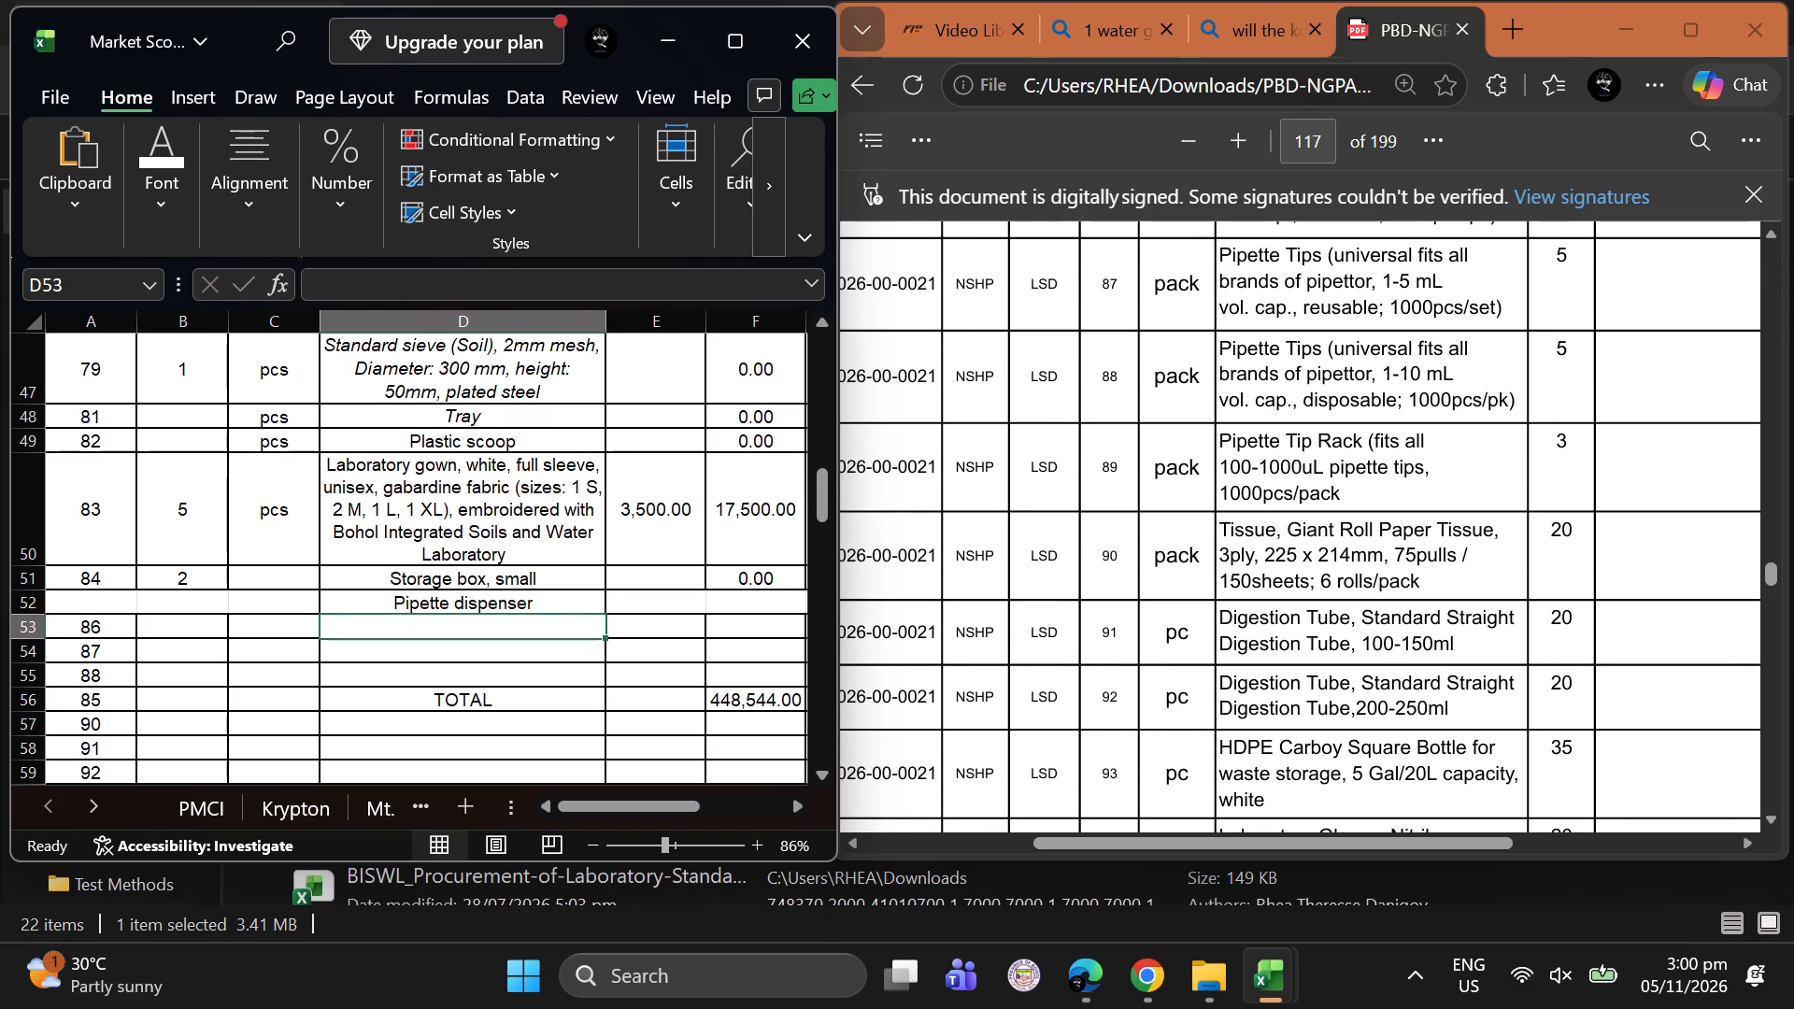
{"action": "scroll", "coordinate": [1246, 584], "scroll_direction": "down", "scroll_amount": 2}
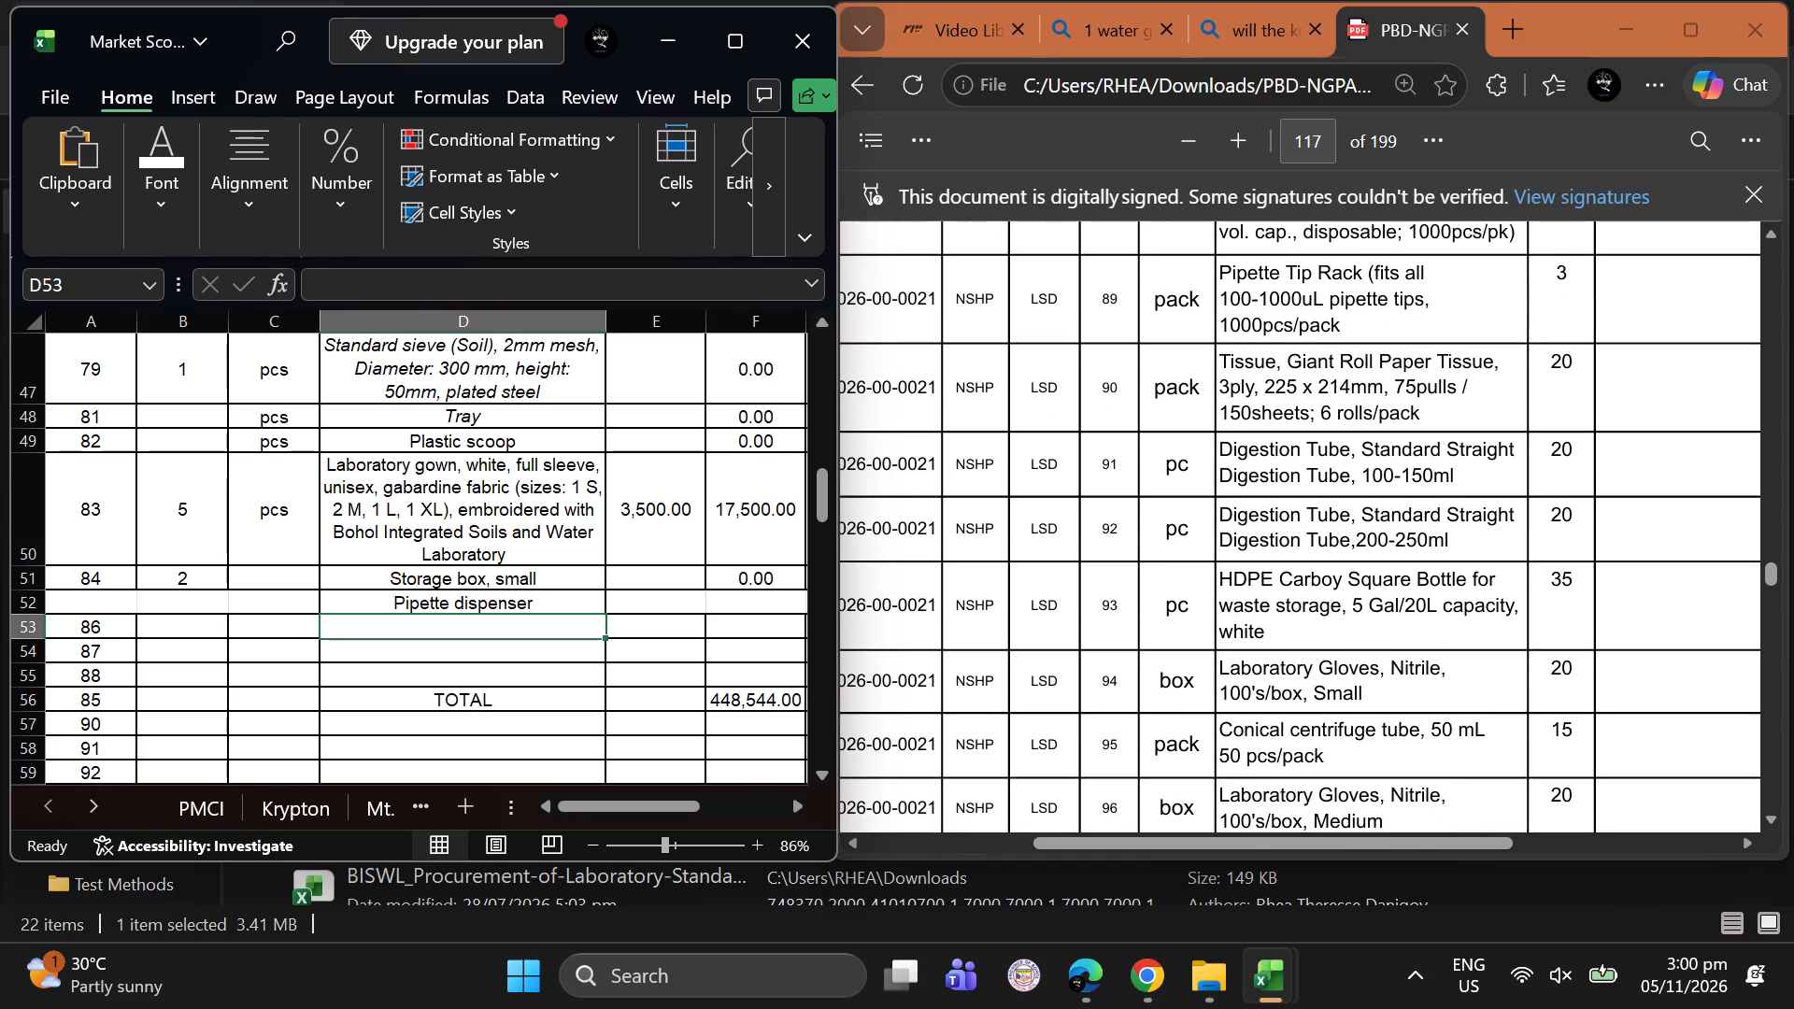
{"action": "scroll", "coordinate": [1246, 584], "scroll_direction": "down", "scroll_amount": 1}
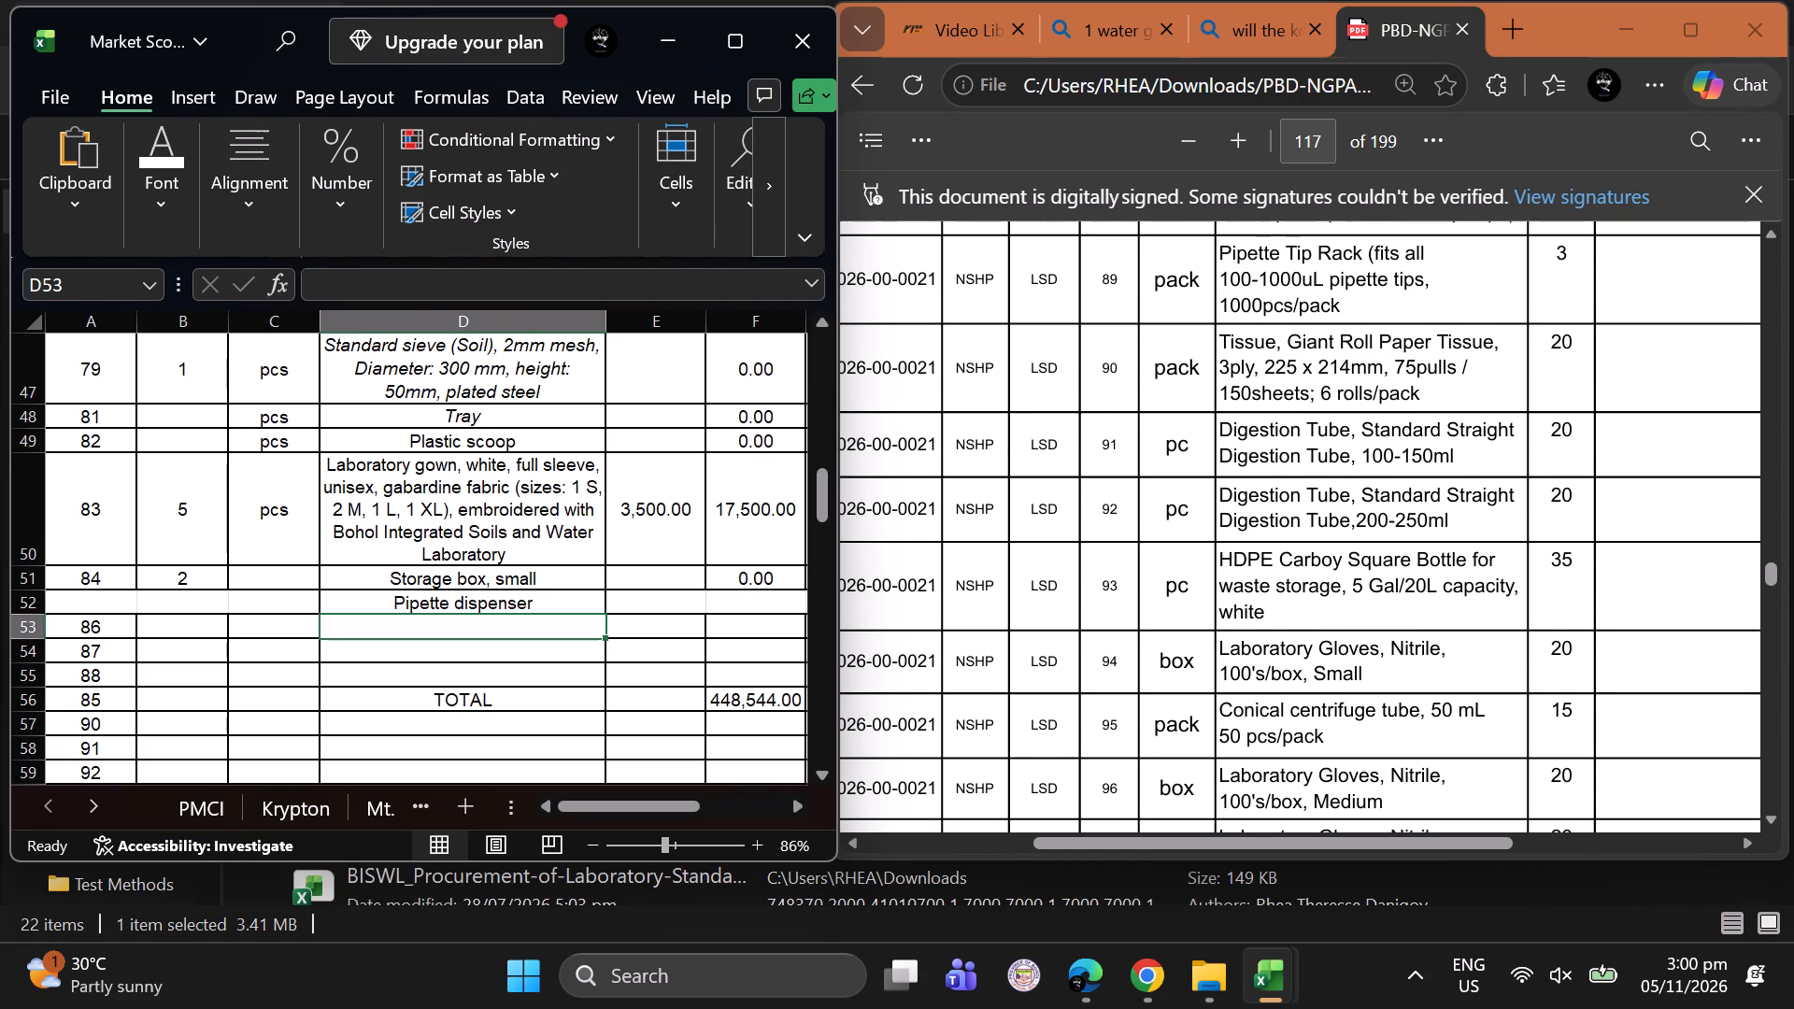
{"action": "left_click_drag", "start_coordinate": [1274, 611], "coordinate": [1218, 563]}
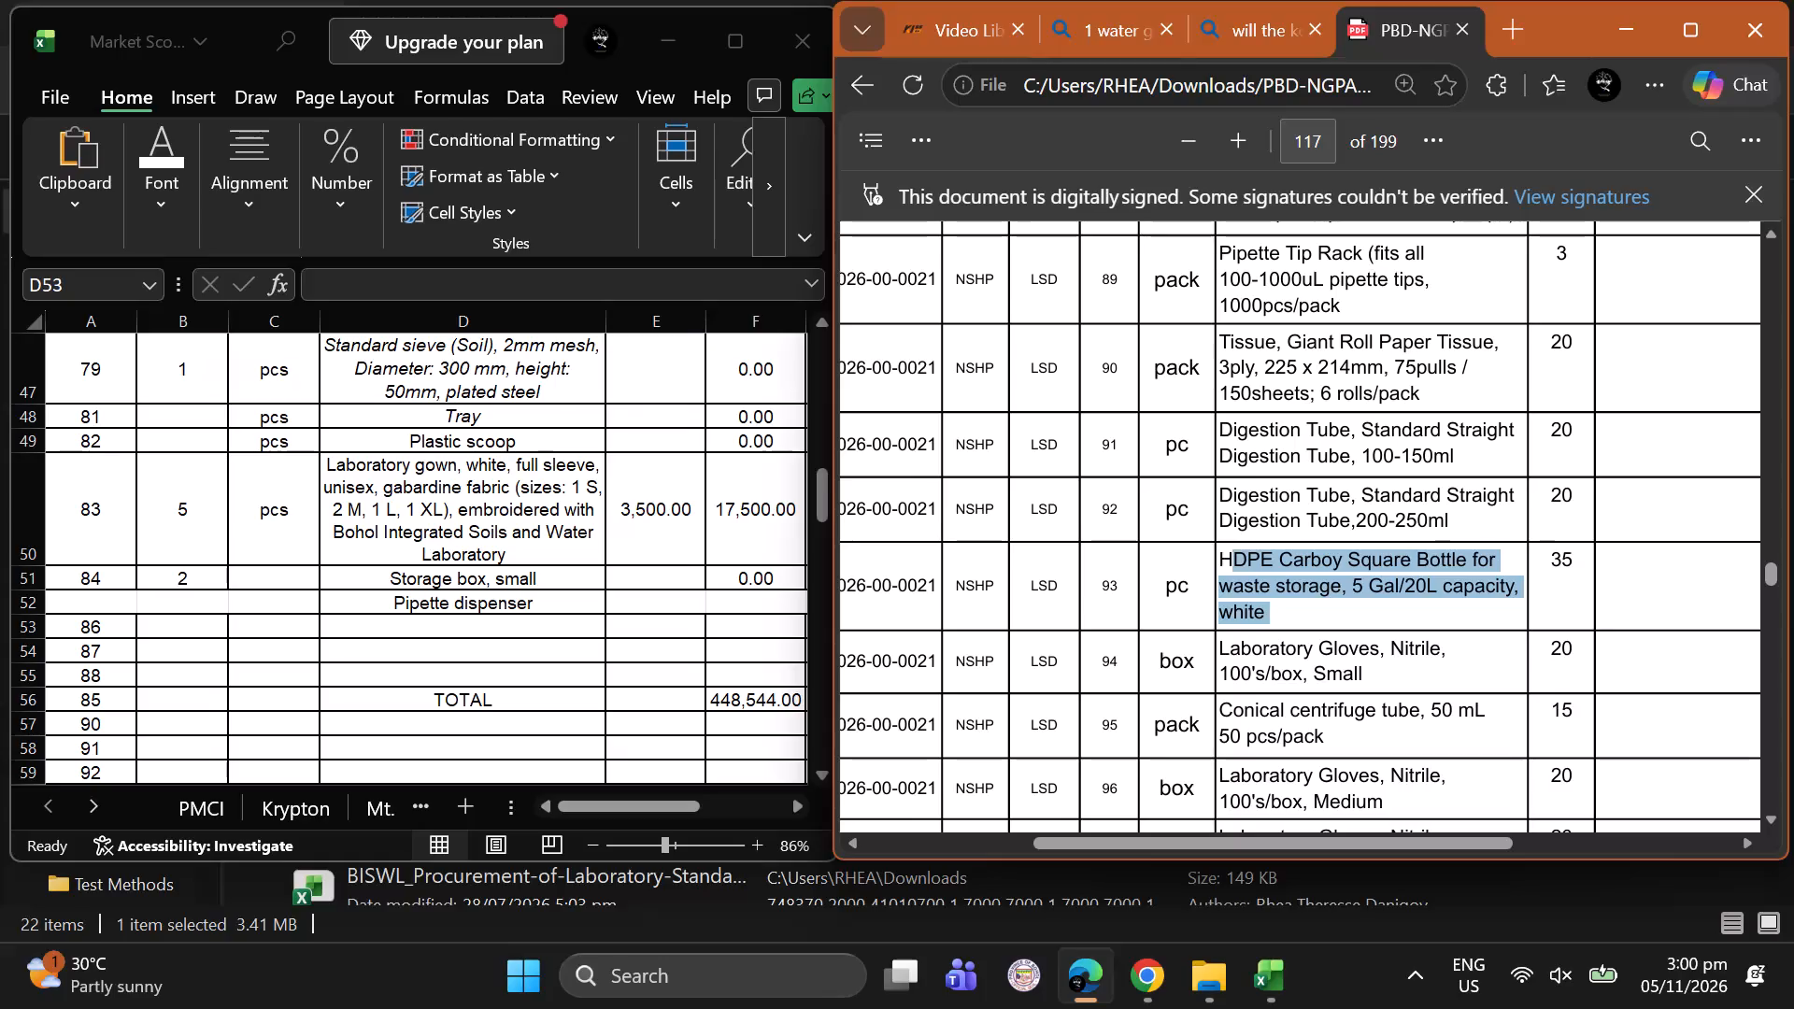
{"action": "left_click_drag", "start_coordinate": [1218, 563], "coordinate": [1212, 556]}
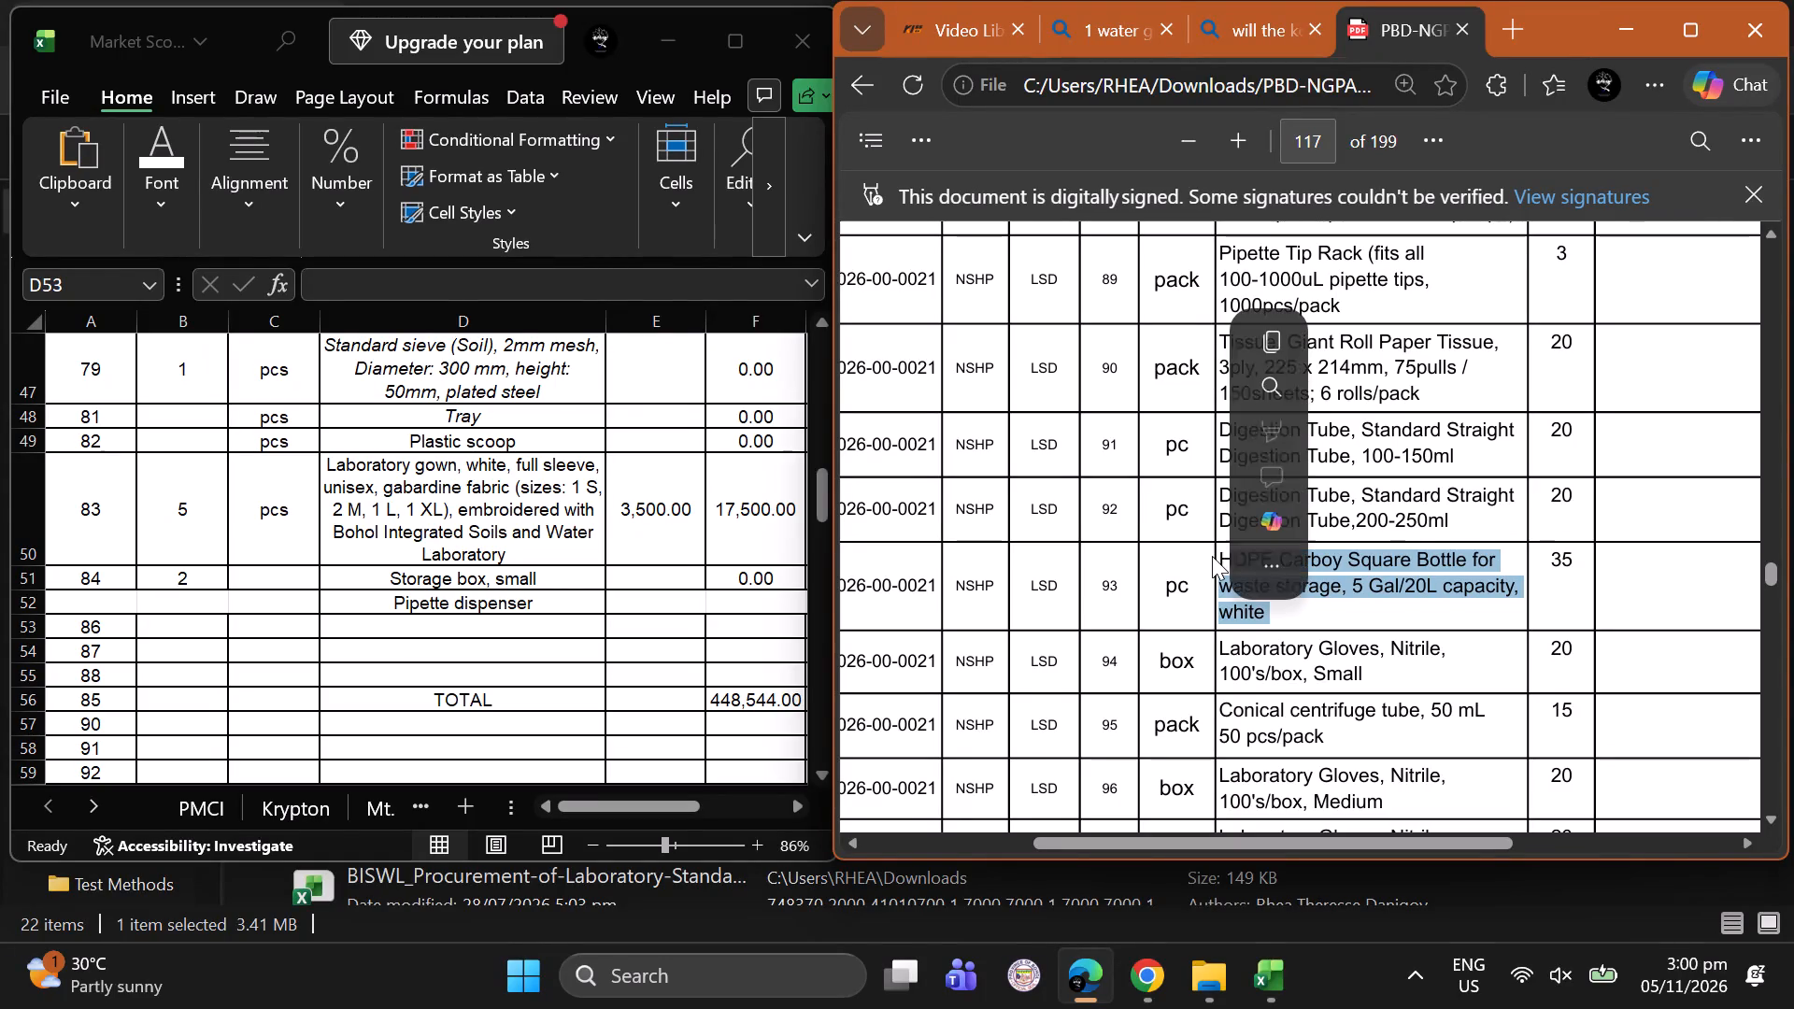
{"action": "key", "text": "shift+Left"}
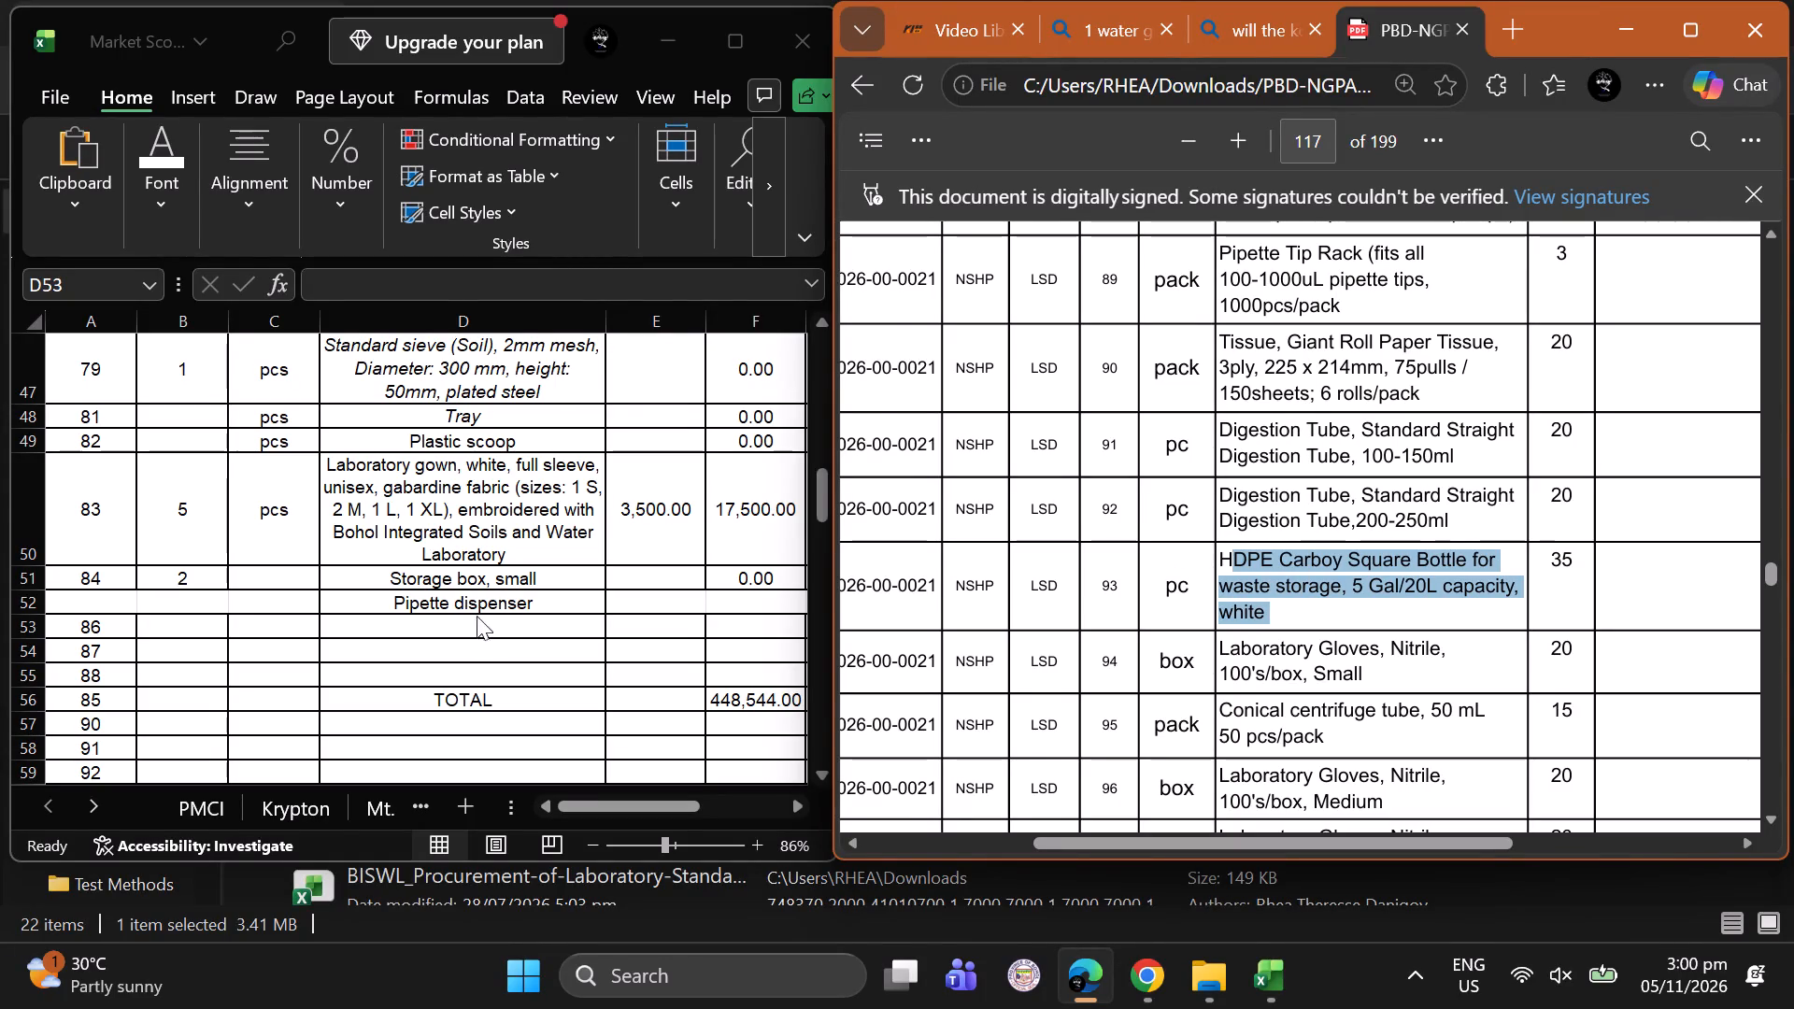
{"action": "left_click", "coordinate": [476, 621]}
{"action": "left_click", "coordinate": [476, 621]}
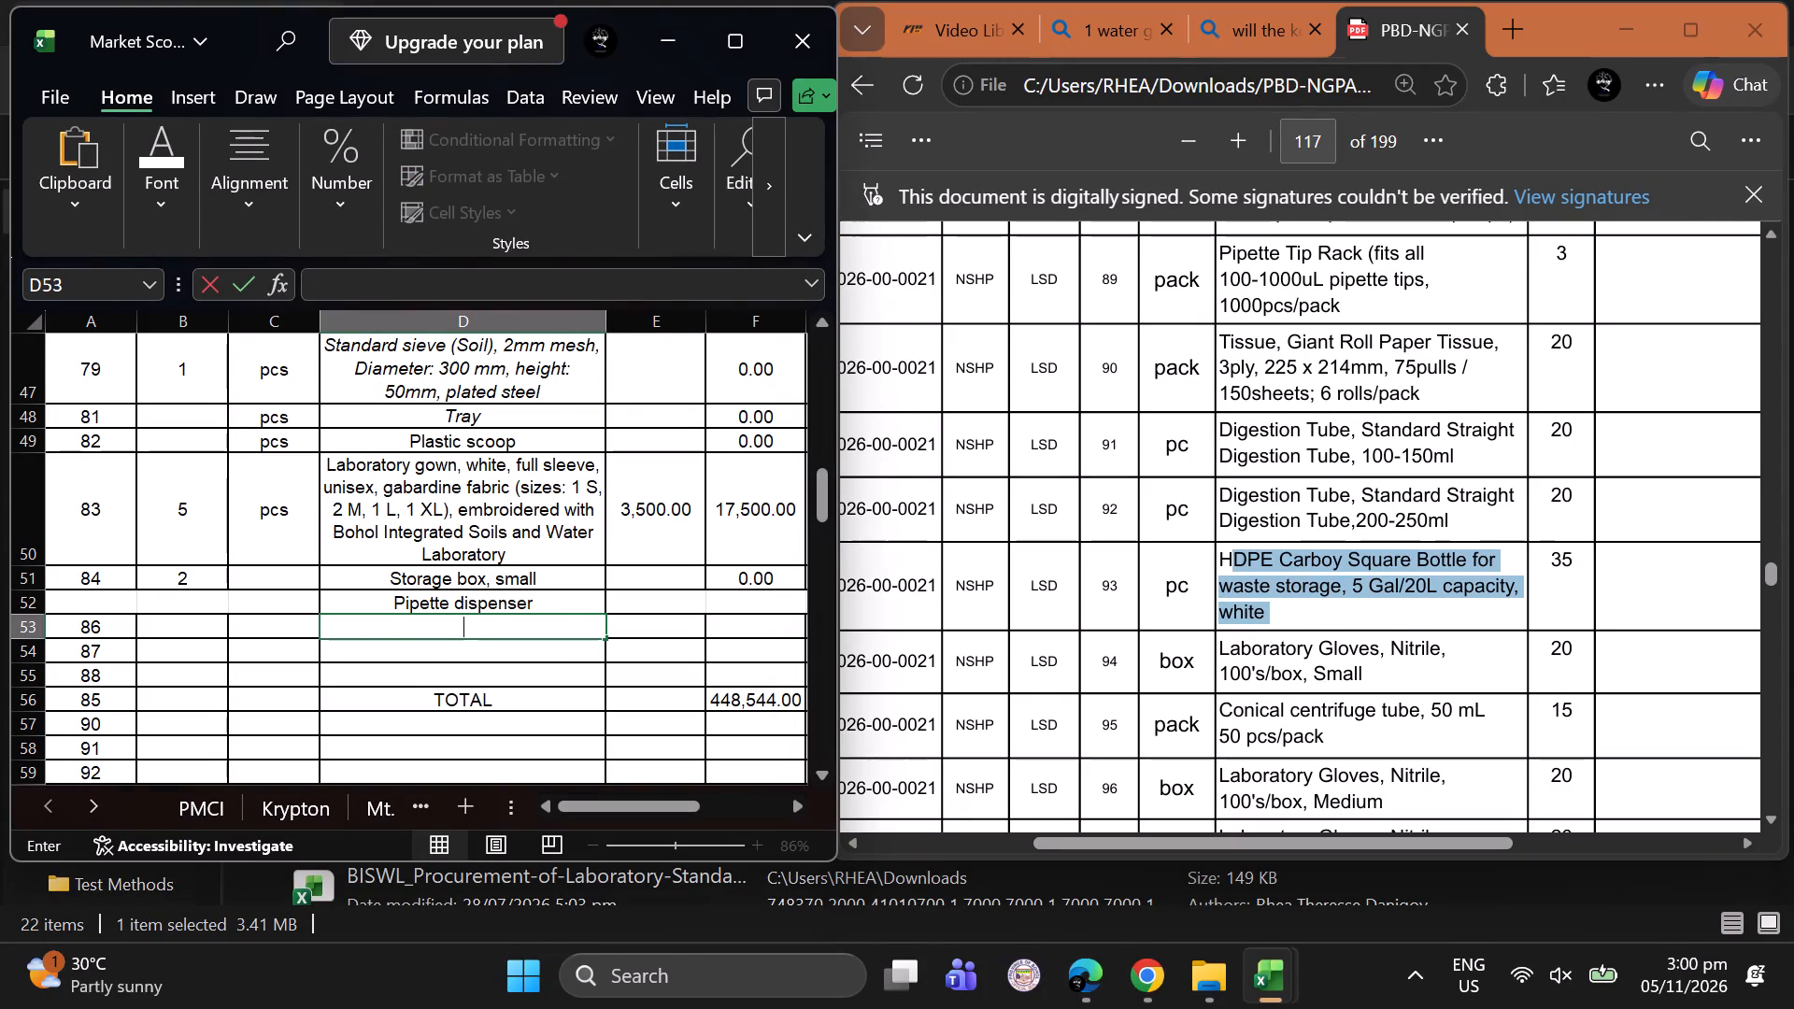
{"action": "key", "text": "shift+h"}
{"action": "type", "text": "DPE Carboy"}
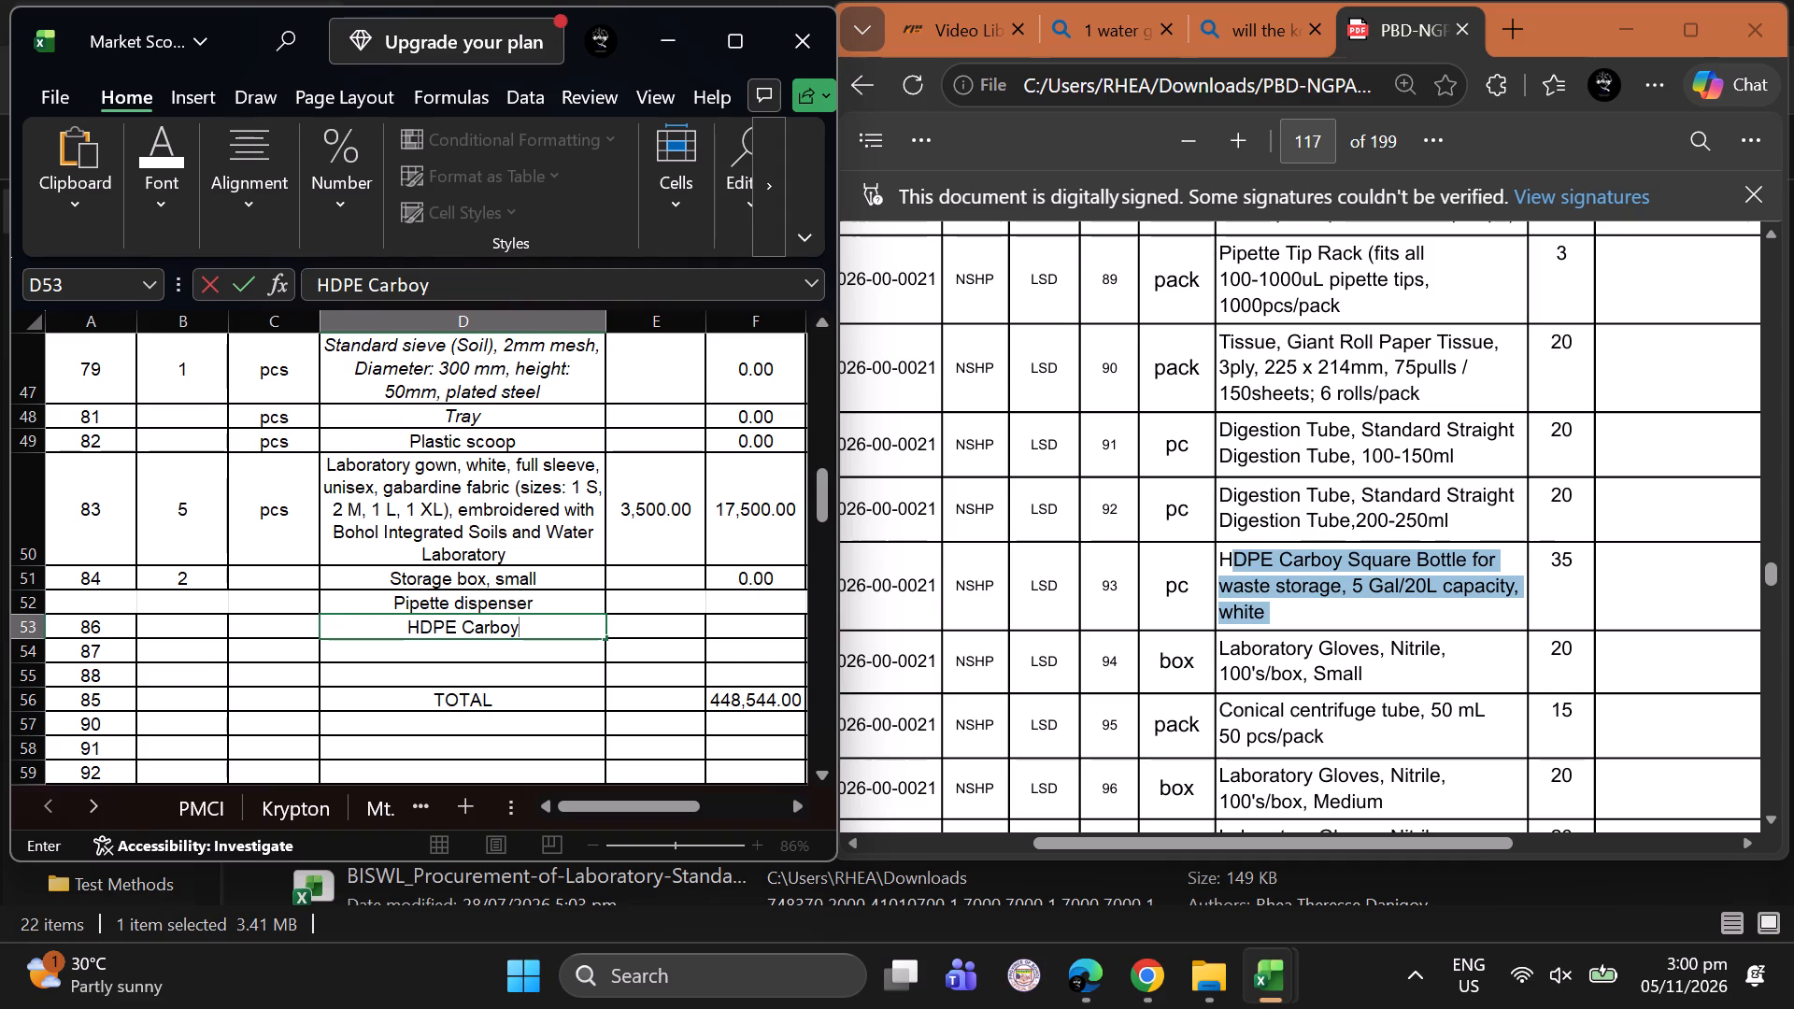
{"action": "key", "text": "space"}
{"action": "type", "text": "Square"}
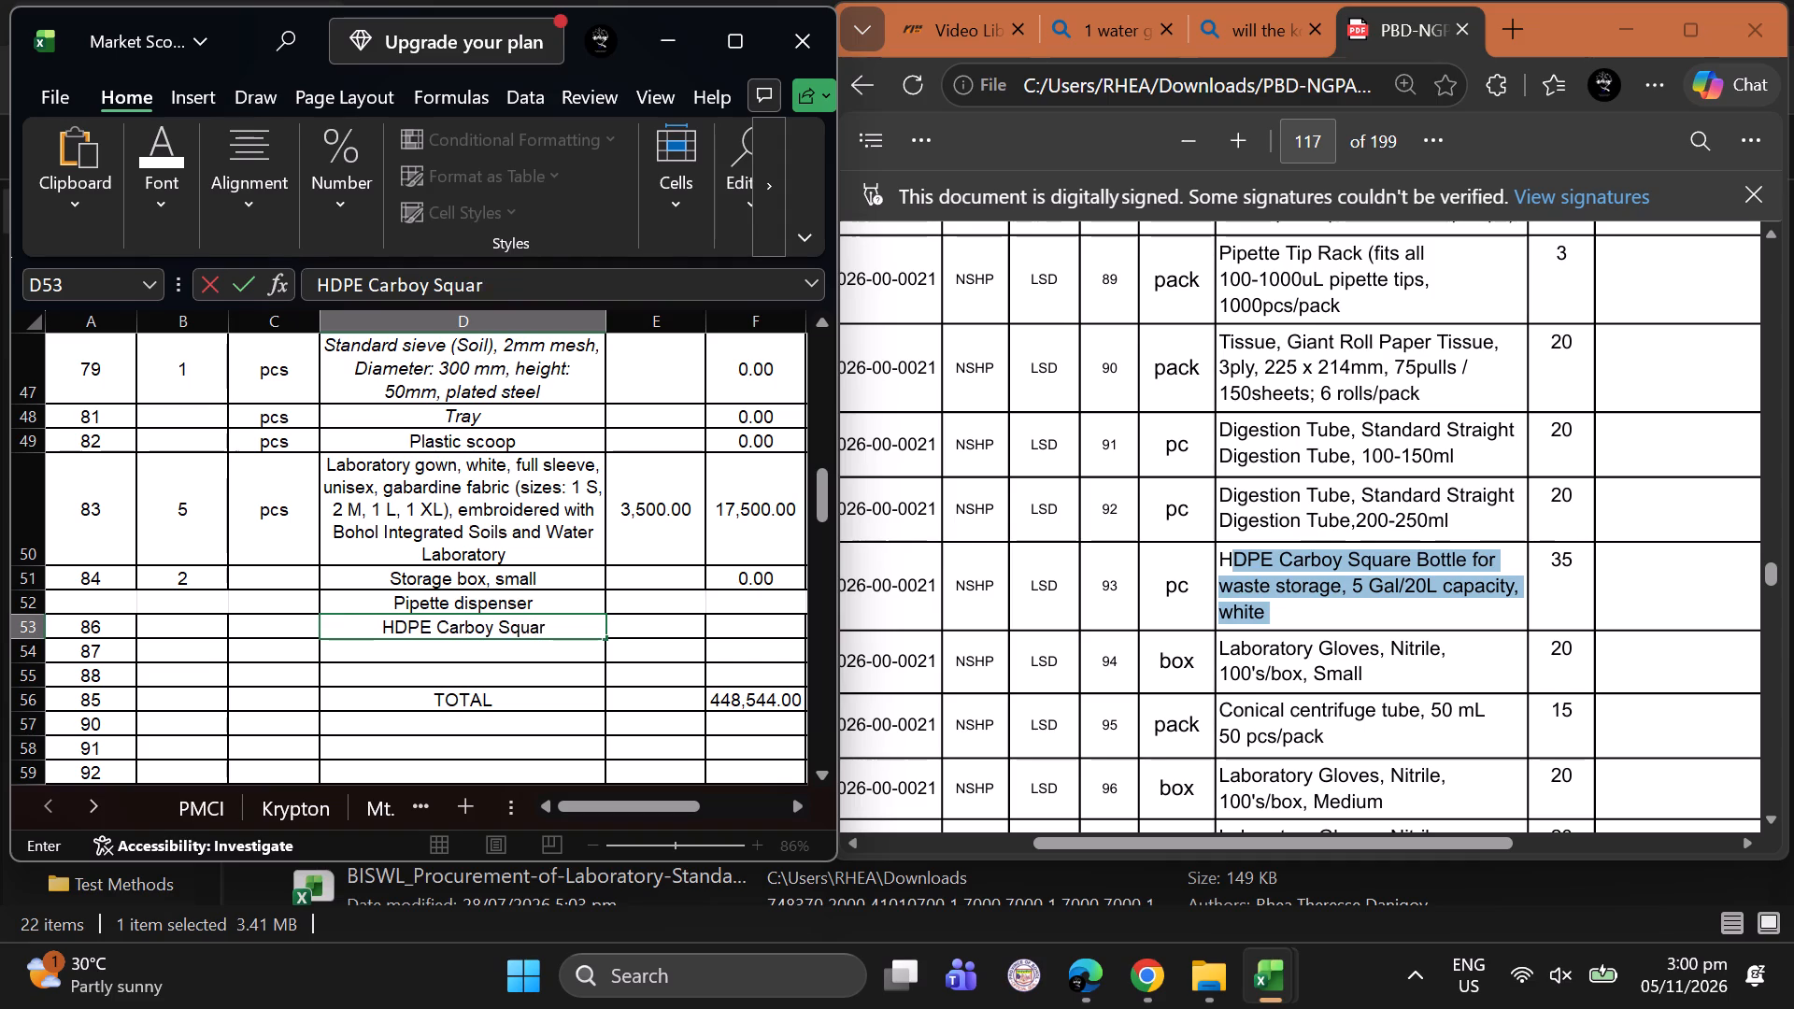
{"action": "key", "text": "space"}
{"action": "type", "text": "Bottle for waste sto"}
{"action": "type", "text": "rage"}
{"action": "type", "text": ", 5"}
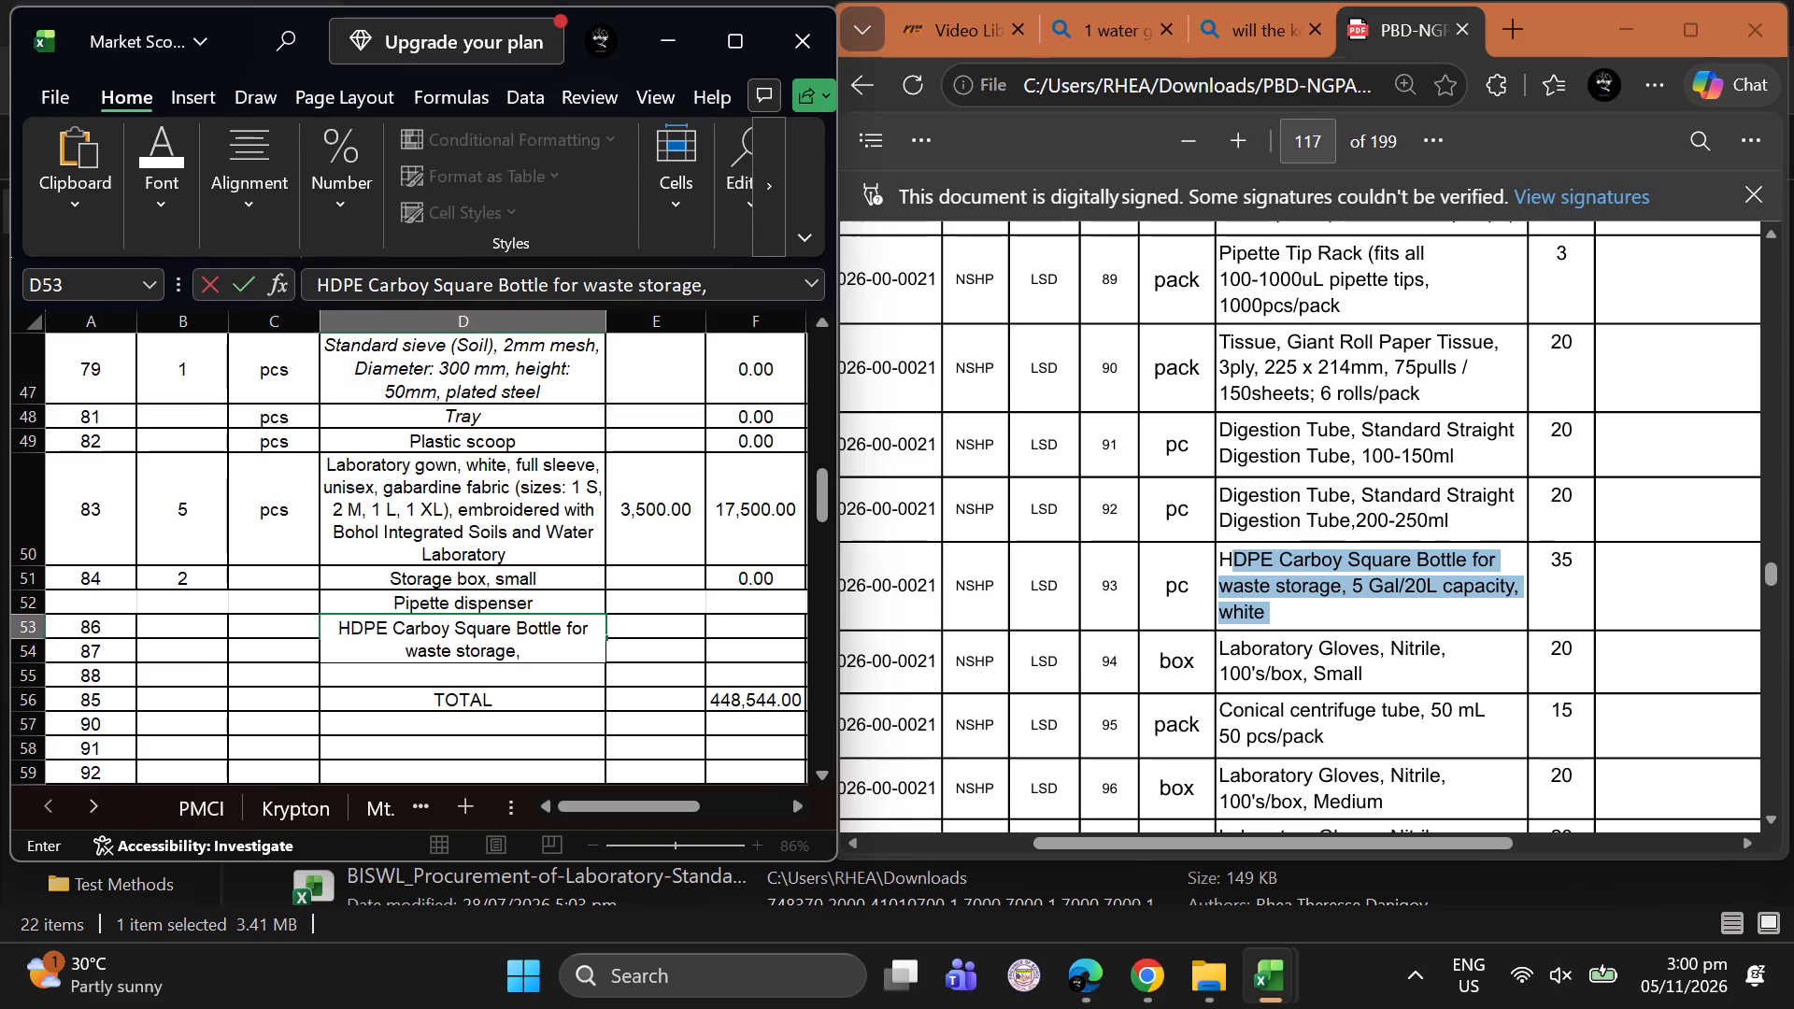
{"action": "key", "text": "space"}
{"action": "key", "text": "BackSpace"}
{"action": "key", "text": "BackSpace"}
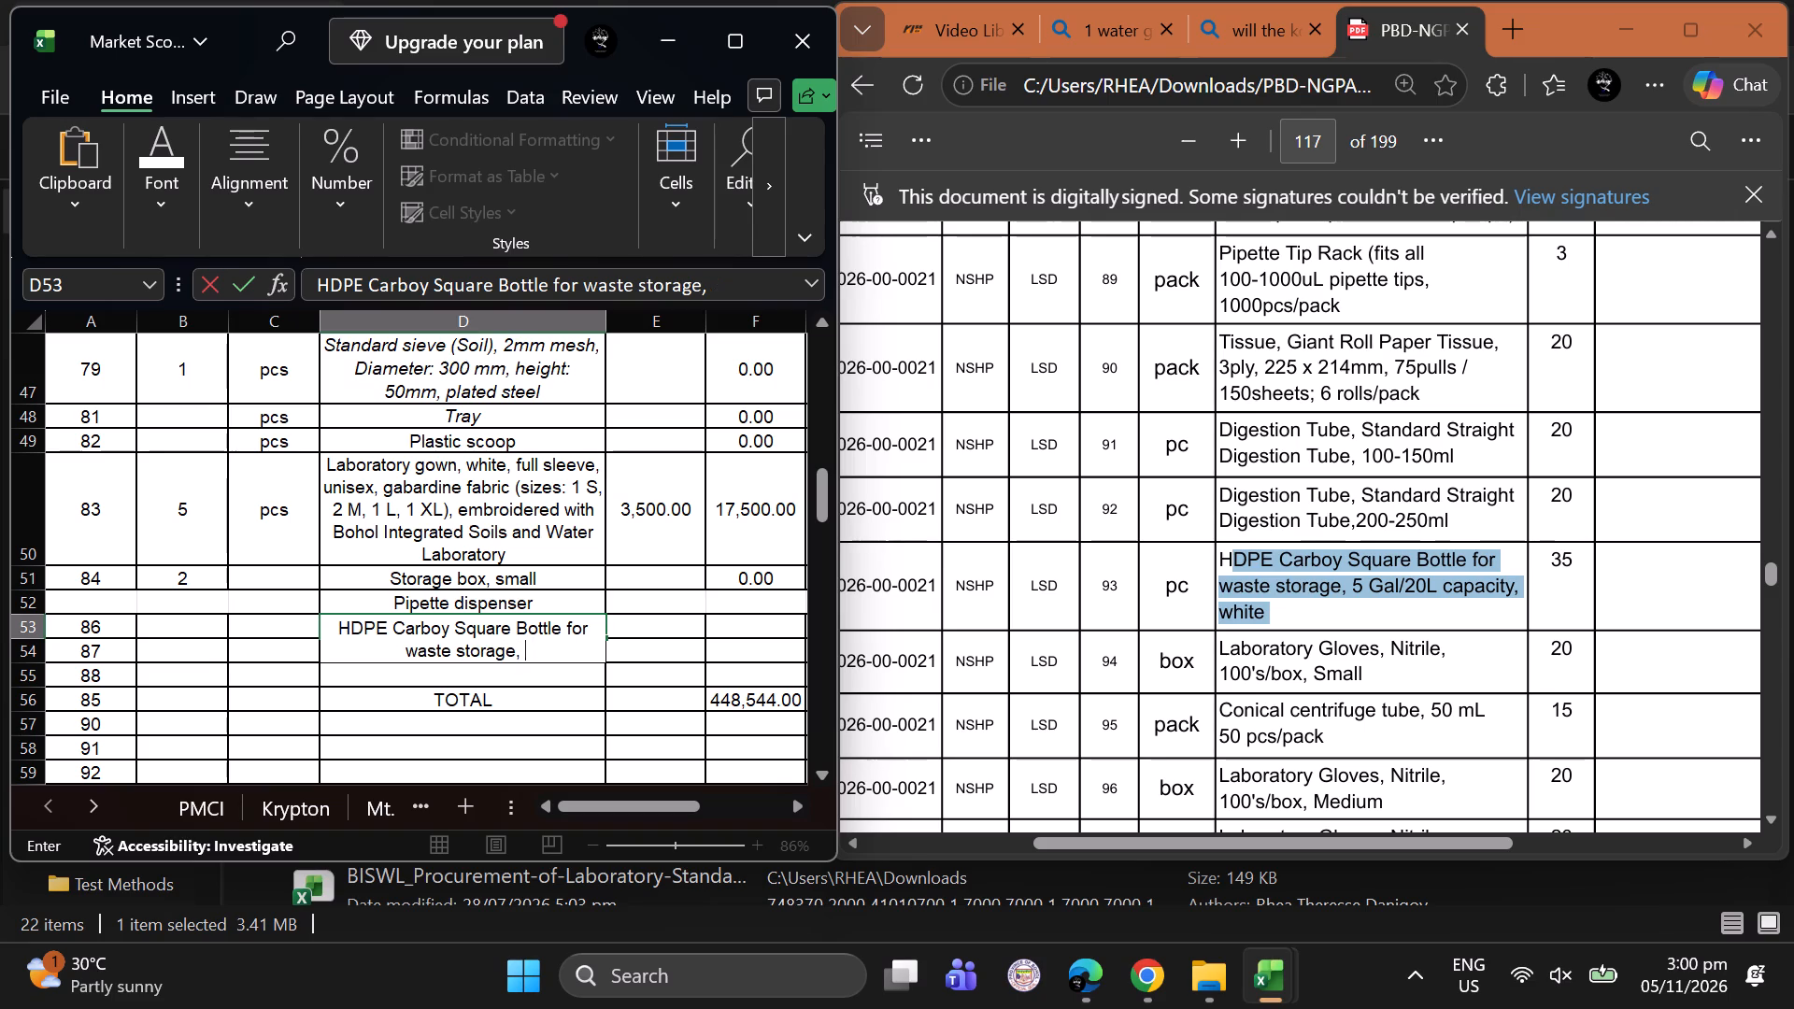
{"action": "key", "text": "2"}
{"action": "type", "text": "0"}
{"action": "key", "text": "space"}
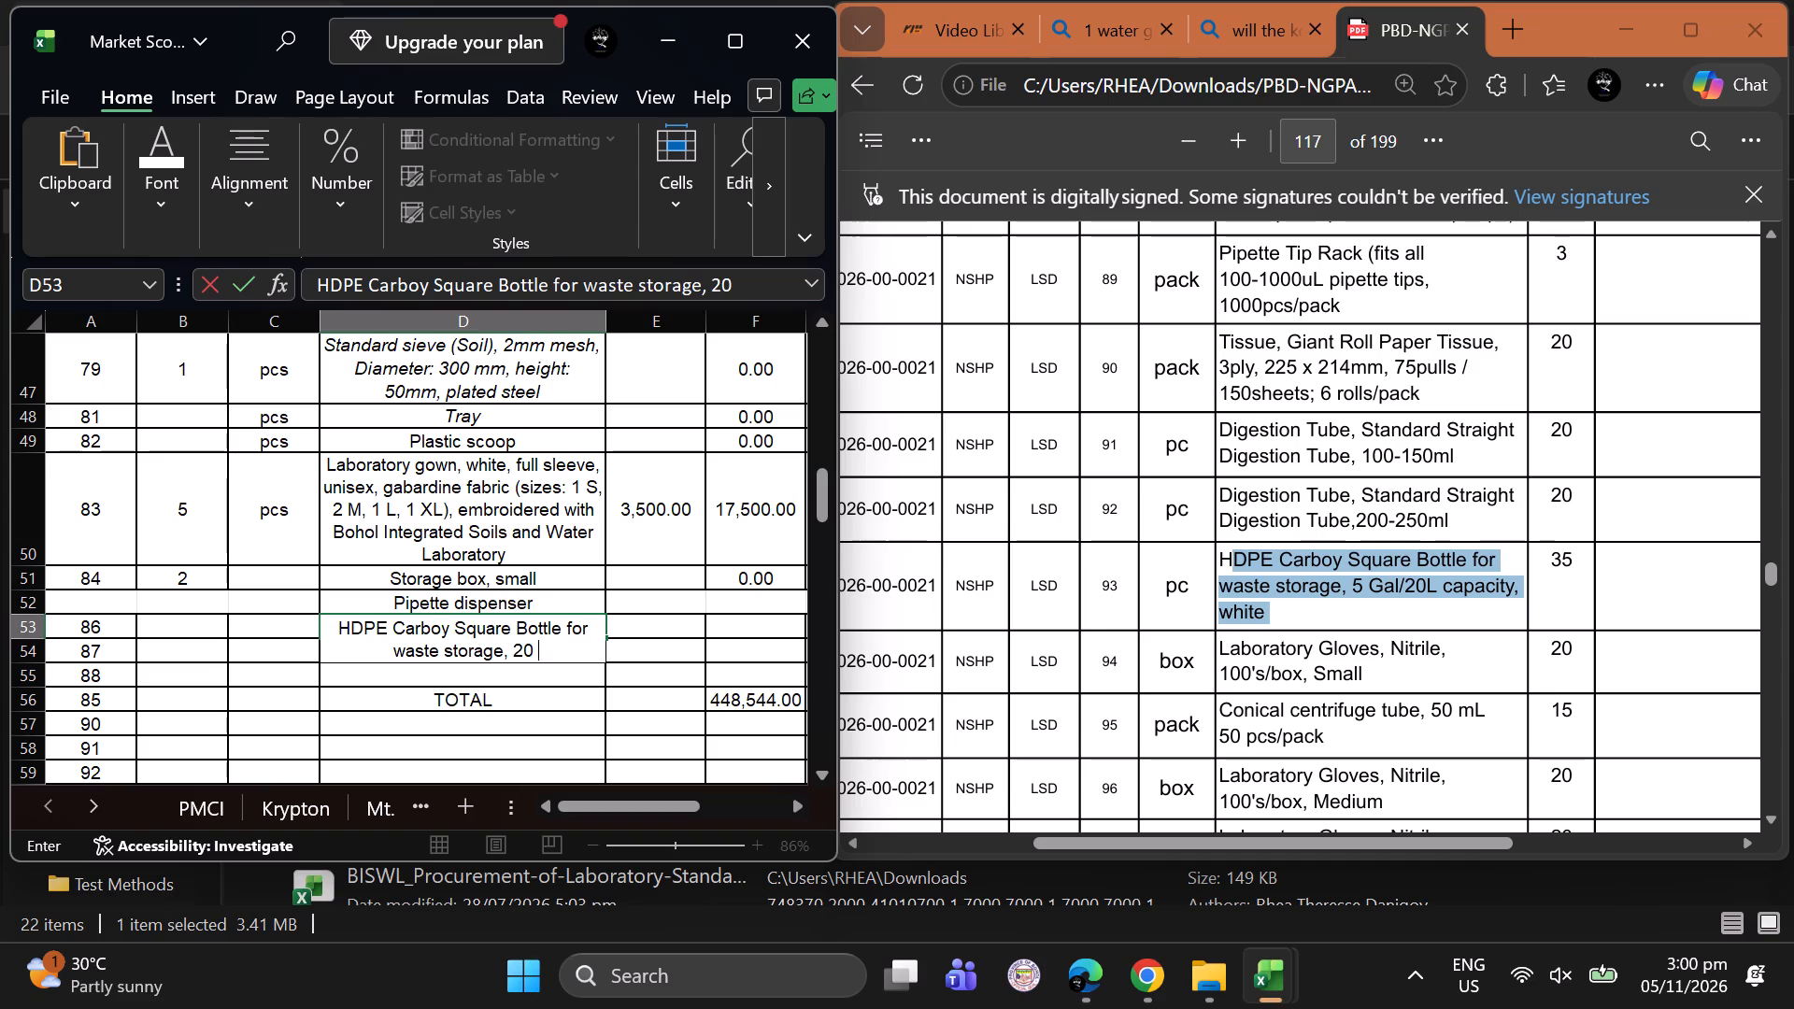
{"action": "key", "text": "BackSpace"}
{"action": "key", "text": "space"}
{"action": "type", "text": "L capcil"}
{"action": "key", "text": "BackSpace"}
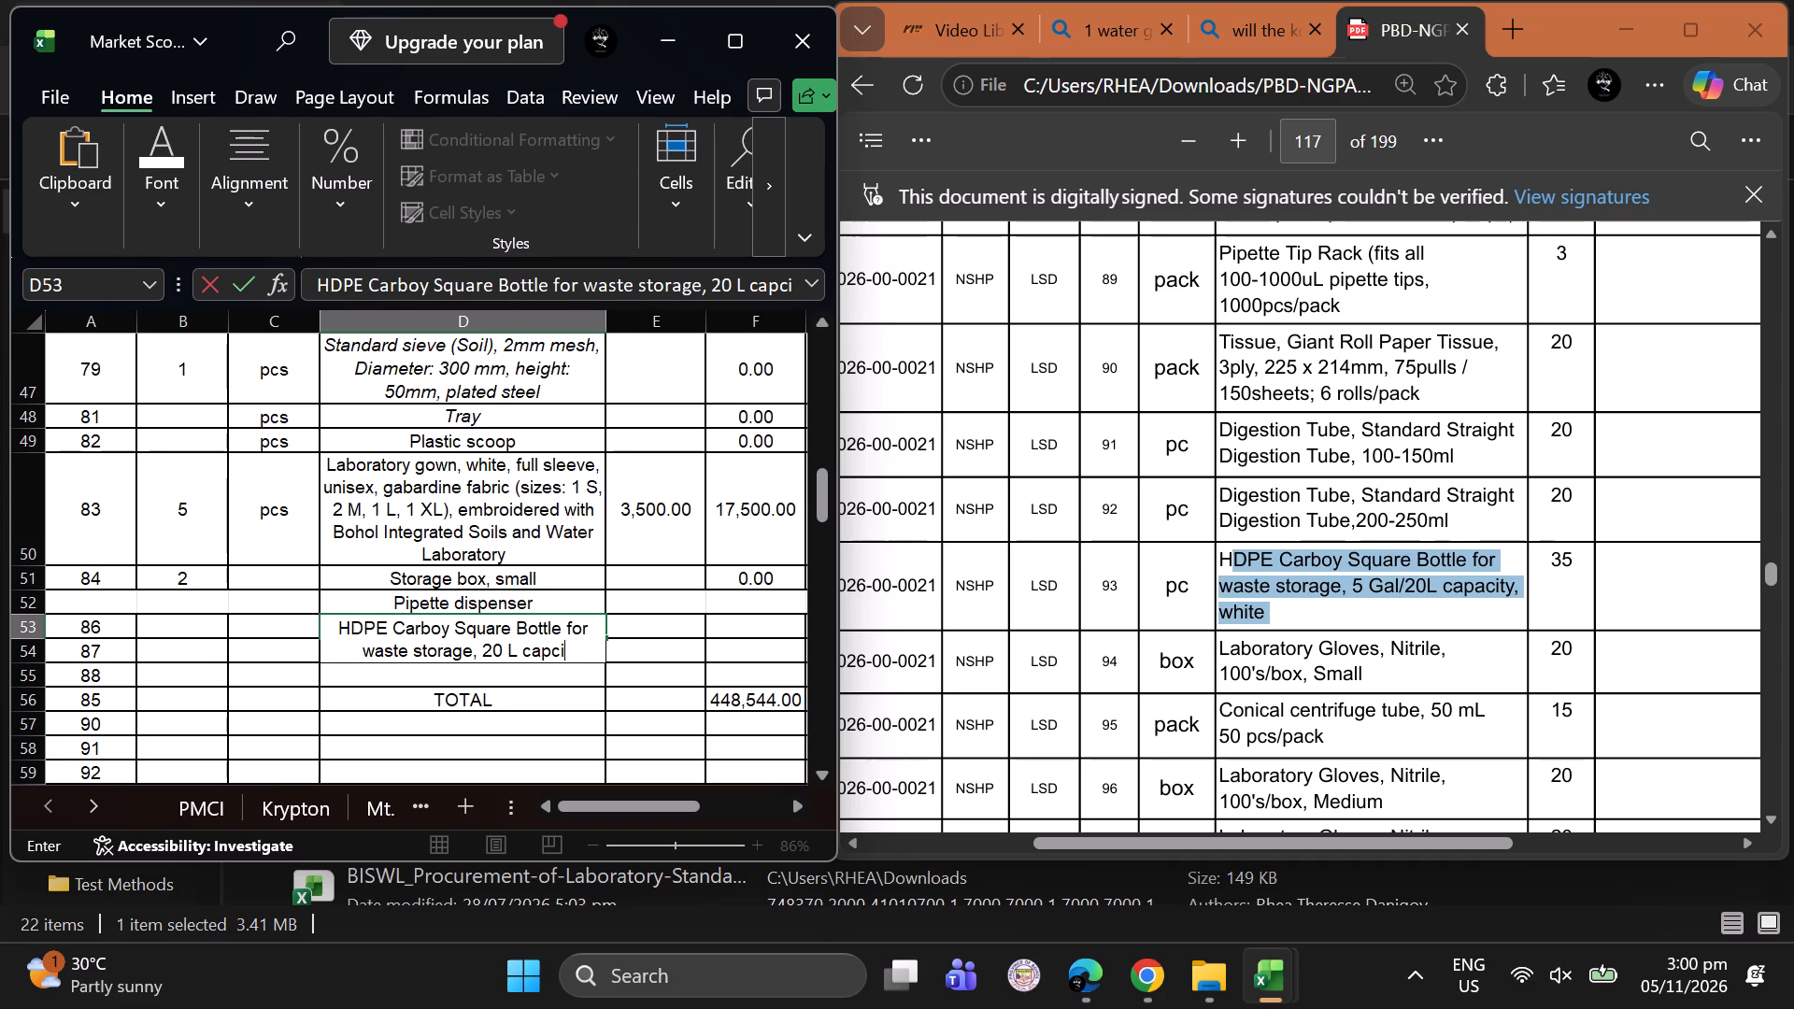
{"action": "key", "text": "BackSpace"}
{"action": "key", "text": "BackSpace"}
{"action": "type", "text": "acity,"}
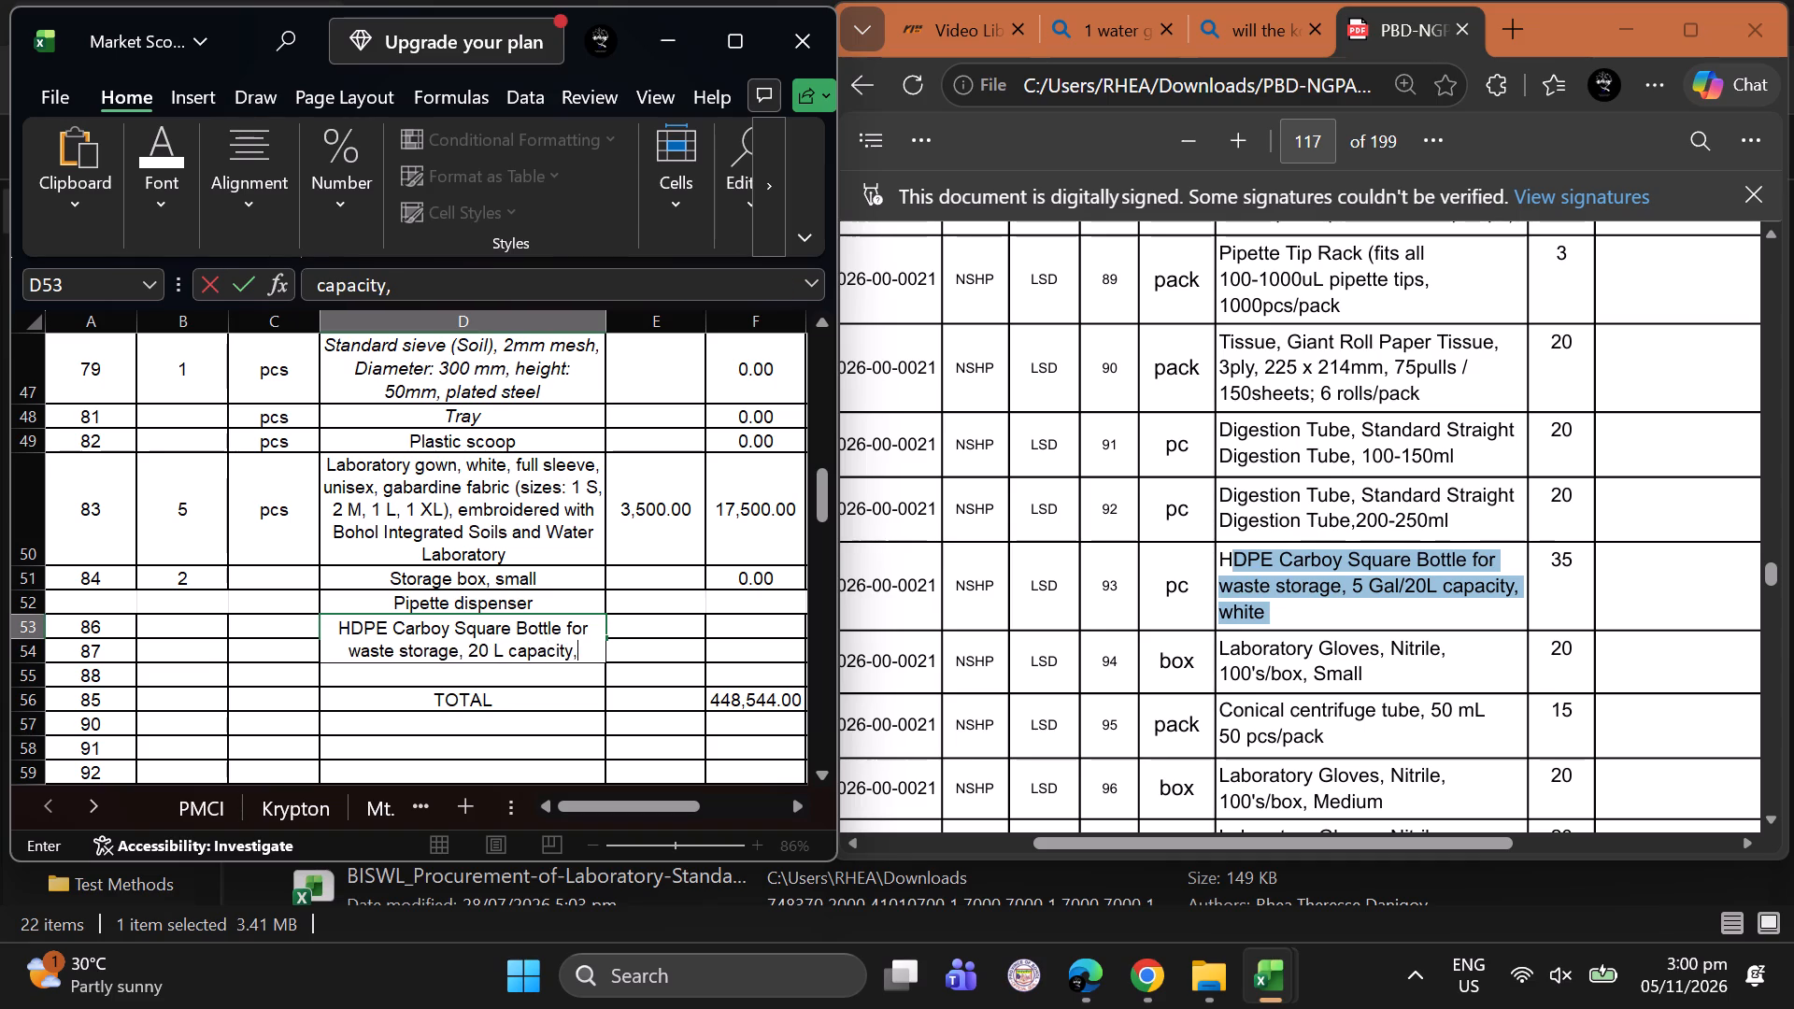
{"action": "key", "text": "space"}
{"action": "type", "text": "white"}
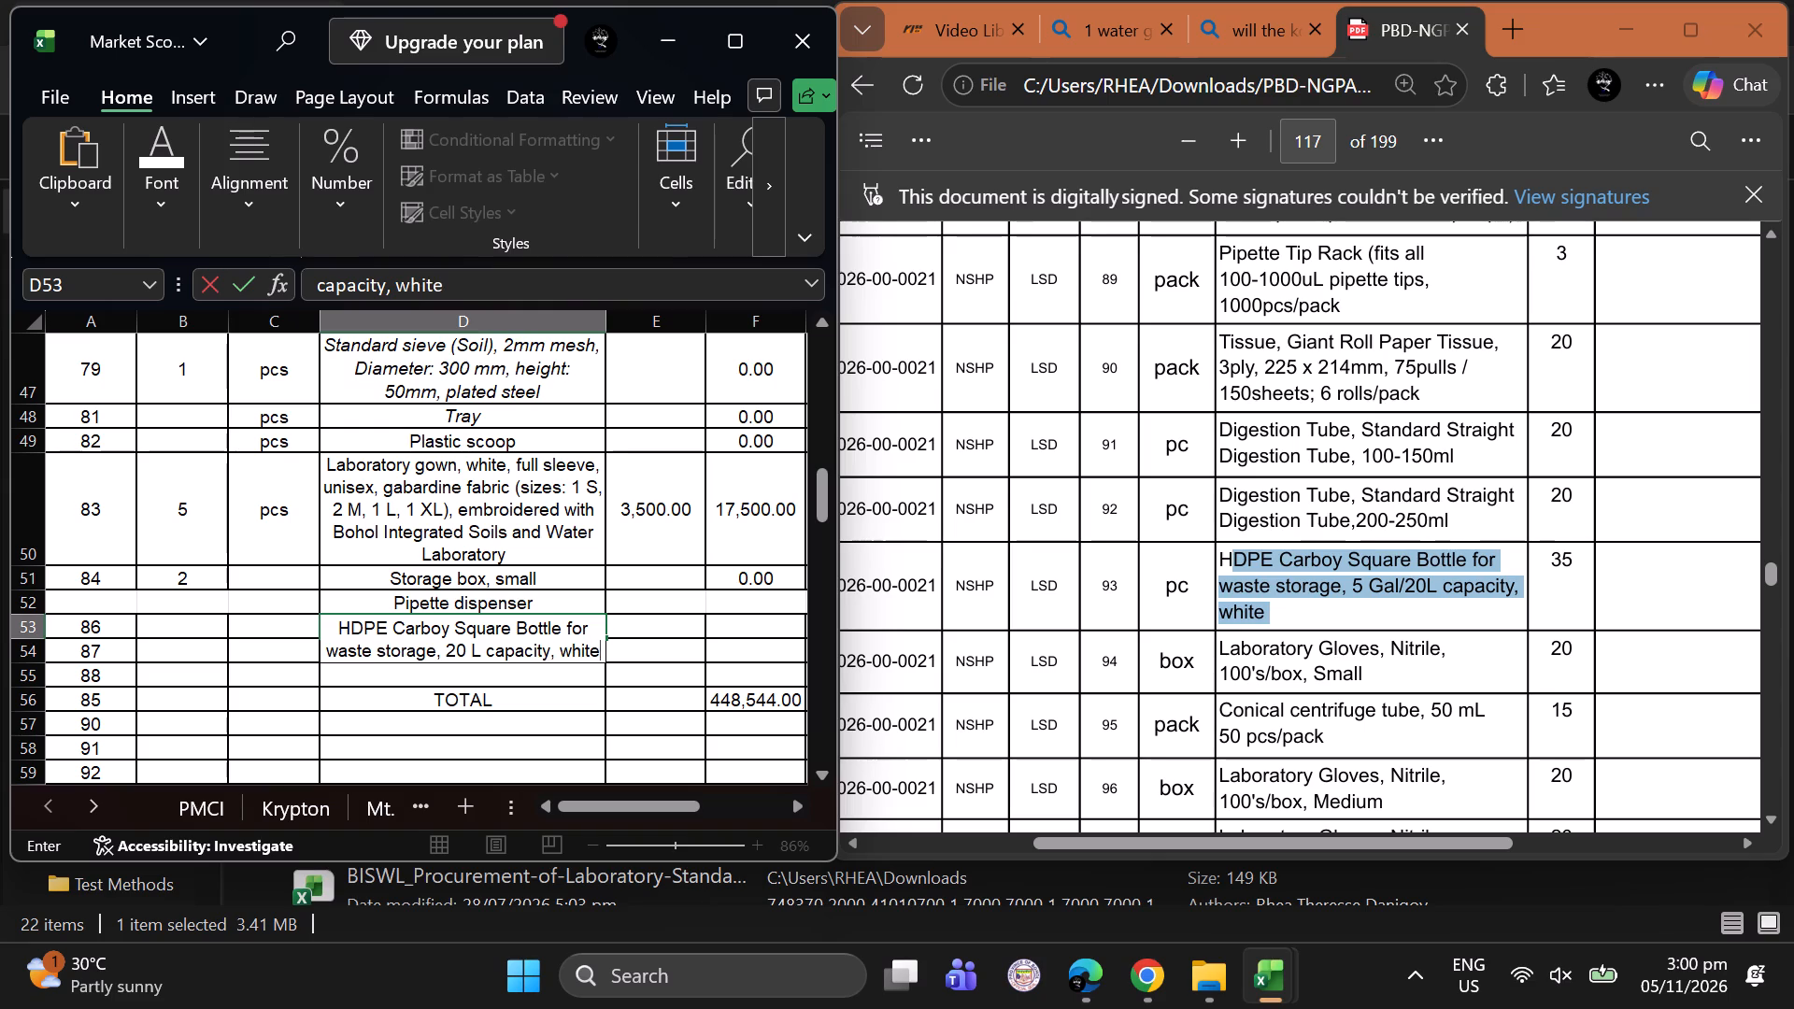
Set the quantity of the HDPE carboy square bottle in row 53 to 10.
{"action": "left_click", "coordinate": [171, 625]}
{"action": "type", "text": "10"}
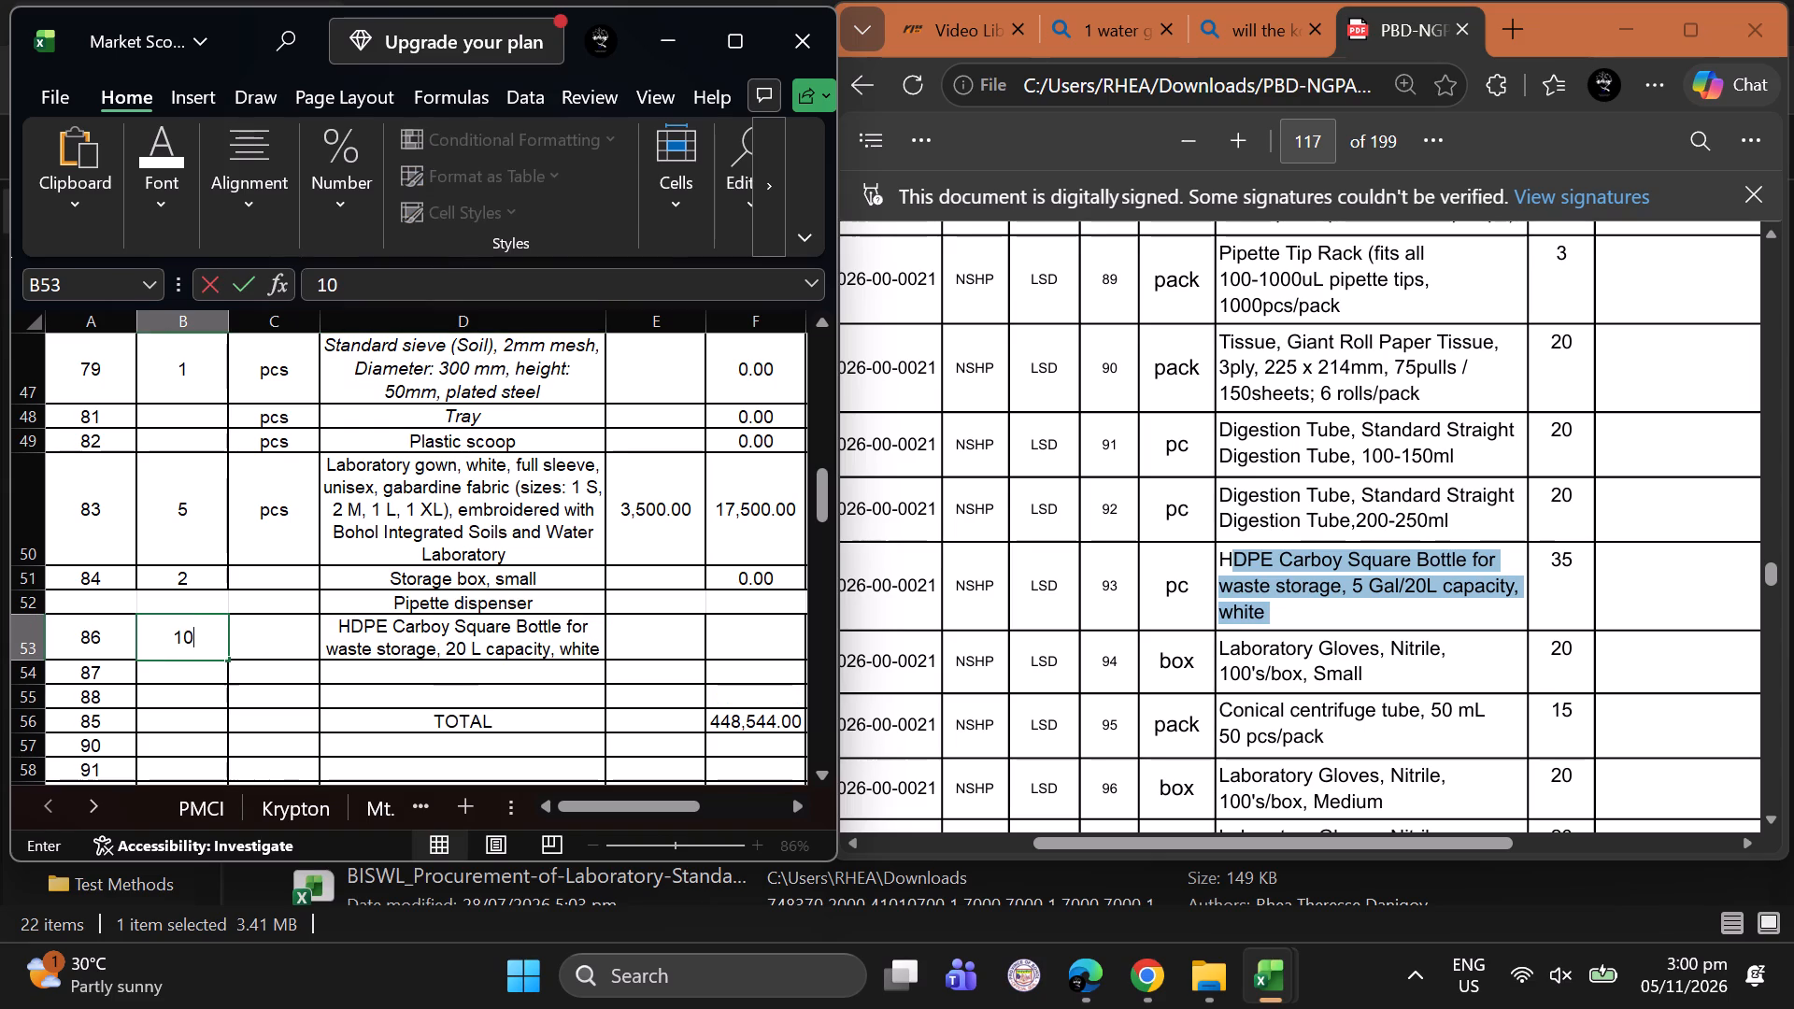
{"action": "key", "text": "Return"}
{"action": "left_click", "coordinate": [363, 670]}
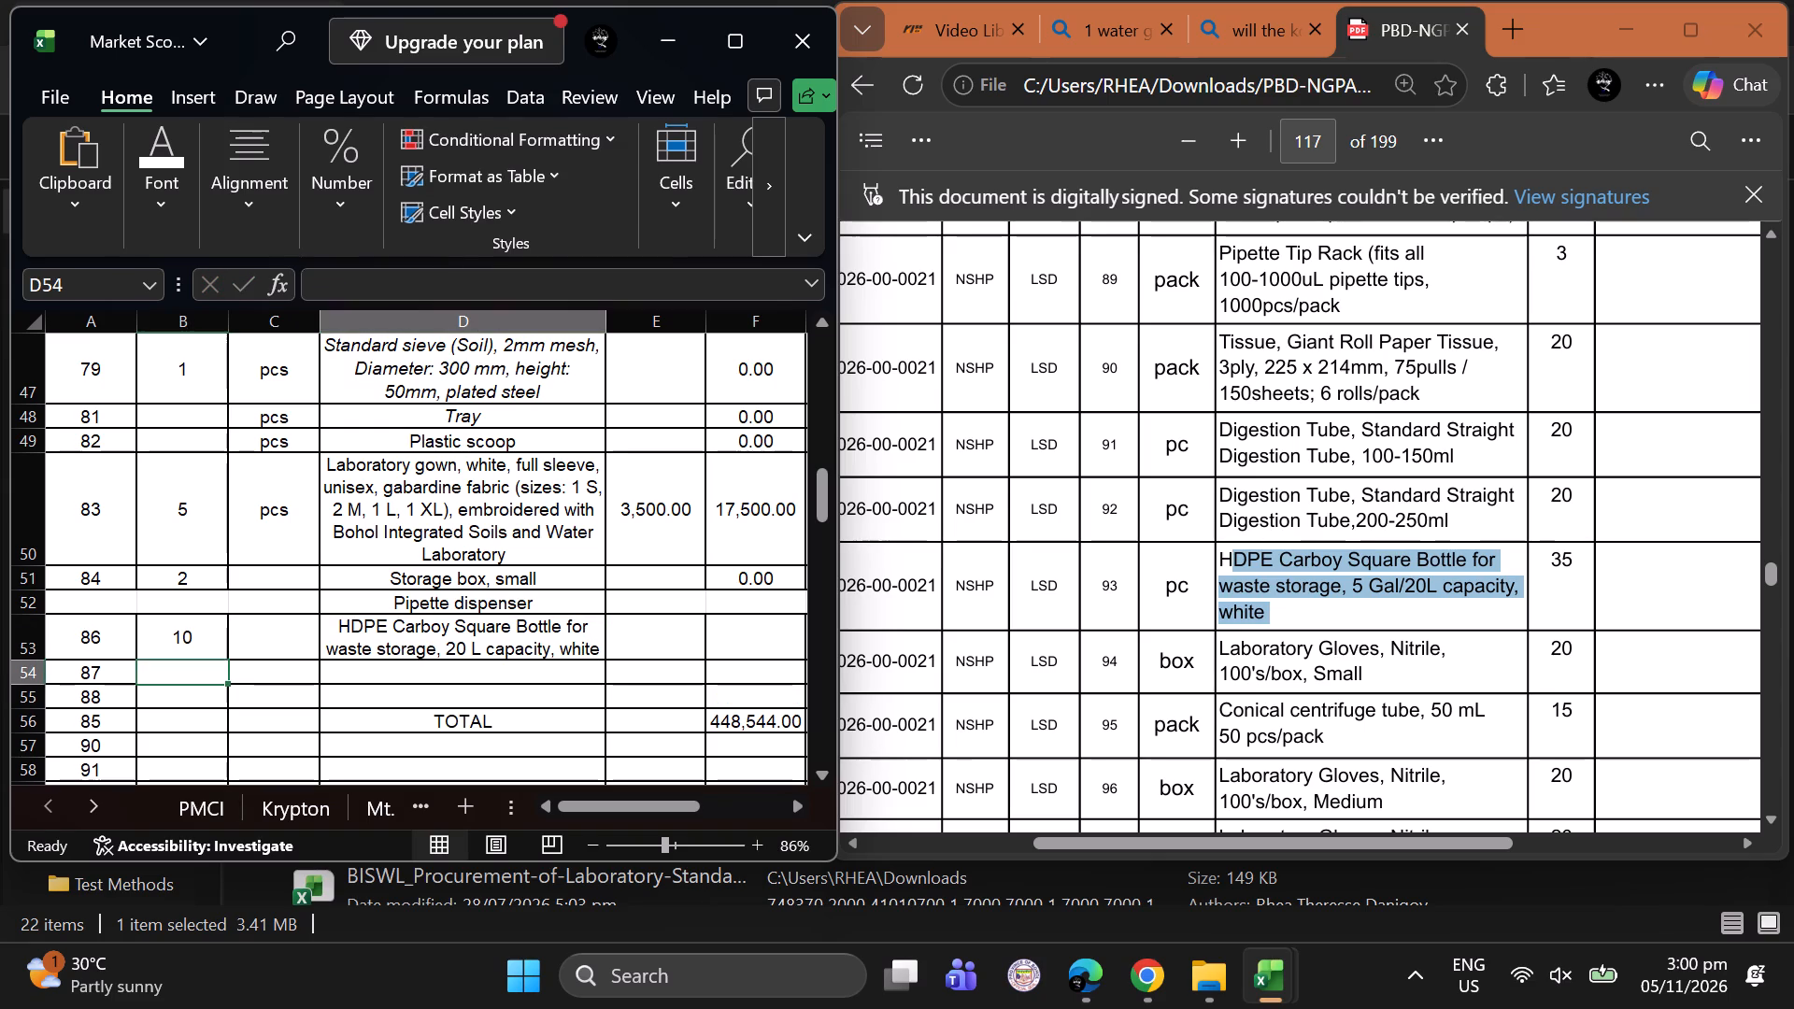
Examine the LSD supplies from the end of page 117 through page 120 for items missing in the workbook.
{"action": "scroll", "coordinate": [1190, 722], "scroll_direction": "down", "scroll_amount": 2}
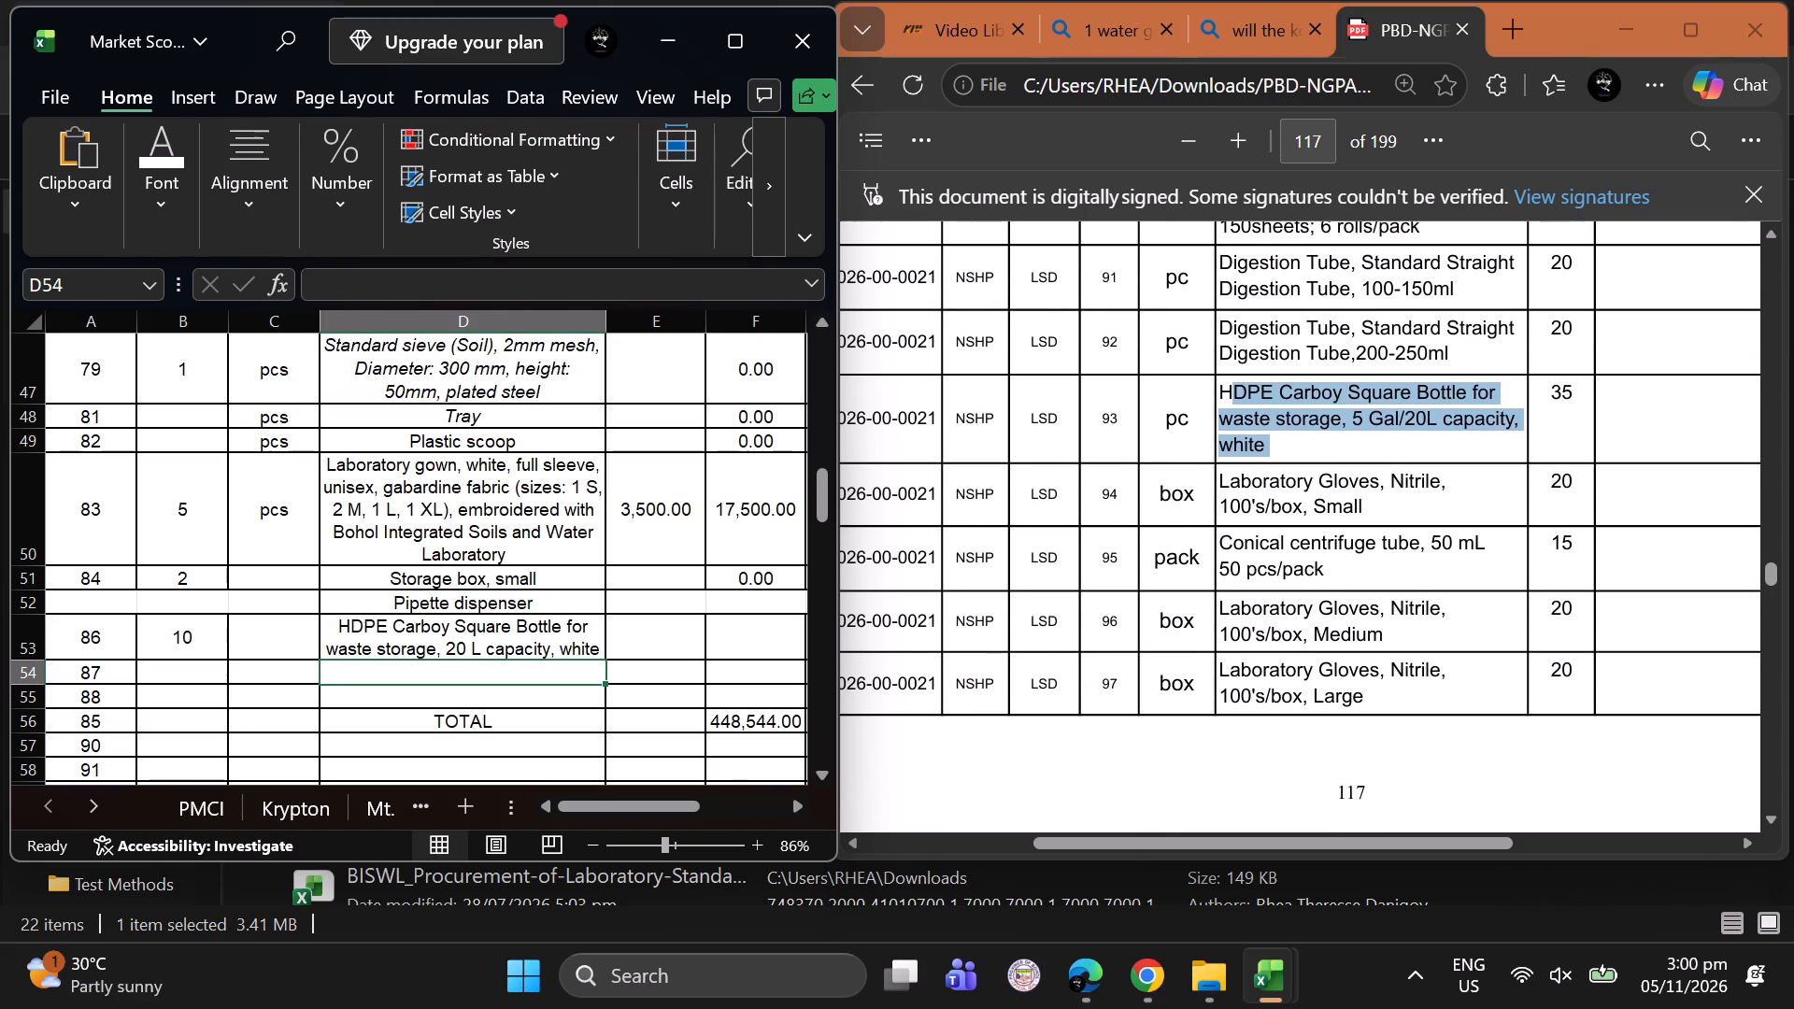
{"action": "scroll", "coordinate": [1190, 722], "scroll_direction": "down", "scroll_amount": 3}
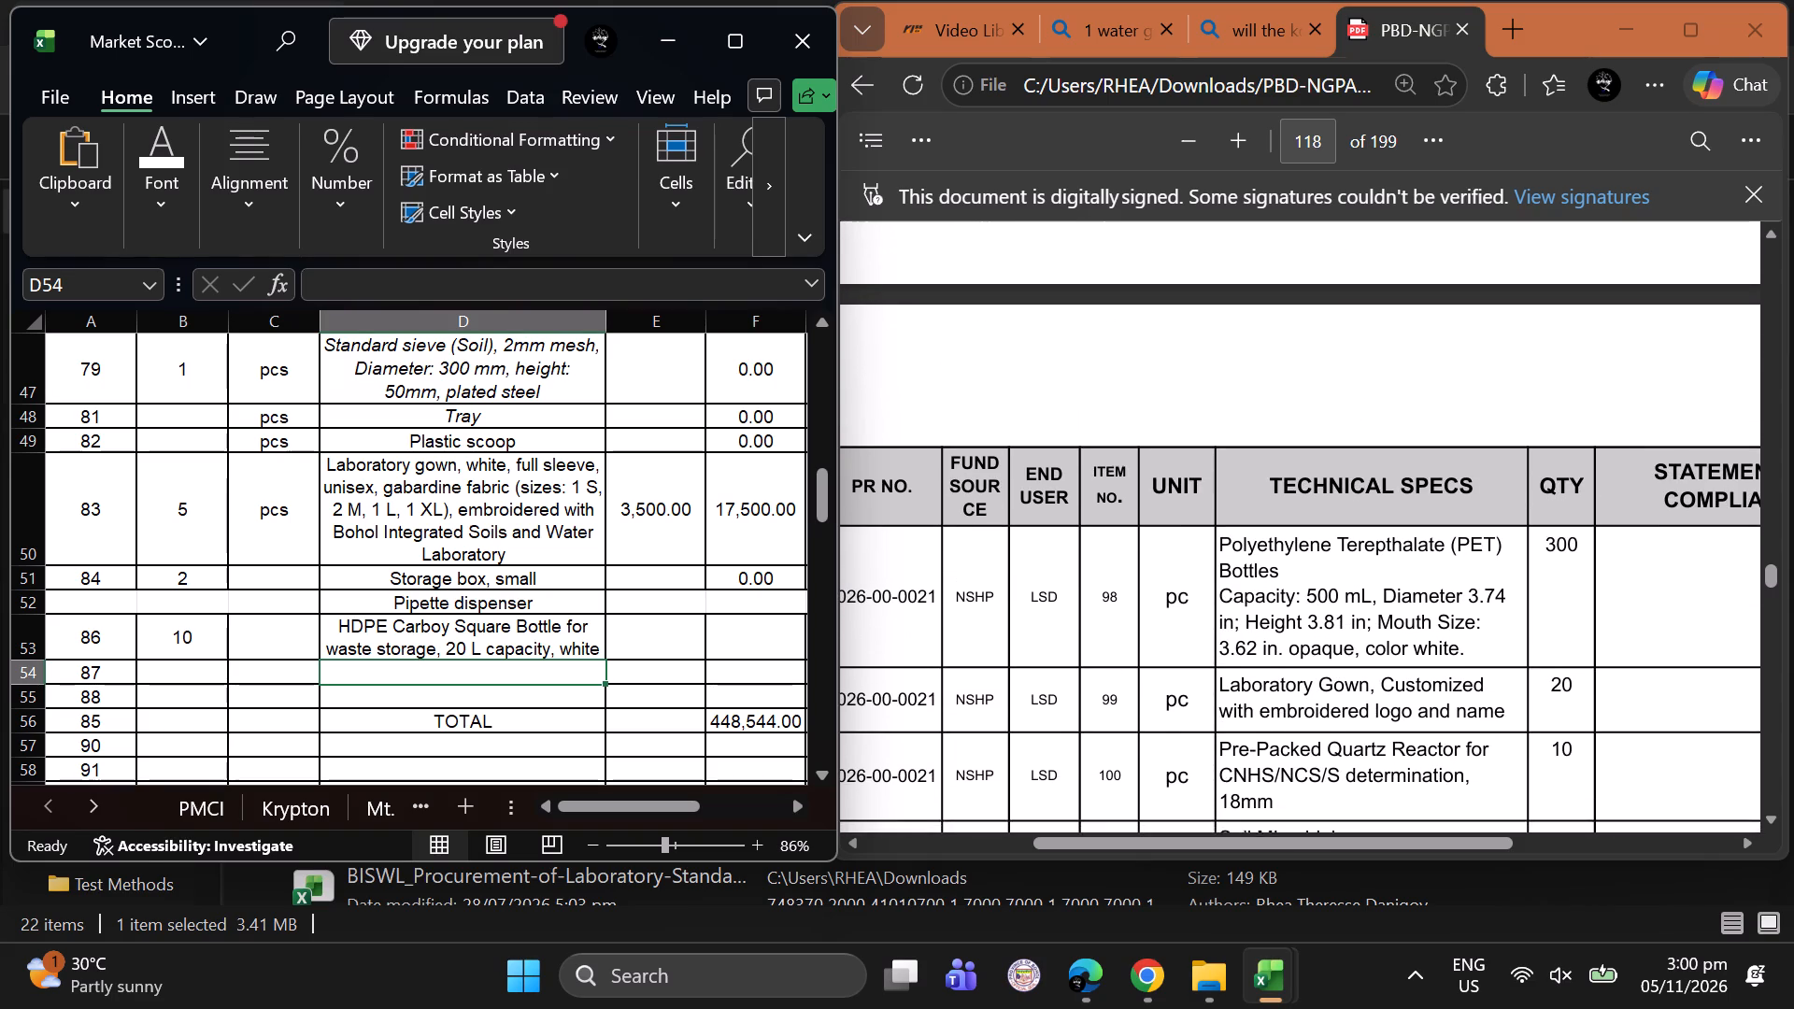
{"action": "scroll", "coordinate": [1190, 722], "scroll_direction": "down", "scroll_amount": 2}
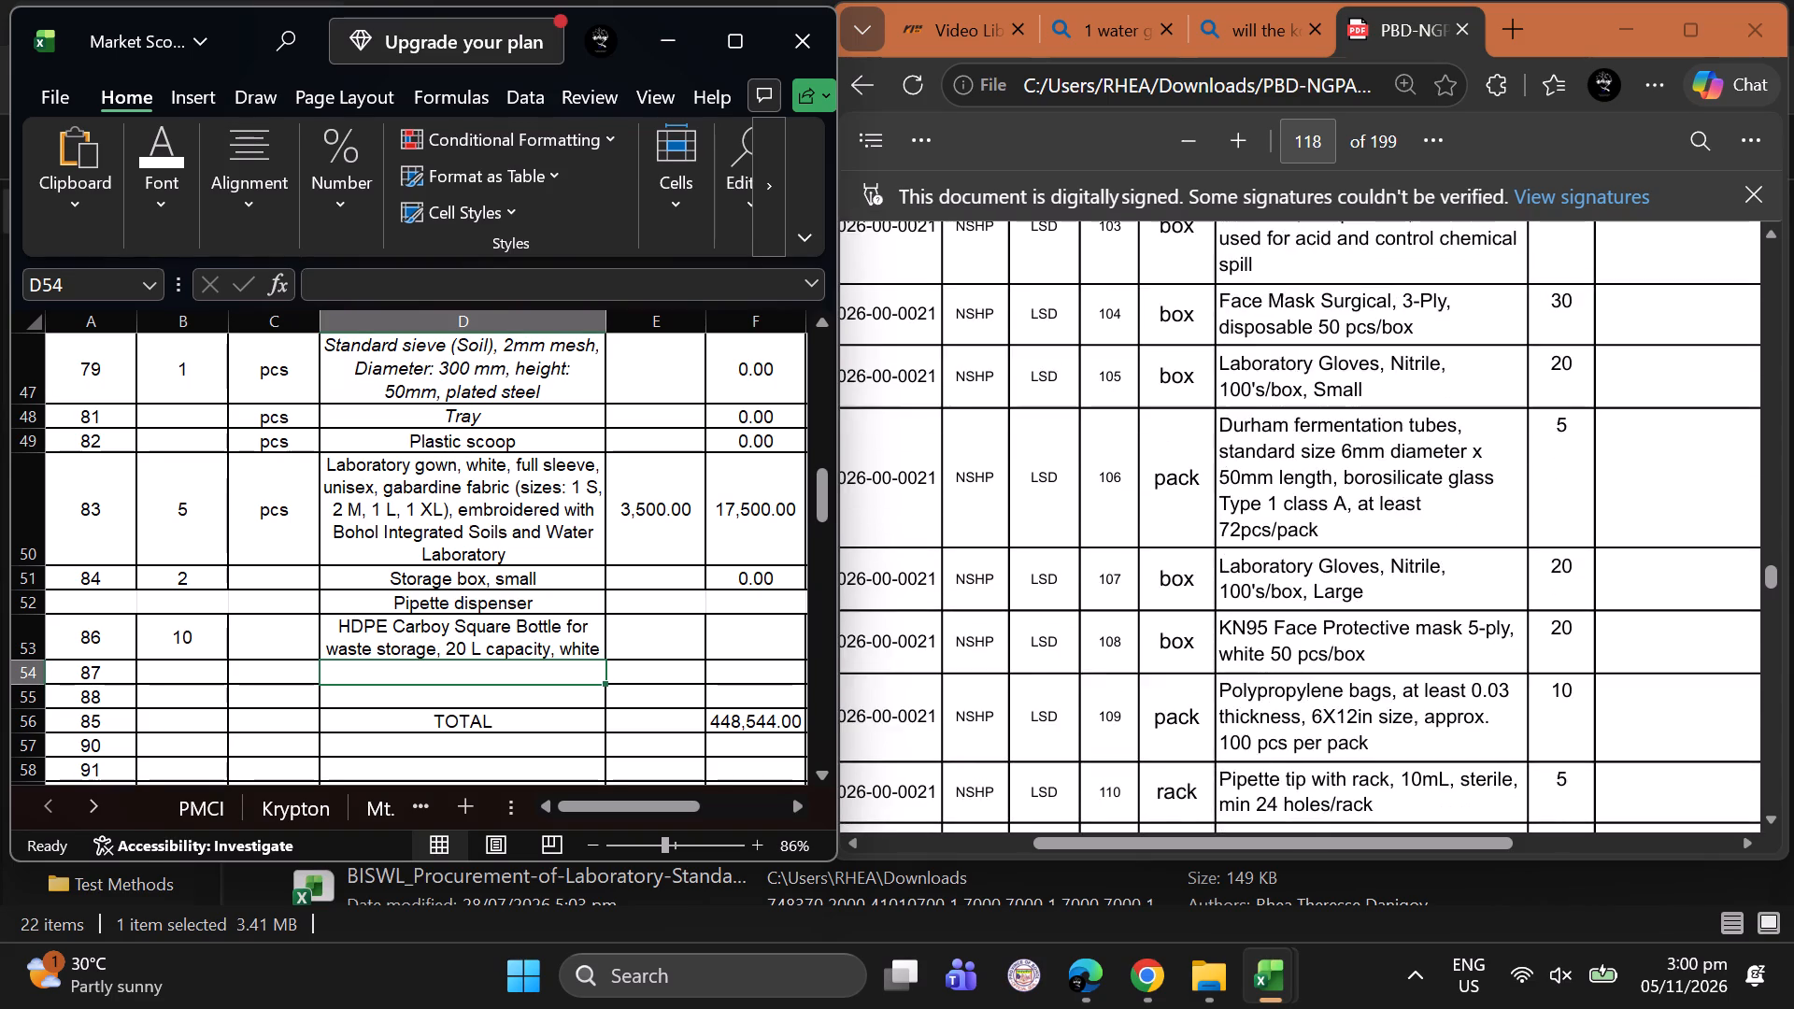
{"action": "scroll", "coordinate": [1190, 722], "scroll_direction": "up", "scroll_amount": 1}
{"action": "scroll", "coordinate": [1190, 722], "scroll_direction": "down", "scroll_amount": 2}
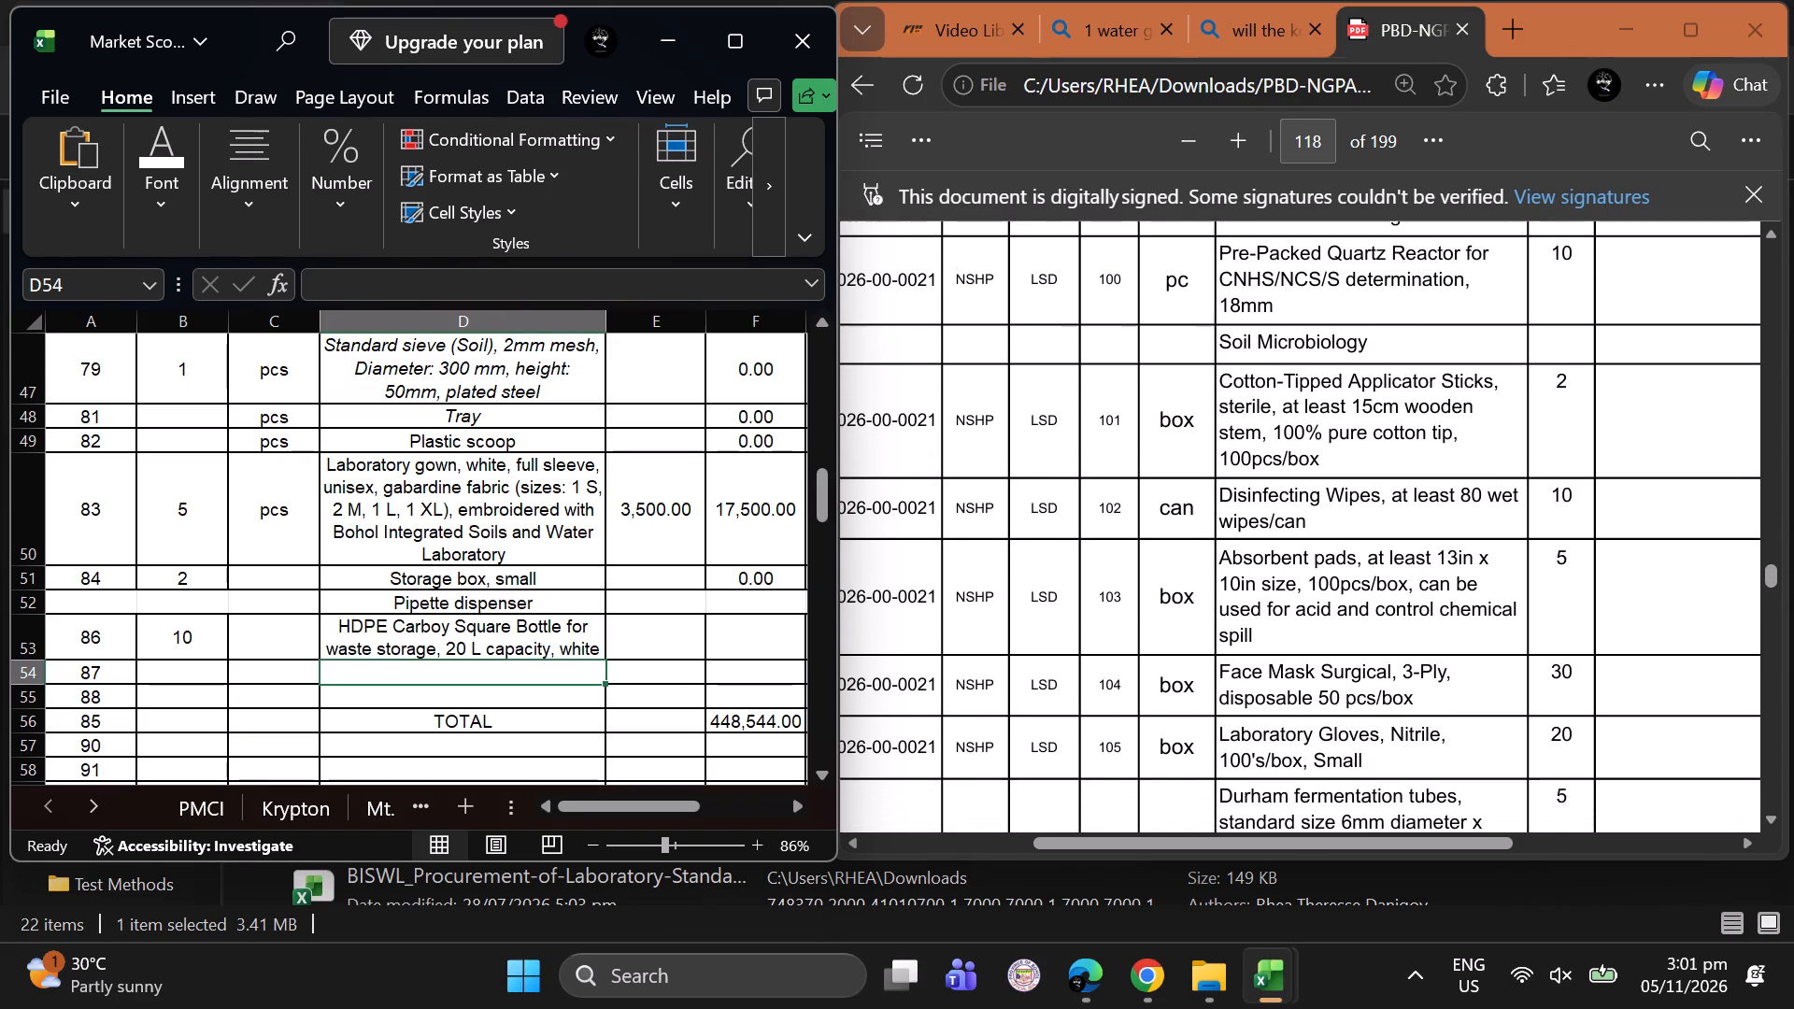
{"action": "scroll", "coordinate": [1190, 722], "scroll_direction": "down", "scroll_amount": 2}
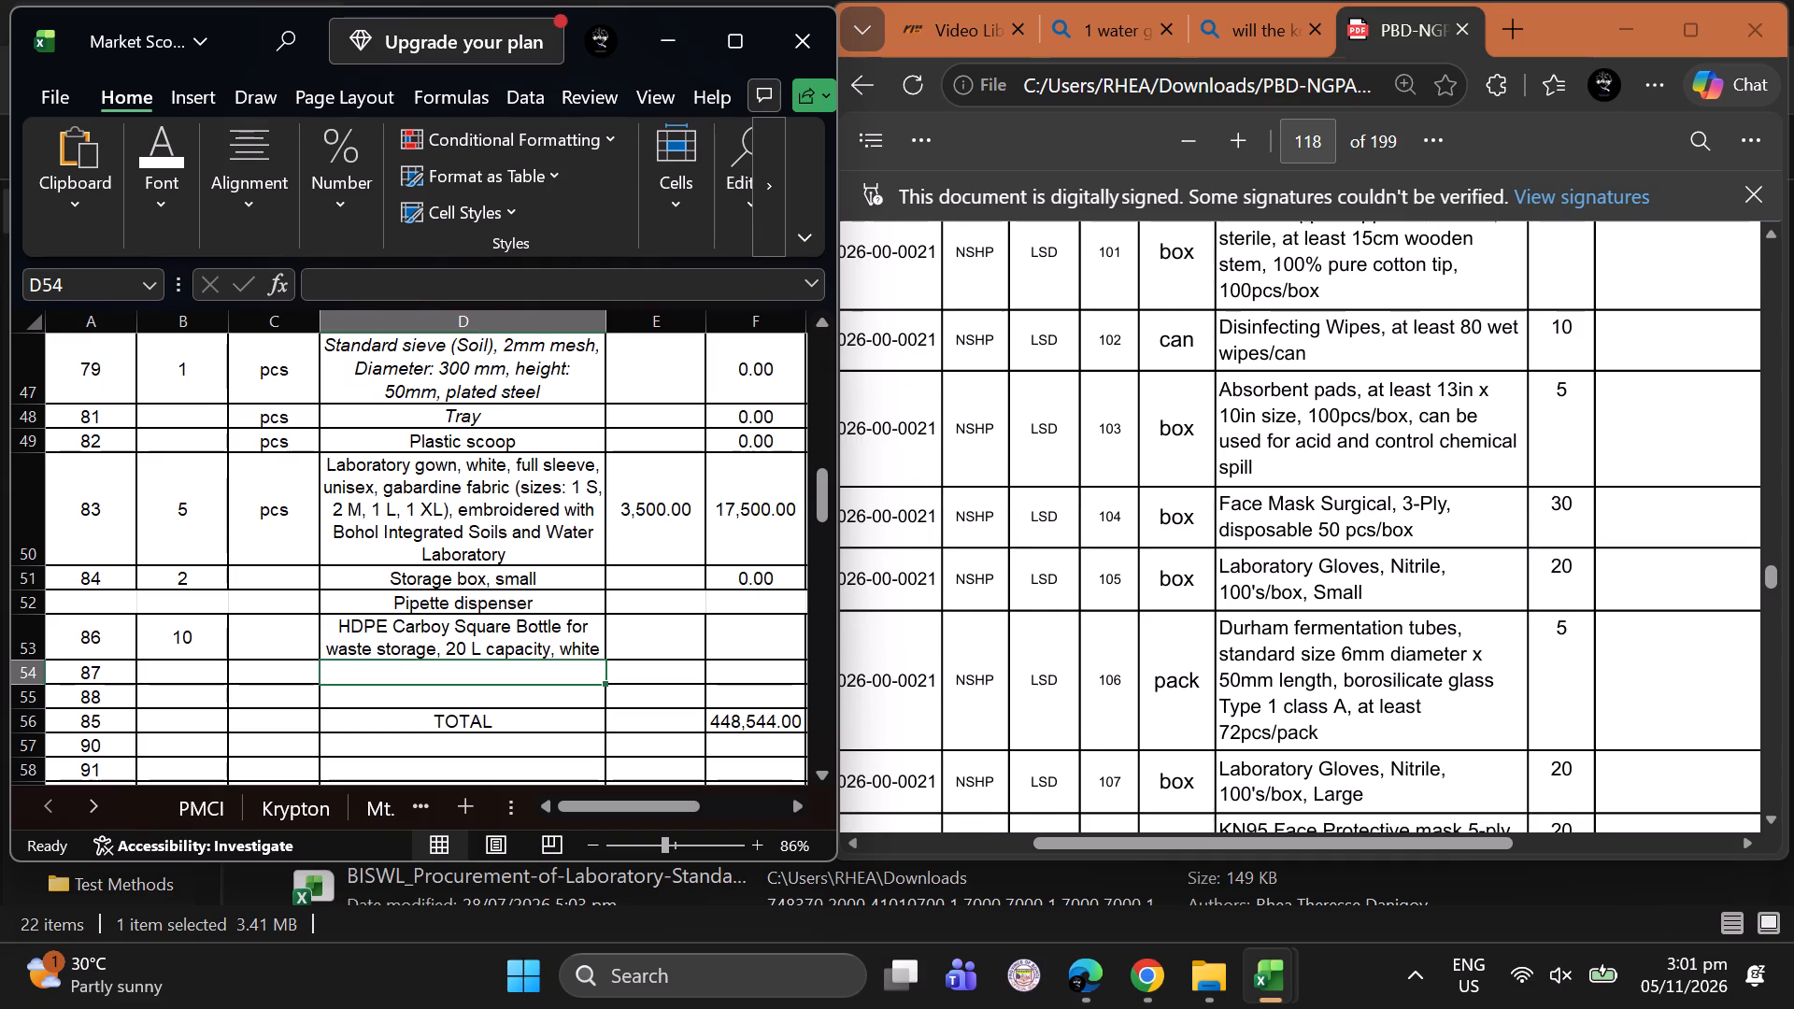
{"action": "scroll", "coordinate": [1190, 722], "scroll_direction": "down", "scroll_amount": 2}
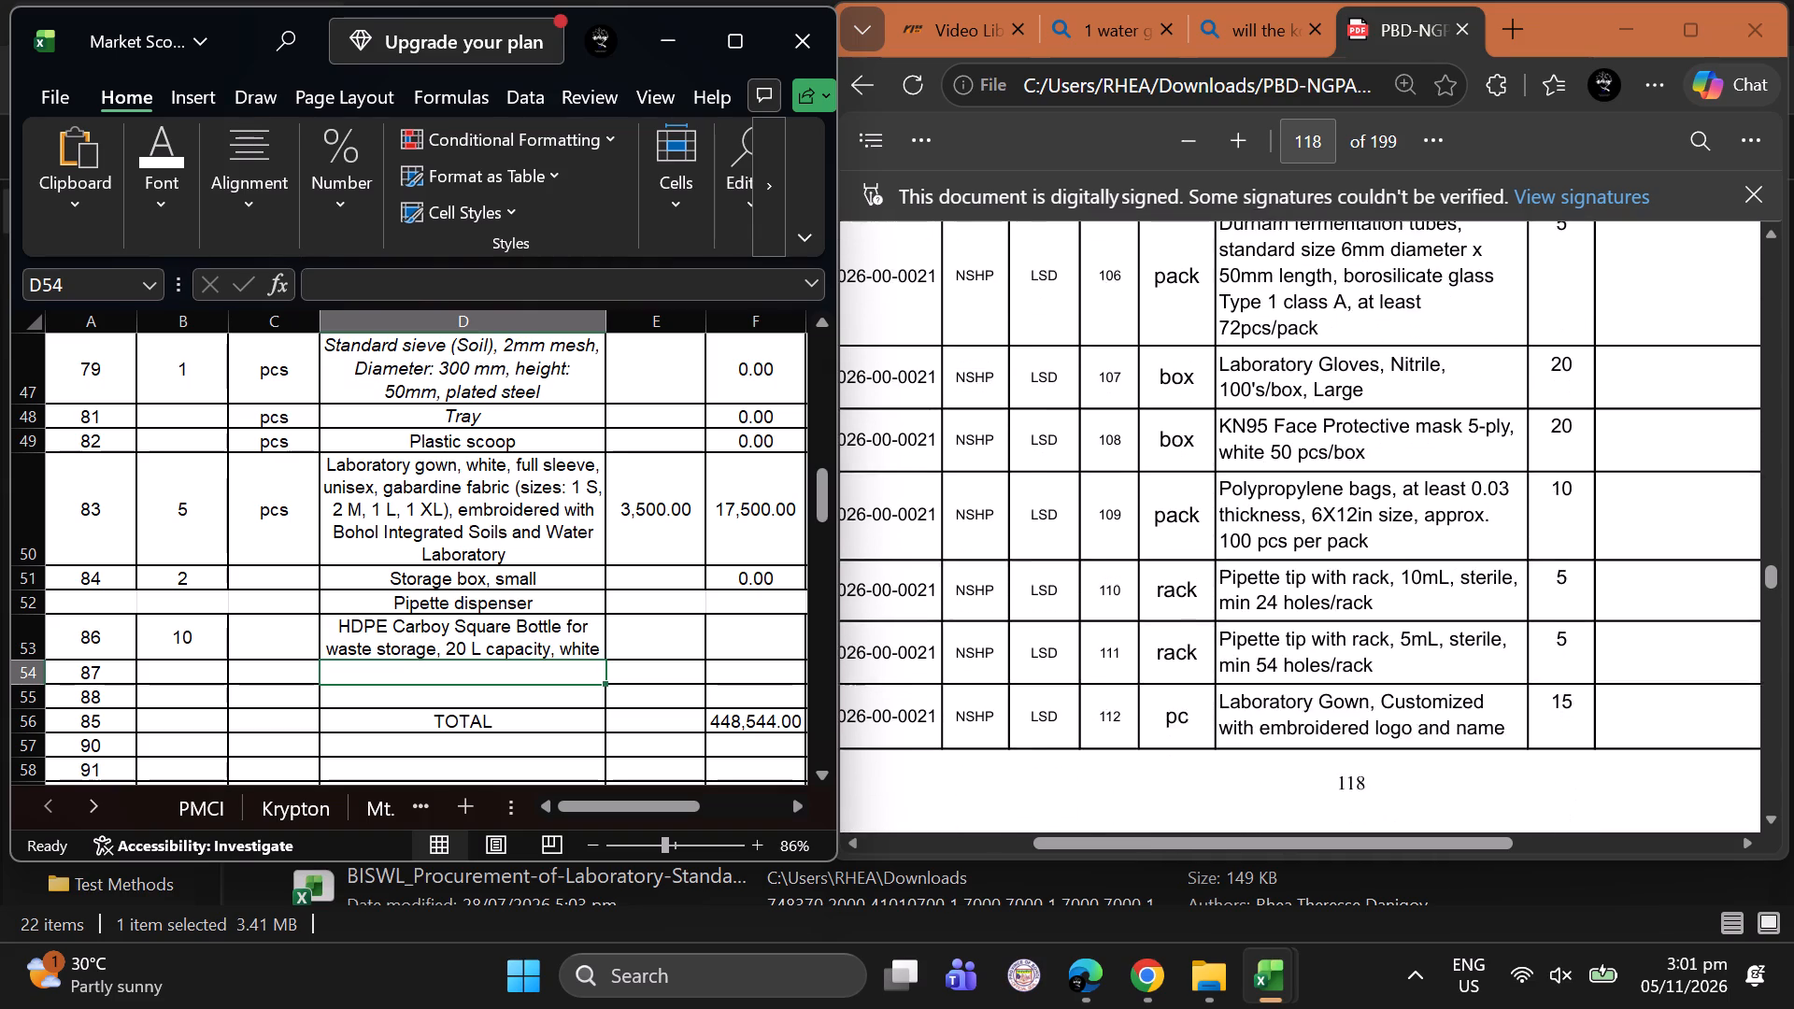
{"action": "scroll", "coordinate": [1190, 722], "scroll_direction": "down", "scroll_amount": 2}
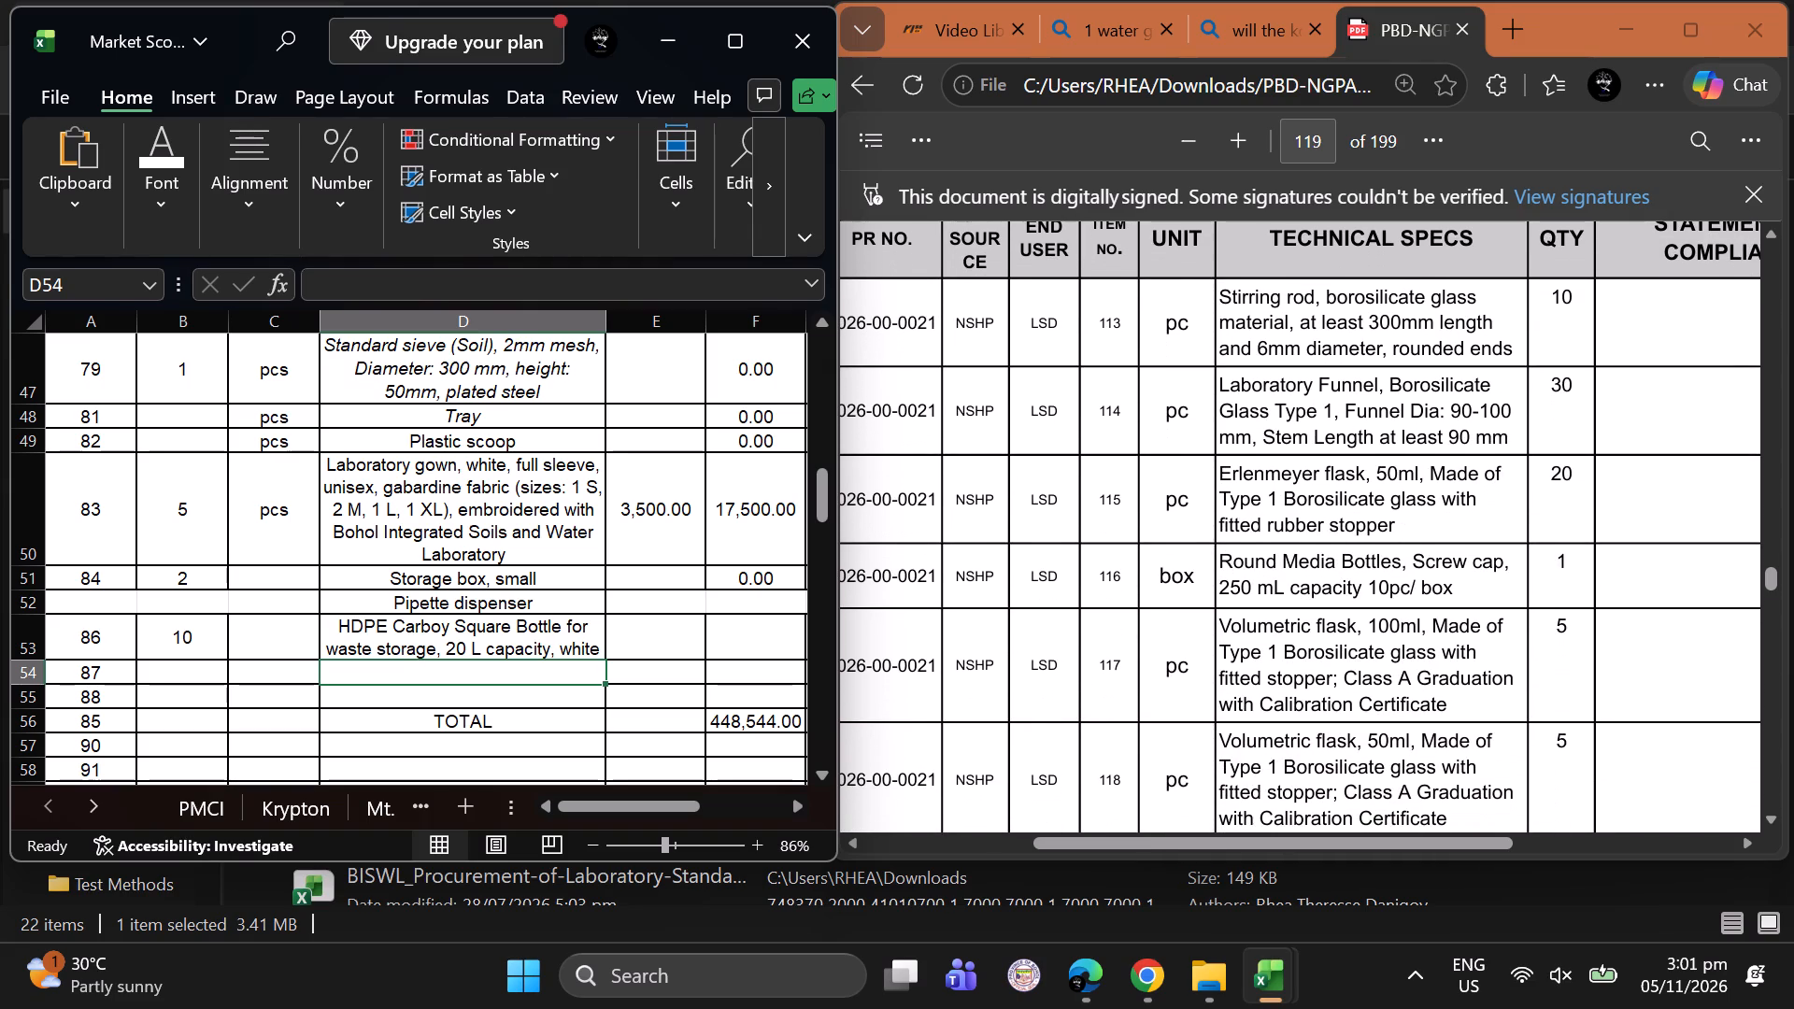
{"action": "scroll", "coordinate": [1190, 722], "scroll_direction": "down", "scroll_amount": 3}
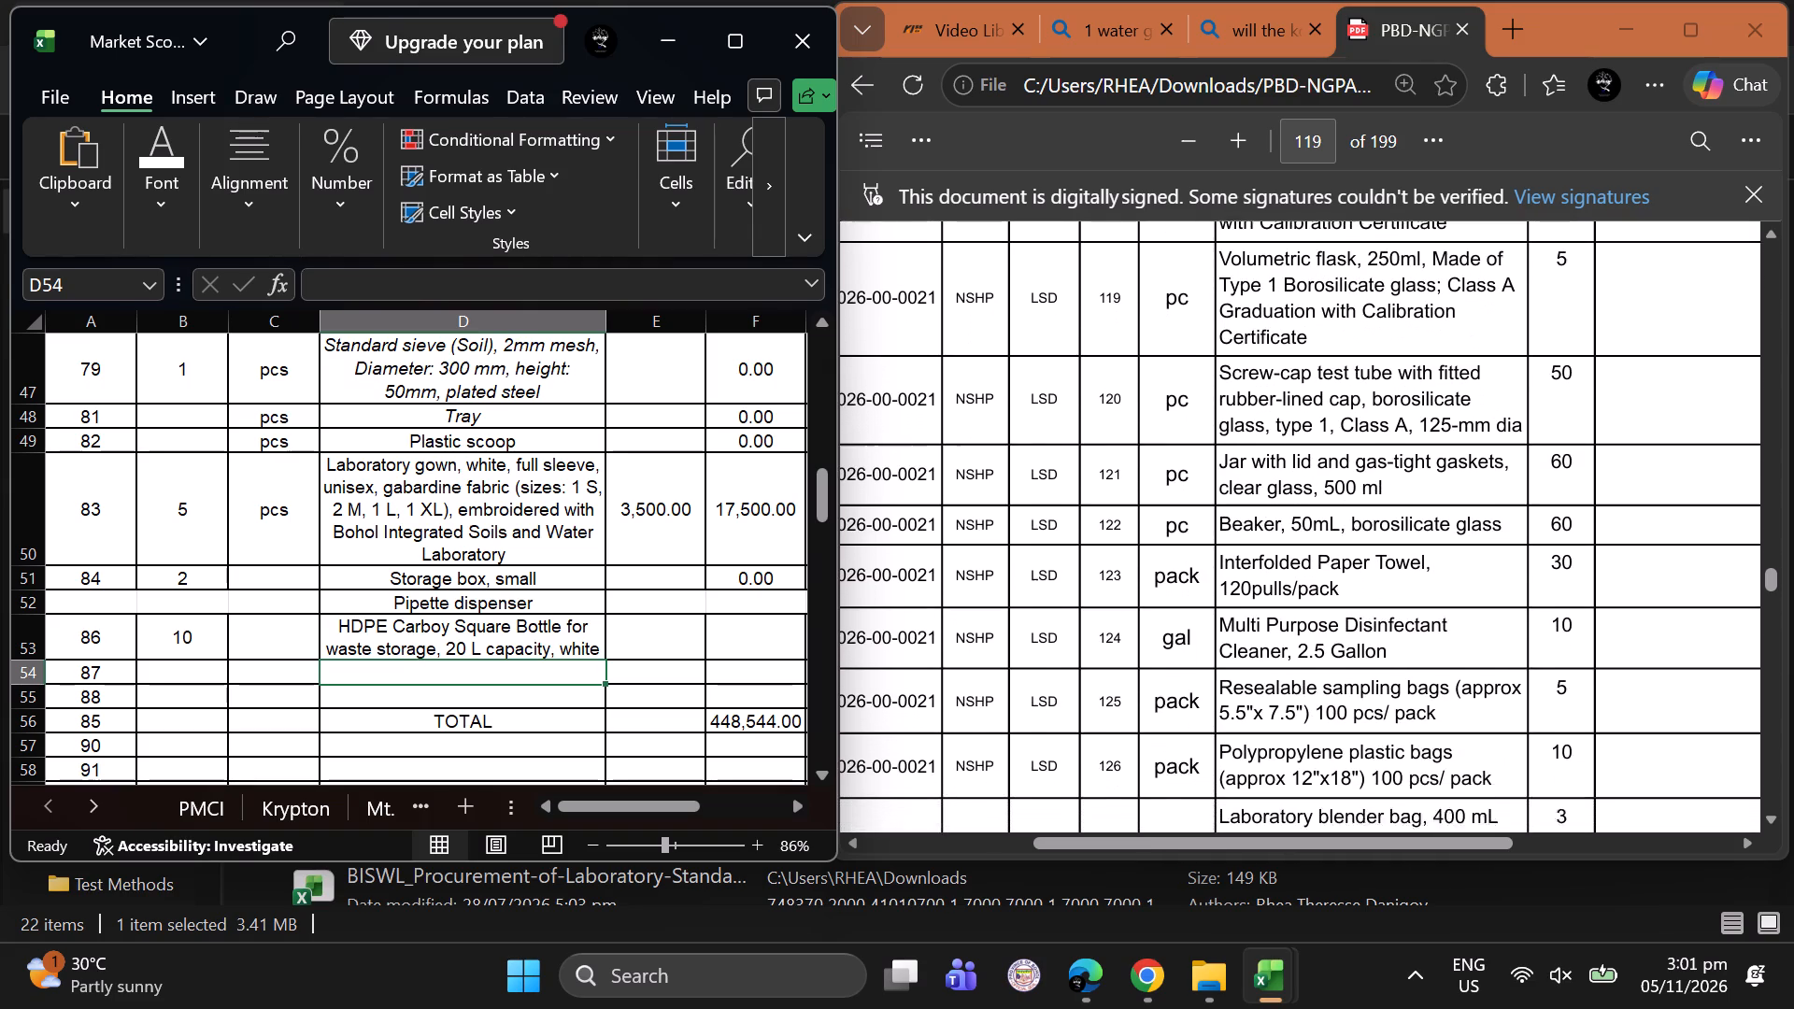
{"action": "scroll", "coordinate": [1190, 722], "scroll_direction": "down", "scroll_amount": 4}
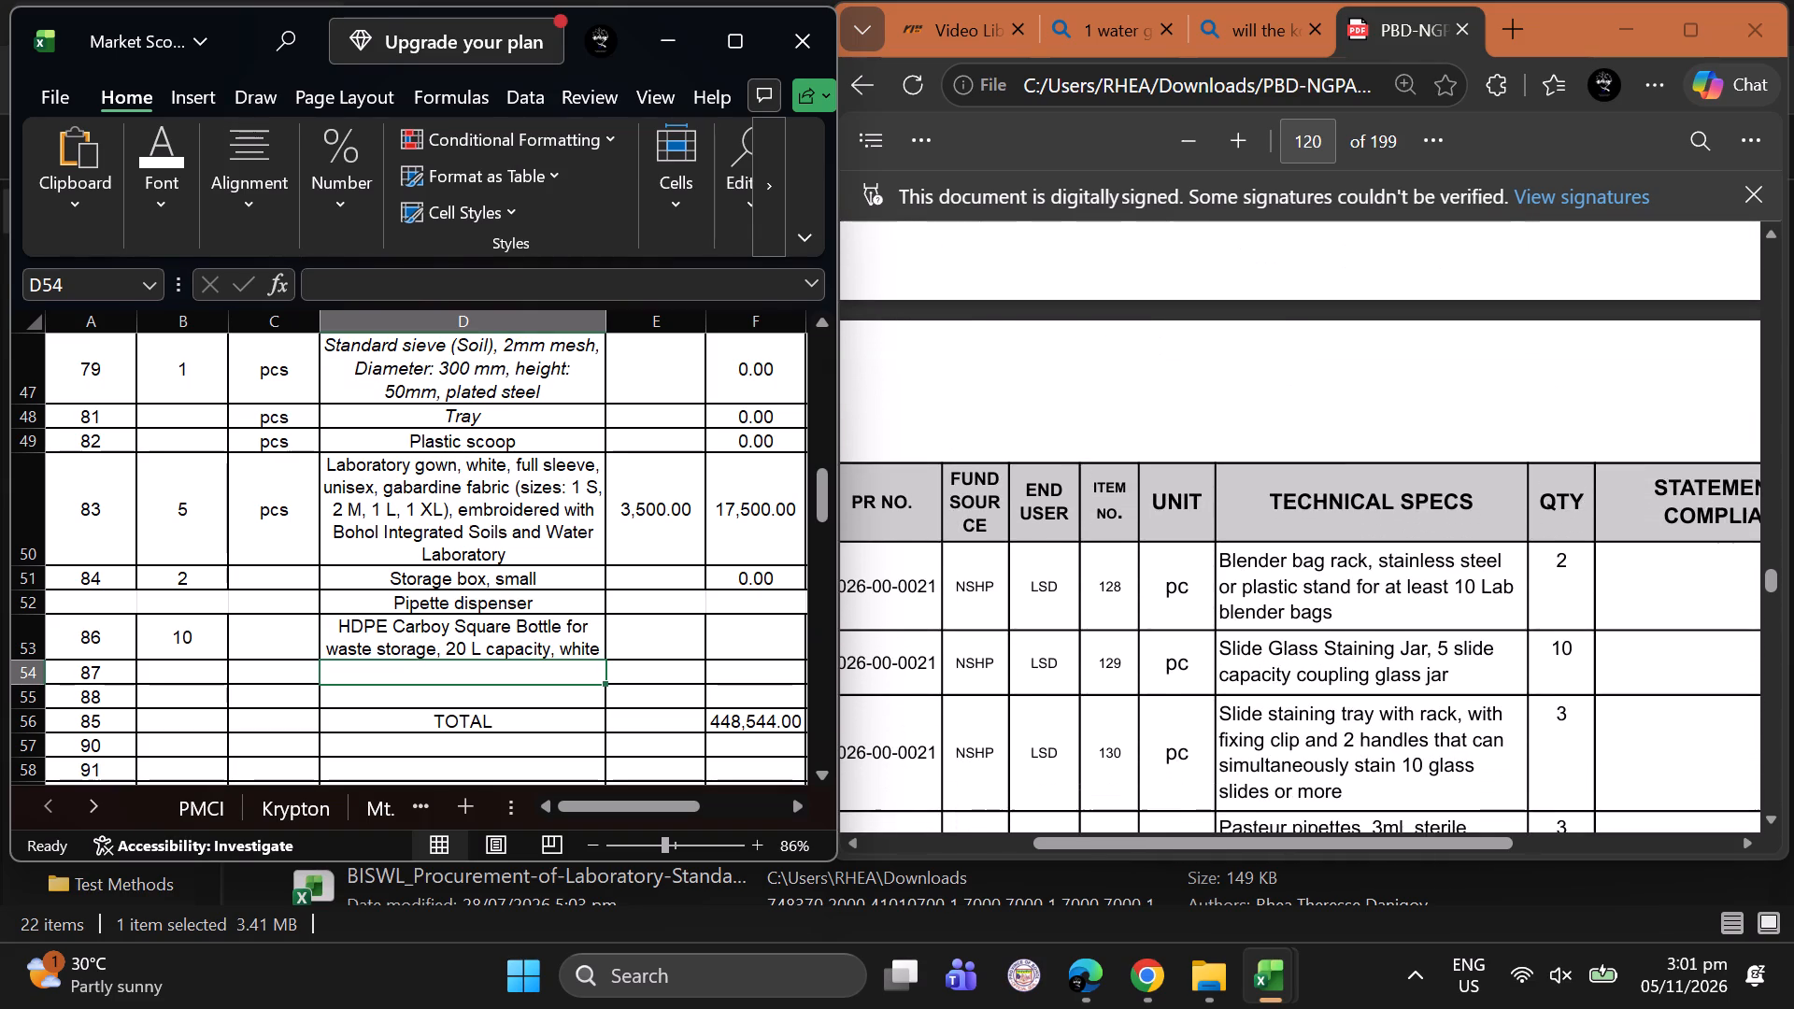
{"action": "scroll", "coordinate": [1190, 722], "scroll_direction": "down", "scroll_amount": 2}
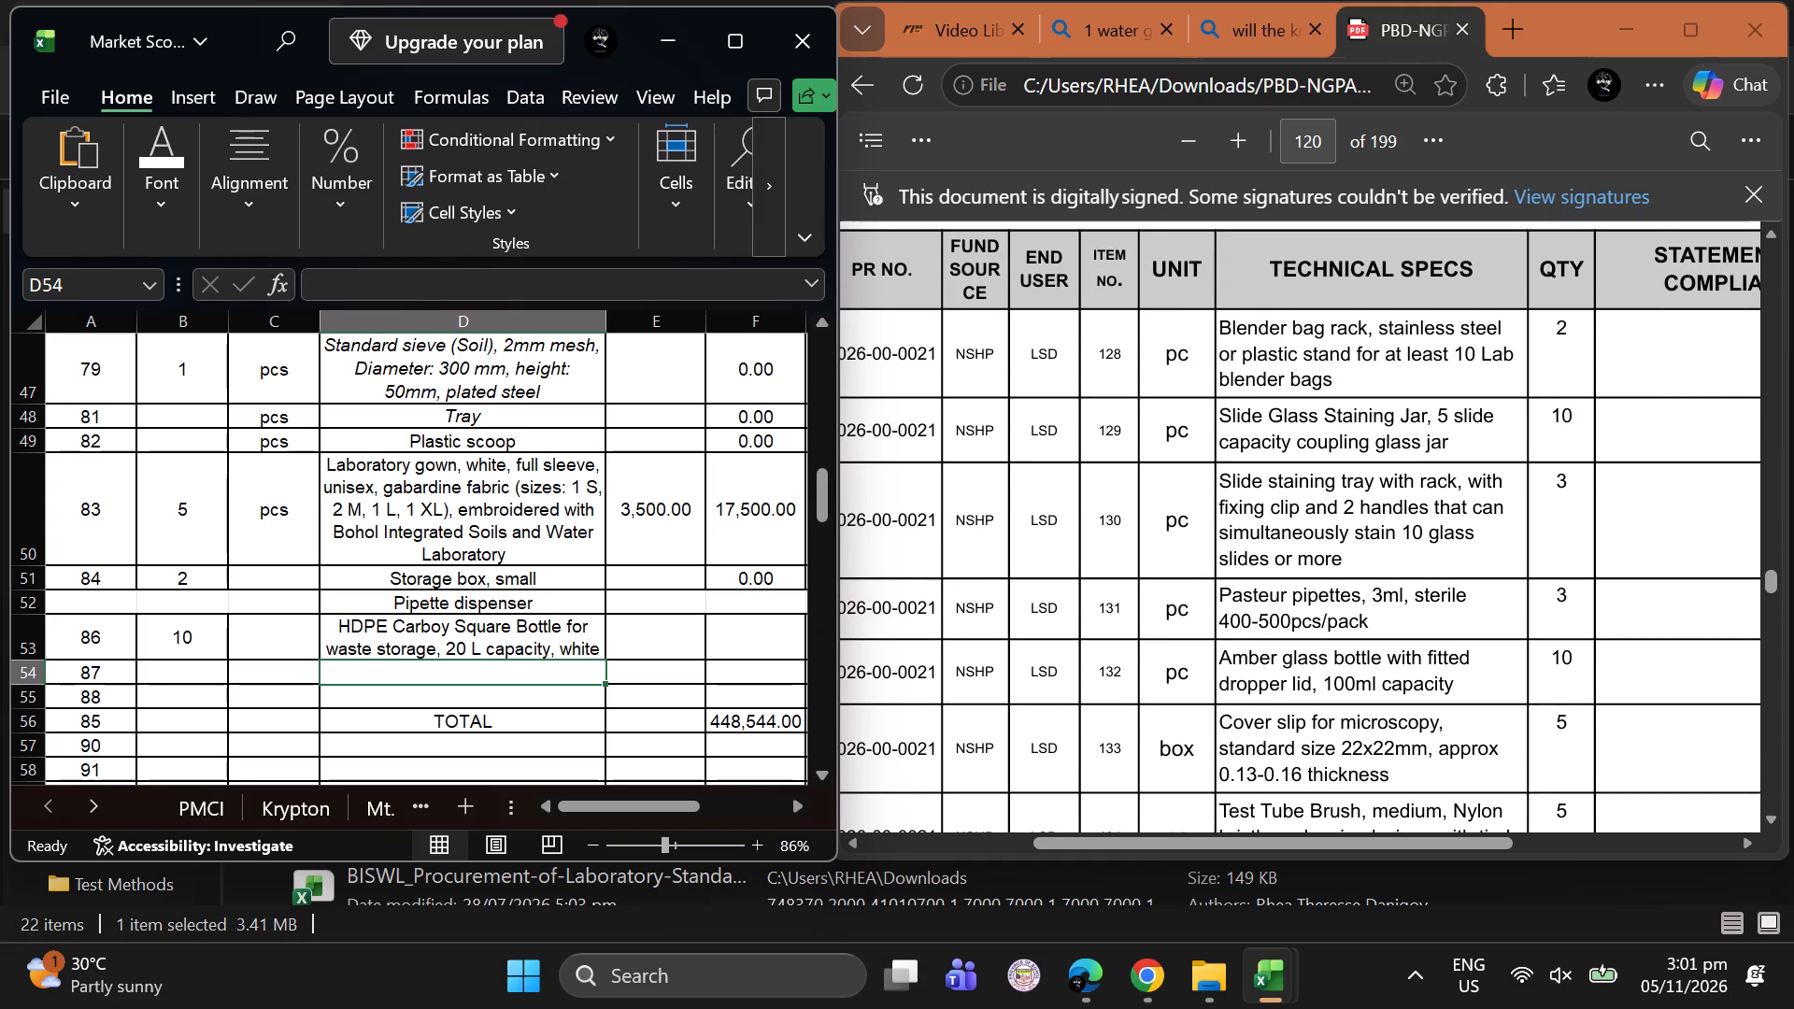
Search the bidding document for "tray" and read the Soil Physics supplies around the matches on page 120.
{"action": "left_click", "coordinate": [1685, 126]}
{"action": "type", "text": "re"}
{"action": "key", "text": "BackSpace"}
{"action": "key", "text": "BackSpace"}
{"action": "key", "text": "BackSpace"}
{"action": "type", "text": "tray"}
{"action": "key", "text": "Return"}
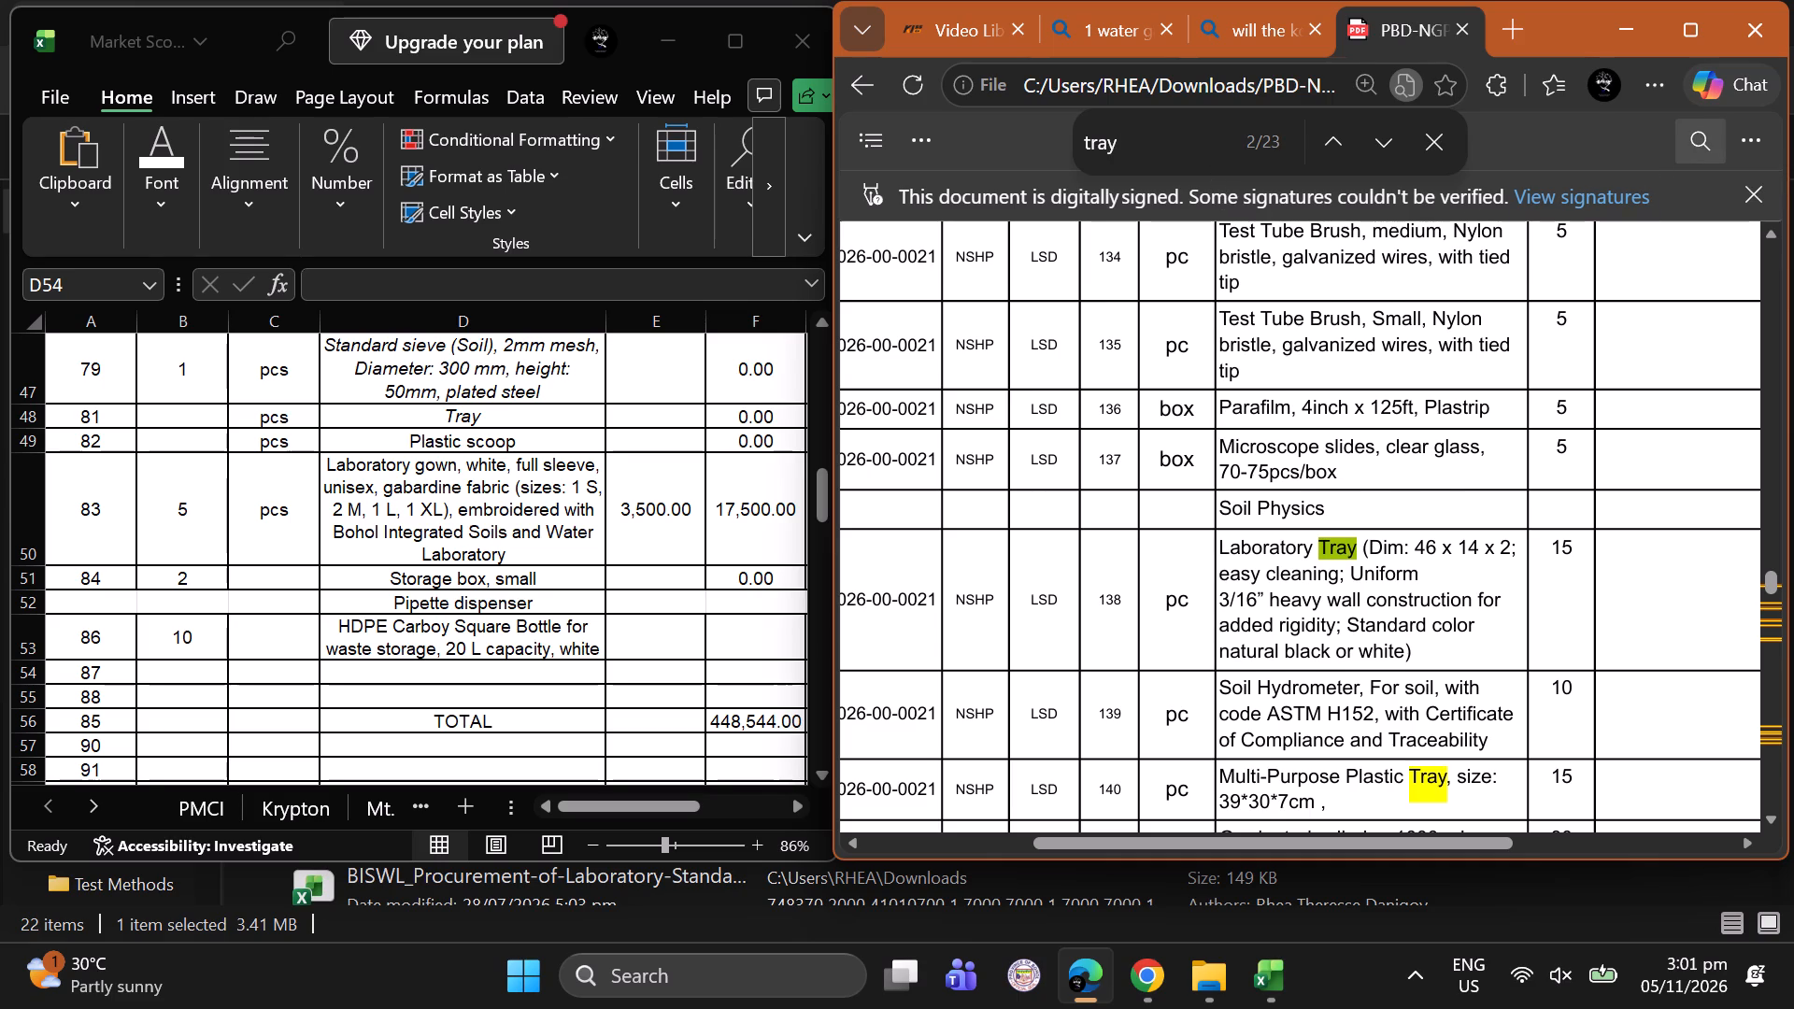
{"action": "scroll", "coordinate": [1319, 363], "scroll_direction": "down", "scroll_amount": 3}
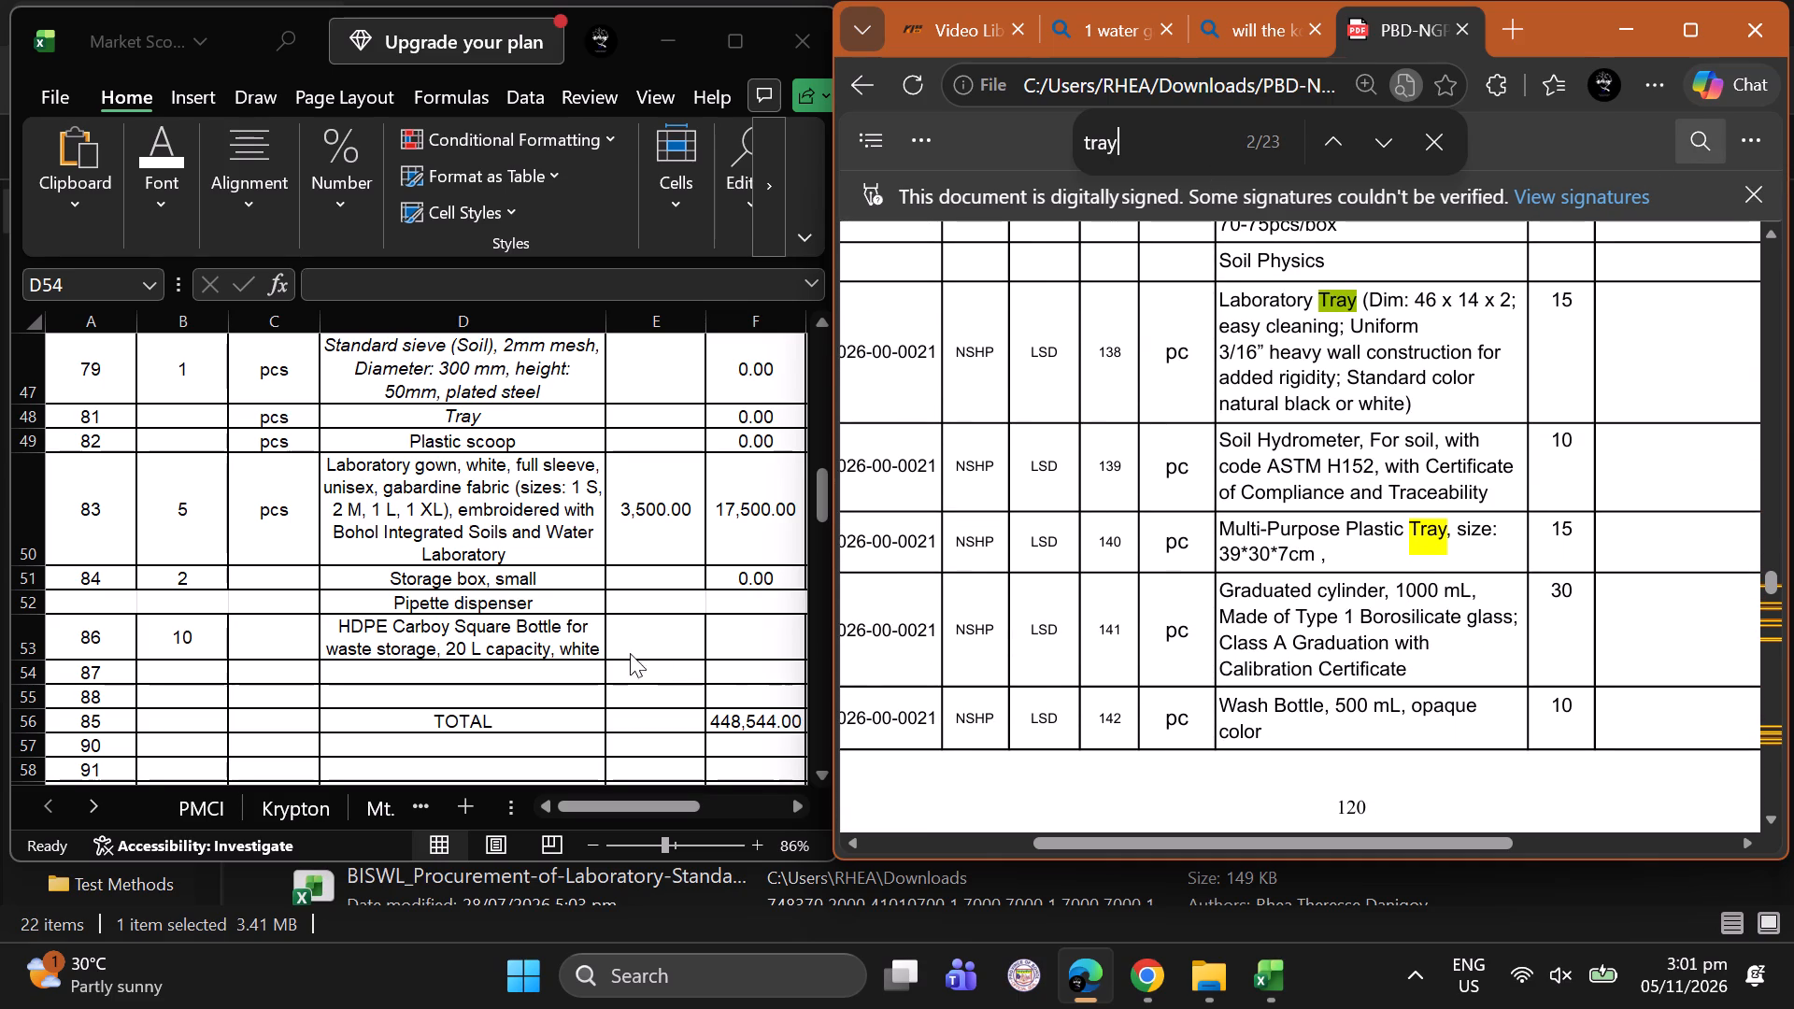
{"action": "left_click", "coordinate": [524, 667]}
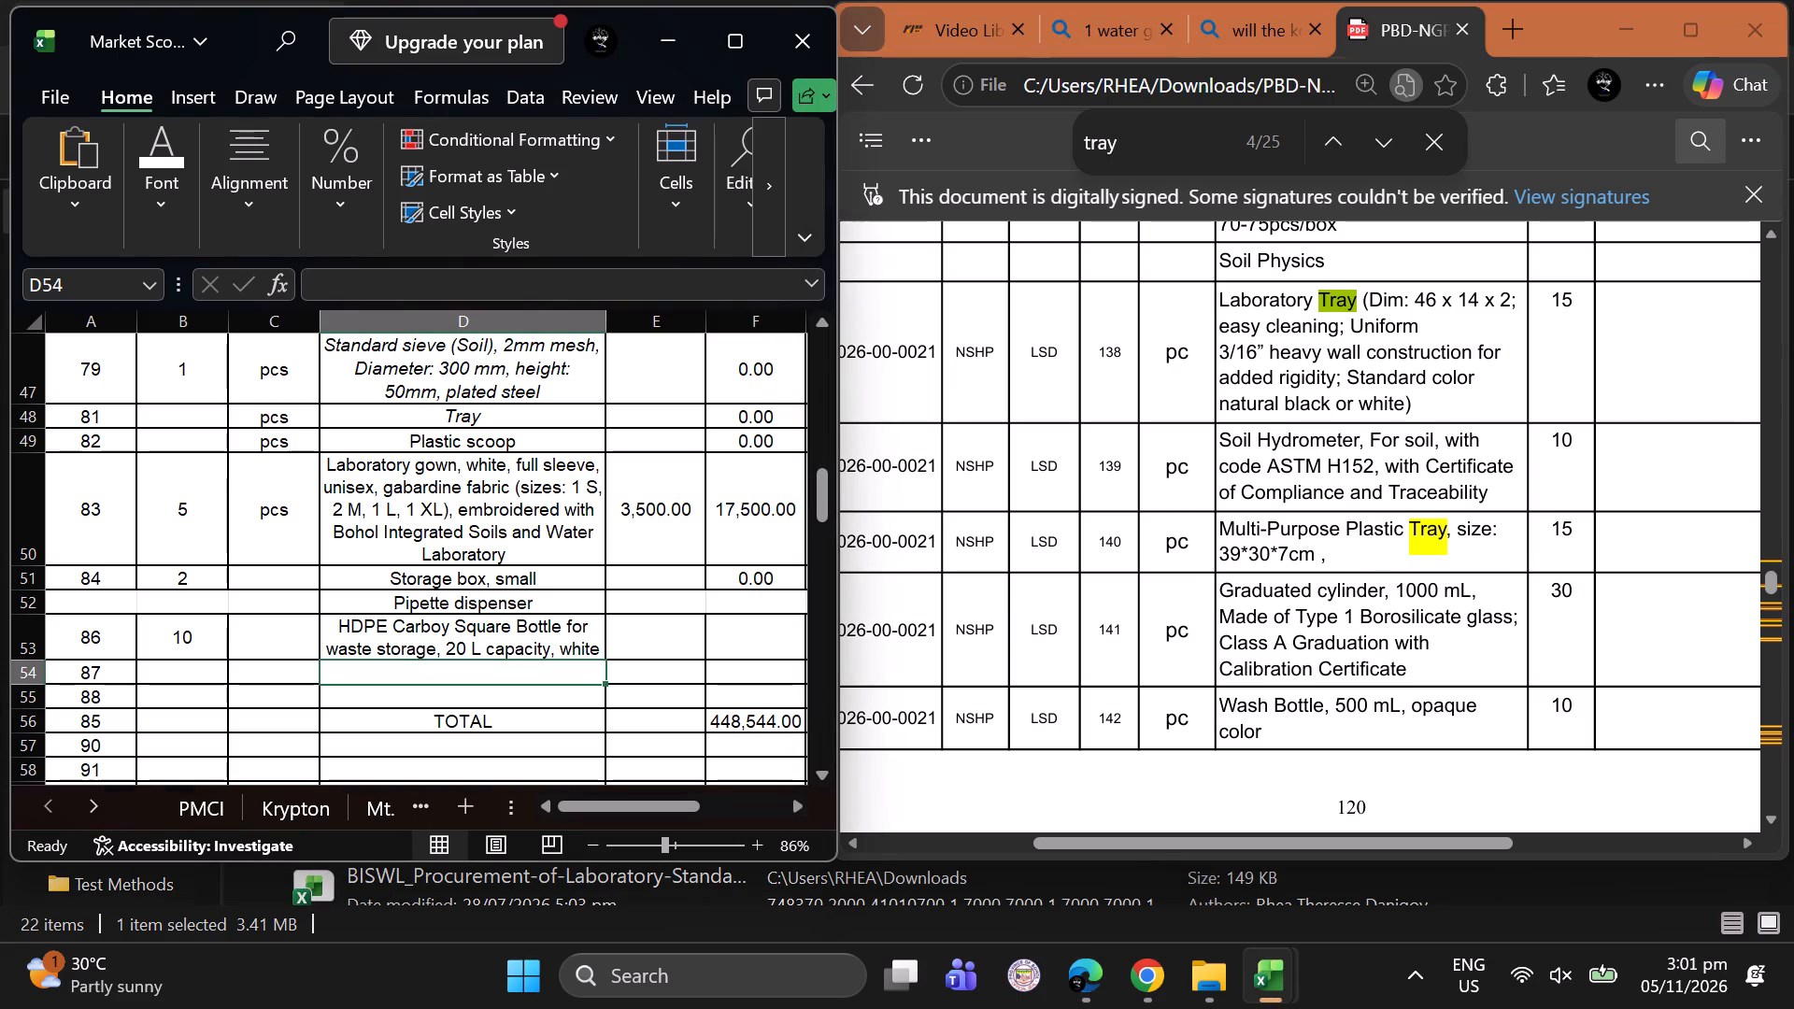
Copy item 138's Laboratory Tray description (Dim: 46 x 14 x 2, natural black or white) from the bidding document into the description cell of row 54.
{"action": "left_click_drag", "start_coordinate": [1437, 405], "coordinate": [1246, 322]}
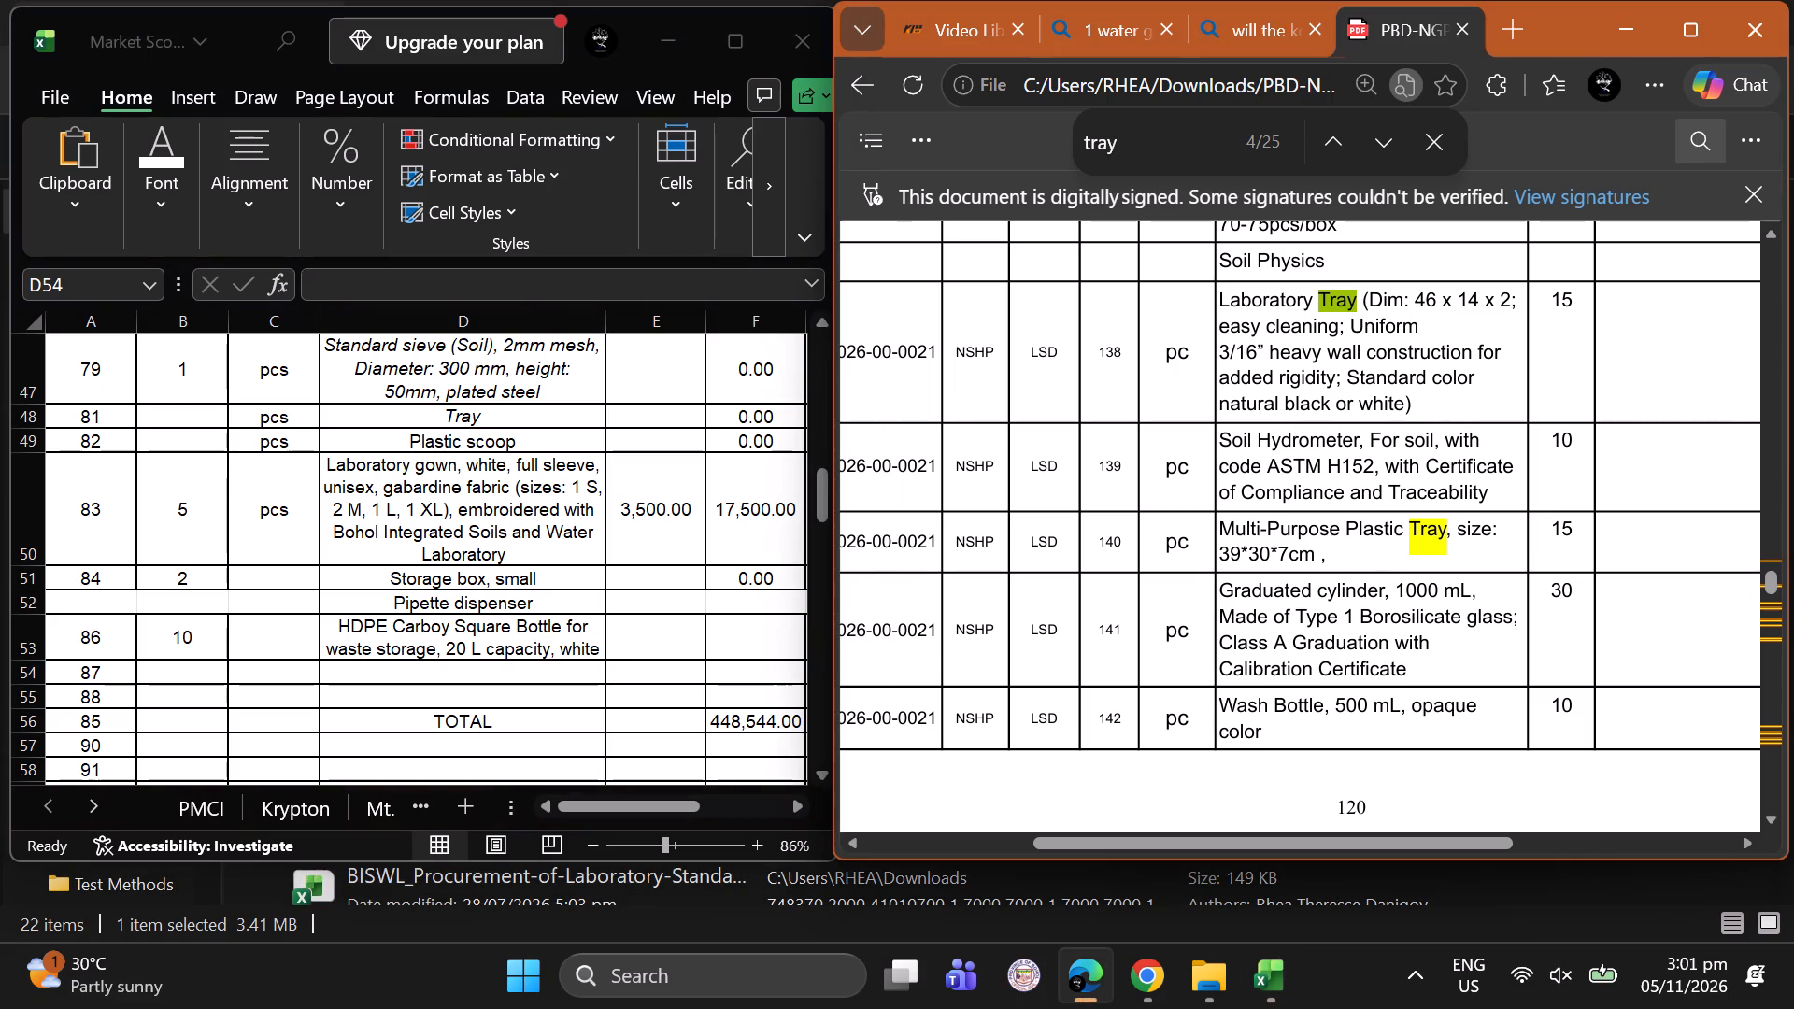
{"action": "left_click_drag", "start_coordinate": [1246, 322], "coordinate": [1222, 305]}
{"action": "left_click_drag", "start_coordinate": [1222, 305], "coordinate": [1381, 343]}
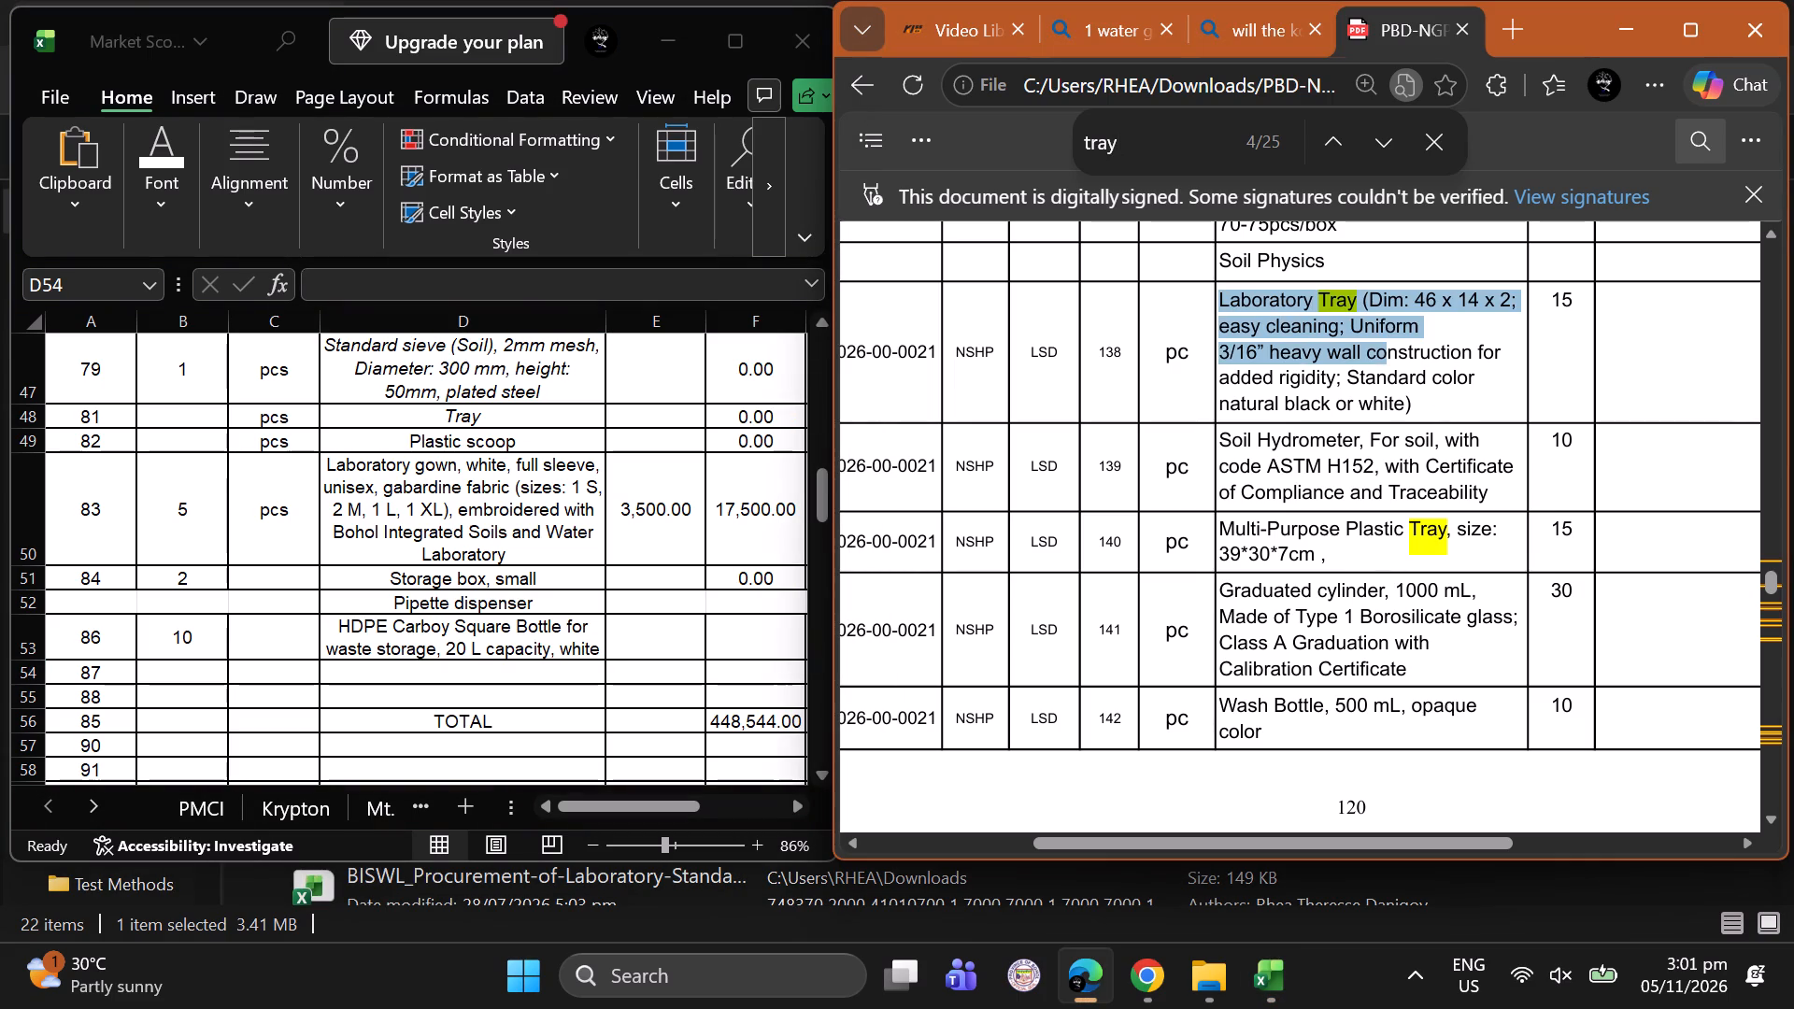
{"action": "left_click_drag", "start_coordinate": [1381, 343], "coordinate": [1445, 414]}
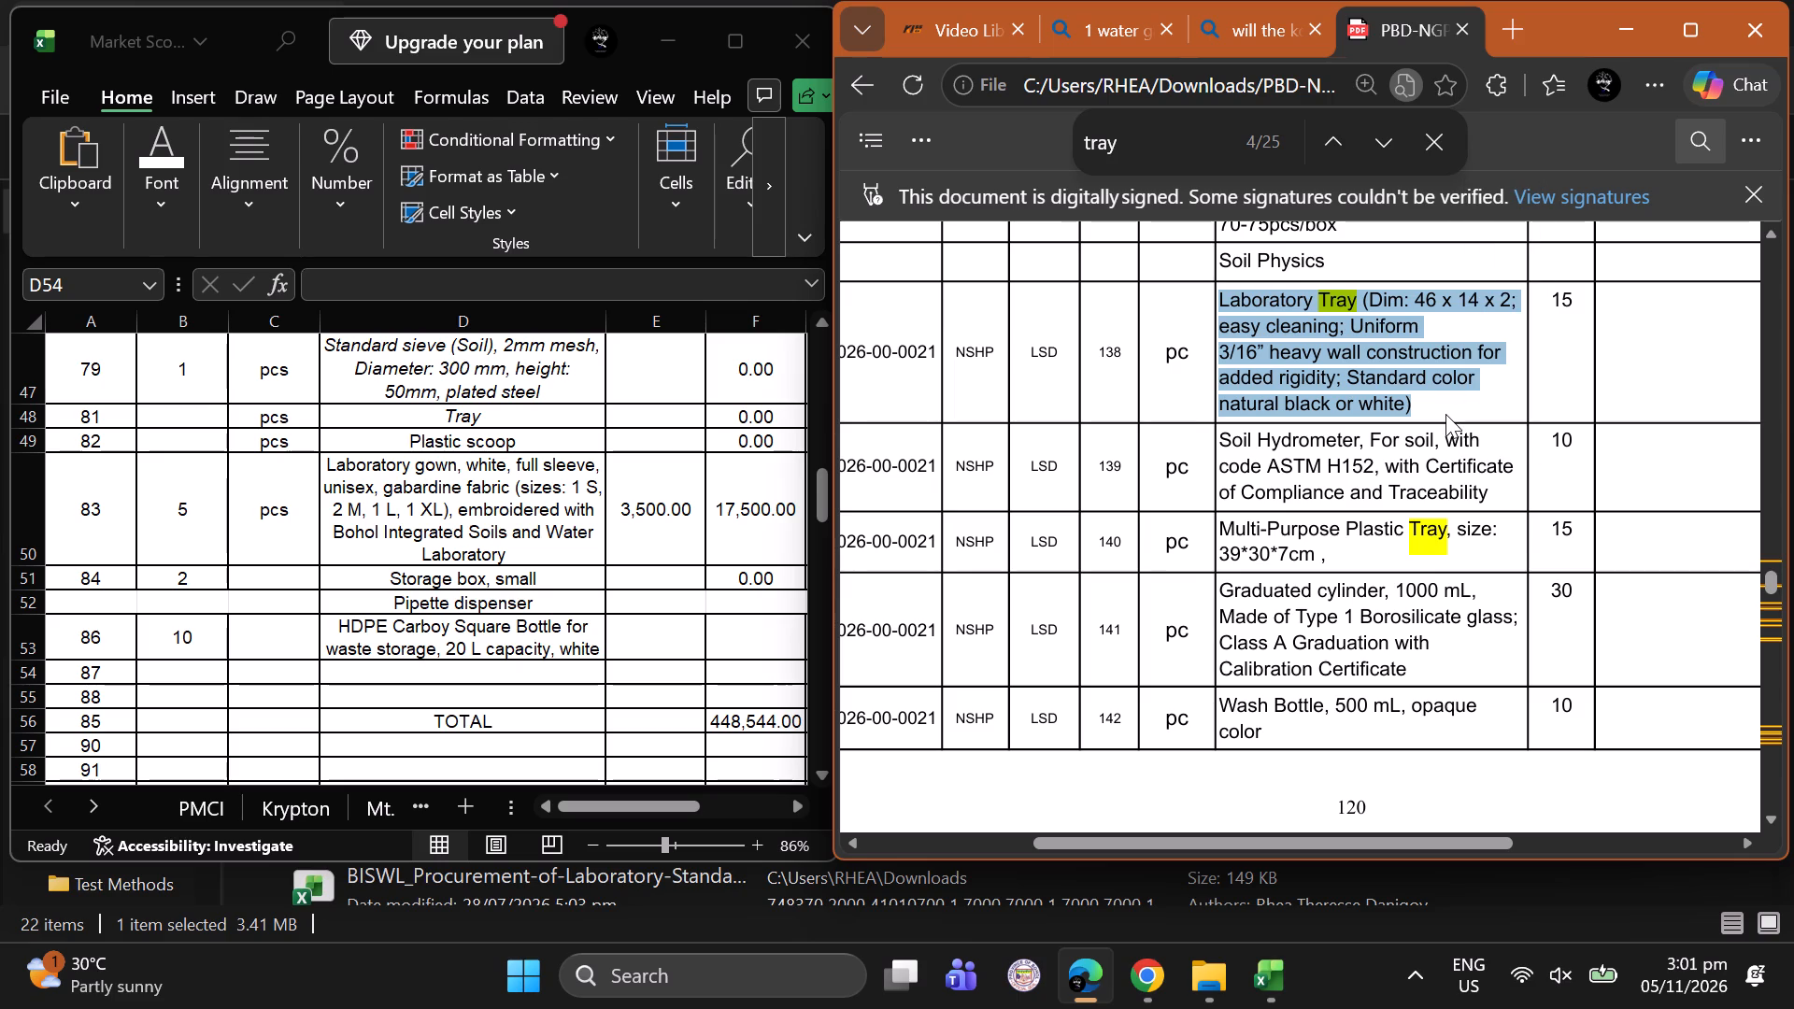
{"action": "key", "text": "ctrl+c"}
{"action": "key", "text": "c"}
{"action": "left_click", "coordinate": [508, 673]}
{"action": "left_click", "coordinate": [508, 673]}
{"action": "key", "text": "ctrl+v"}
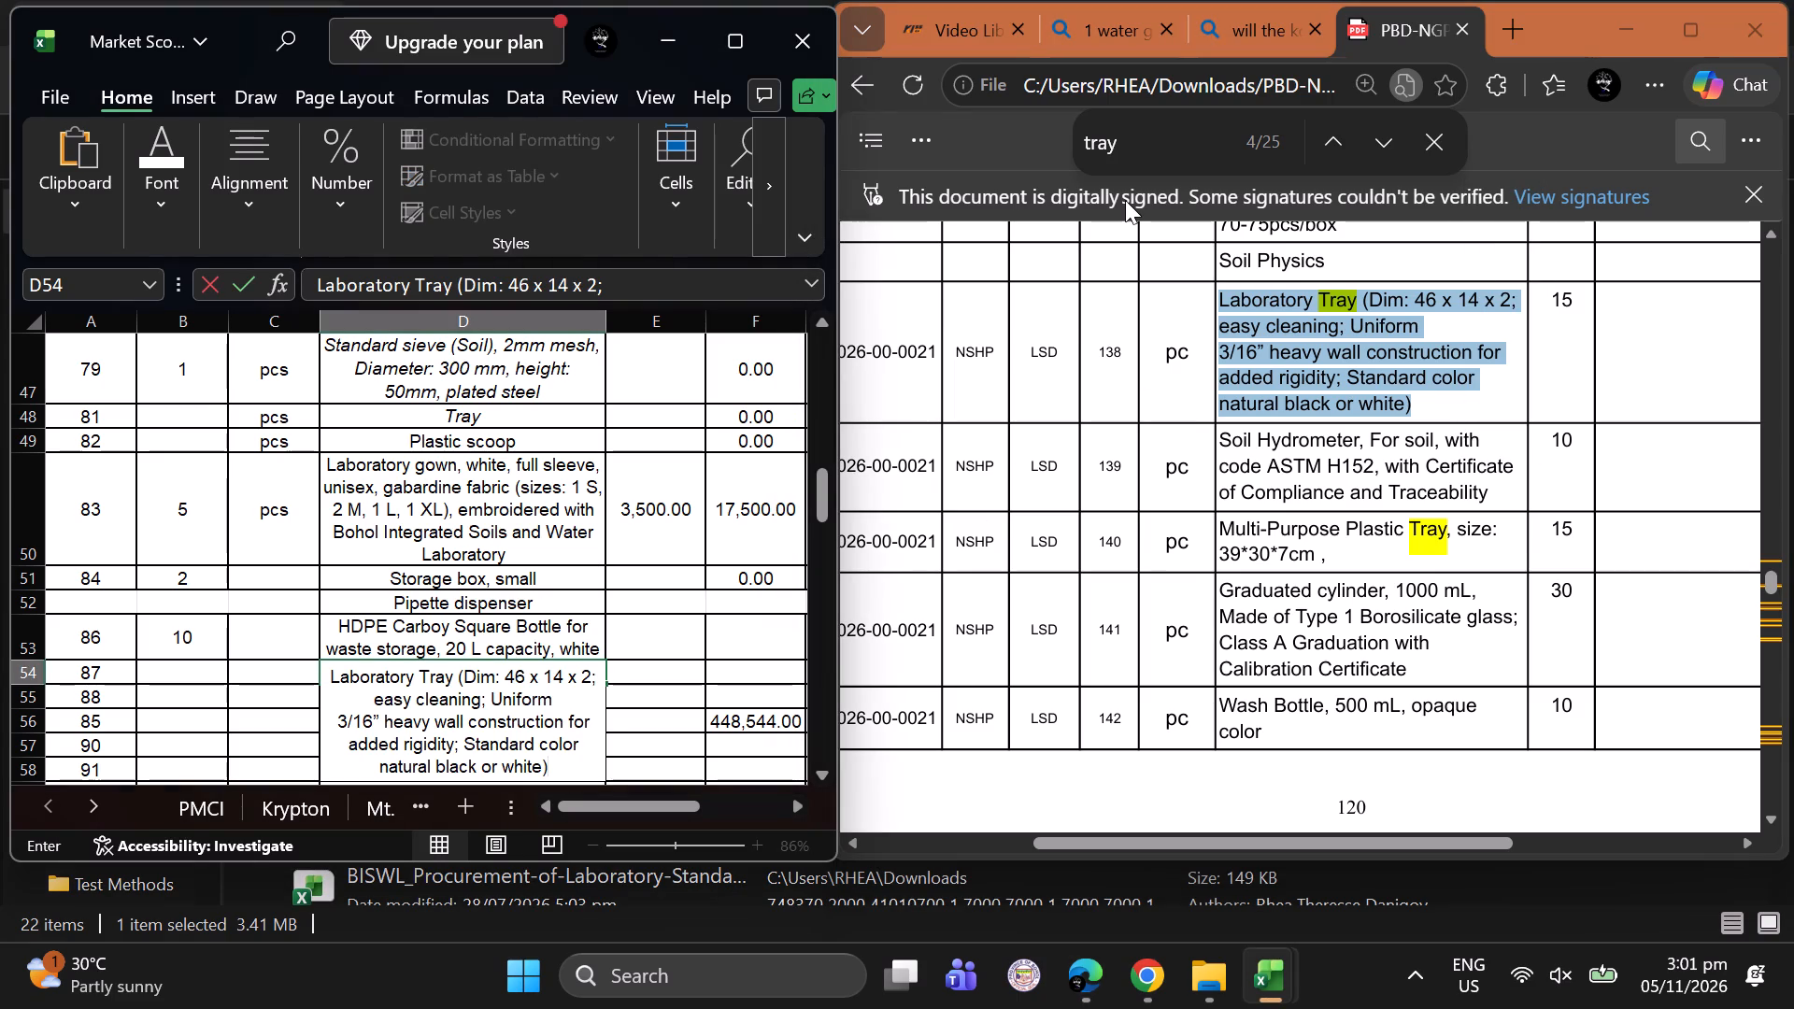
Search the bidding document for a spill tray using the terms "tray spill", "spill" and "spill tray".
{"action": "left_click", "coordinate": [1145, 128]}
{"action": "key", "text": "space"}
{"action": "type", "text": "spill"}
{"action": "key", "text": "Return"}
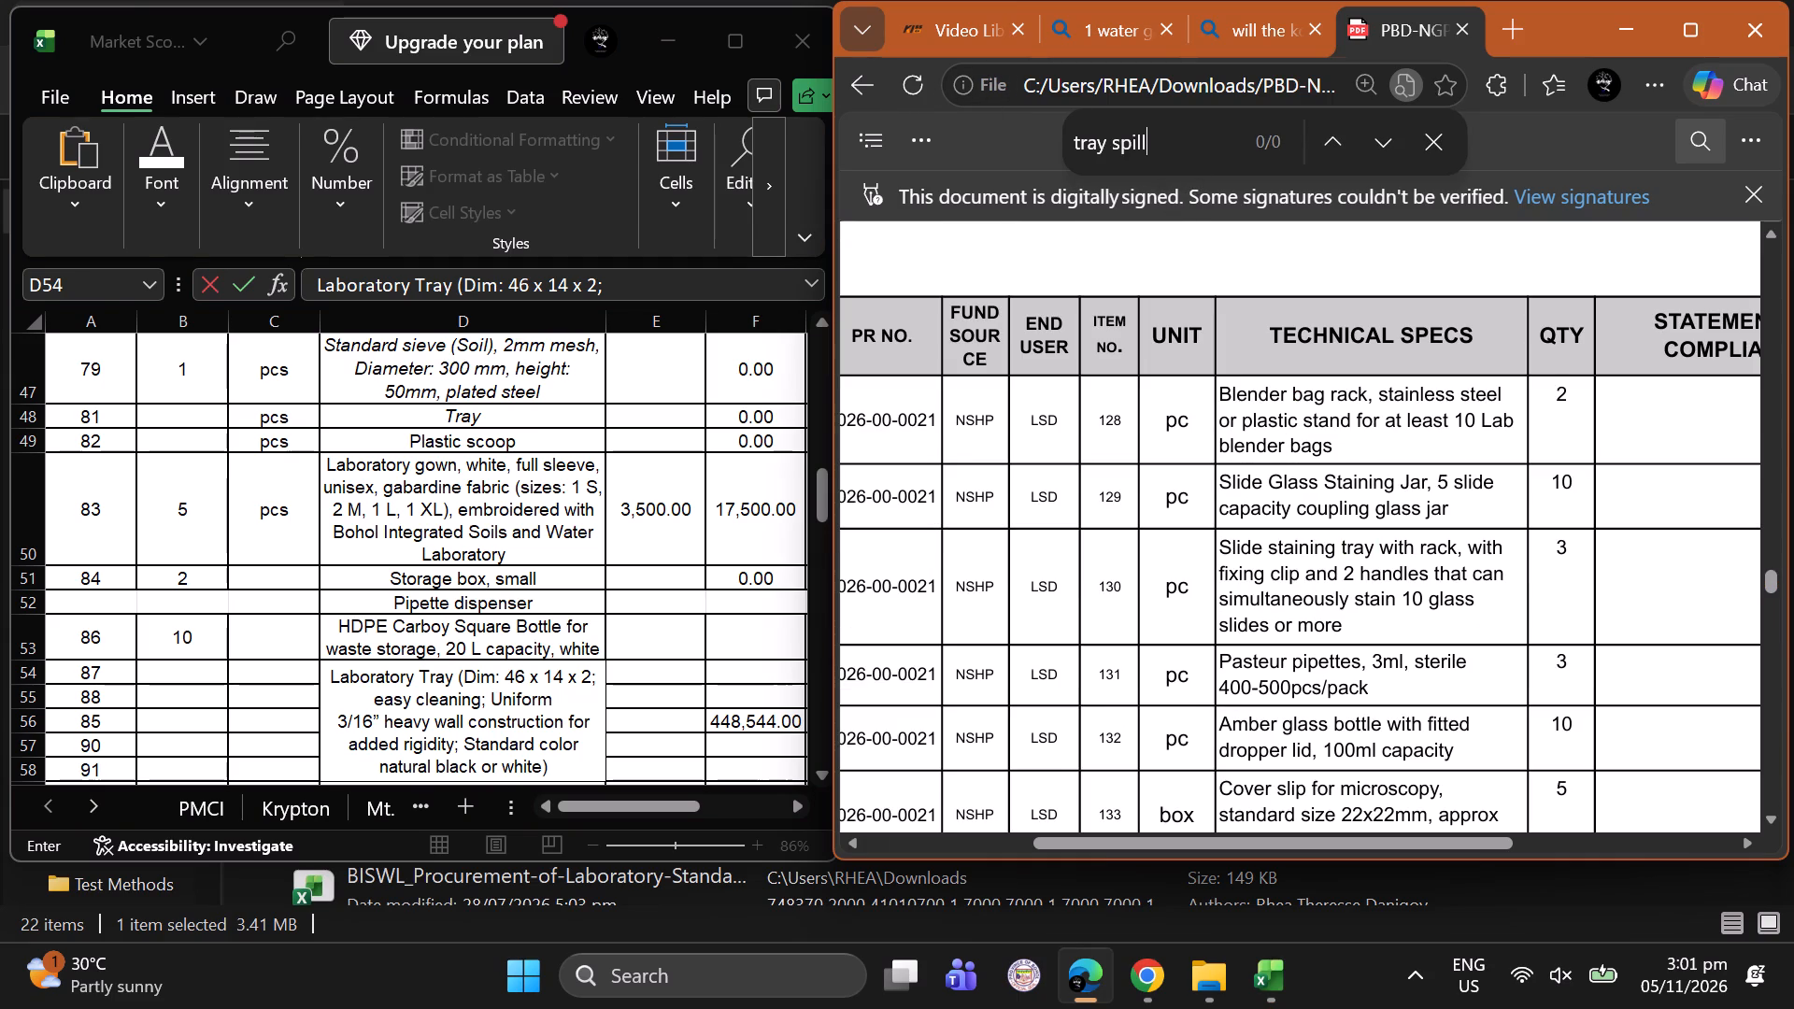
{"action": "left_click_drag", "start_coordinate": [1117, 146], "coordinate": [1042, 142]}
{"action": "key", "text": "BackSpace"}
{"action": "key", "text": "Return"}
{"action": "key", "text": "Return"}
{"action": "left_click", "coordinate": [1180, 163]}
{"action": "key", "text": "Return"}
{"action": "left_click", "coordinate": [1180, 146]}
{"action": "key", "text": "space"}
{"action": "type", "text": "tray"}
{"action": "key", "text": "Return"}
Search the bidding document for "tray" again and compare the aluminum, multipurpose plastic and stainless steel tray entries through item 353.
{"action": "key", "text": "ctrl+a"}
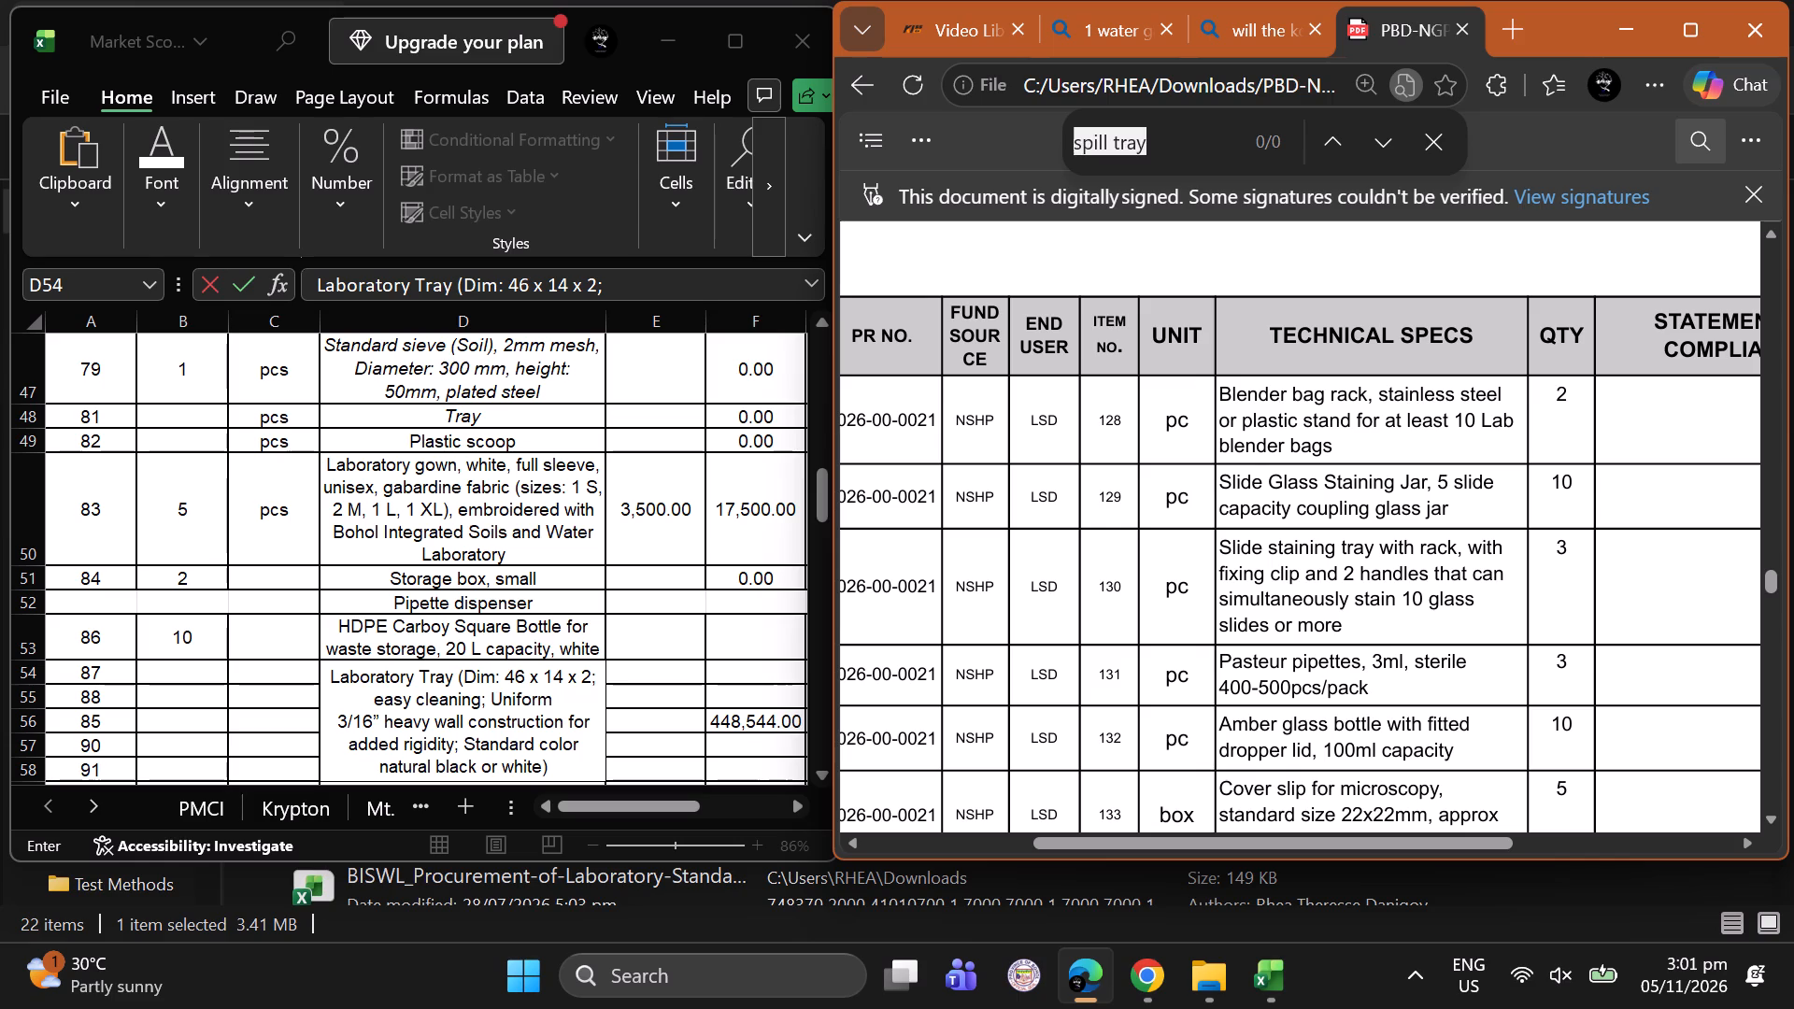
{"action": "type", "text": "tray"}
{"action": "key", "text": "Return"}
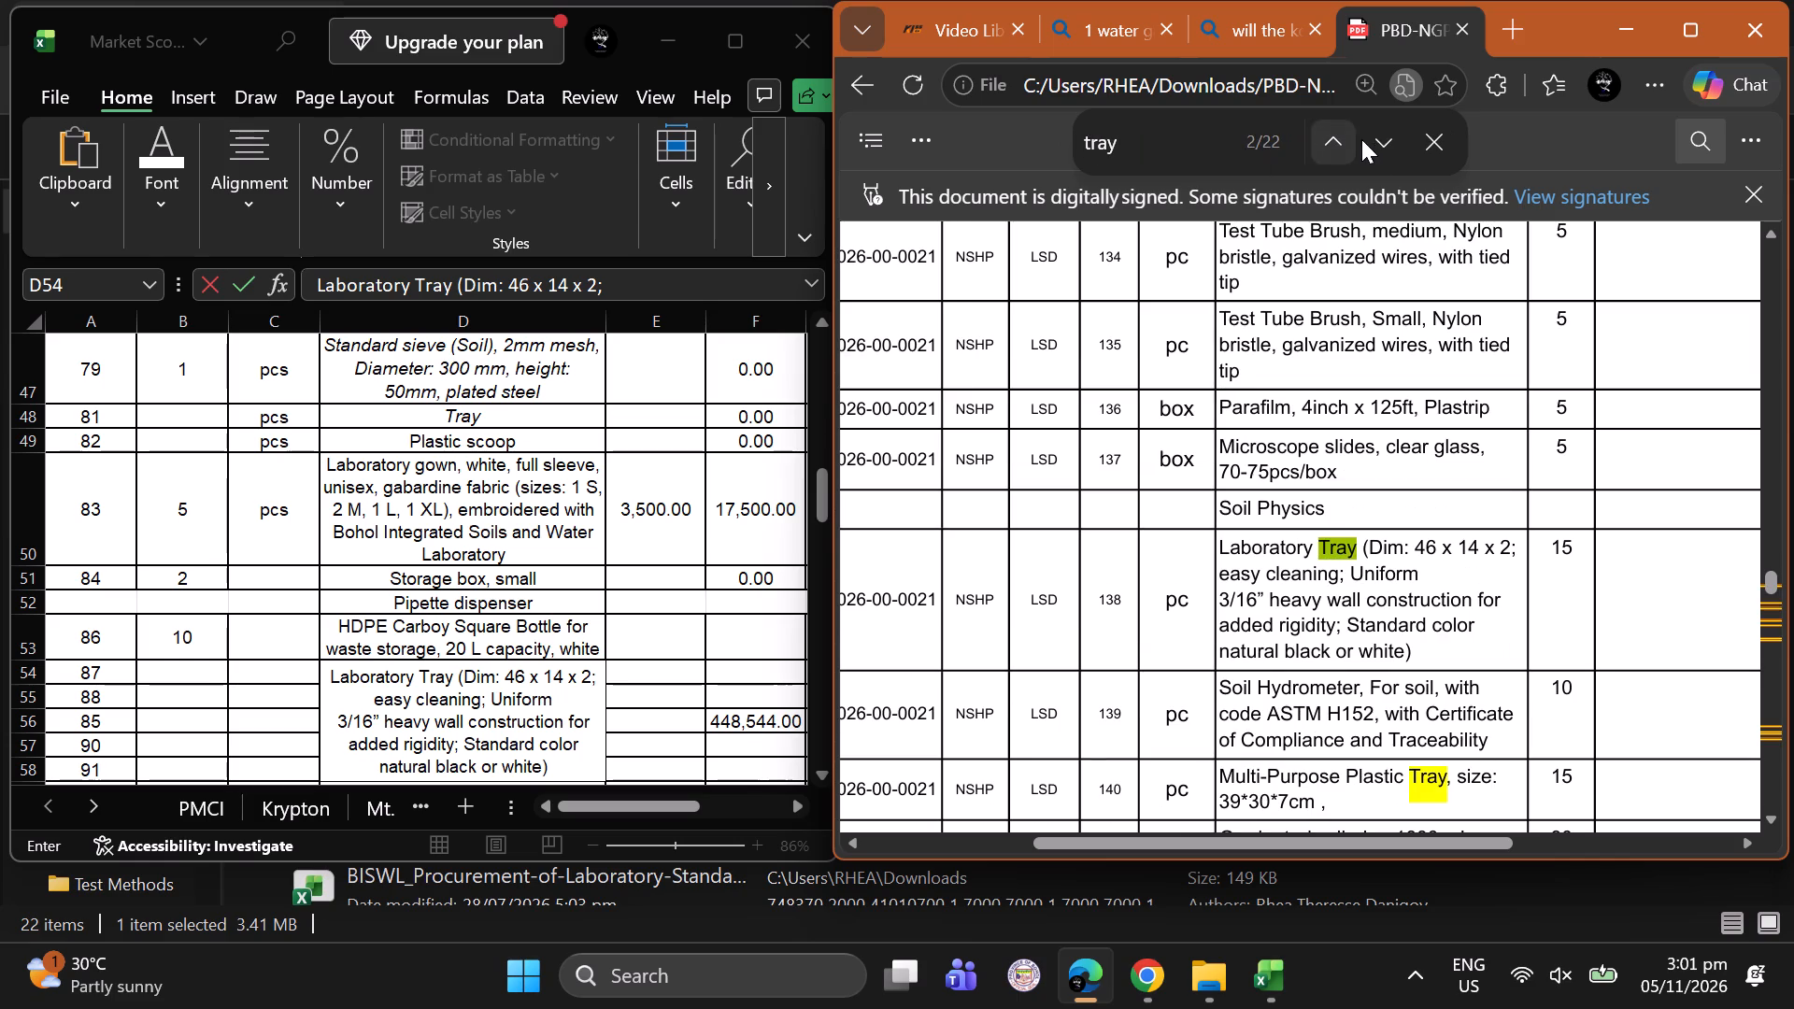
{"action": "left_click", "coordinate": [1383, 142]}
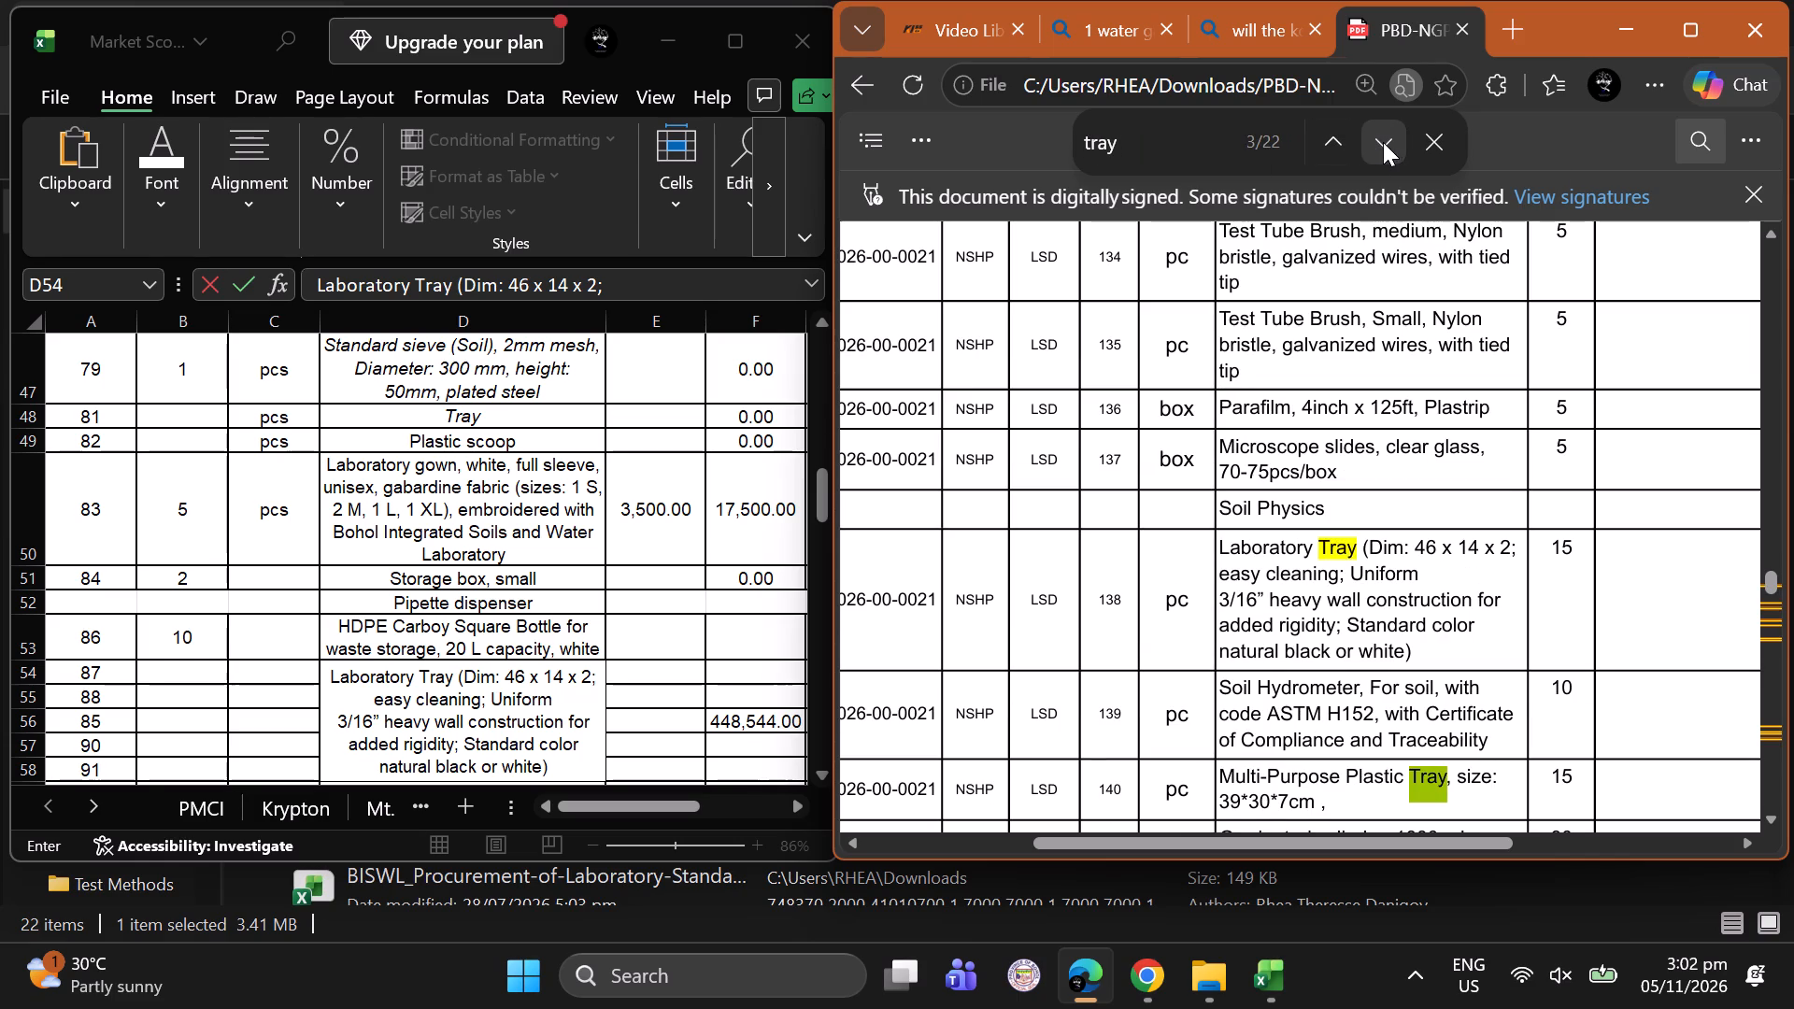
{"action": "left_click", "coordinate": [1383, 142]}
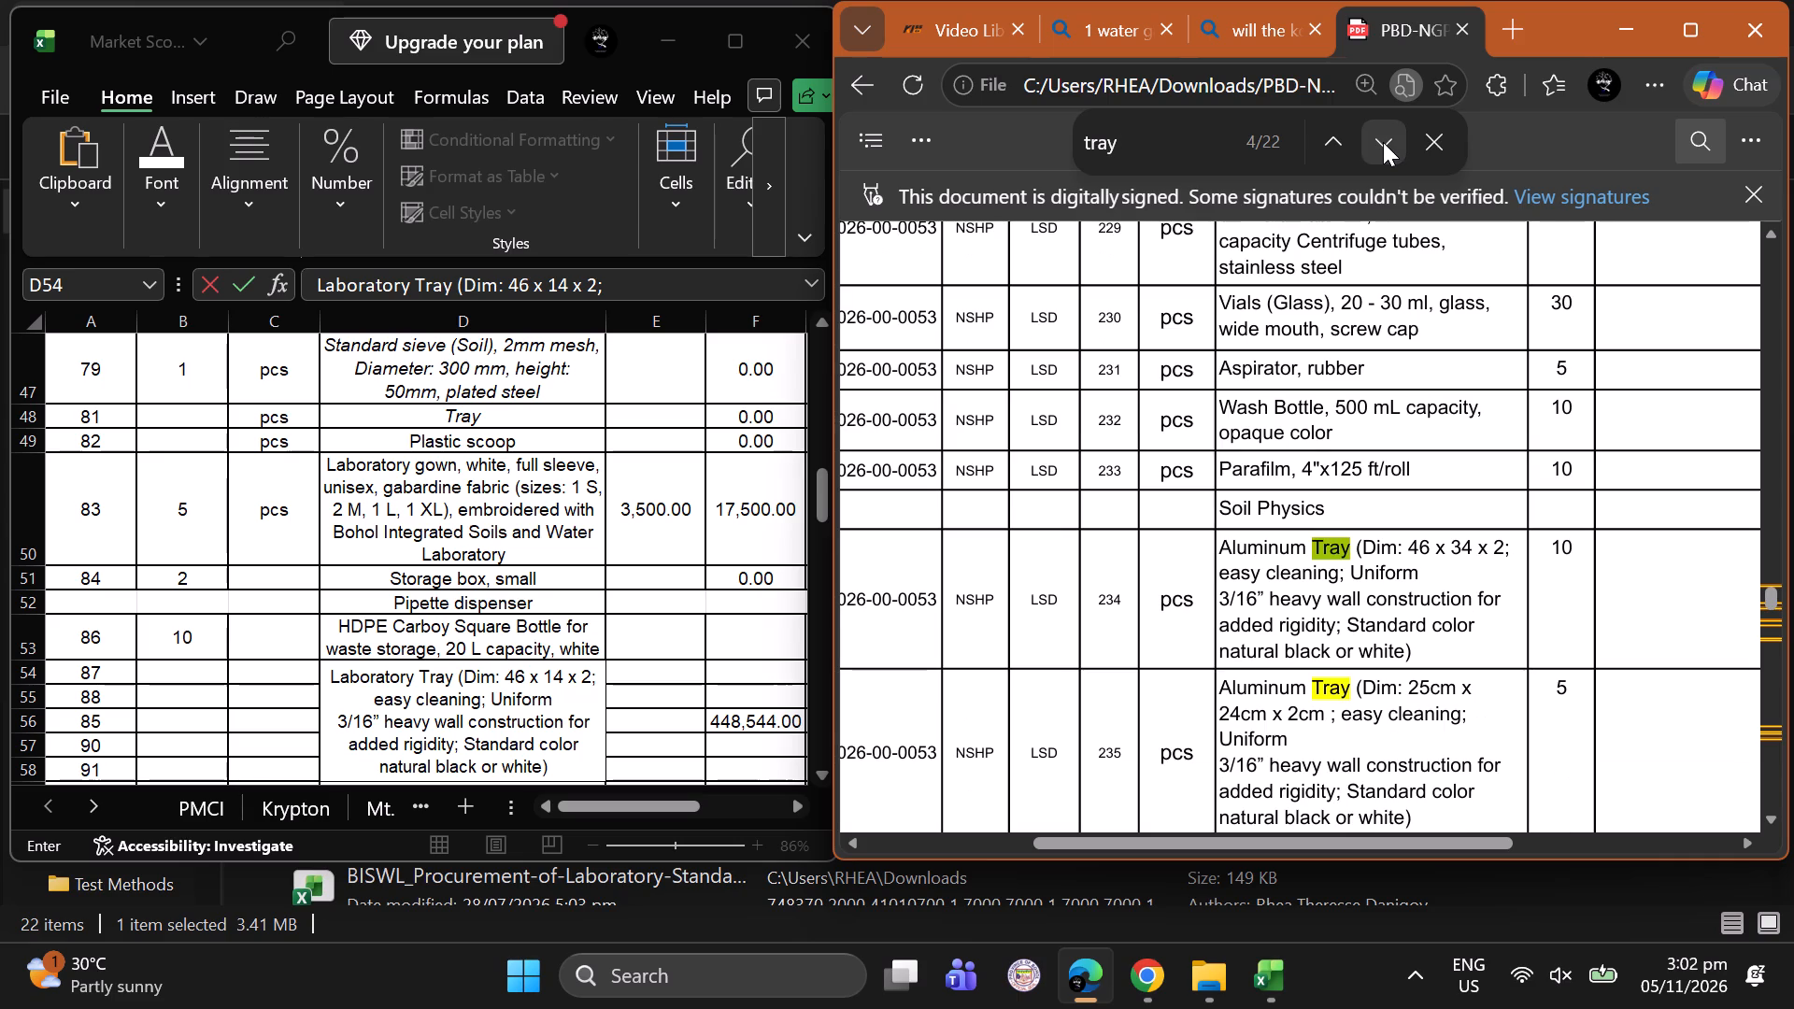
{"action": "left_click", "coordinate": [1383, 142]}
{"action": "left_click", "coordinate": [1383, 142]}
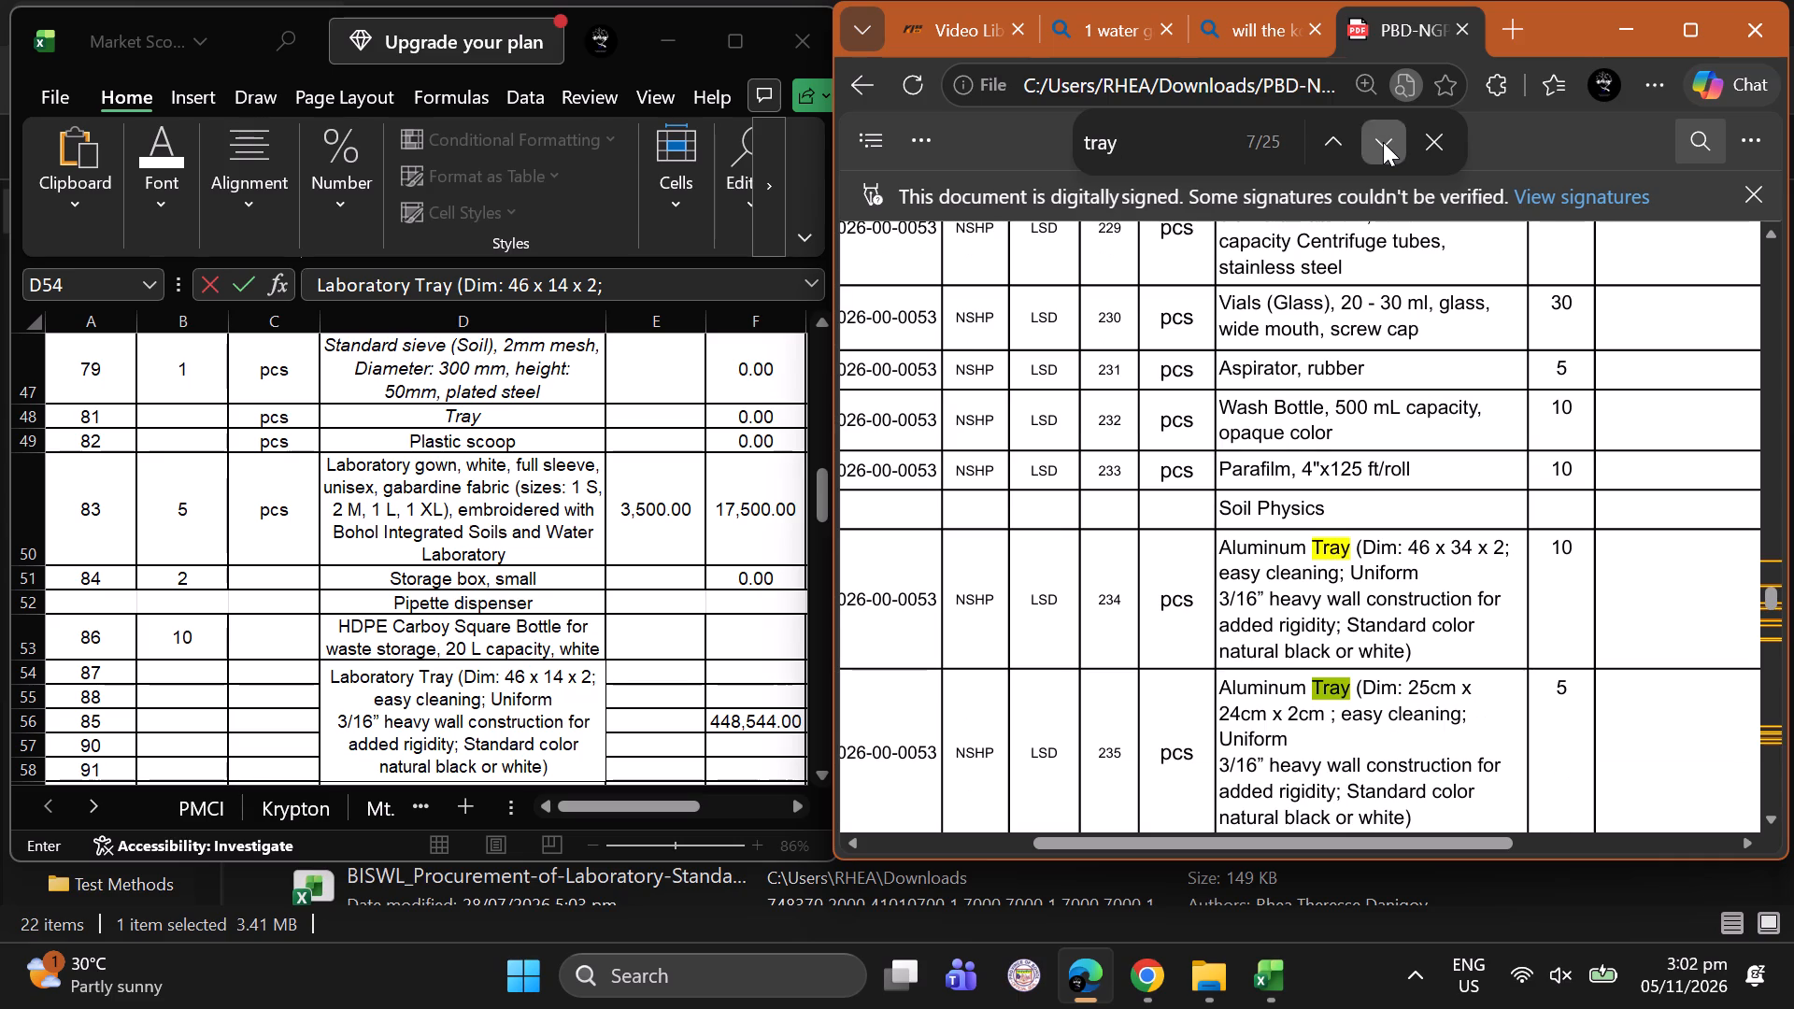
{"action": "left_click", "coordinate": [1383, 142]}
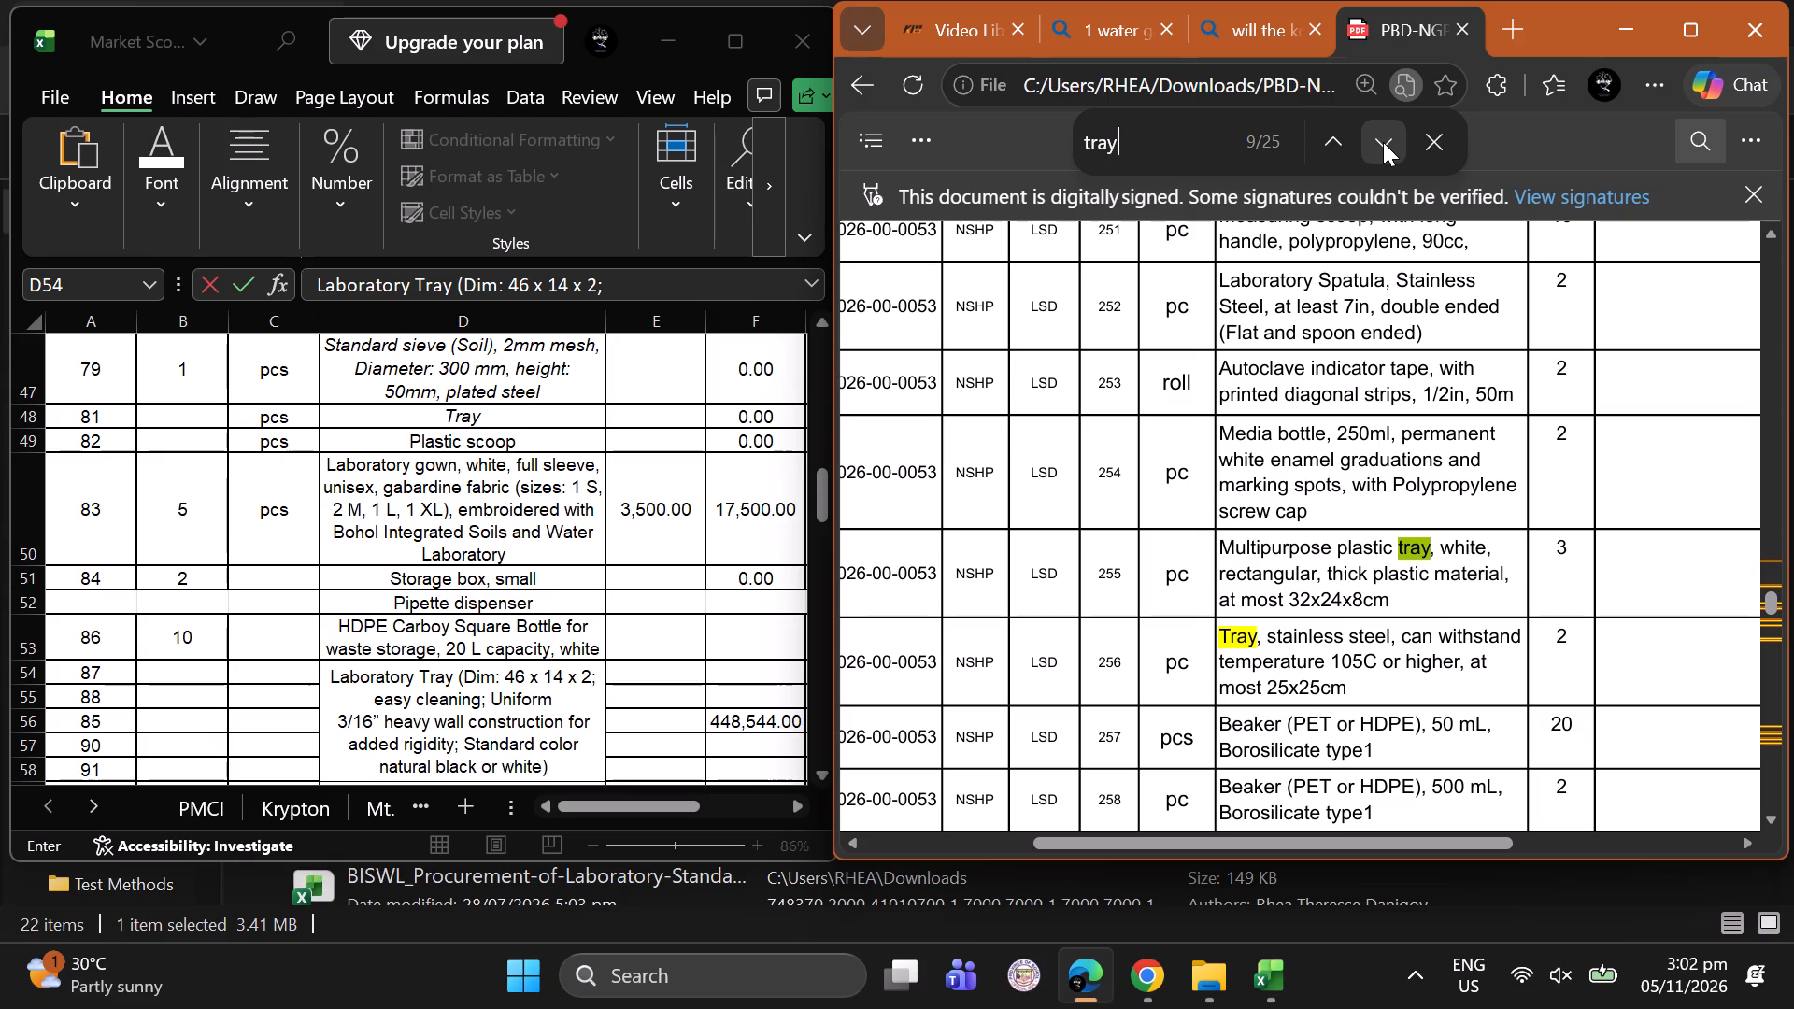
{"action": "left_click", "coordinate": [1383, 142]}
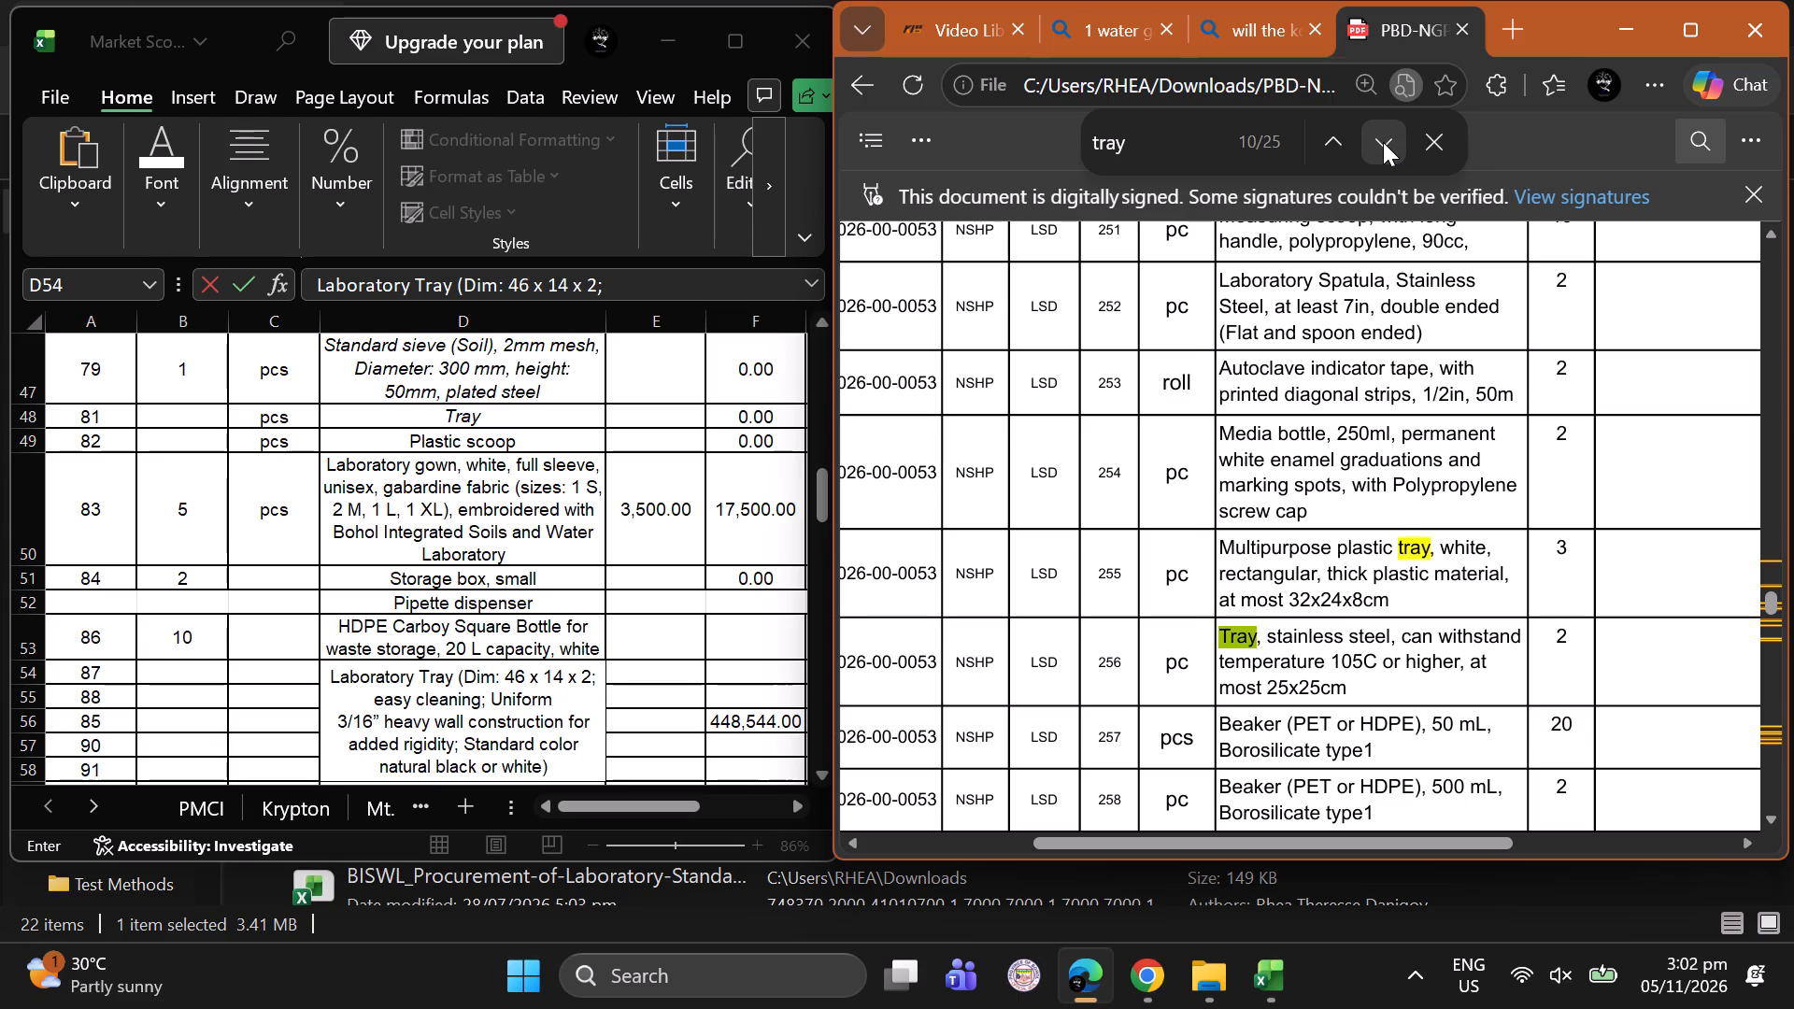
{"action": "left_click", "coordinate": [1383, 142]}
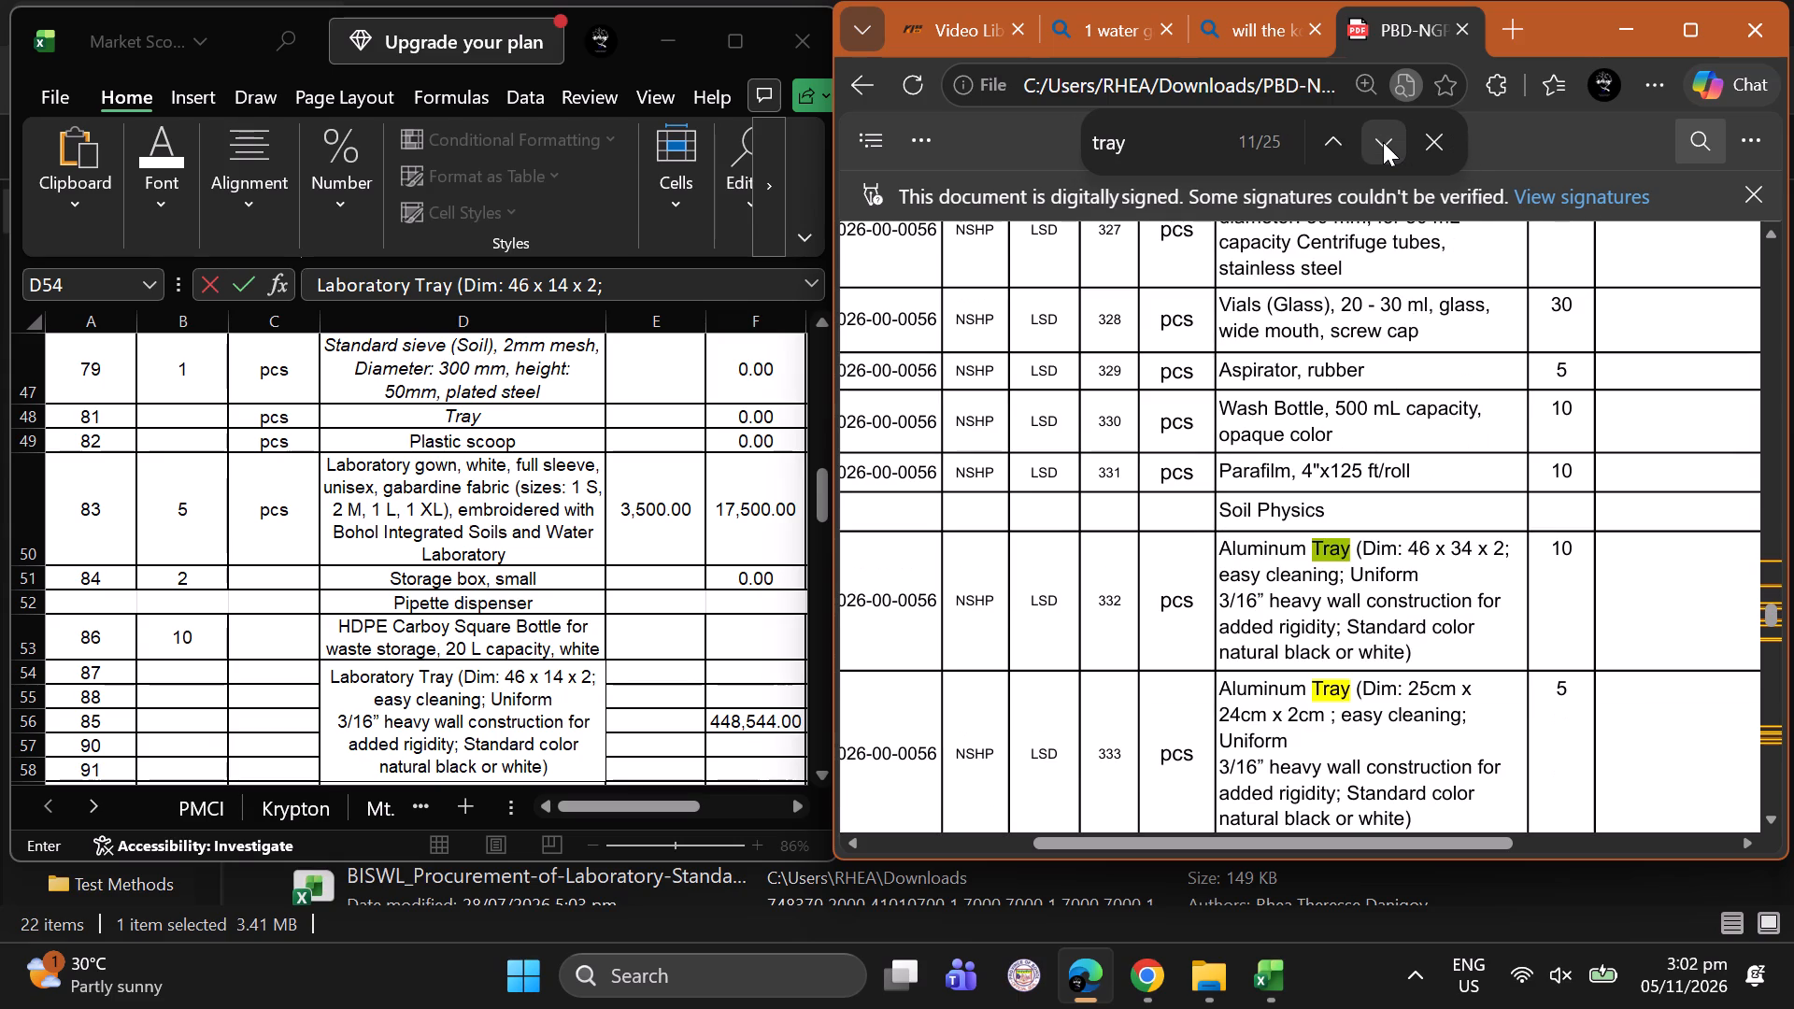
{"action": "left_click", "coordinate": [1383, 142]}
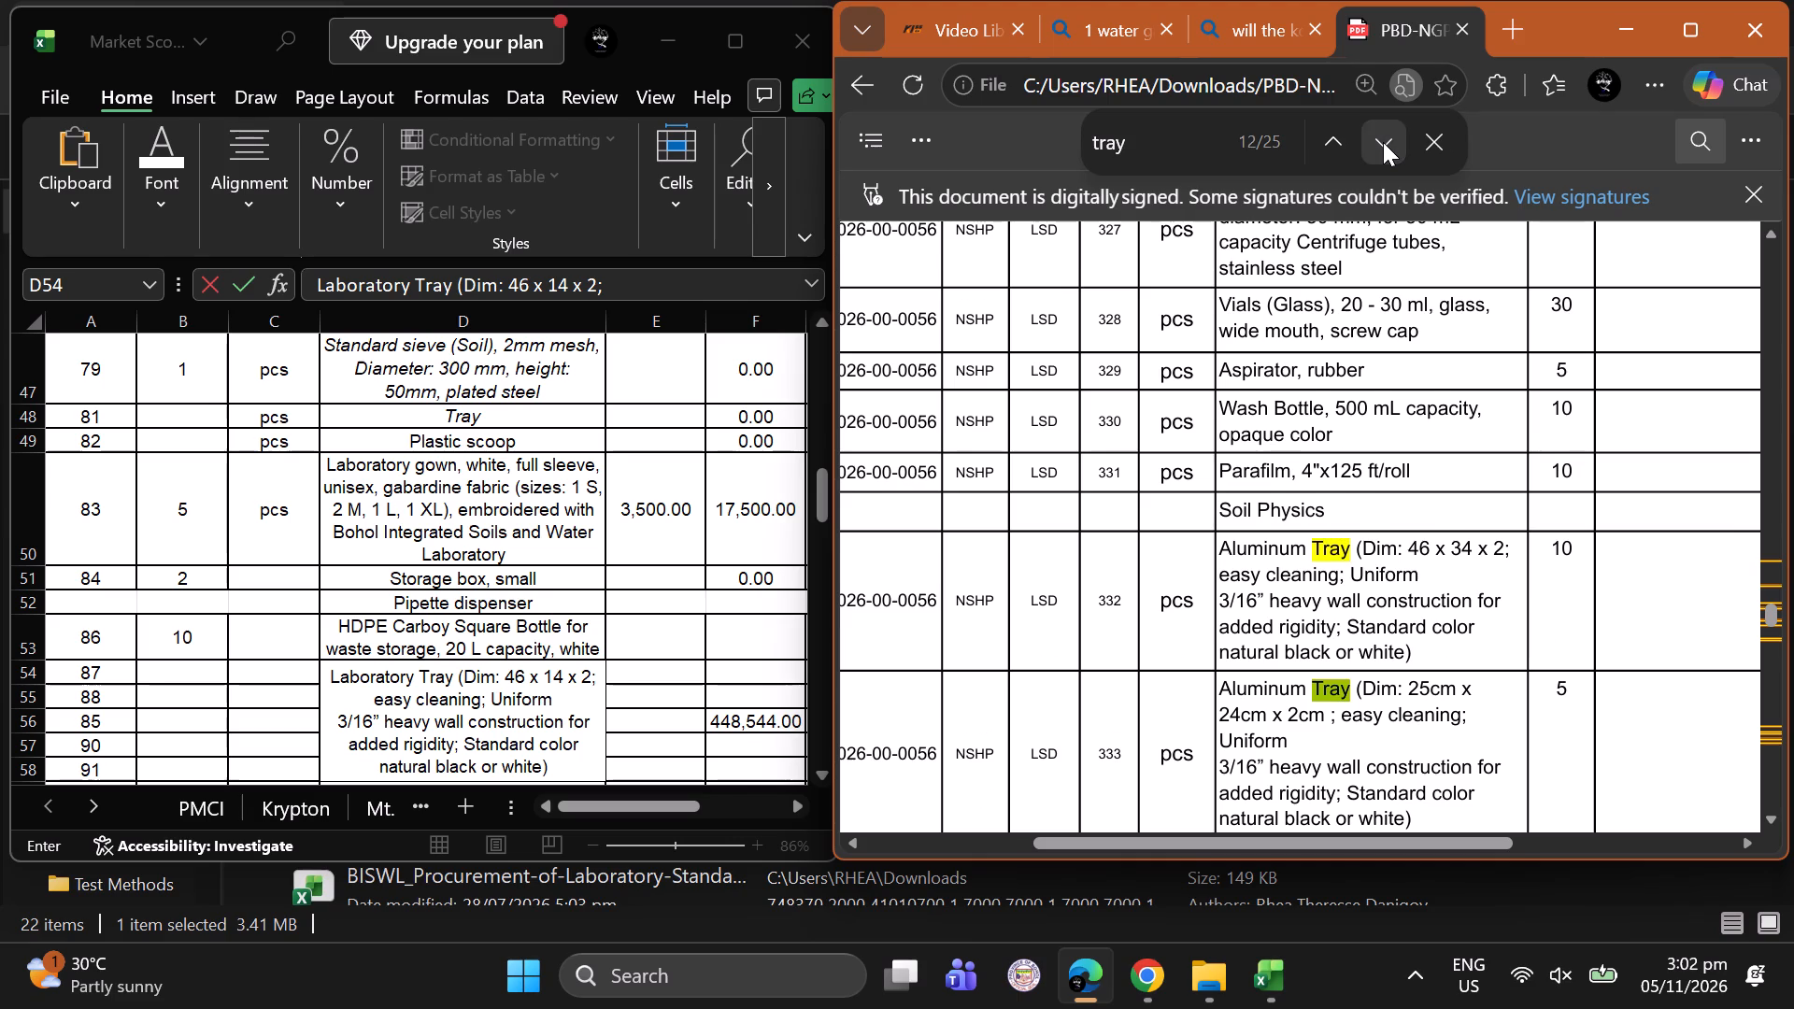
{"action": "left_click", "coordinate": [1383, 142]}
{"action": "left_click", "coordinate": [1383, 142]}
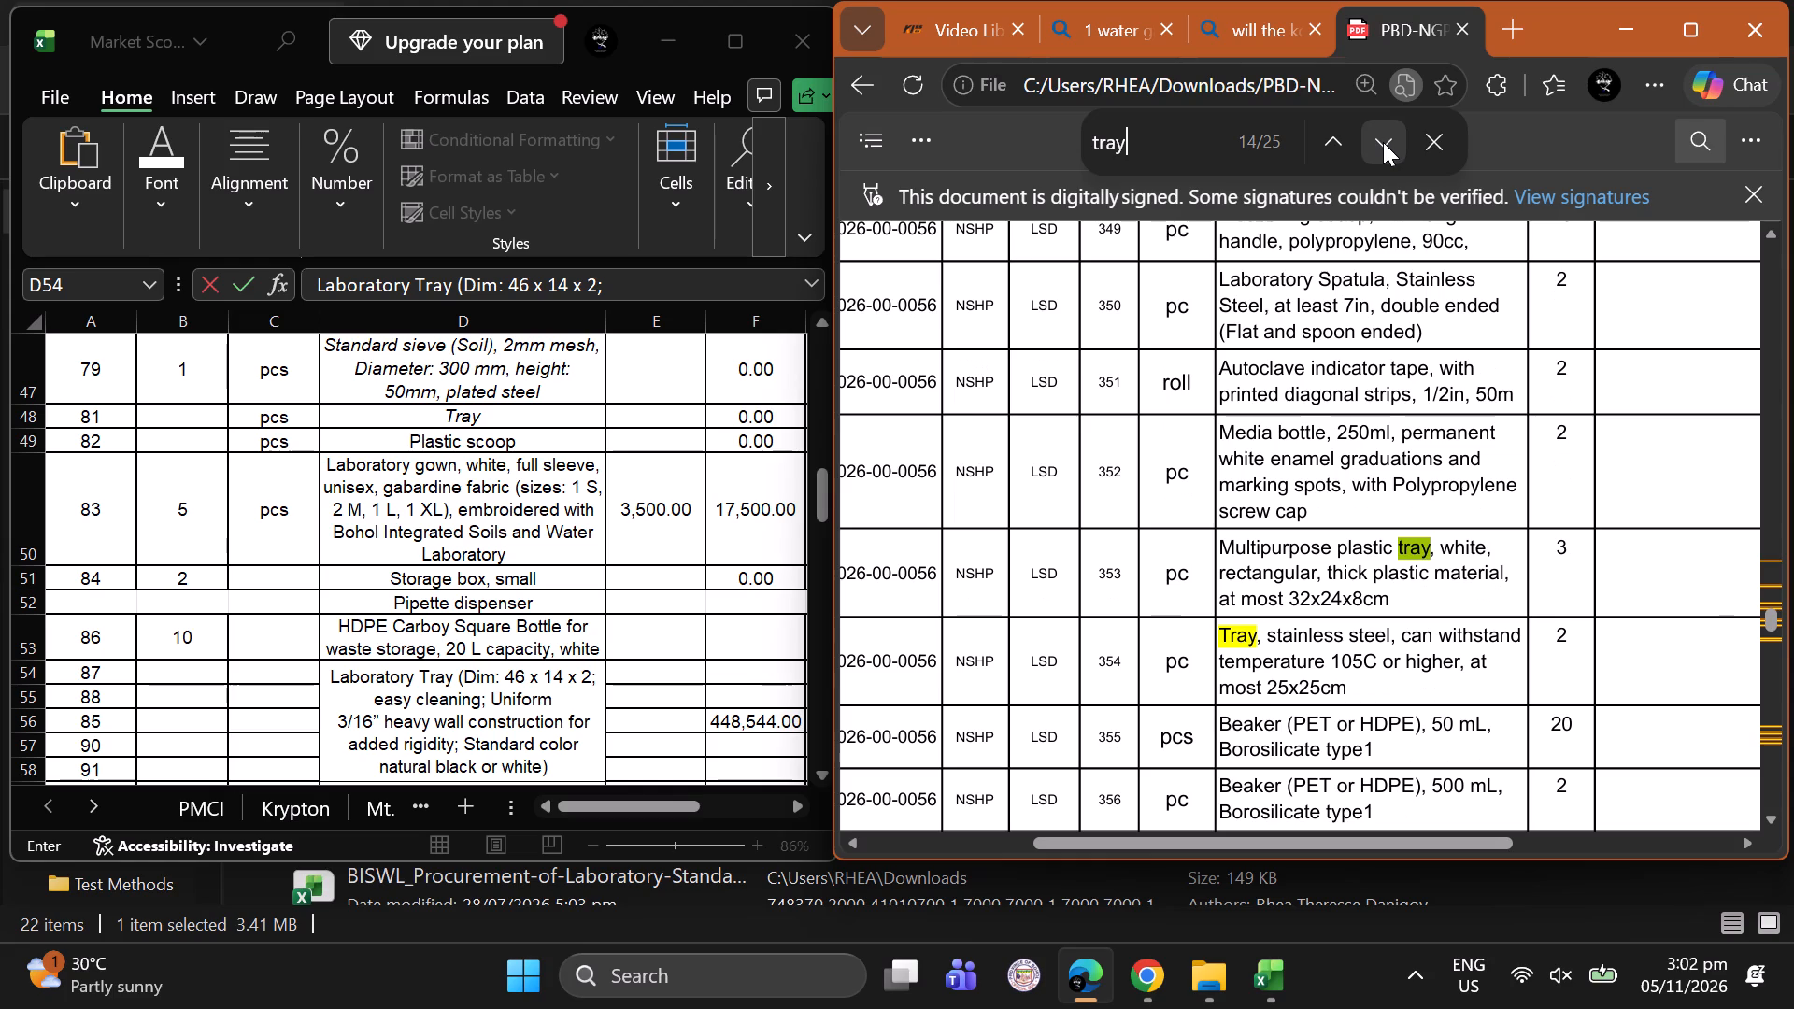
{"action": "left_click", "coordinate": [1336, 136]}
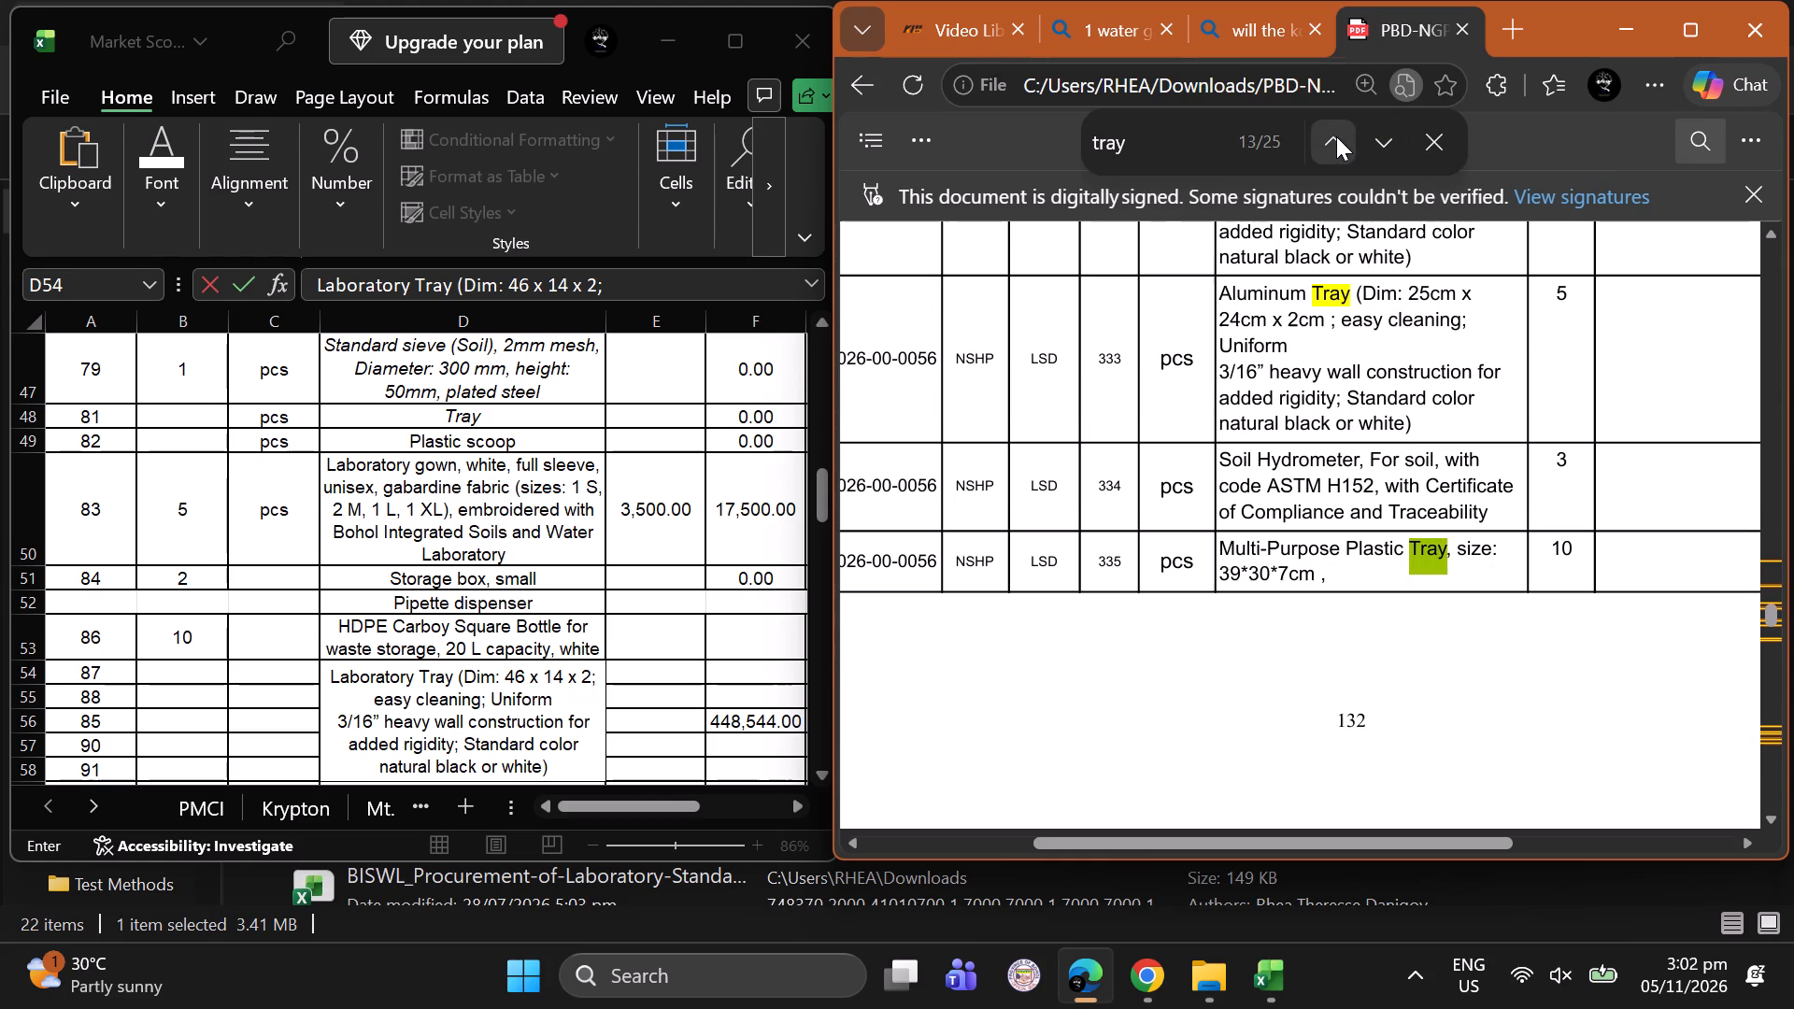
{"action": "left_click", "coordinate": [1336, 136]}
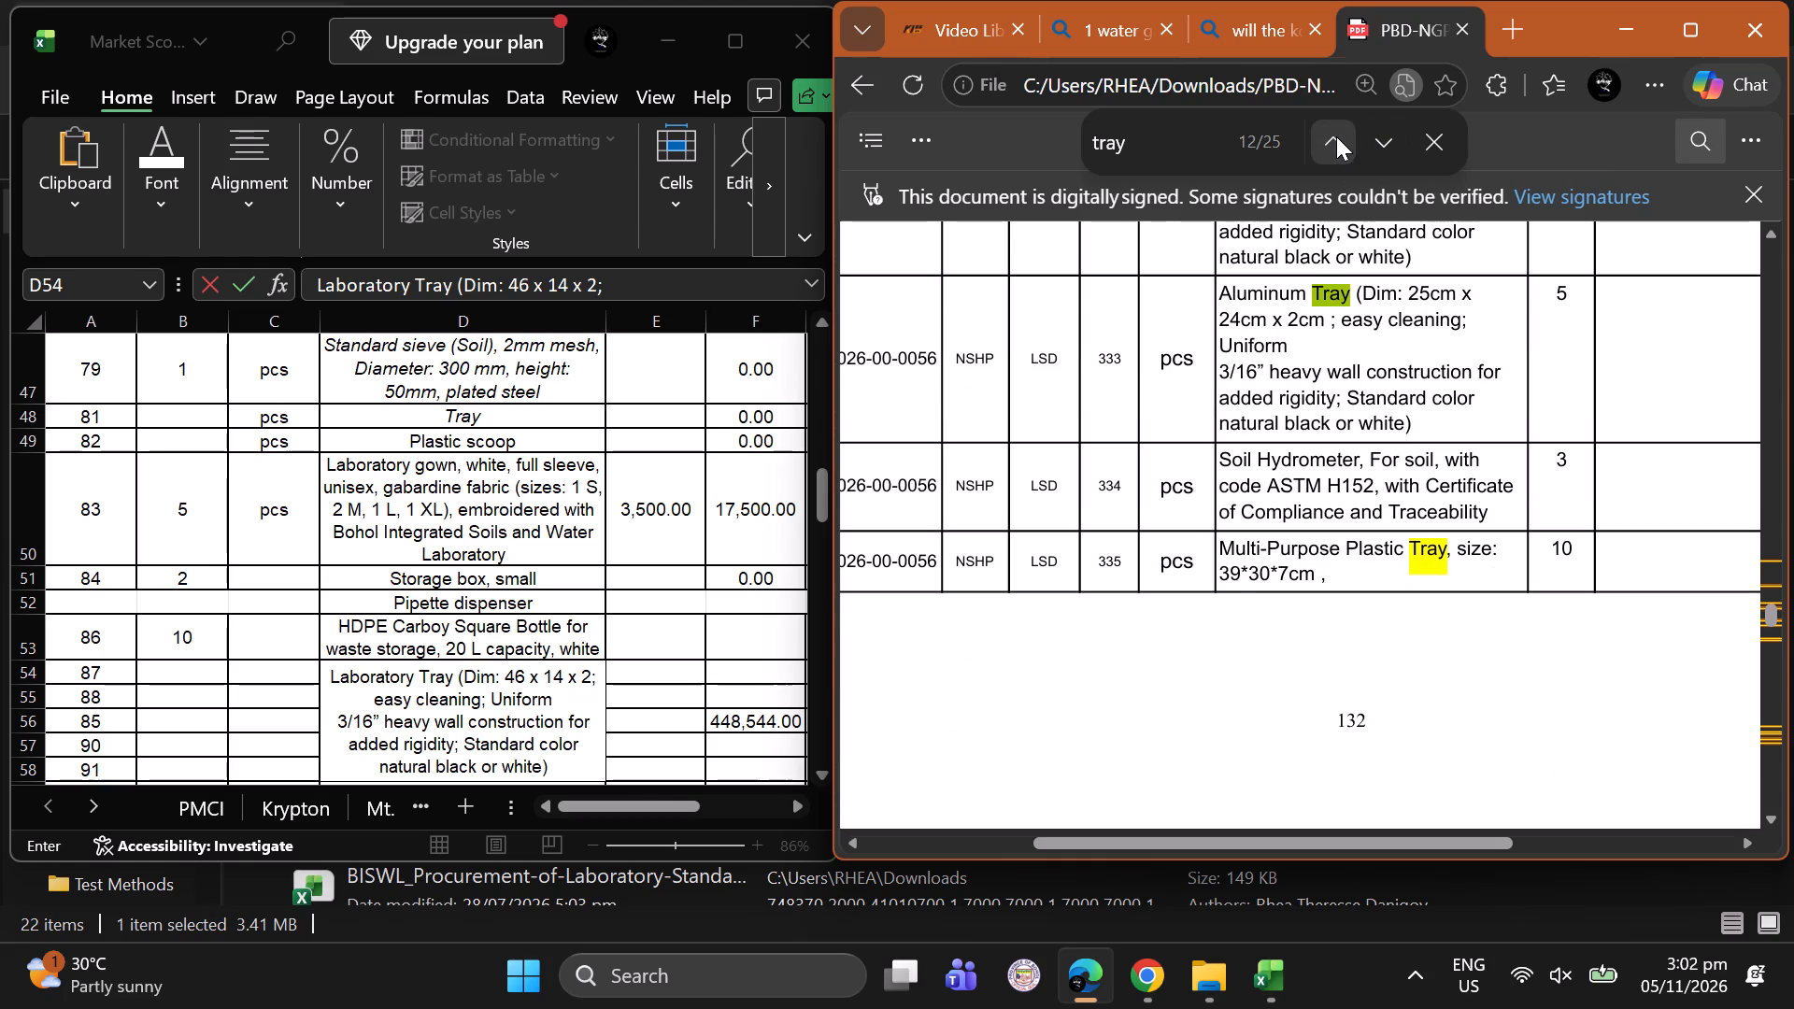
{"action": "left_click", "coordinate": [1336, 136]}
{"action": "triple_click", "coordinate": [1367, 137]}
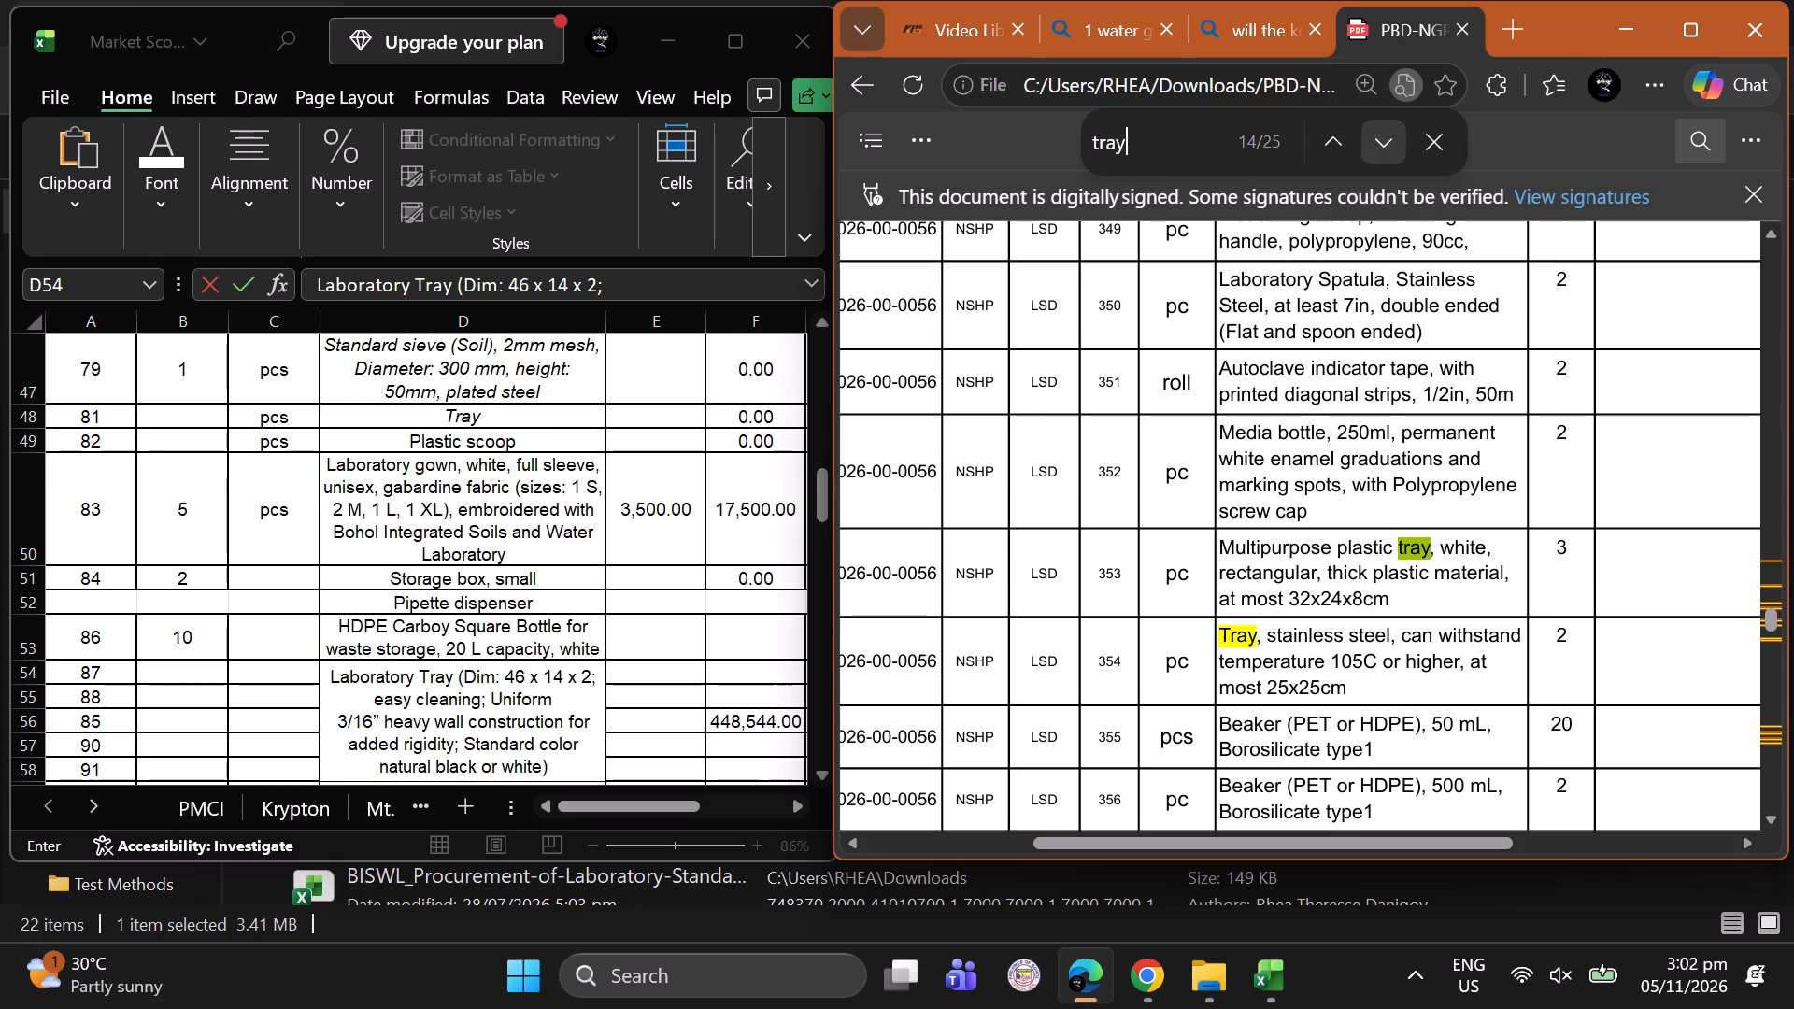
Copy item 353's multipurpose plastic tray description (white, rectangular, thick plastic material, at most 32x24x8cm) into the description cell of row 55.
{"action": "left_click_drag", "start_coordinate": [1403, 601], "coordinate": [1221, 550]}
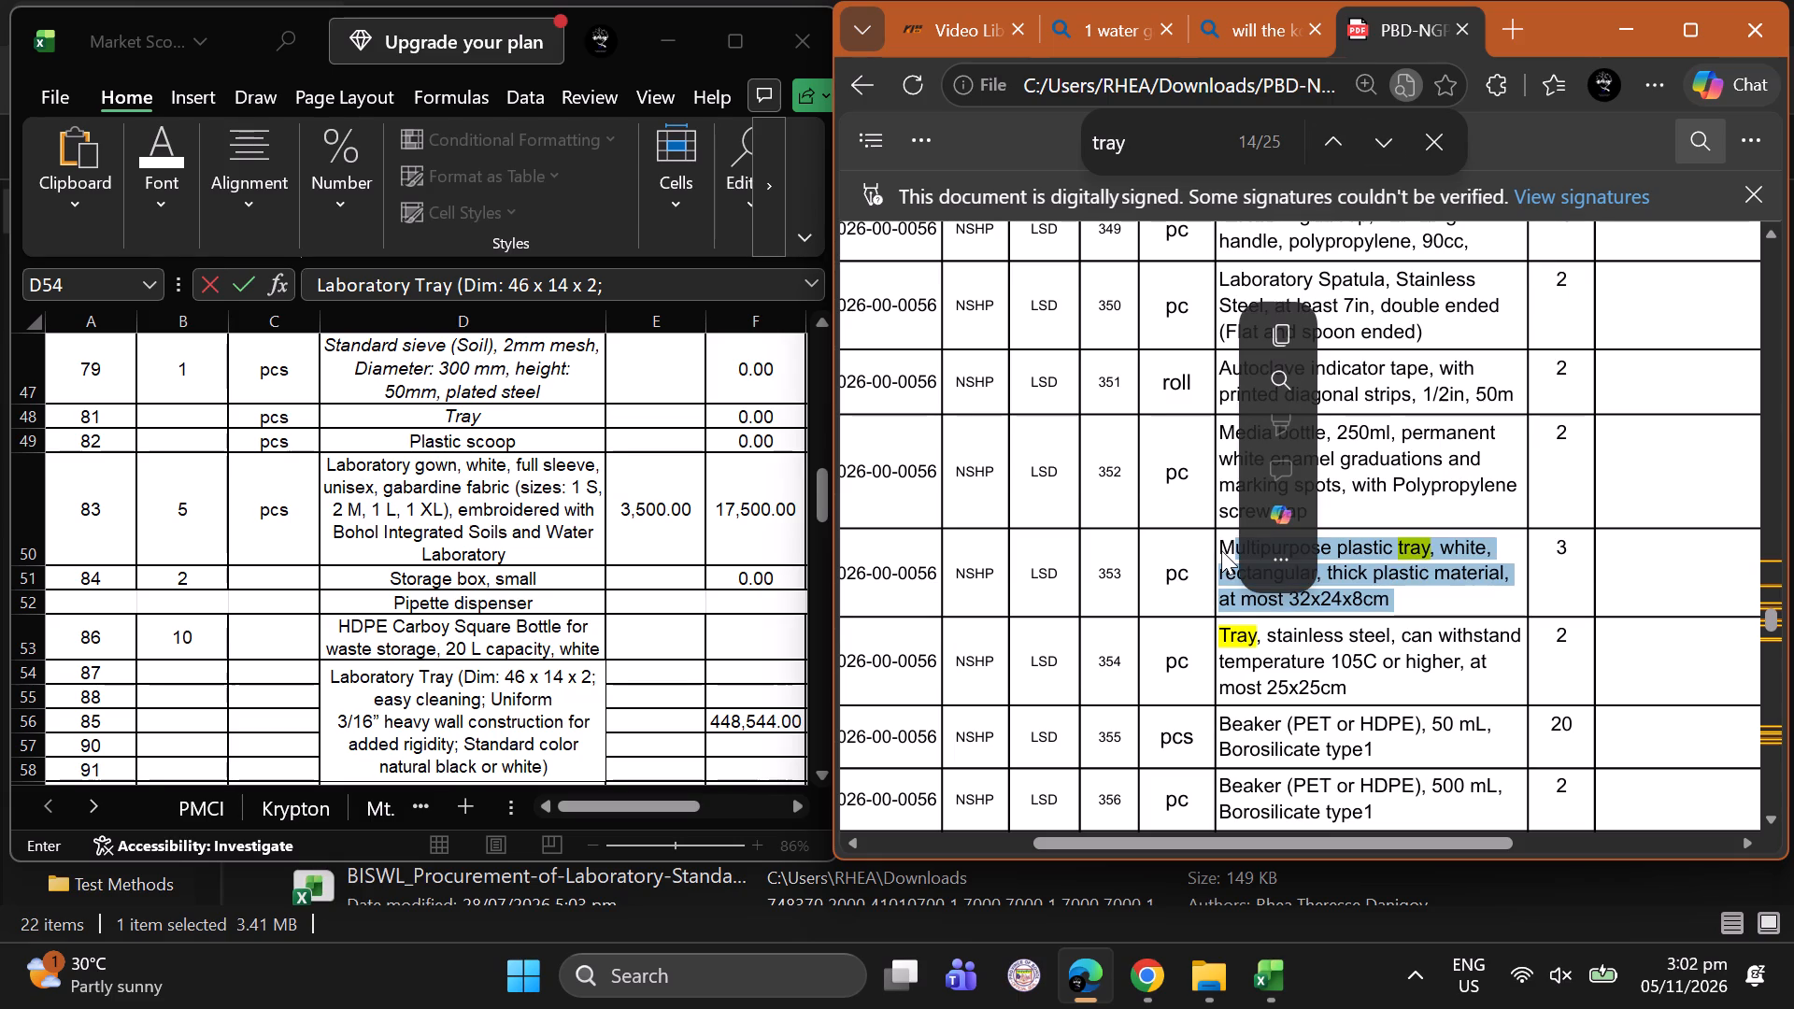
{"action": "left_click", "coordinate": [1360, 597]}
{"action": "left_click_drag", "start_coordinate": [1402, 597], "coordinate": [1176, 543]}
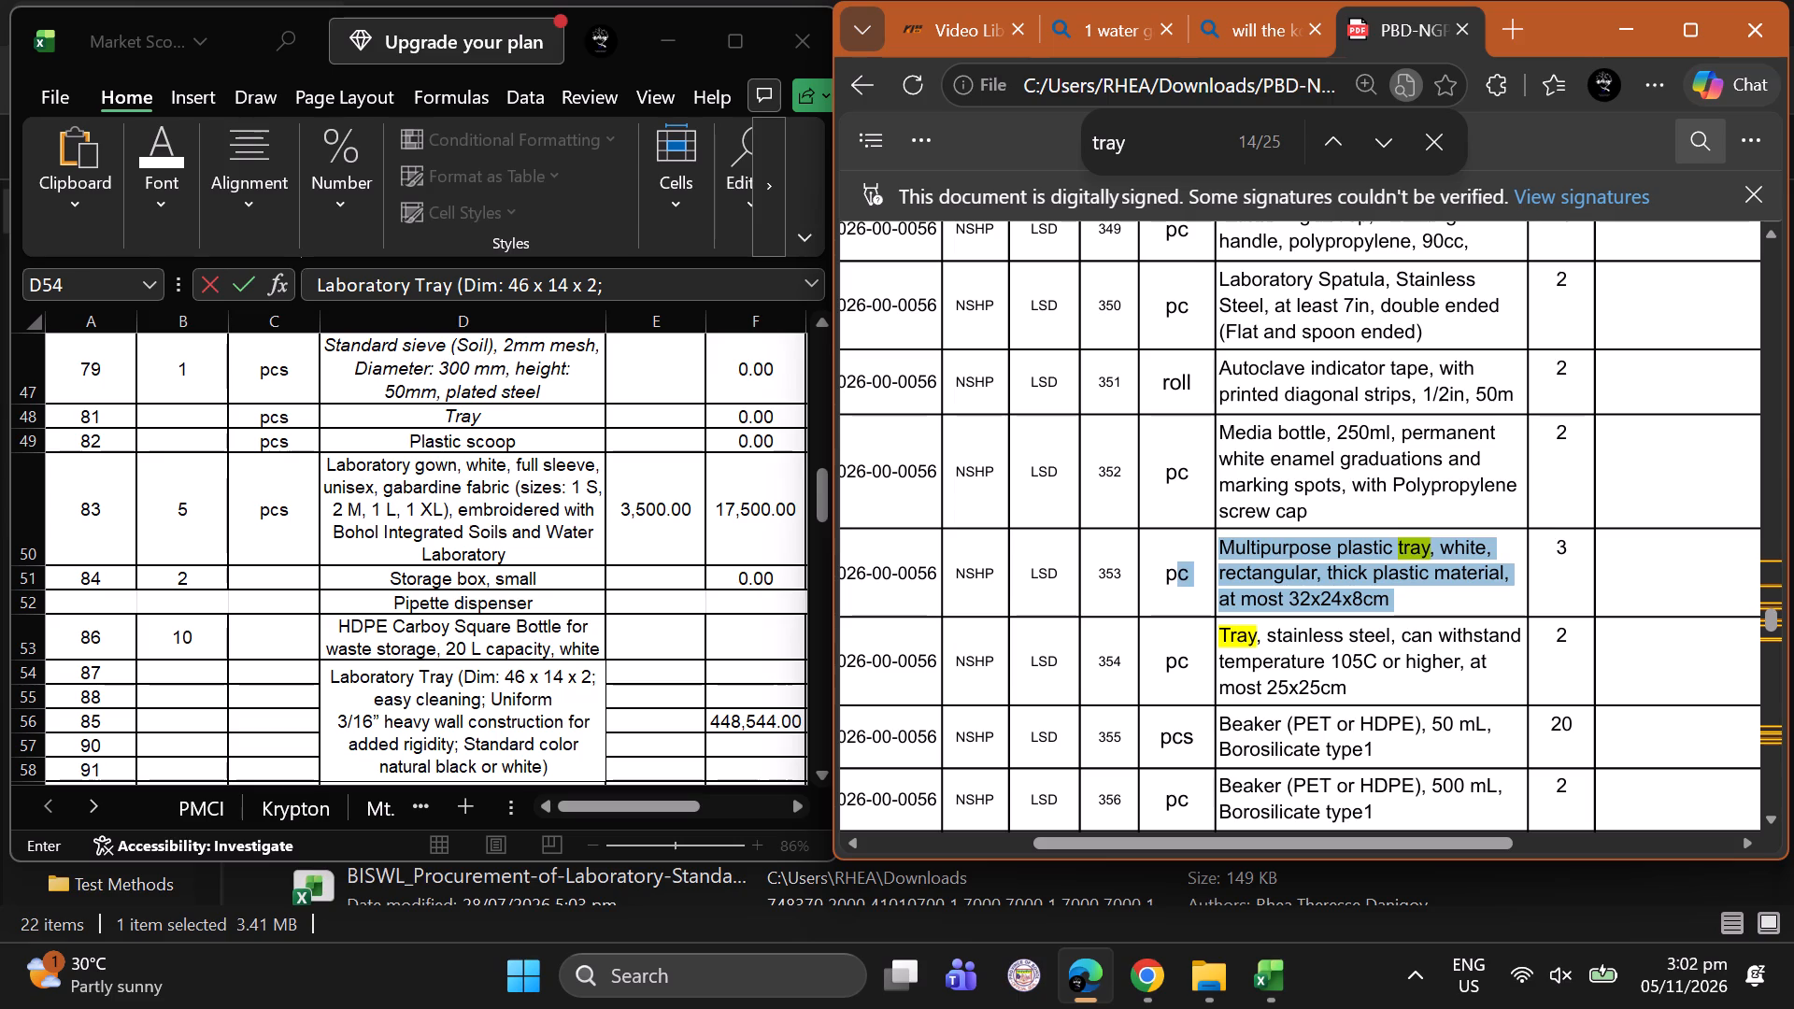
{"action": "left_click_drag", "start_coordinate": [1176, 543], "coordinate": [1217, 553]}
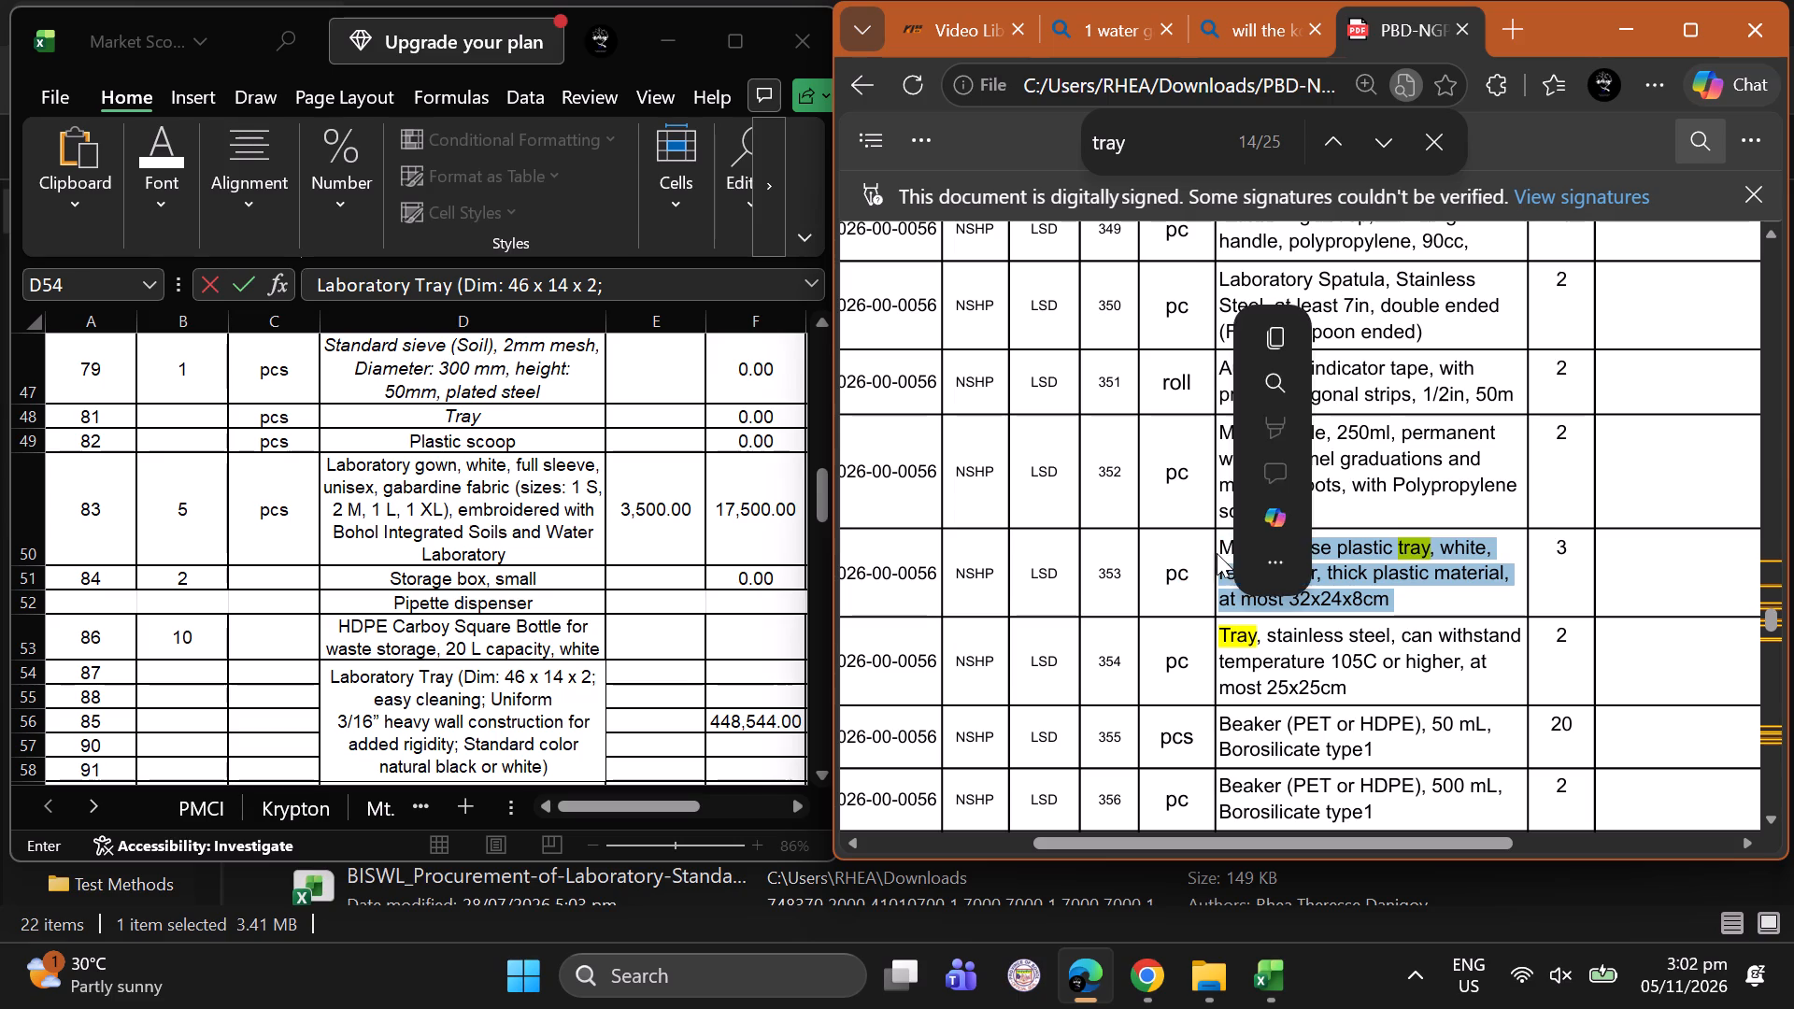
{"action": "key", "text": "ctrl+c"}
{"action": "scroll", "coordinate": [392, 643], "scroll_direction": "down", "scroll_amount": 1}
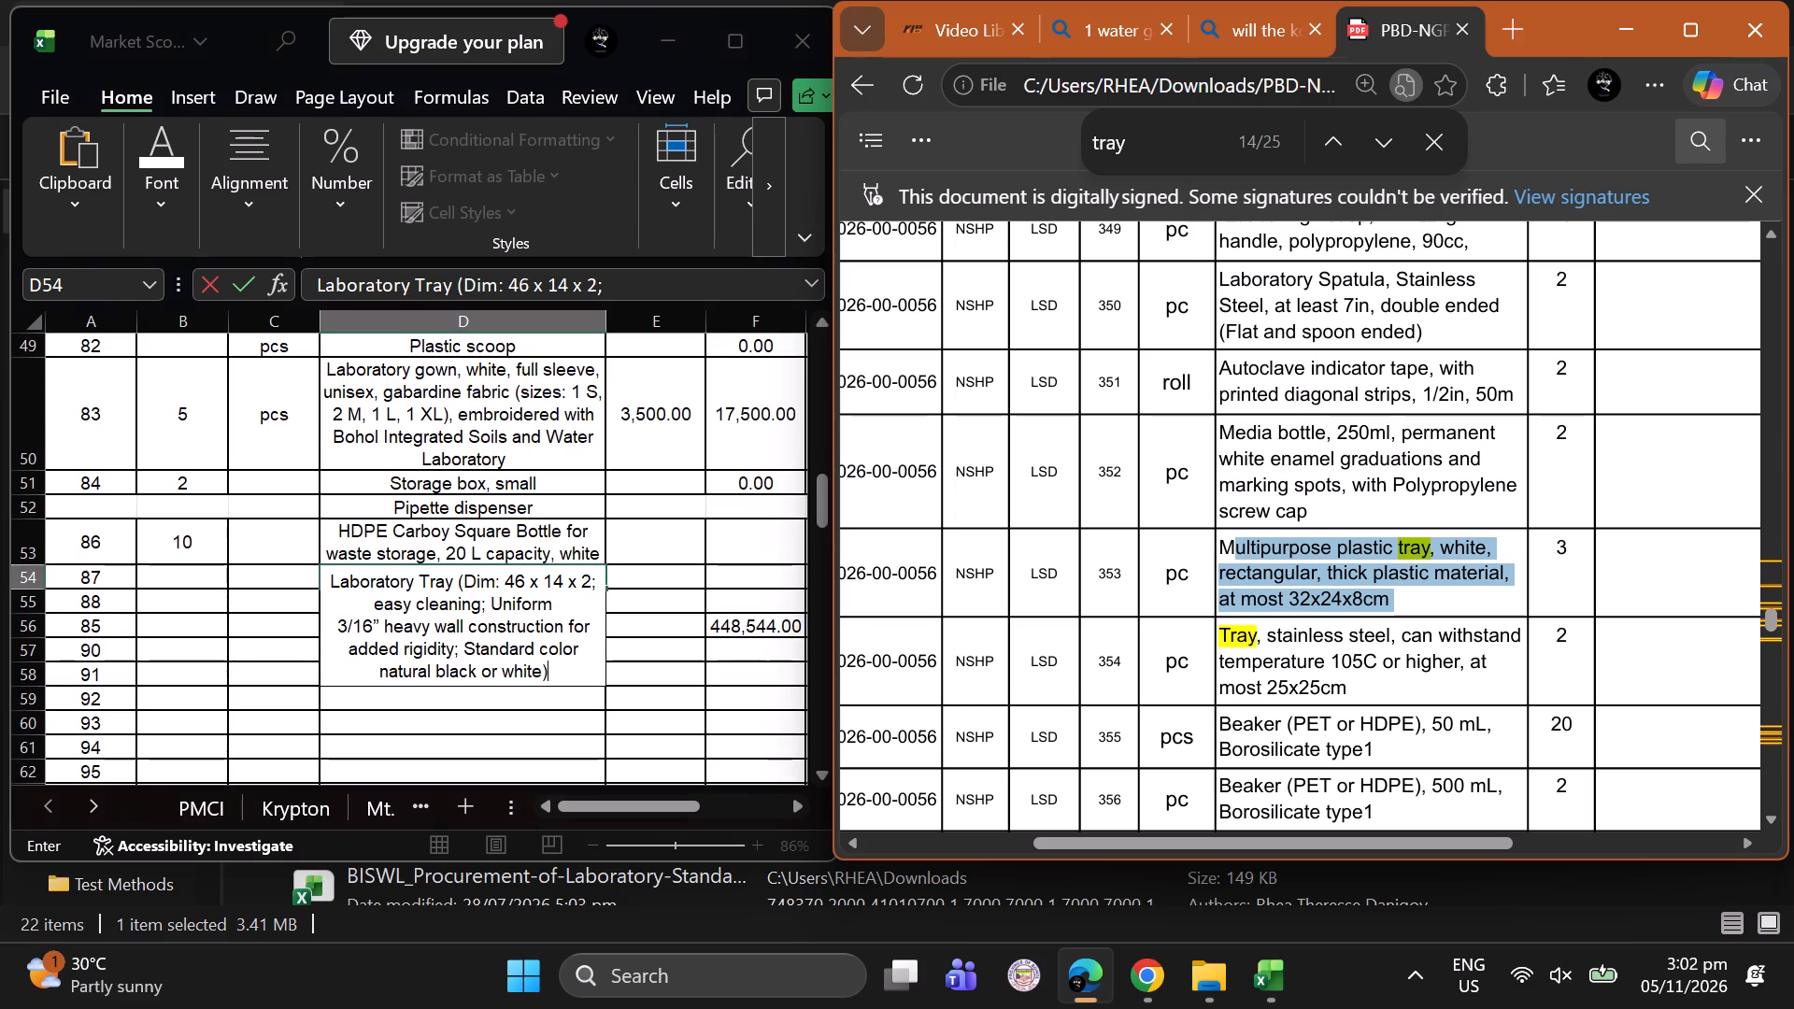
{"action": "left_click", "coordinate": [467, 712]}
{"action": "left_click", "coordinate": [461, 689]}
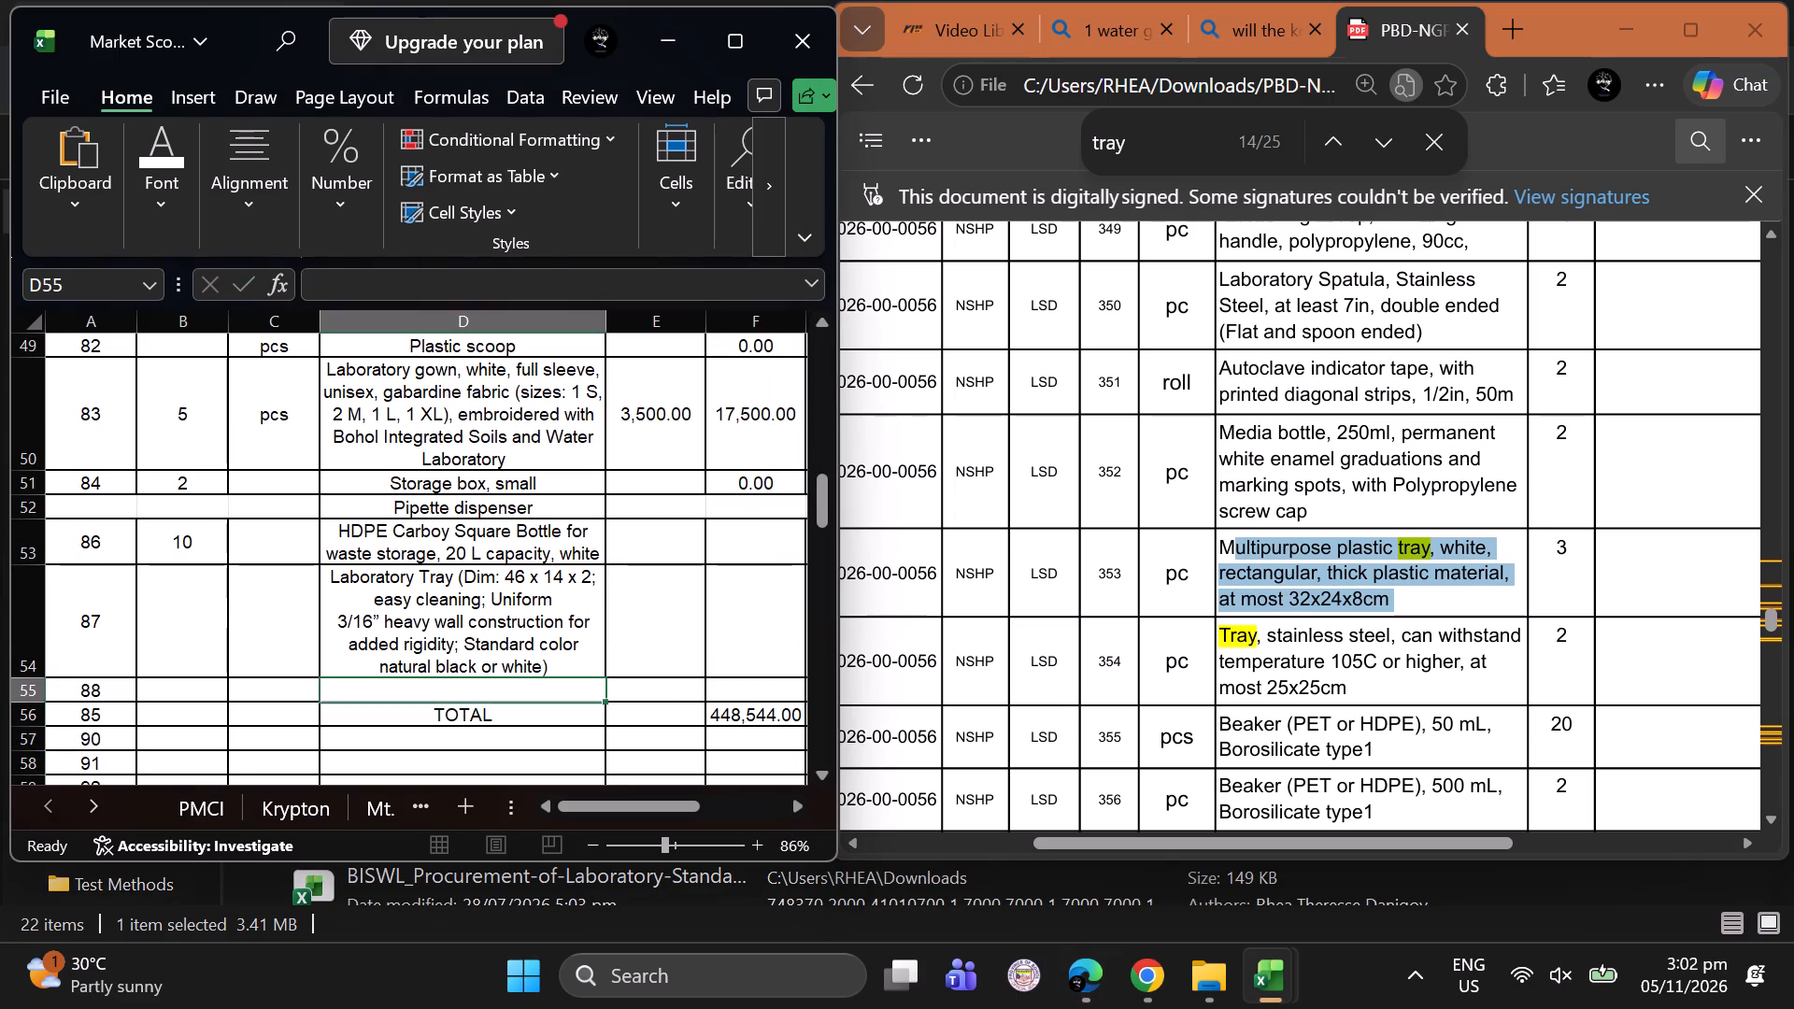
{"action": "key", "text": "ctrl+v"}
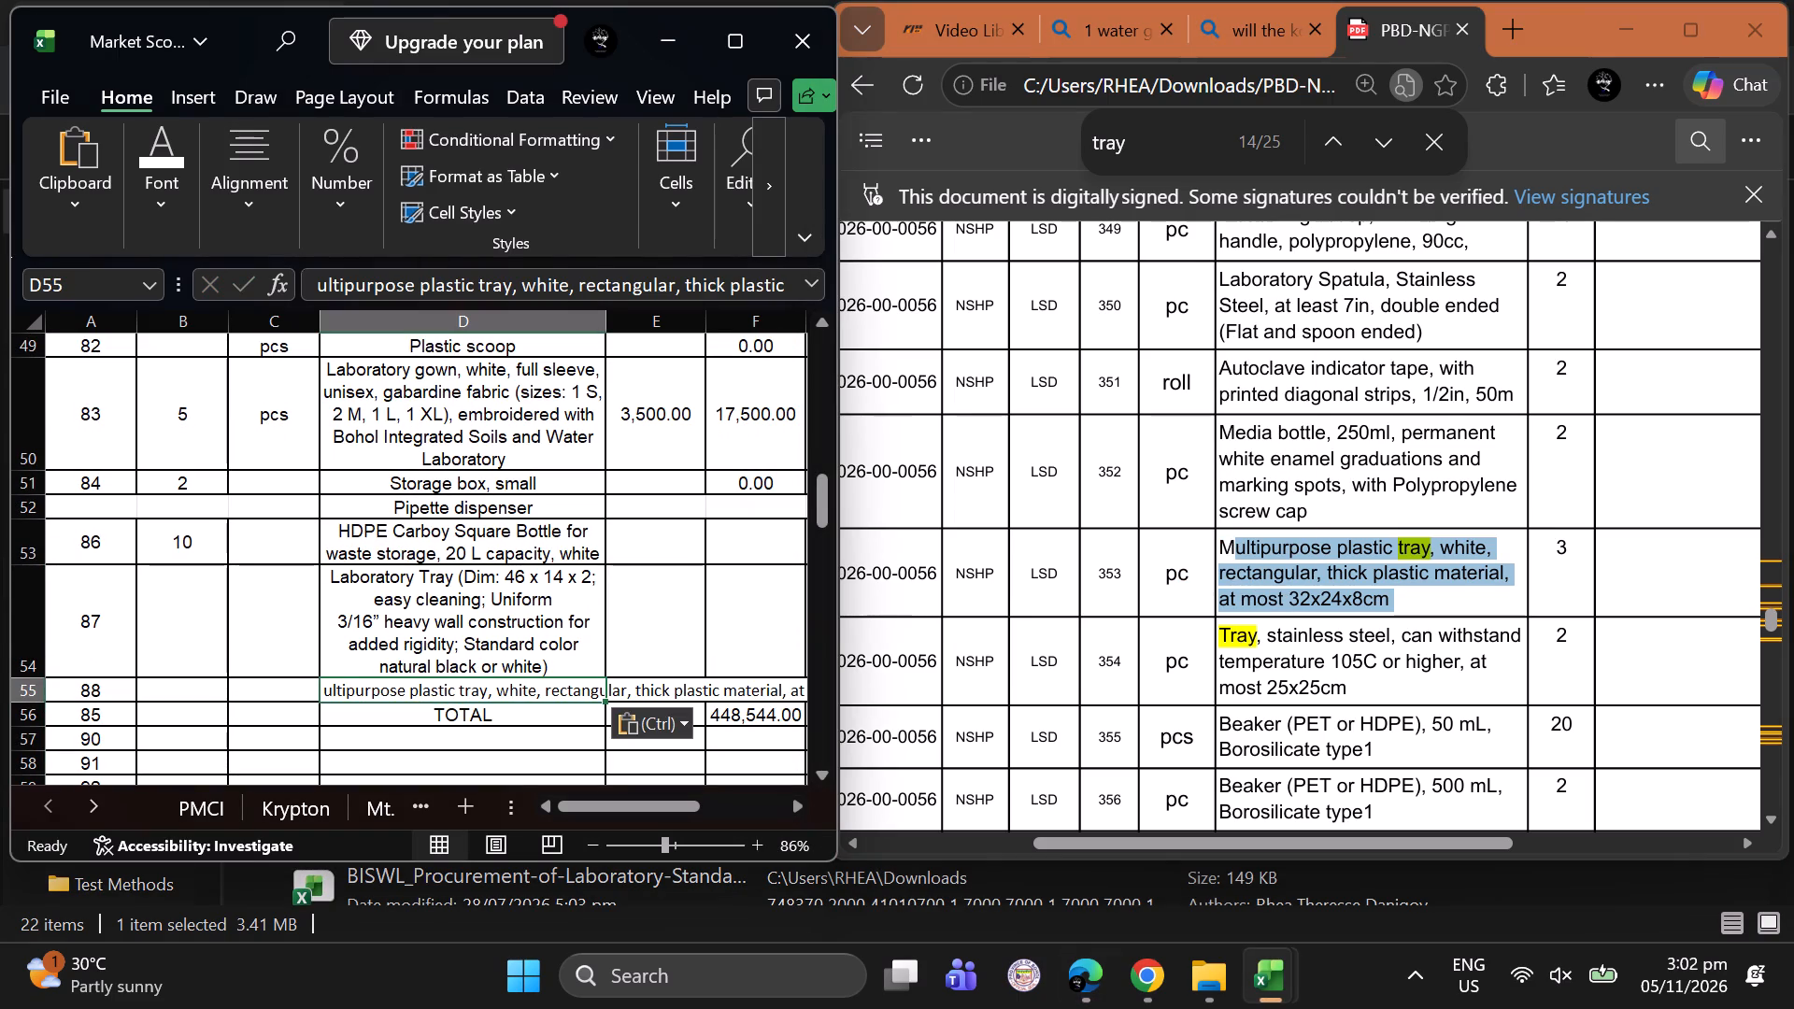
Move the TOTAL row from row 56 down to row 63 to make room for more items.
{"action": "left_click", "coordinate": [20, 718]}
{"action": "key", "text": "ctrl+x"}
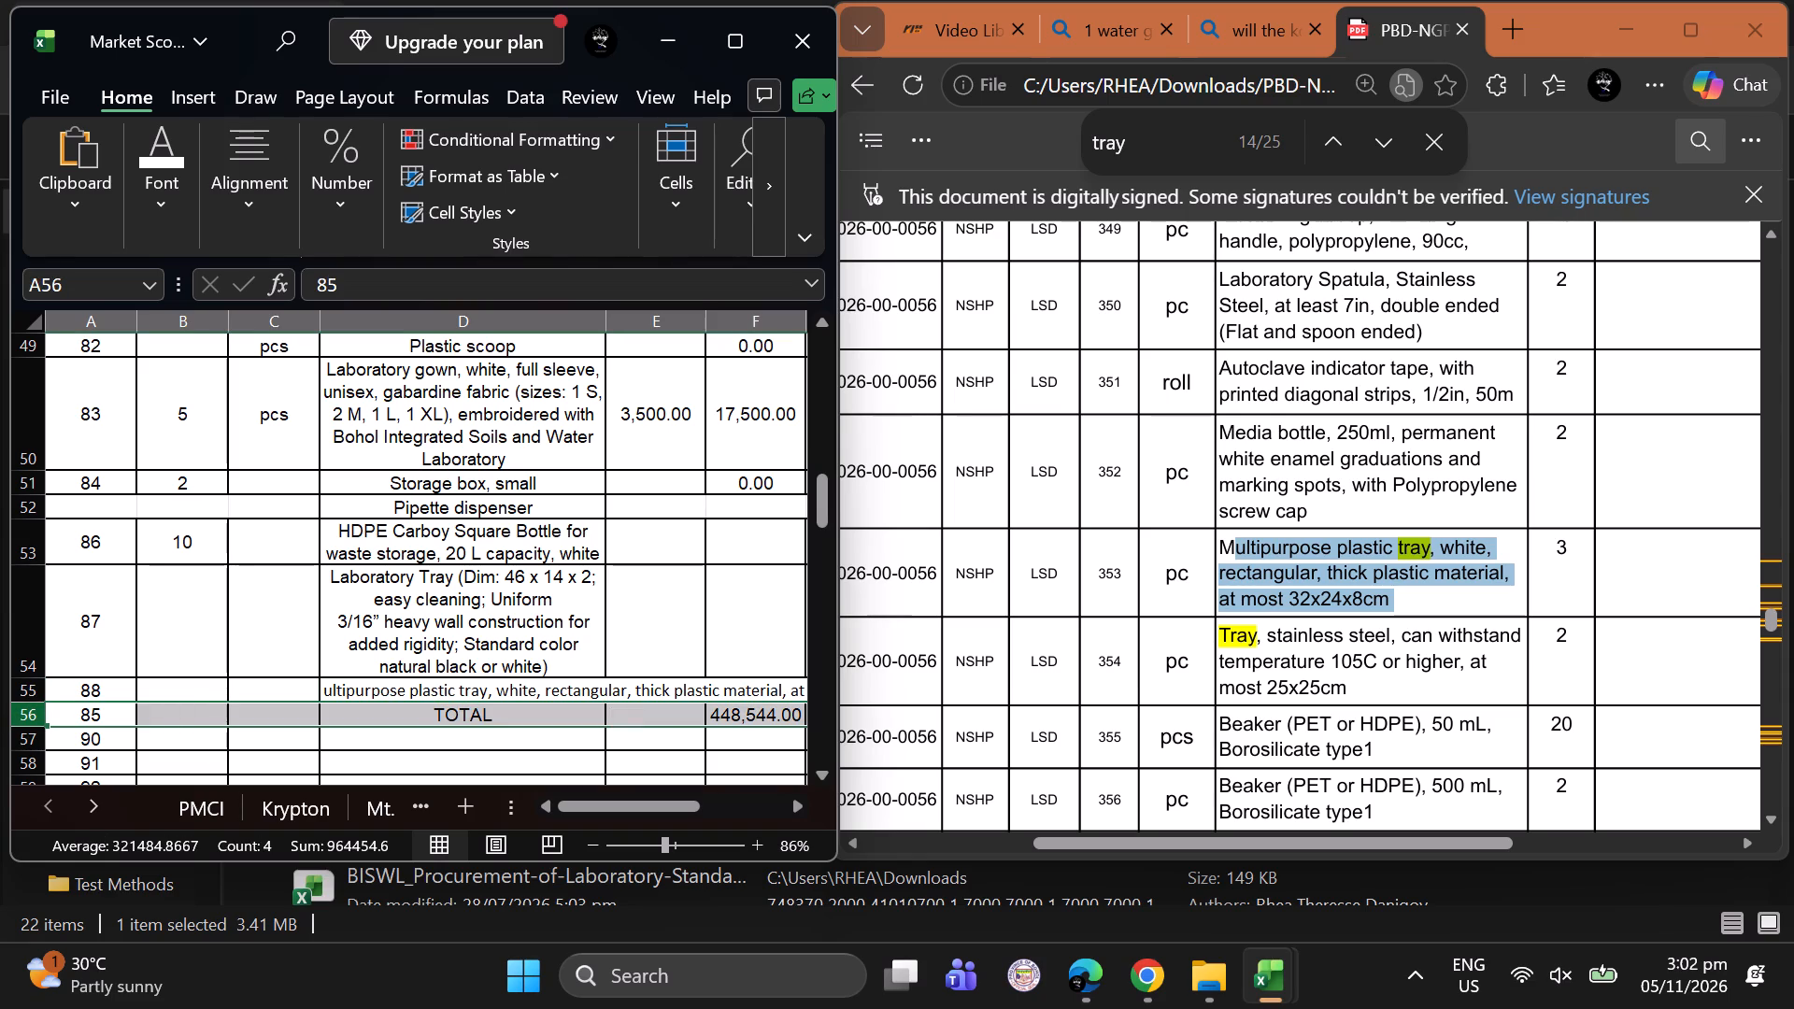
{"action": "scroll", "coordinate": [133, 747], "scroll_direction": "down", "scroll_amount": 1}
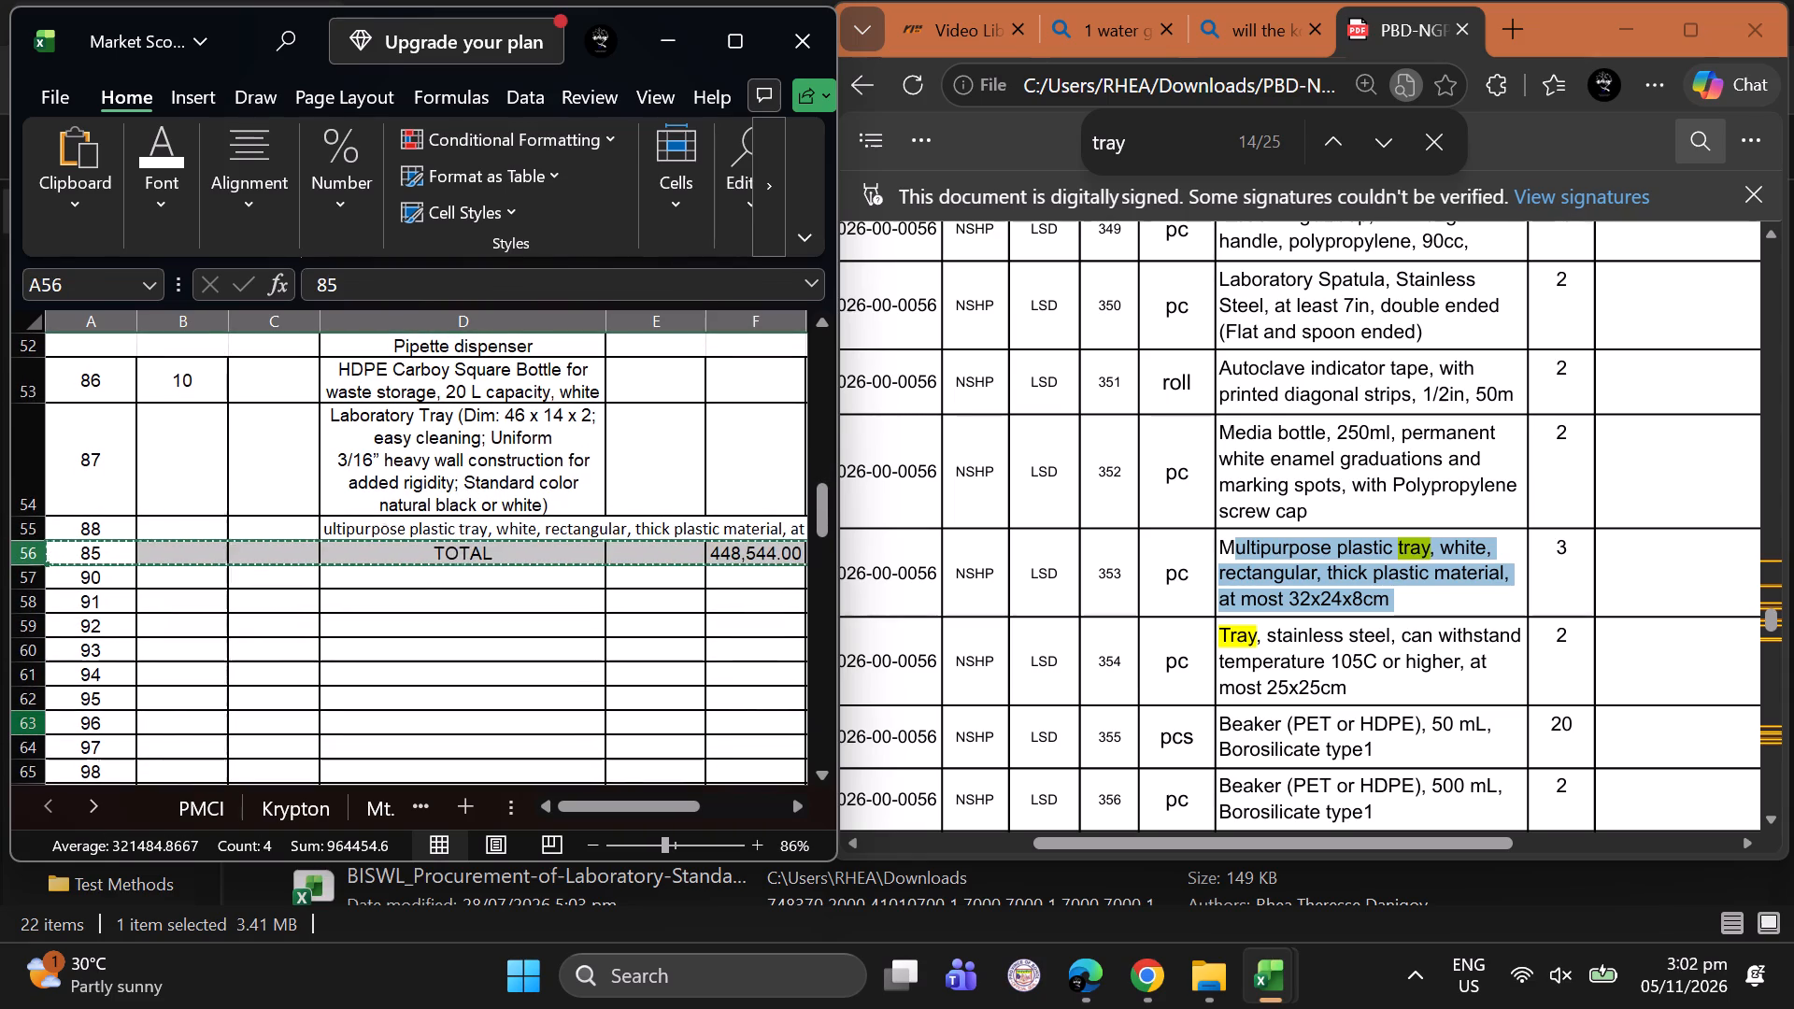
{"action": "left_click", "coordinate": [19, 726]}
{"action": "key", "text": "ctrl+v"}
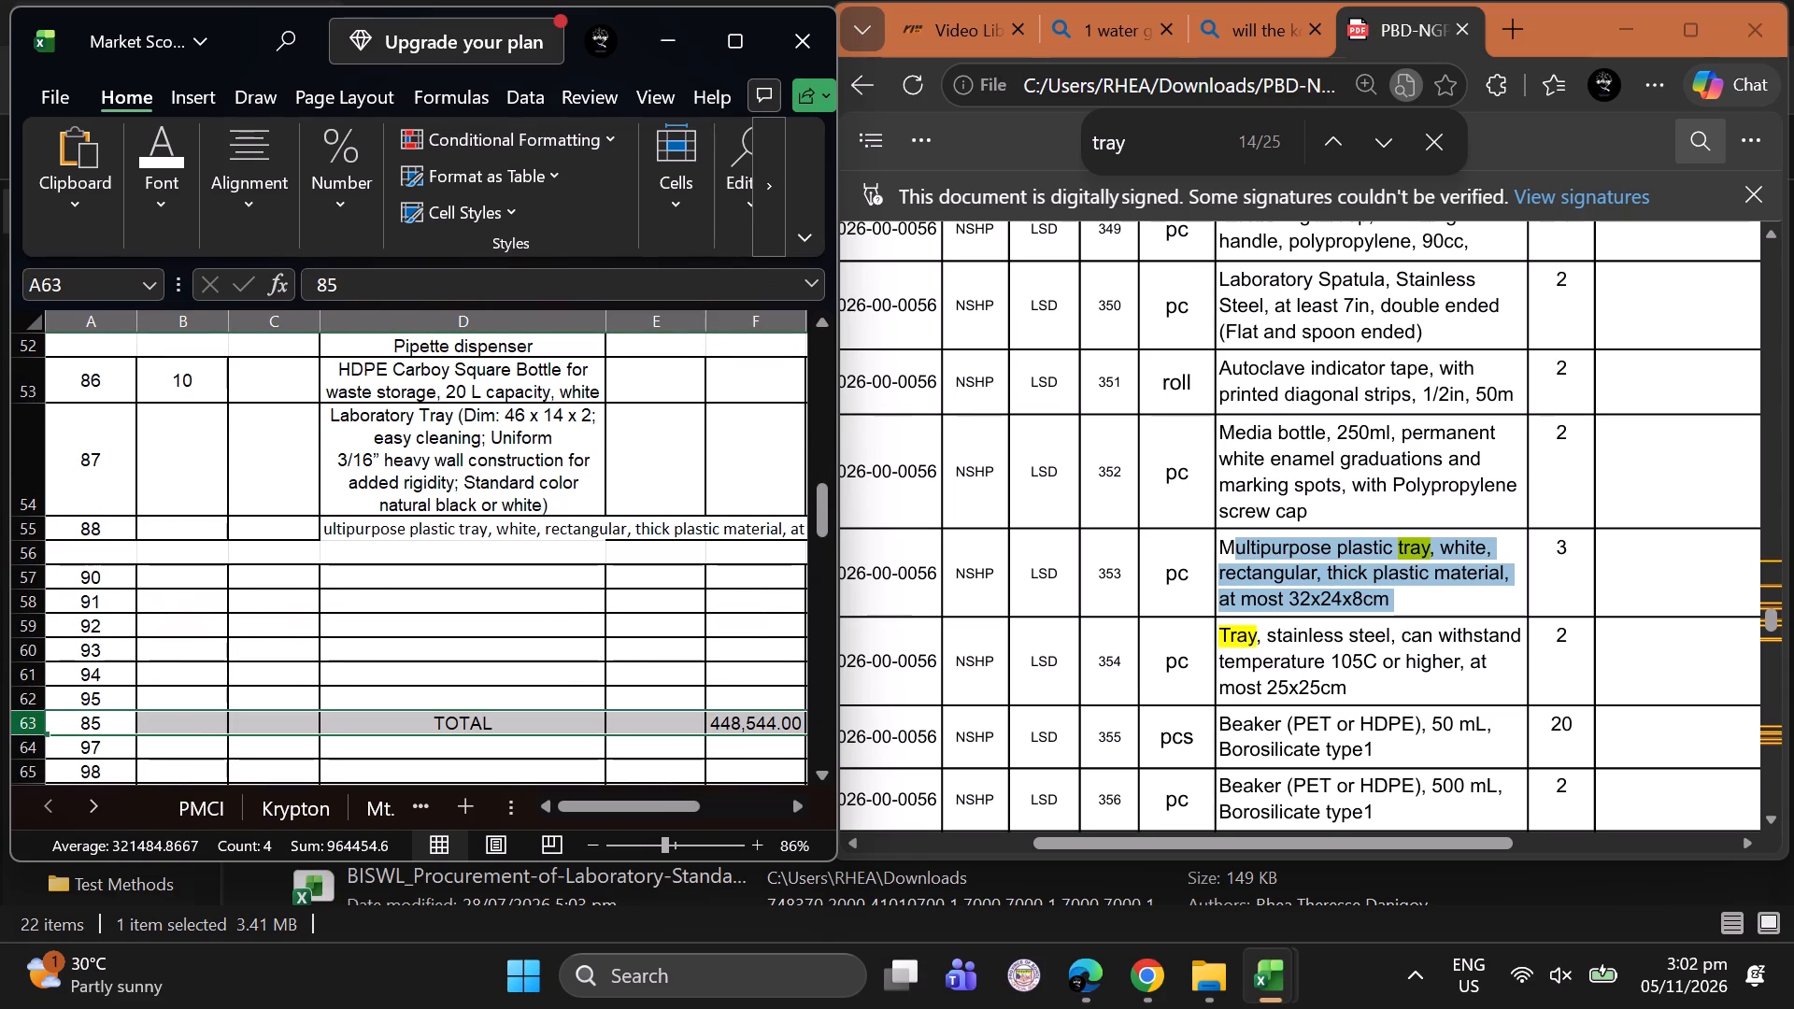
Search the bidding document for "media bottle" and go through each matching entry, including item 352's 250ml bottle.
{"action": "left_click", "coordinate": [347, 552]}
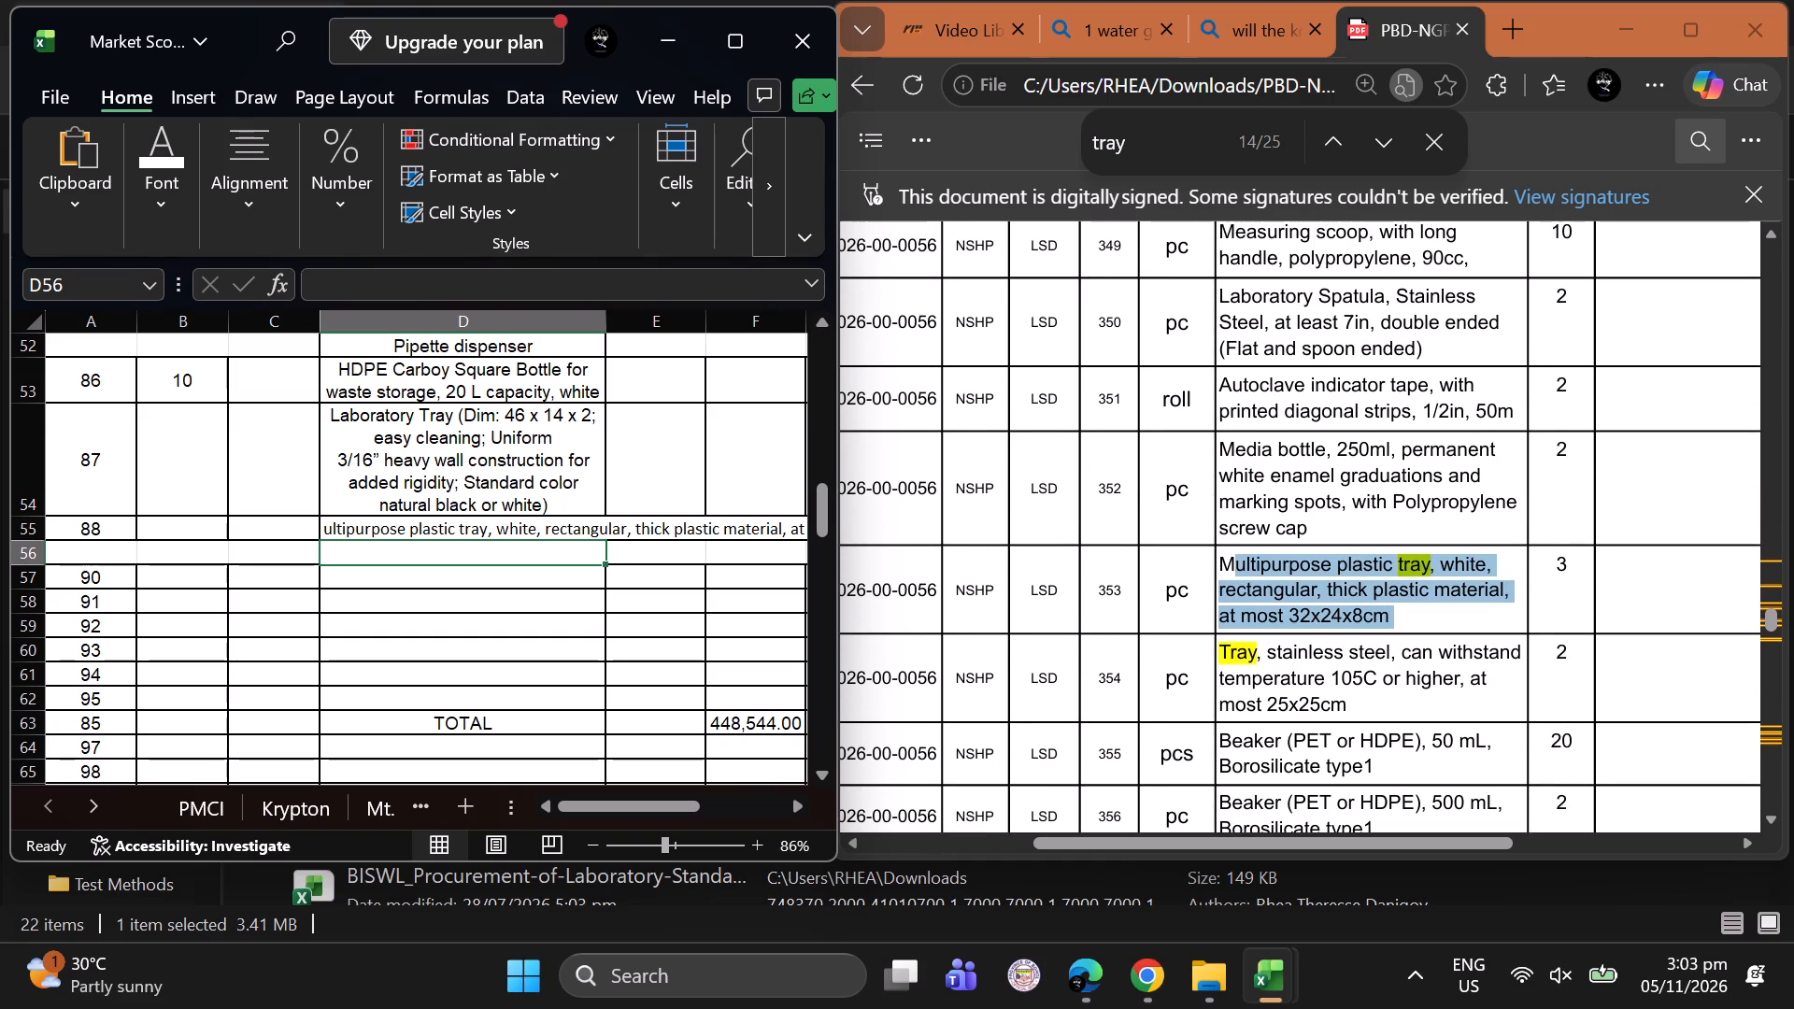
{"action": "left_click_drag", "start_coordinate": [1317, 525], "coordinate": [1218, 439]}
{"action": "left_click", "coordinate": [1217, 145]}
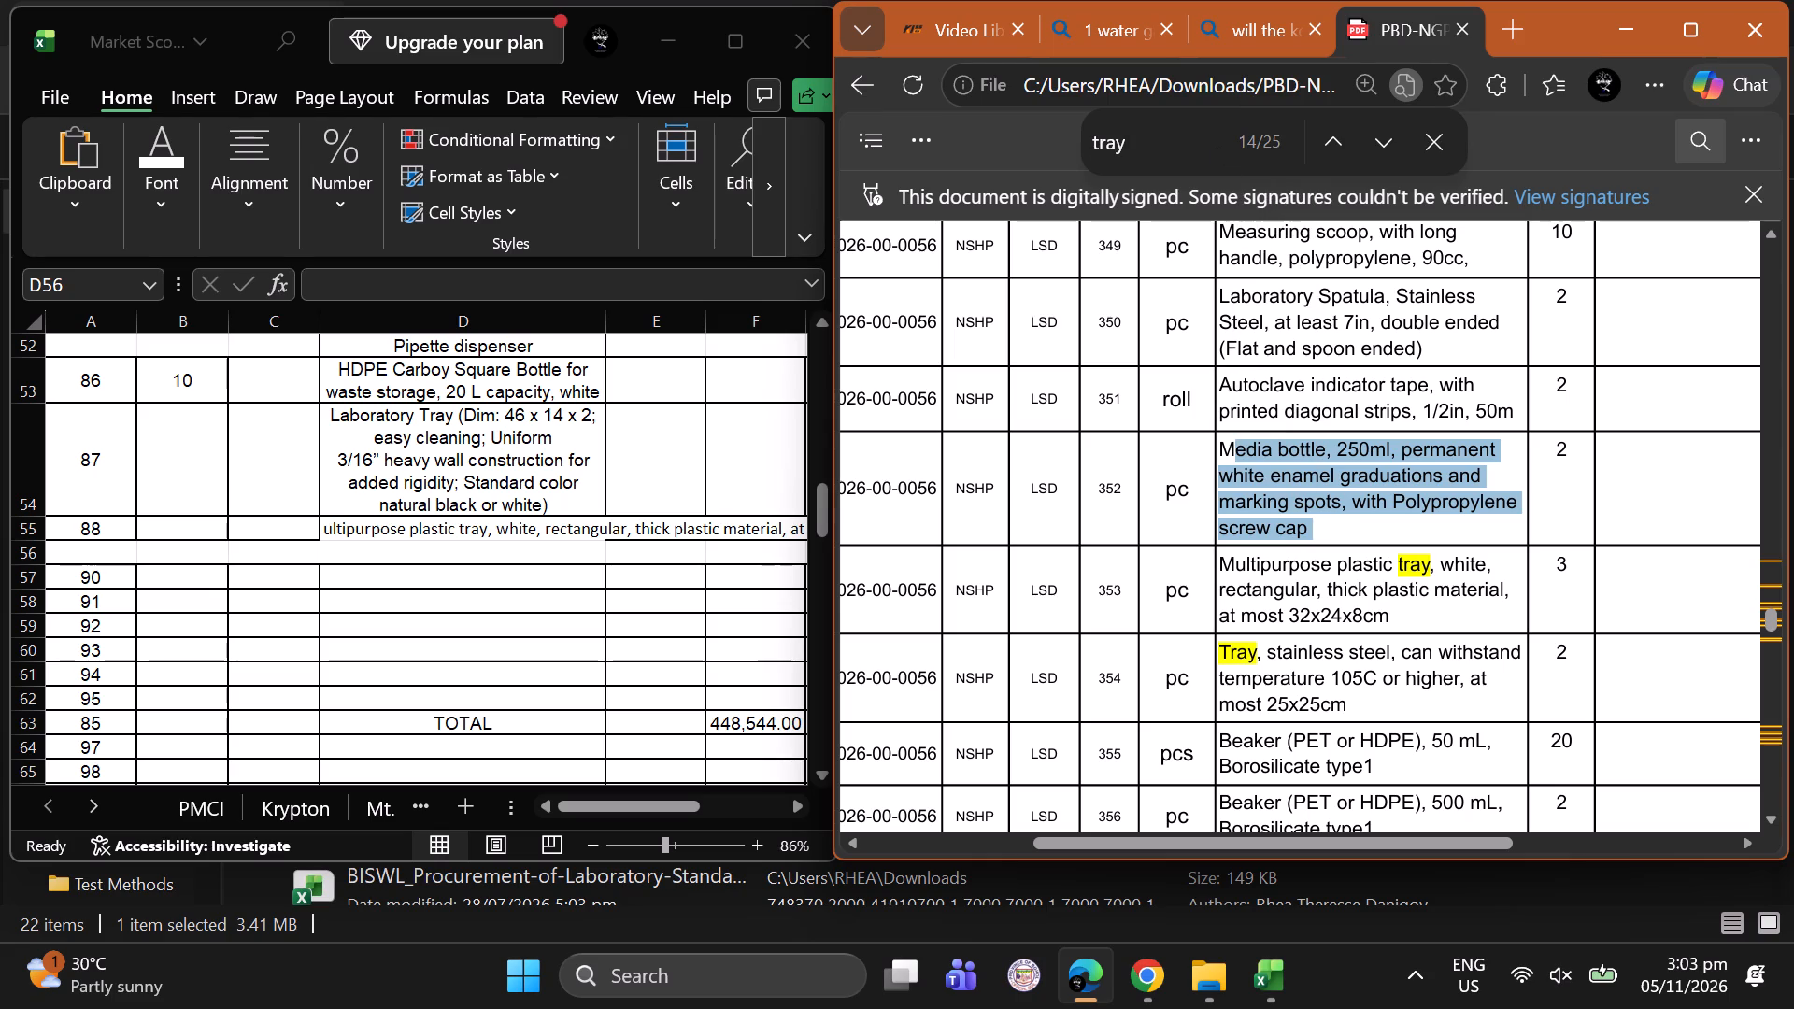
{"action": "key", "text": "ctrl+a"}
{"action": "type", "text": "media"}
{"action": "key", "text": "space"}
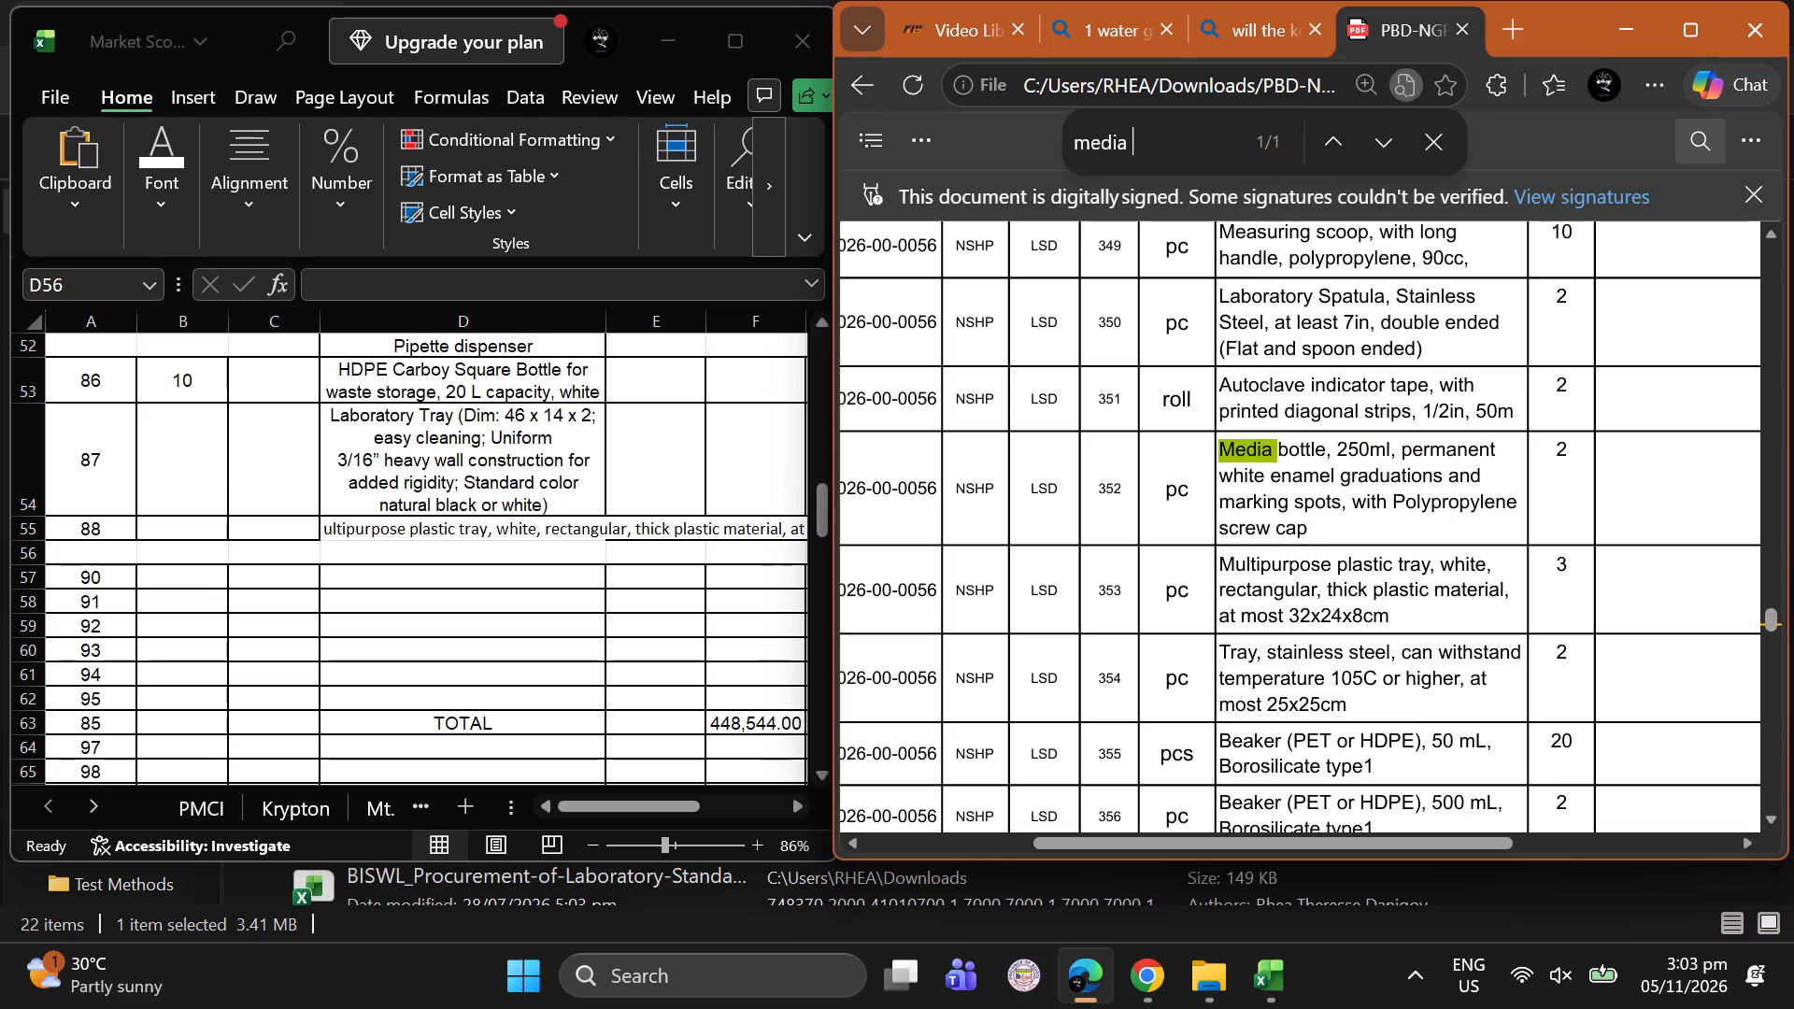
{"action": "type", "text": "bottle"}
{"action": "key", "text": "Return"}
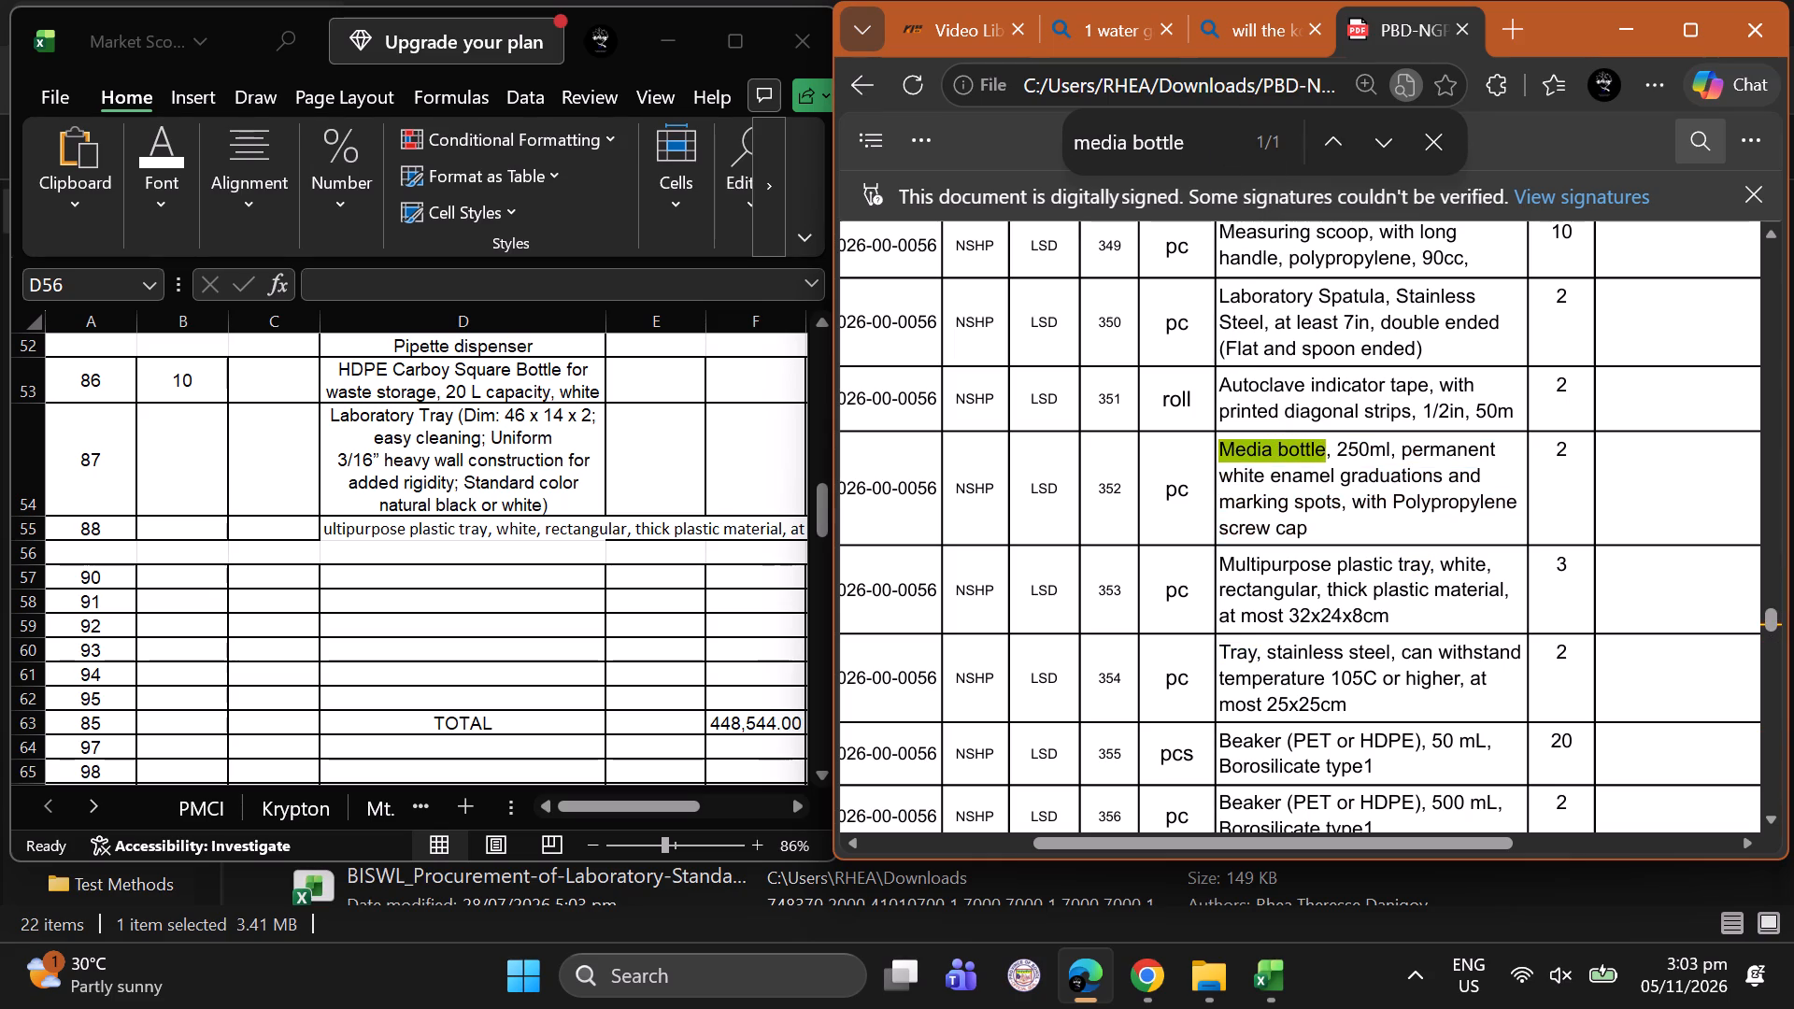
{"action": "scroll", "coordinate": [1259, 150], "scroll_direction": "right", "scroll_amount": 1}
{"action": "left_click", "coordinate": [1381, 138]}
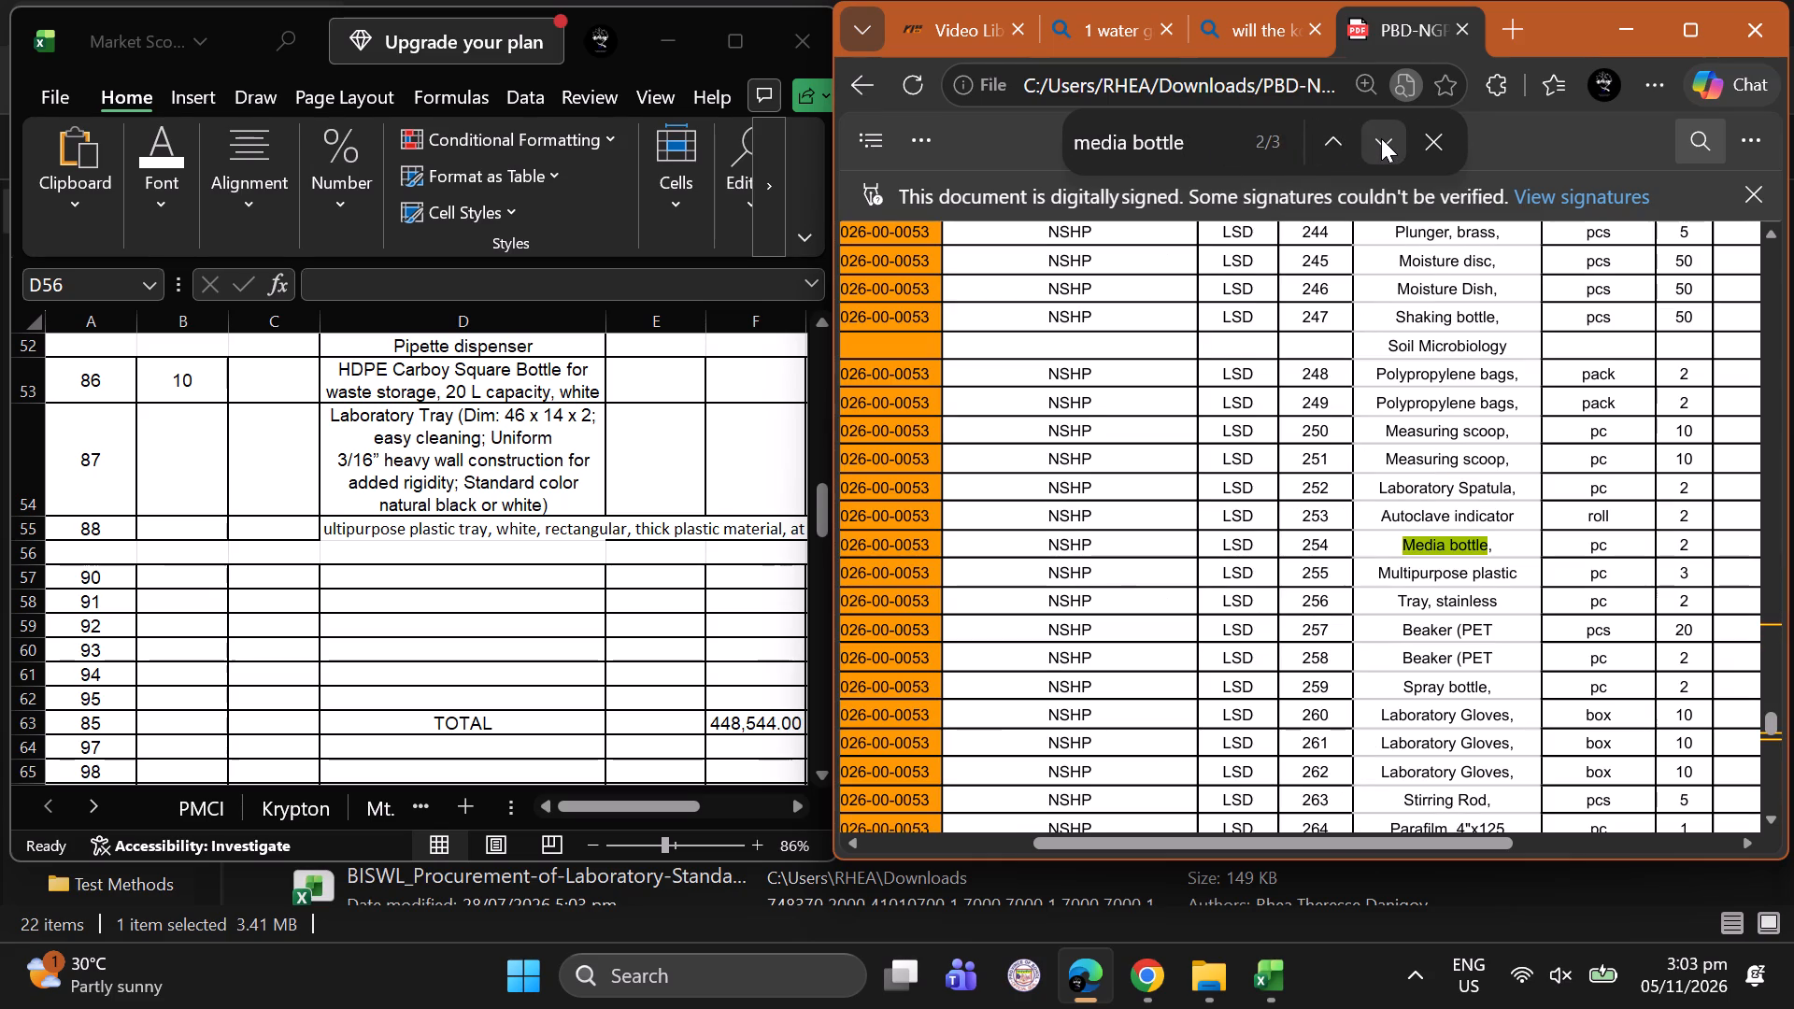
{"action": "left_click", "coordinate": [1381, 138]}
{"action": "left_click", "coordinate": [1381, 138]}
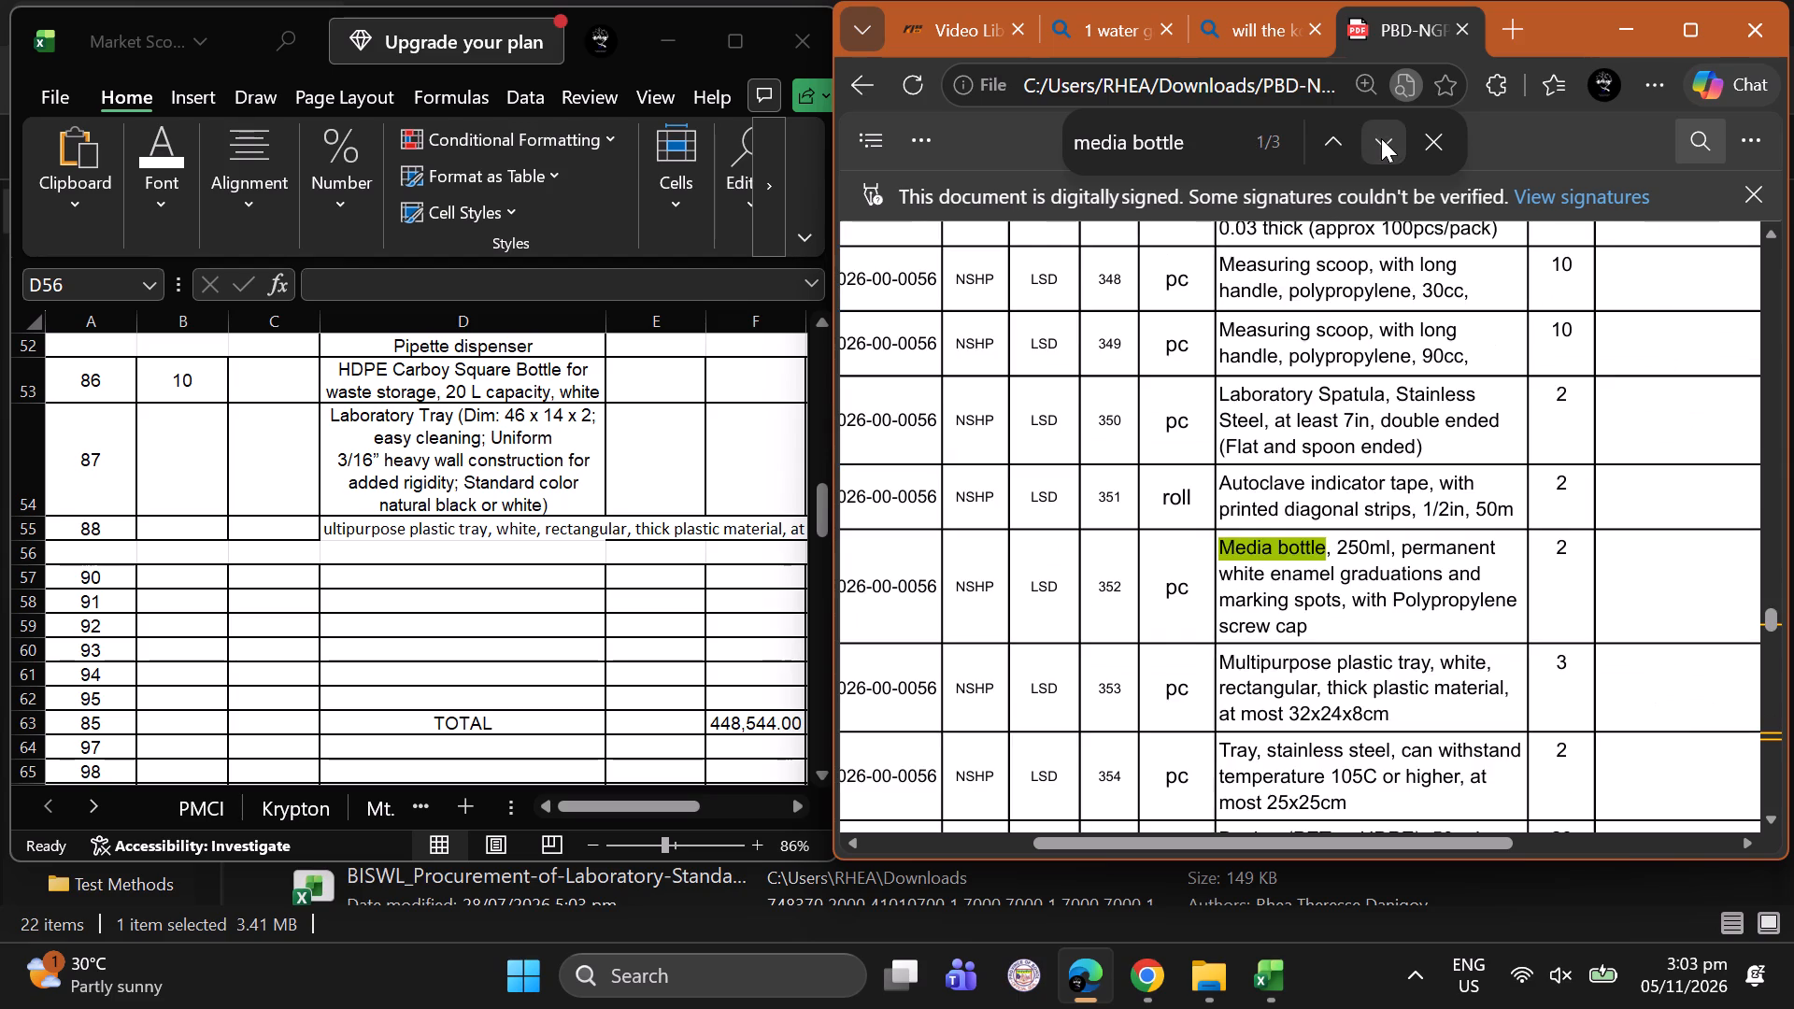
{"action": "left_click", "coordinate": [1381, 138]}
{"action": "left_click", "coordinate": [1381, 138]}
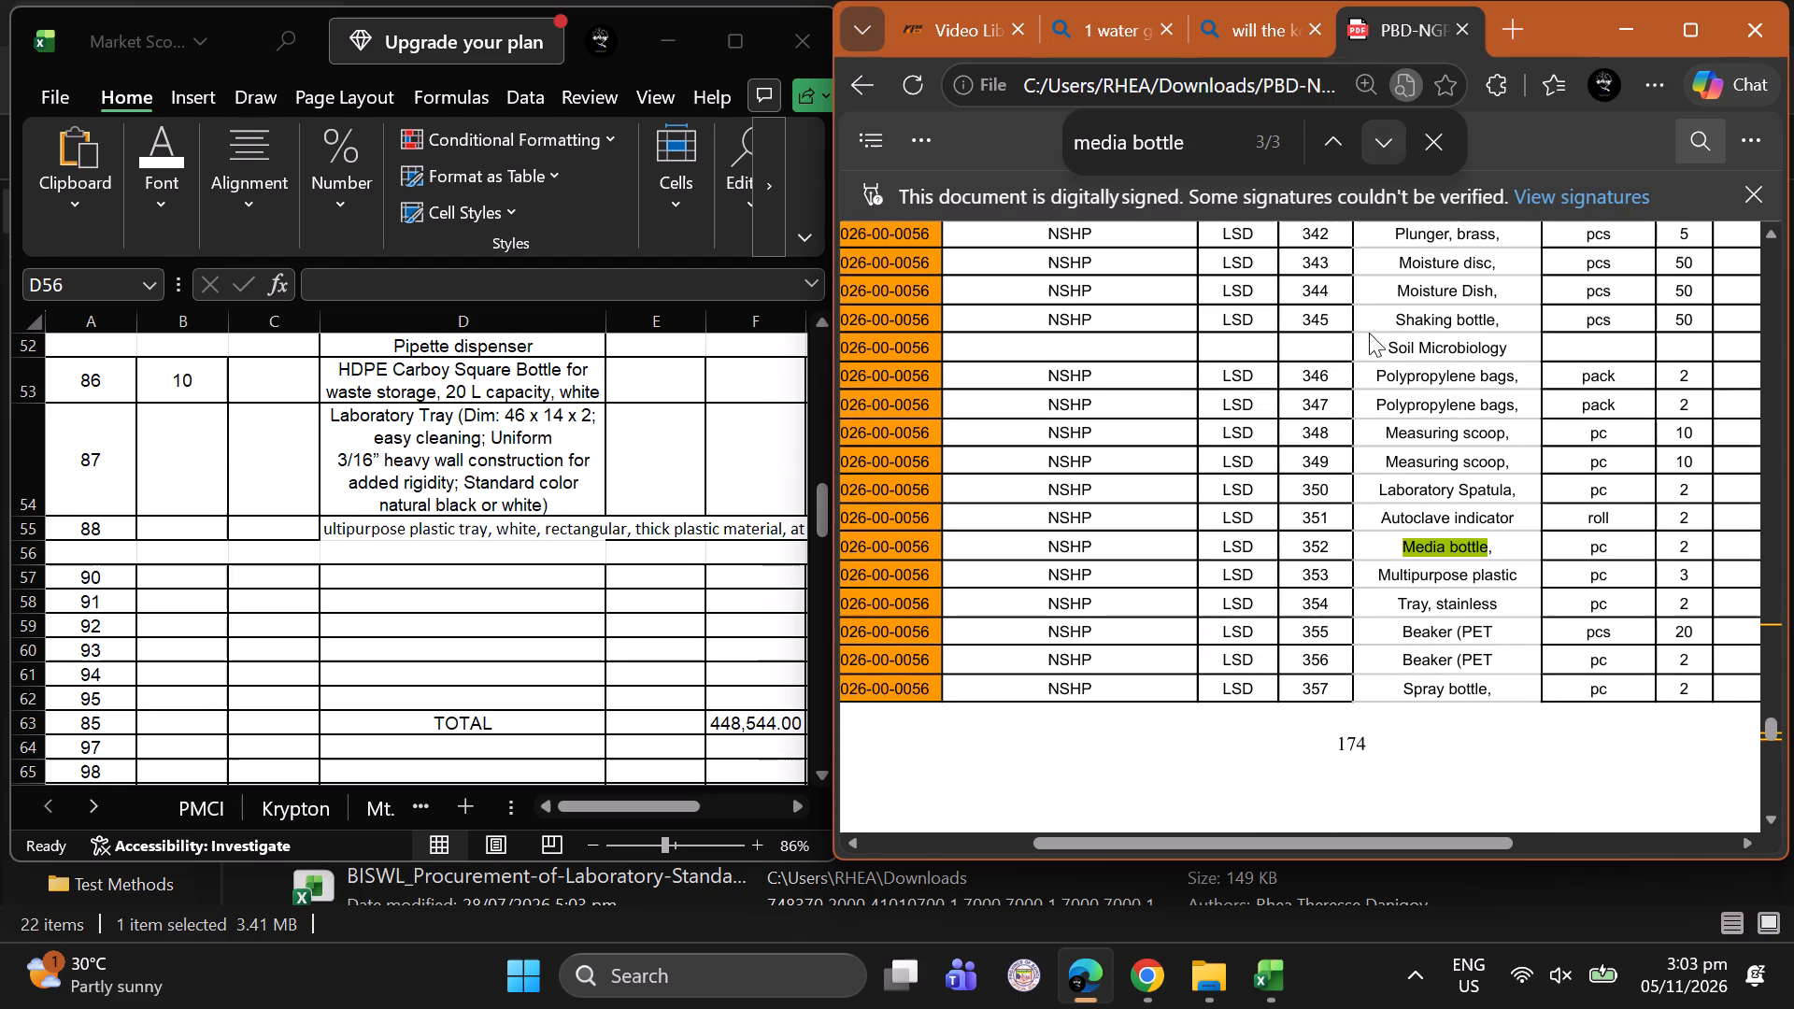
{"action": "left_click", "coordinate": [1376, 147]}
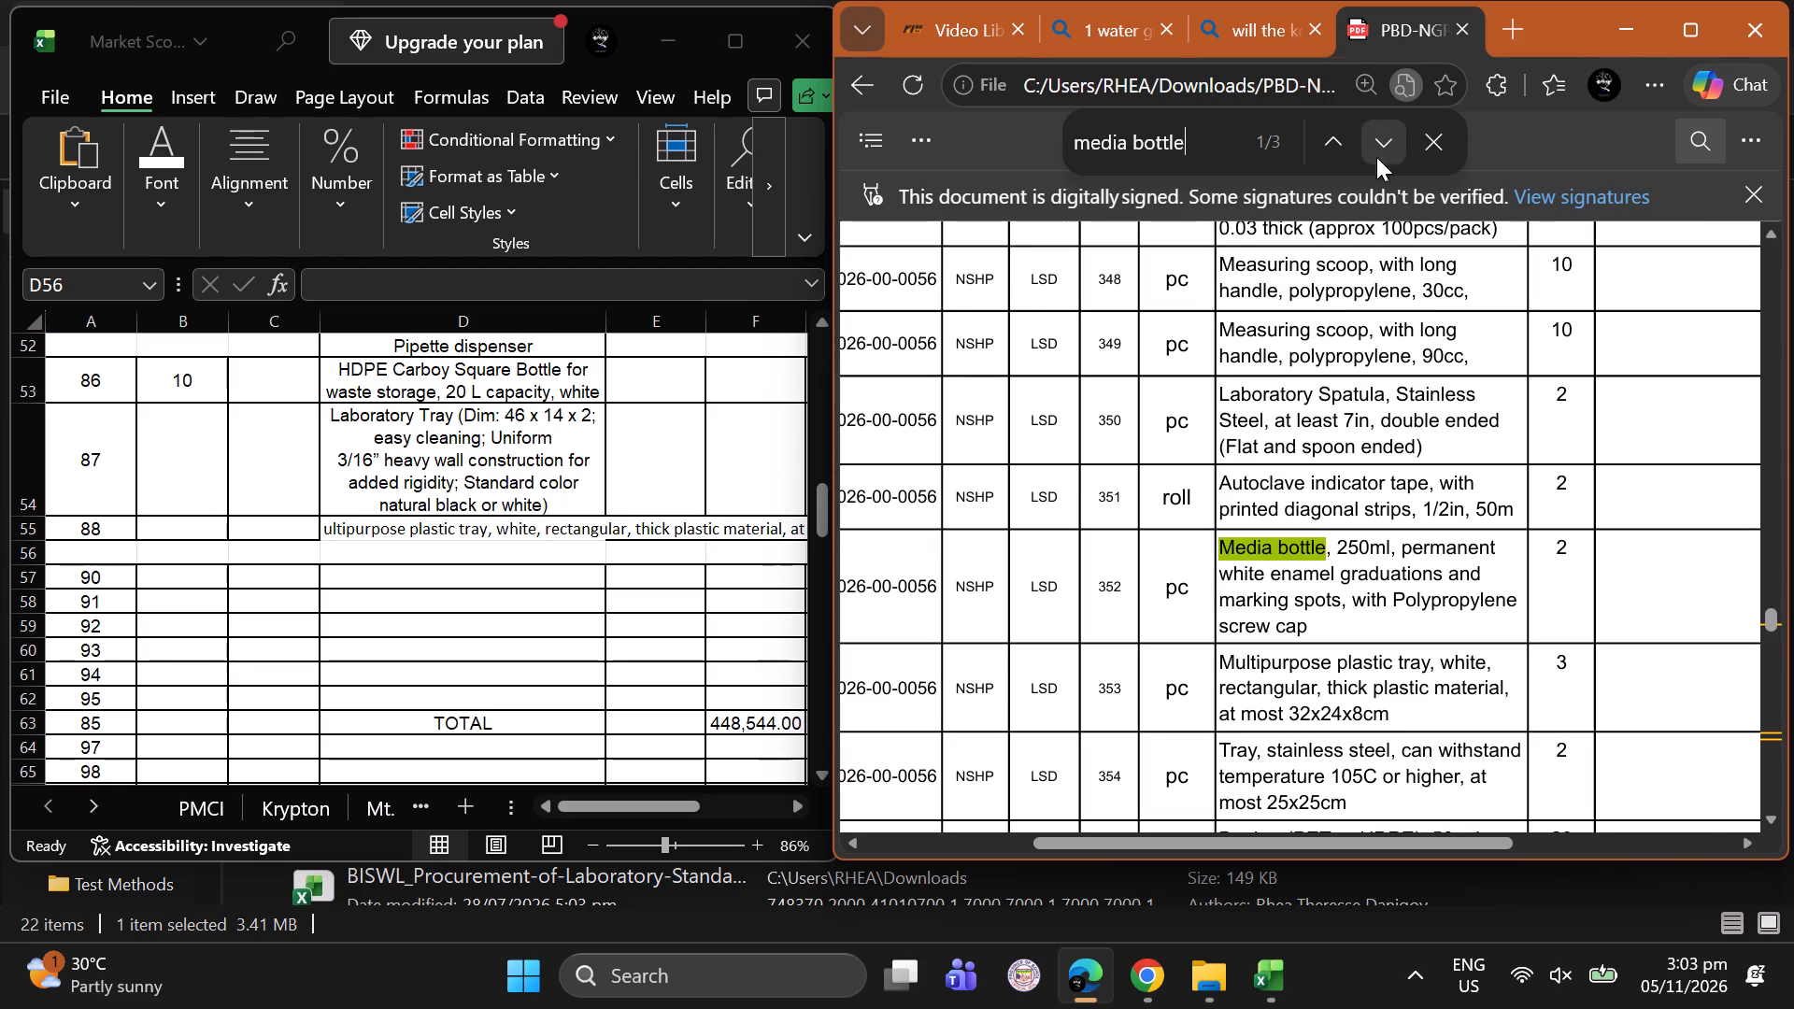
Copy item 354's stainless steel tray description (withstands 105C or higher, at most 25x25cm) into the description cell of row 56.
{"action": "scroll", "coordinate": [1376, 198], "scroll_direction": "up", "scroll_amount": 1}
{"action": "left_click", "coordinate": [1311, 570]}
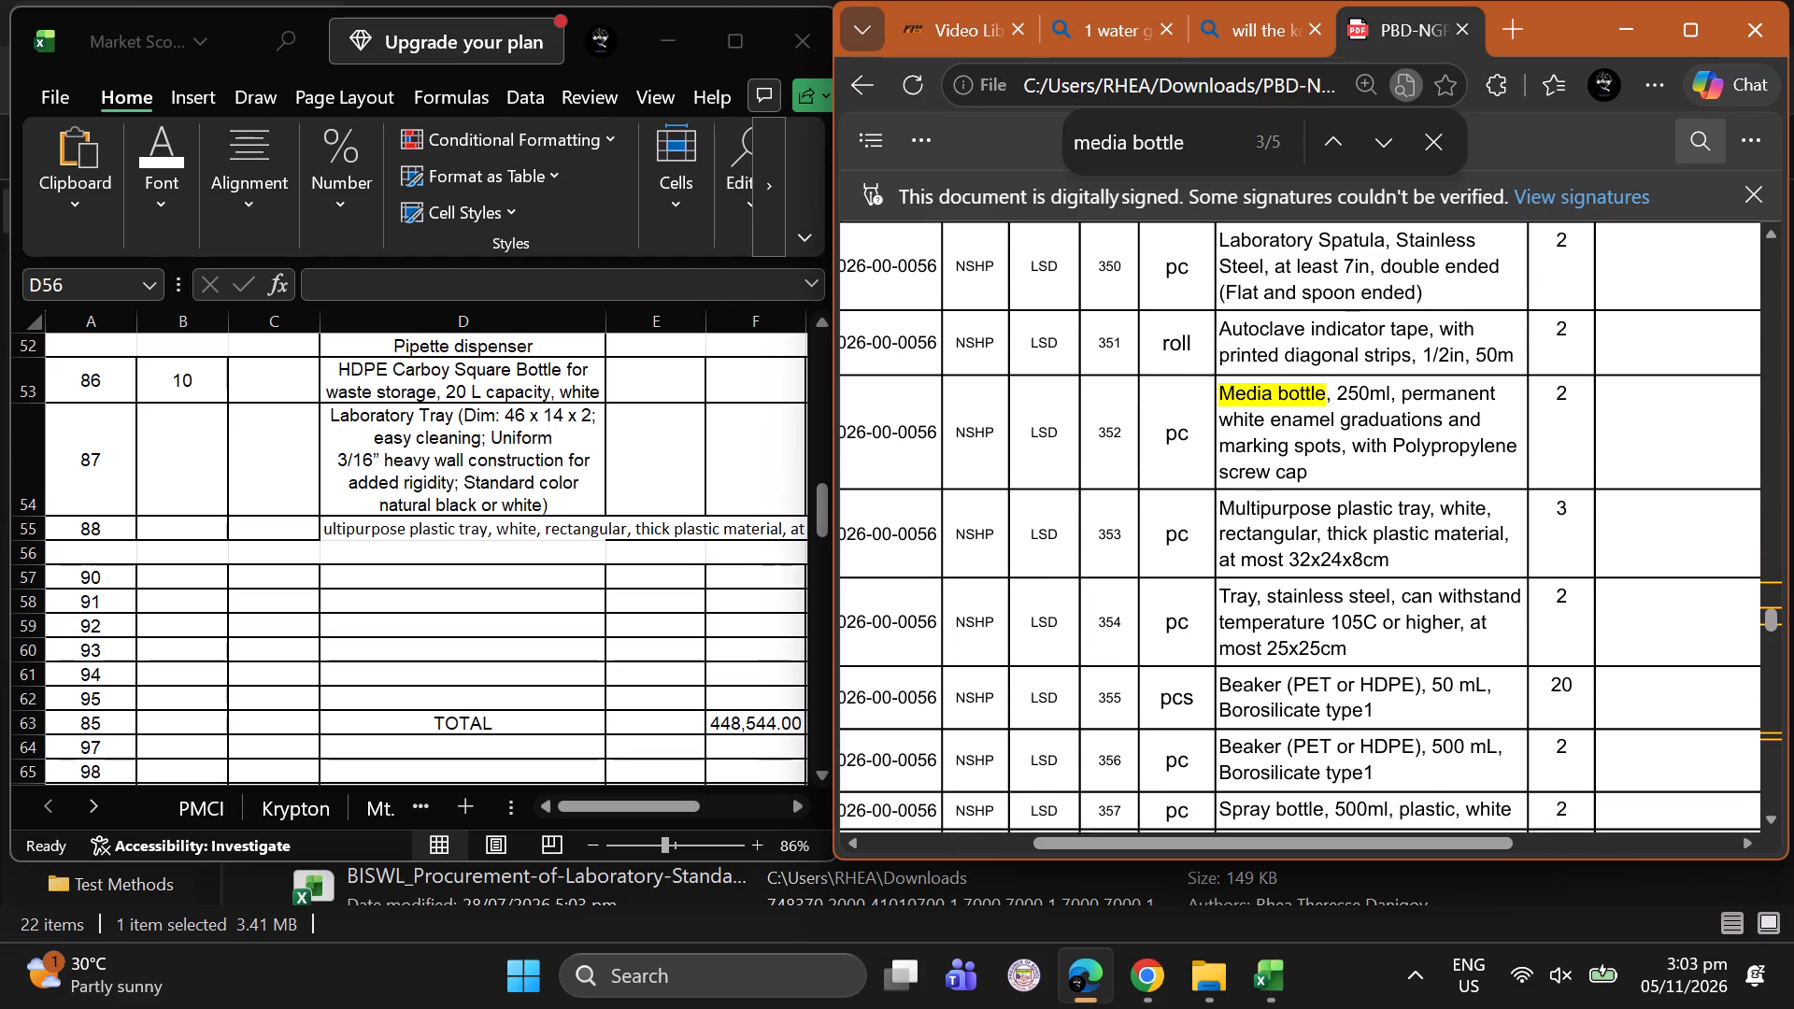
{"action": "left_click_drag", "start_coordinate": [1357, 643], "coordinate": [1216, 591]}
{"action": "key", "text": "ctrl+c"}
{"action": "scroll", "coordinate": [1182, 590], "scroll_direction": "left", "scroll_amount": 1}
{"action": "left_click", "coordinate": [505, 553]}
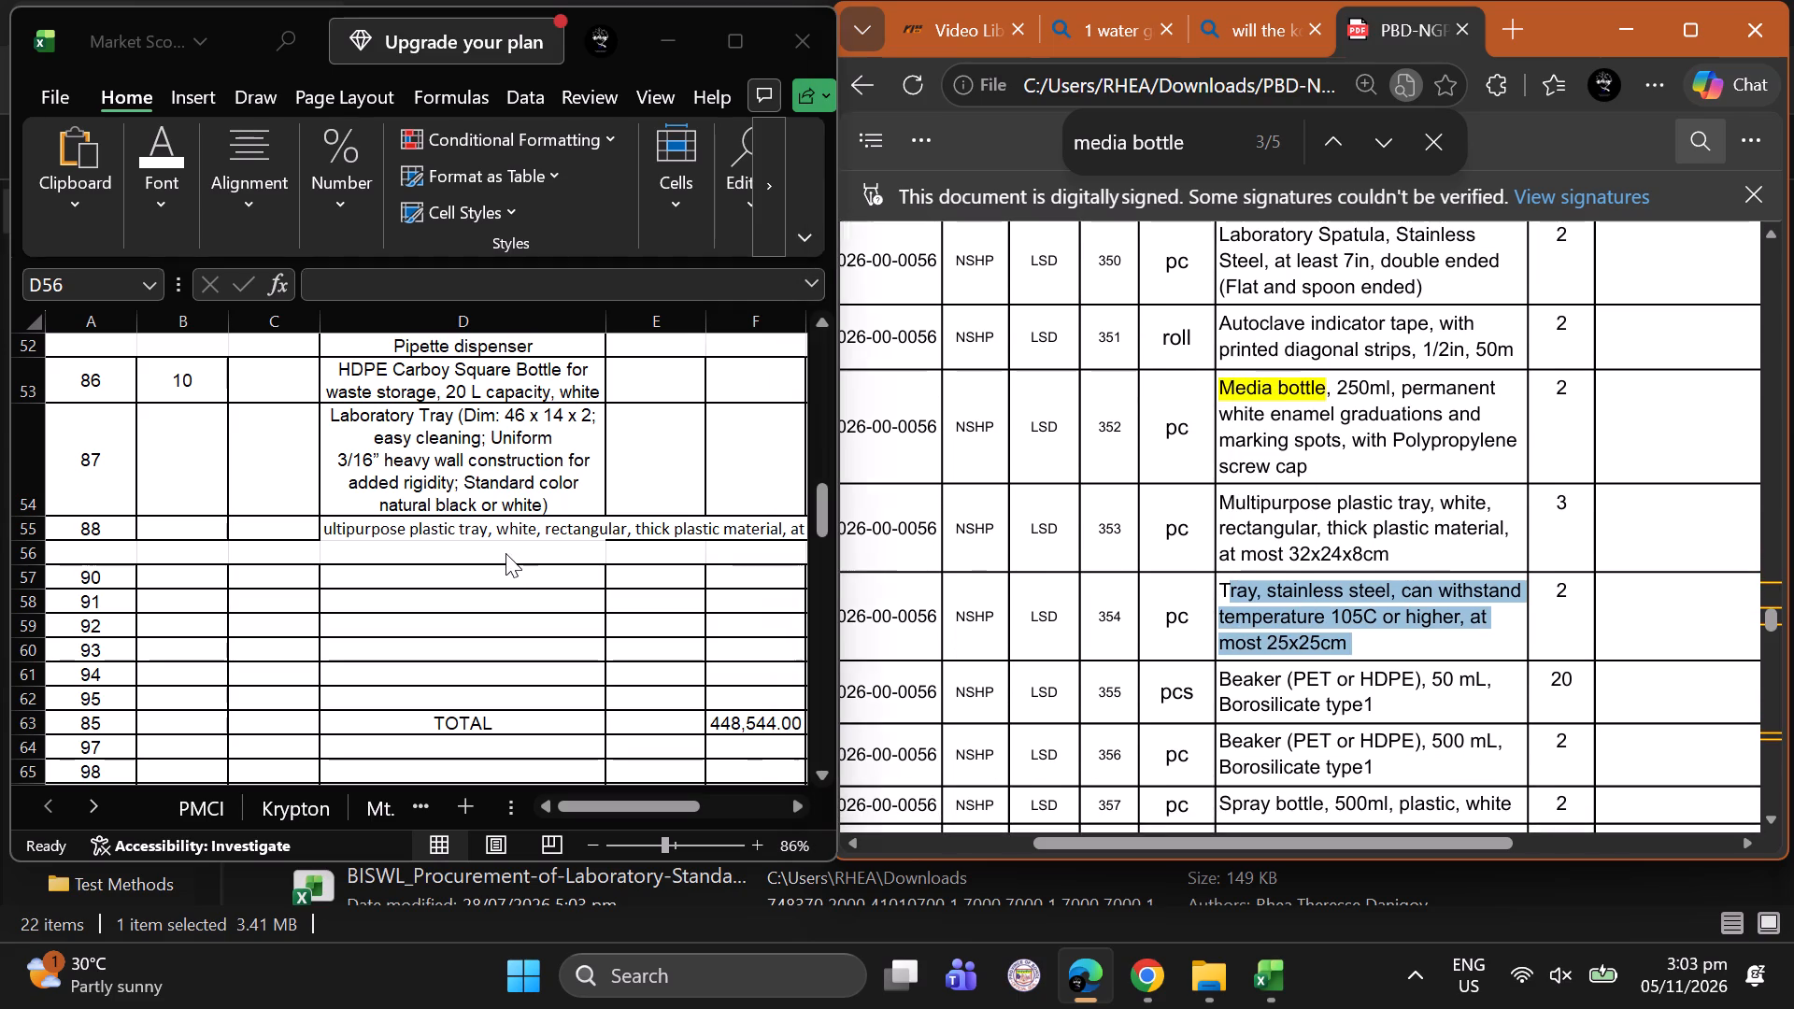
{"action": "key", "text": "ctrl+v"}
Review the bidding document's laboratory supplies after item 354, through the Soil Microbiology, Soil Chemistry and Soil Physics sections to item 421.
{"action": "scroll", "coordinate": [1114, 691], "scroll_direction": "right", "scroll_amount": 1}
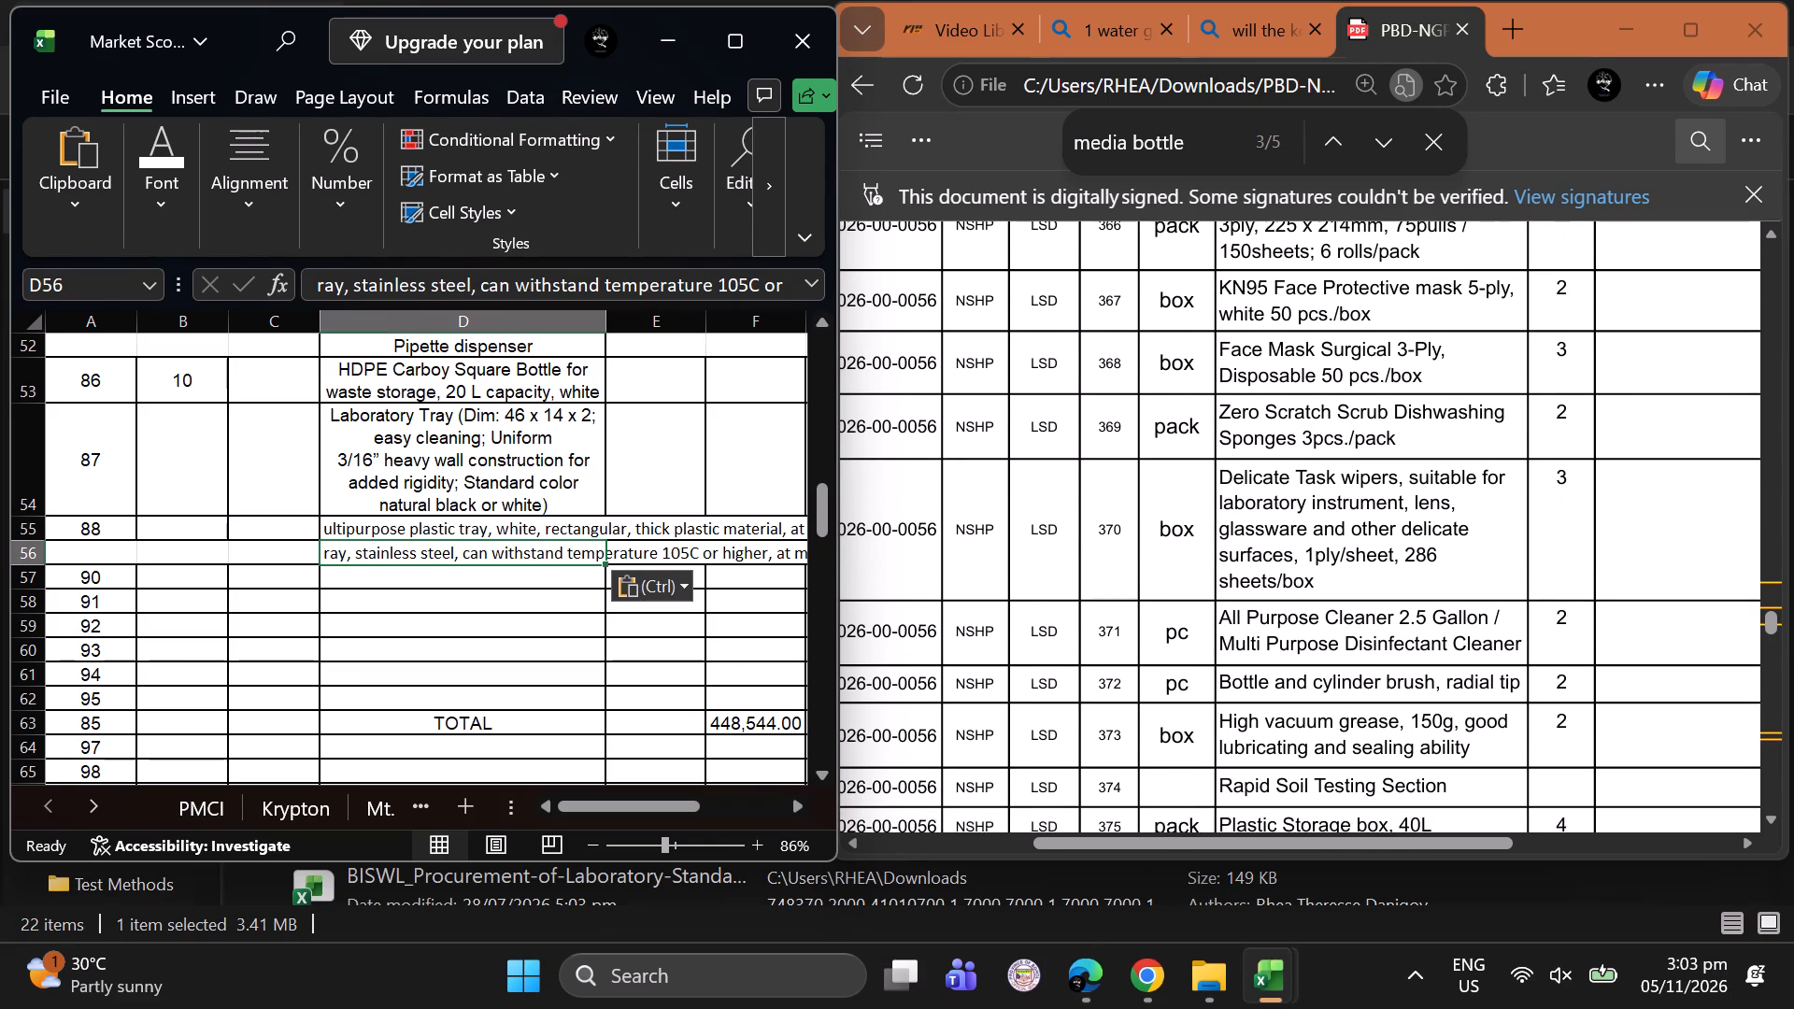
{"action": "scroll", "coordinate": [1120, 689], "scroll_direction": "right", "scroll_amount": 1}
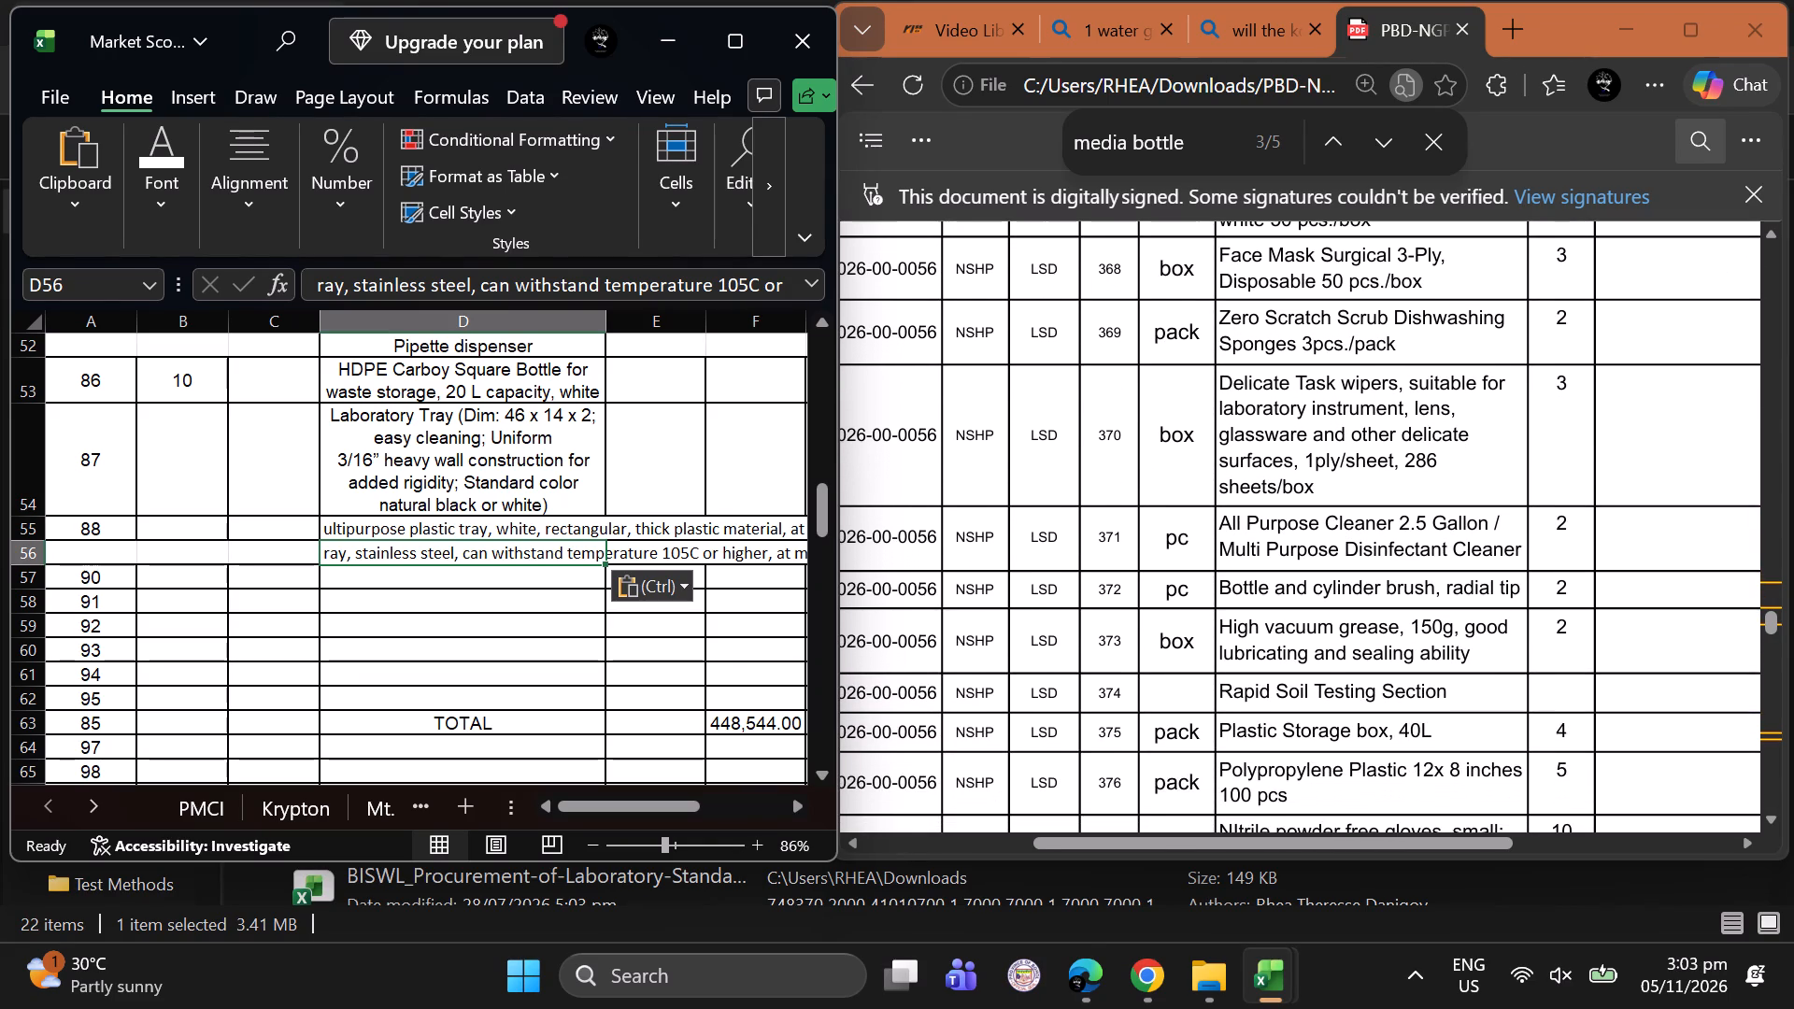
{"action": "scroll", "coordinate": [1228, 700], "scroll_direction": "down", "scroll_amount": 2}
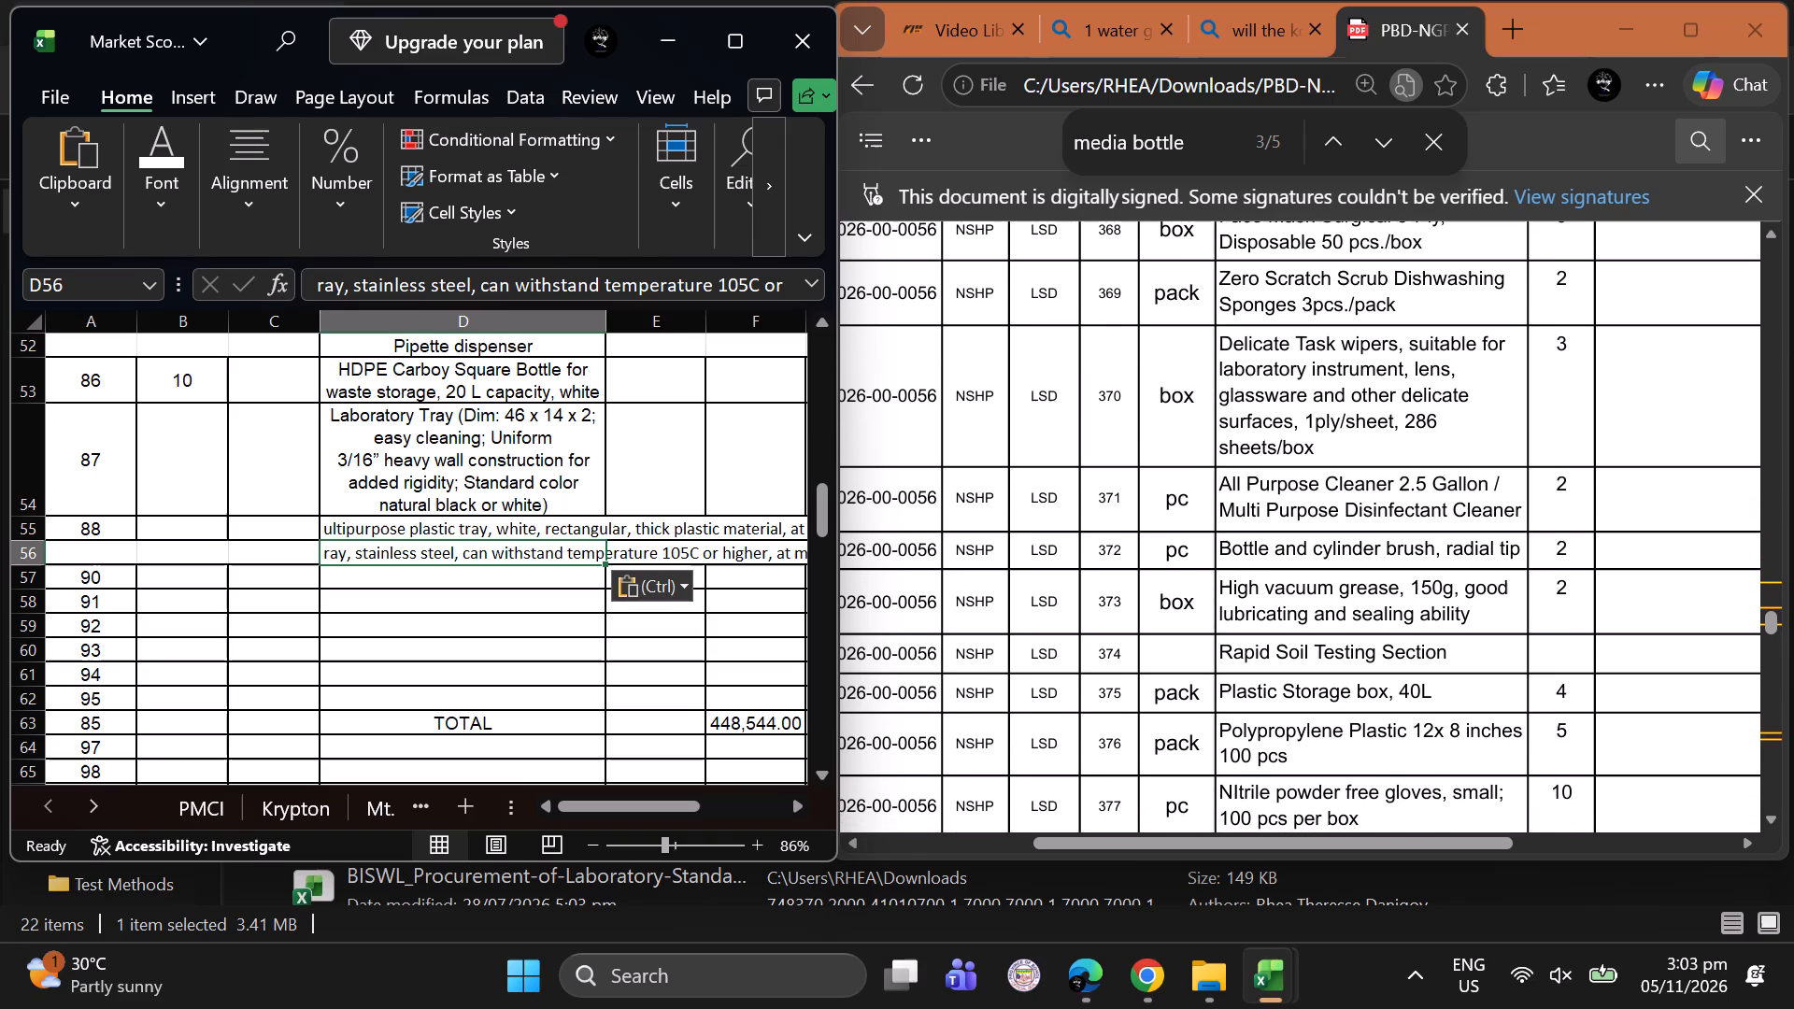
{"action": "scroll", "coordinate": [1228, 700], "scroll_direction": "down", "scroll_amount": 1}
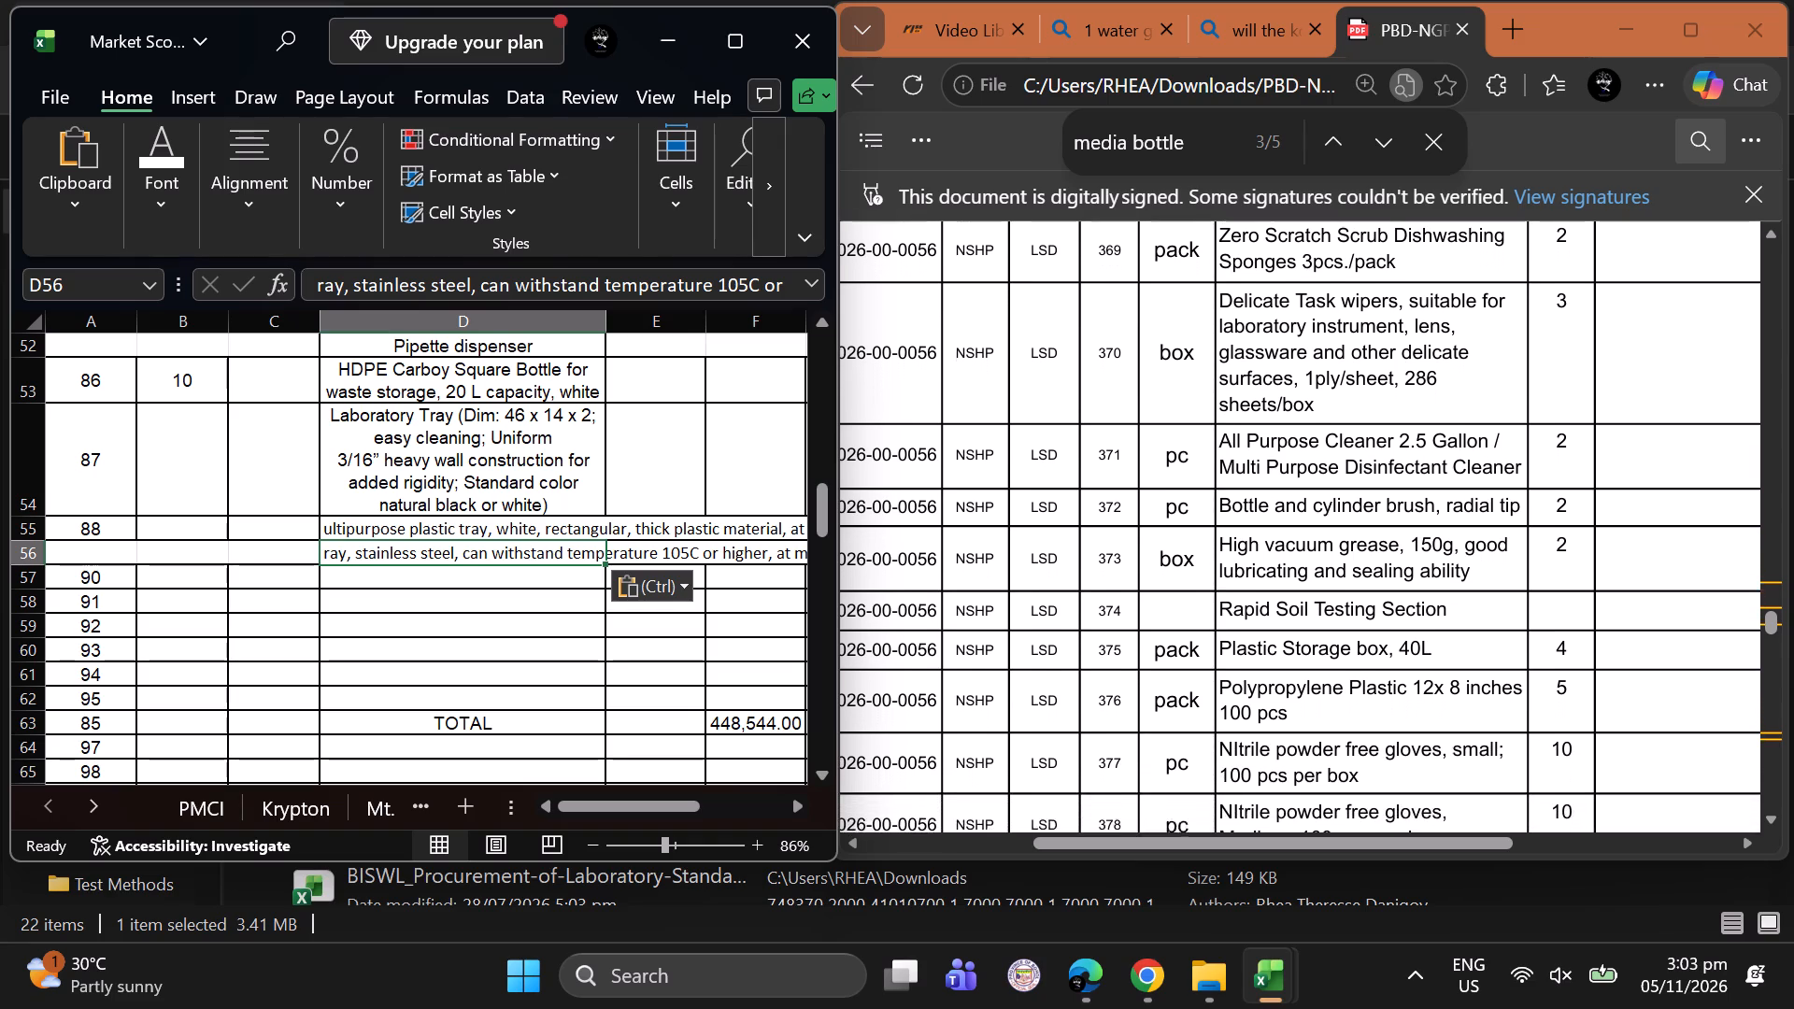
{"action": "scroll", "coordinate": [1228, 700], "scroll_direction": "down", "scroll_amount": 3}
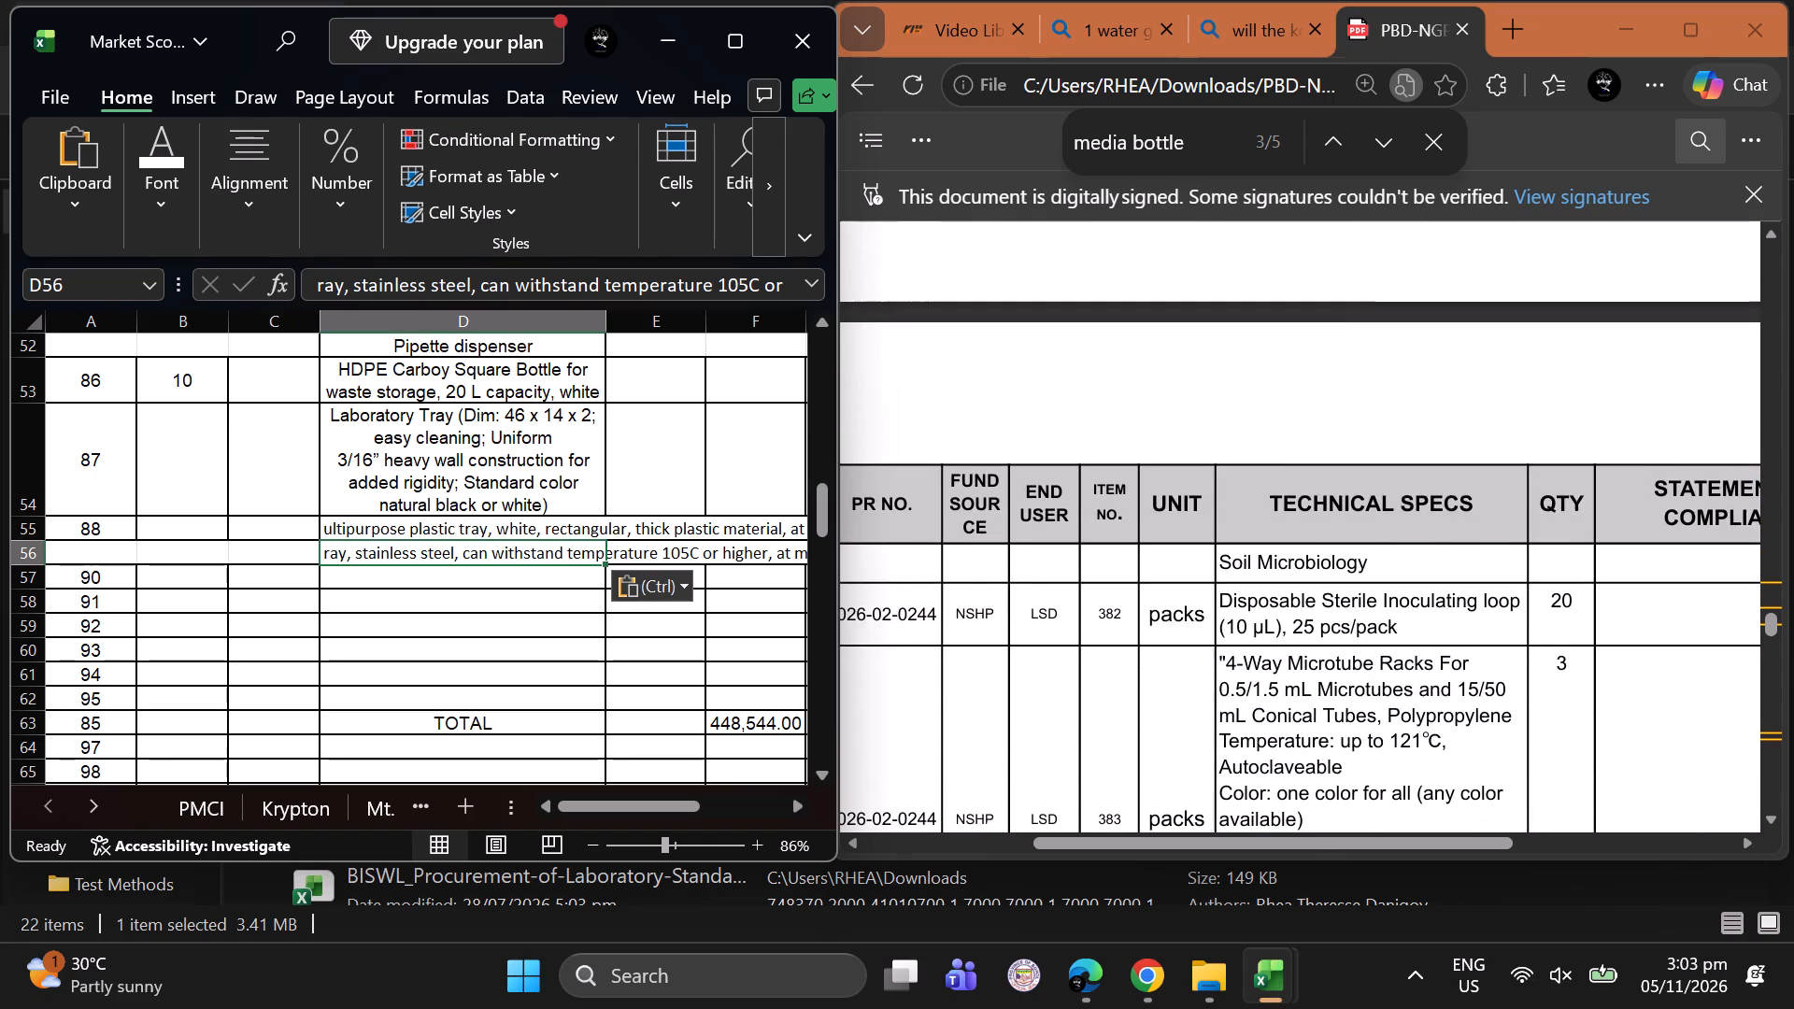
{"action": "scroll", "coordinate": [1228, 700], "scroll_direction": "down", "scroll_amount": 2}
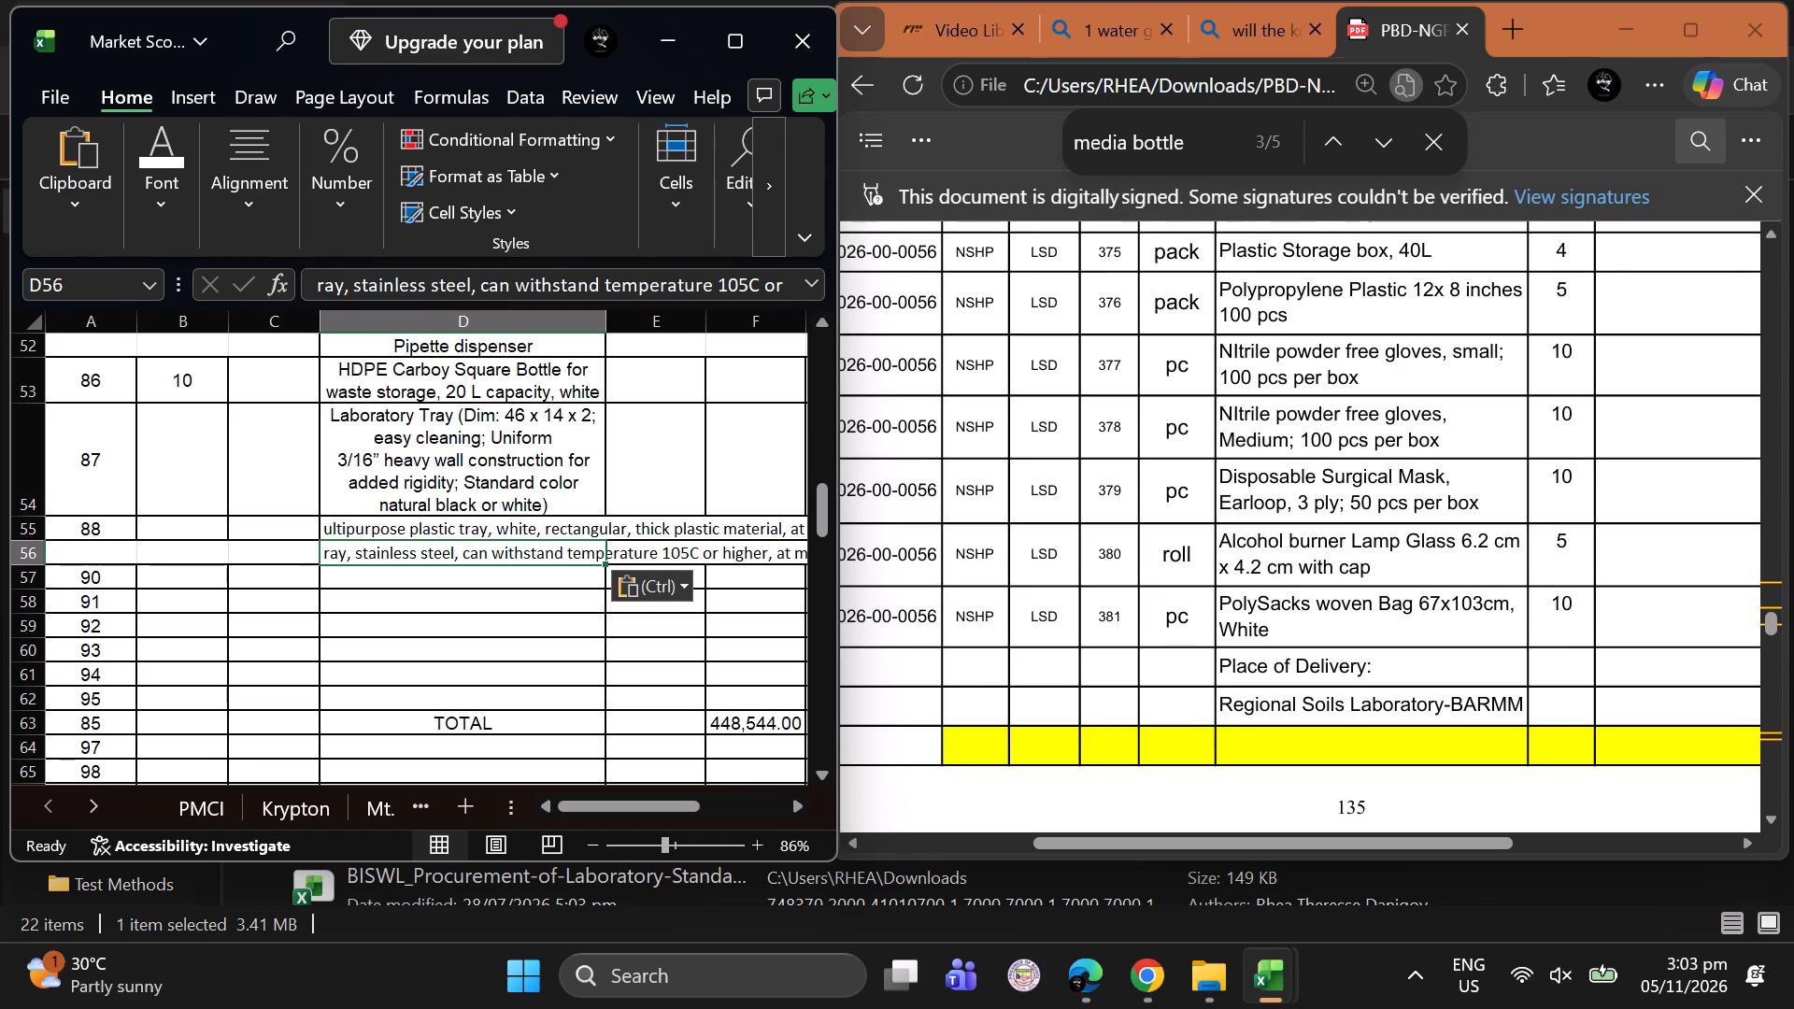
{"action": "scroll", "coordinate": [1228, 700], "scroll_direction": "down", "scroll_amount": 4}
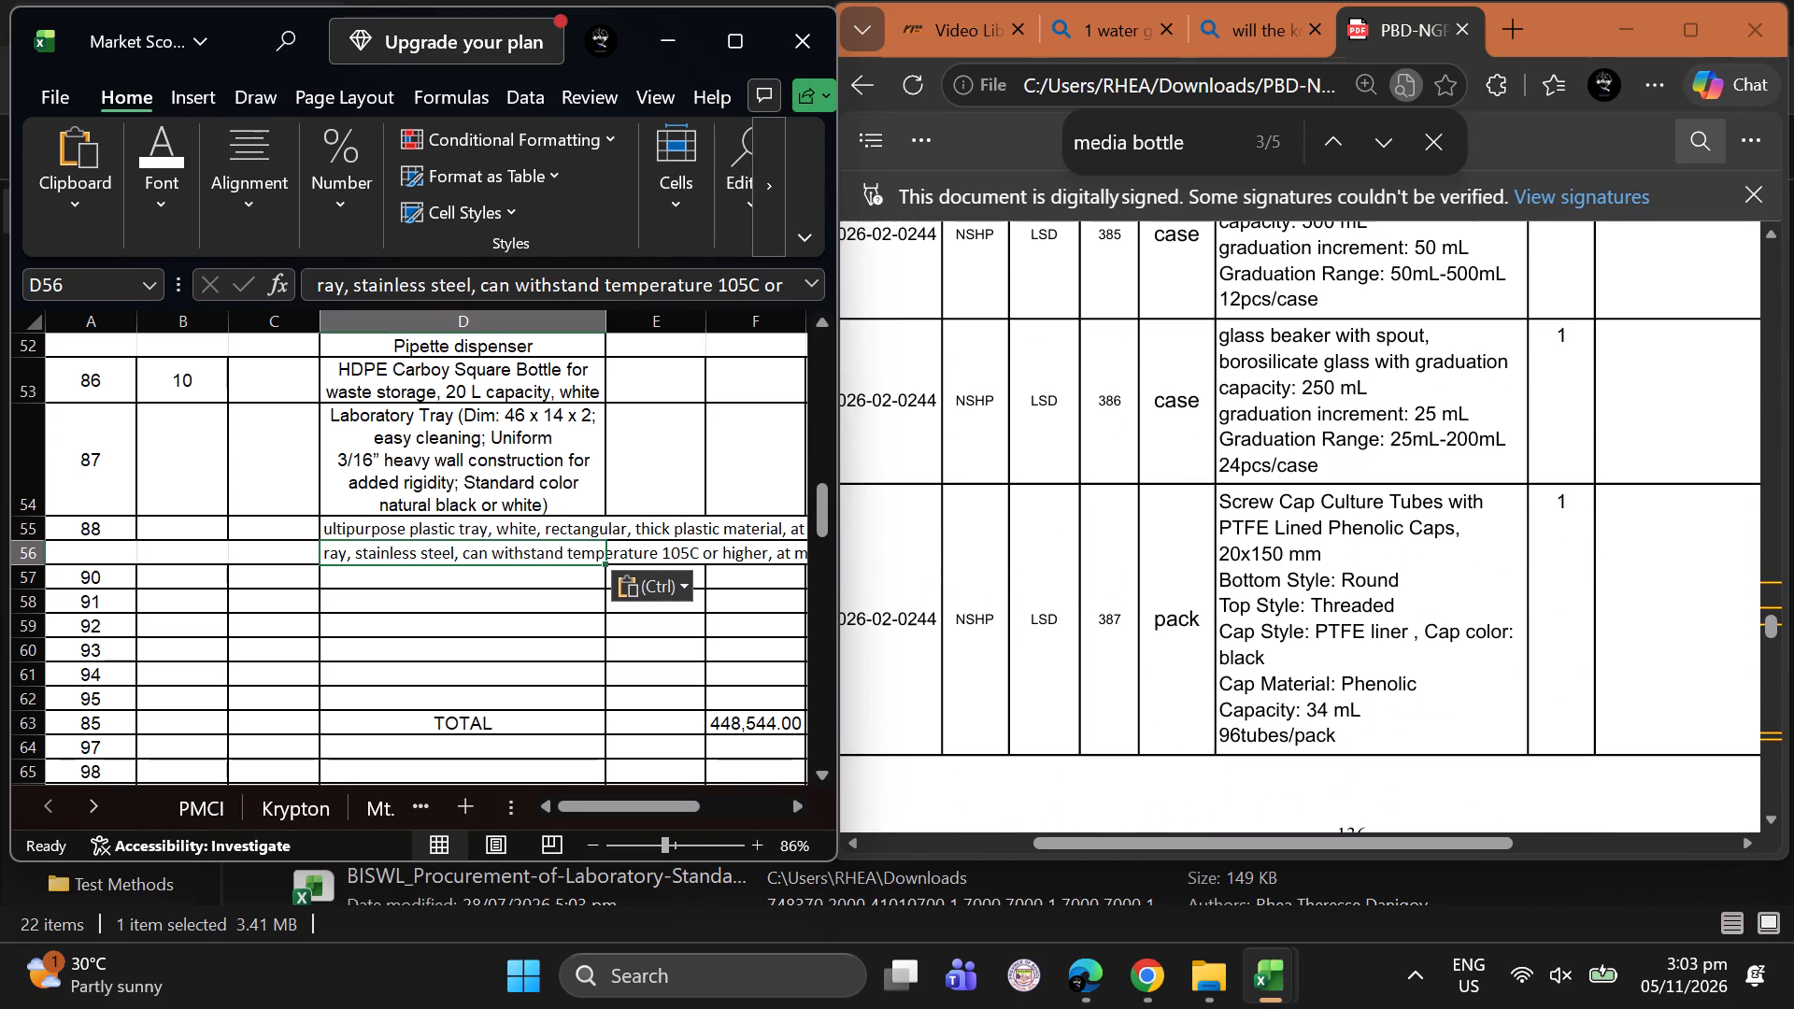
{"action": "scroll", "coordinate": [1215, 649], "scroll_direction": "down", "scroll_amount": 6}
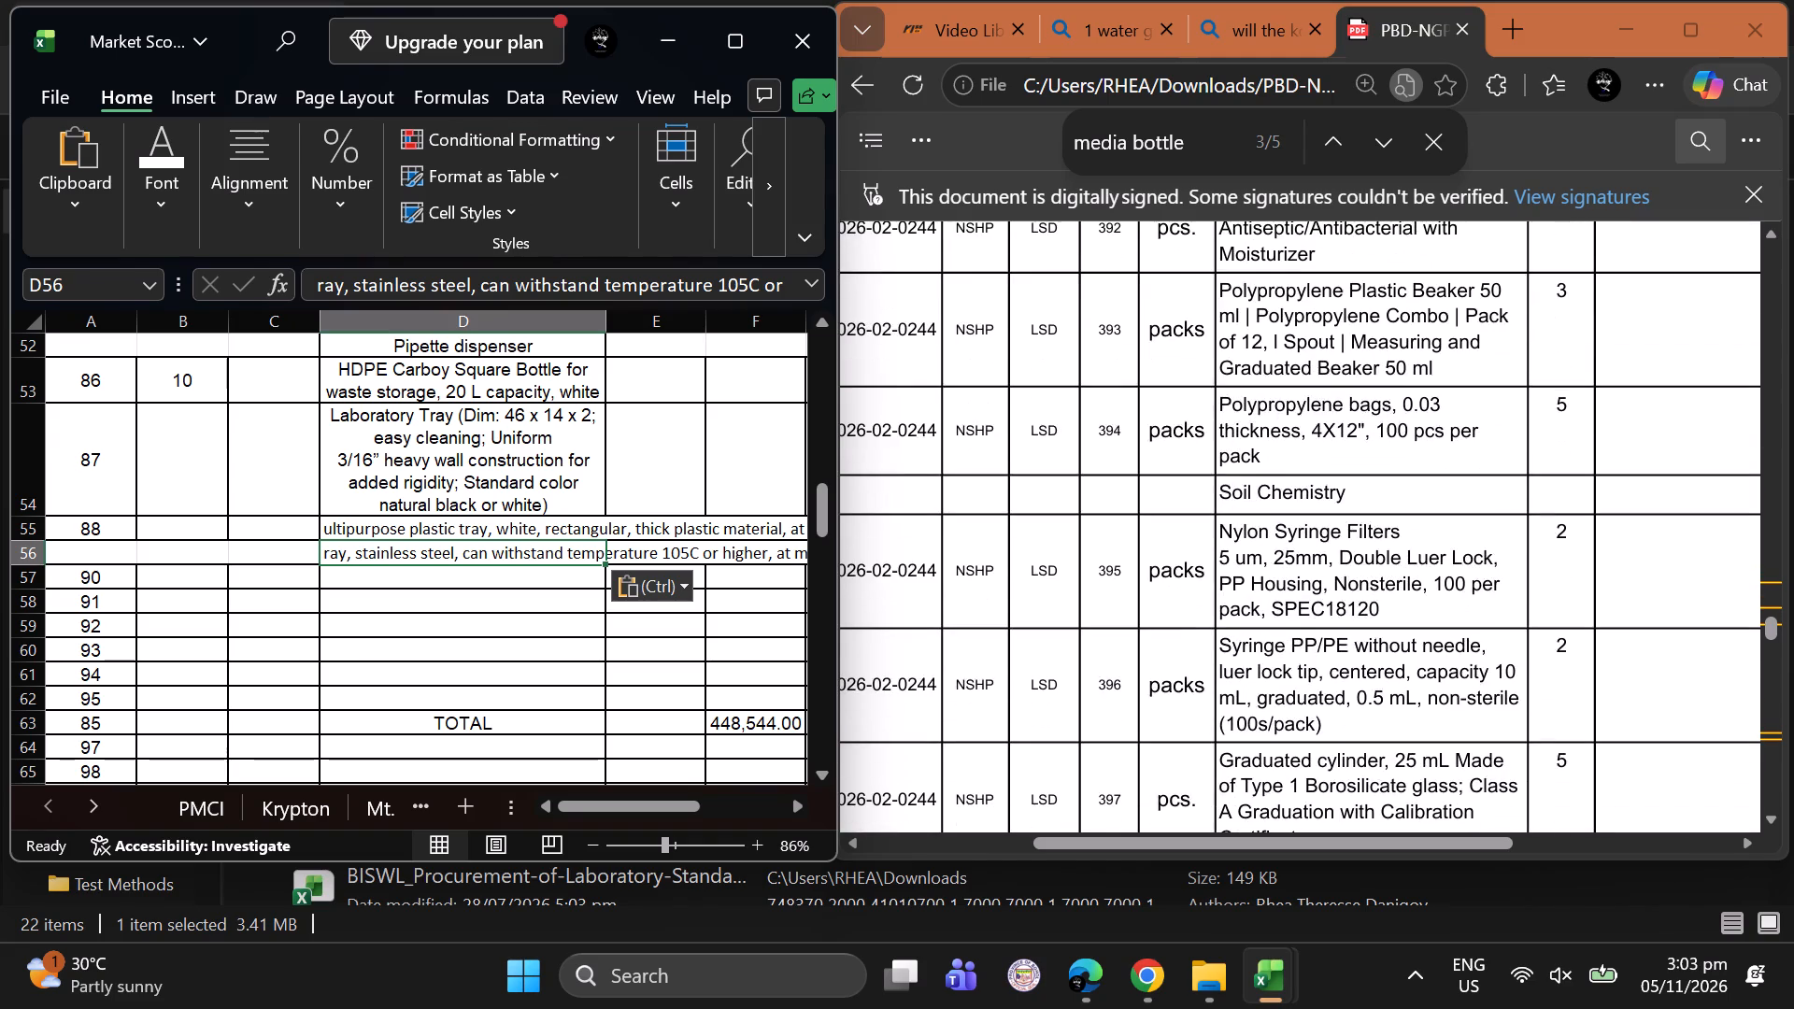
{"action": "scroll", "coordinate": [1215, 649], "scroll_direction": "down", "scroll_amount": 4}
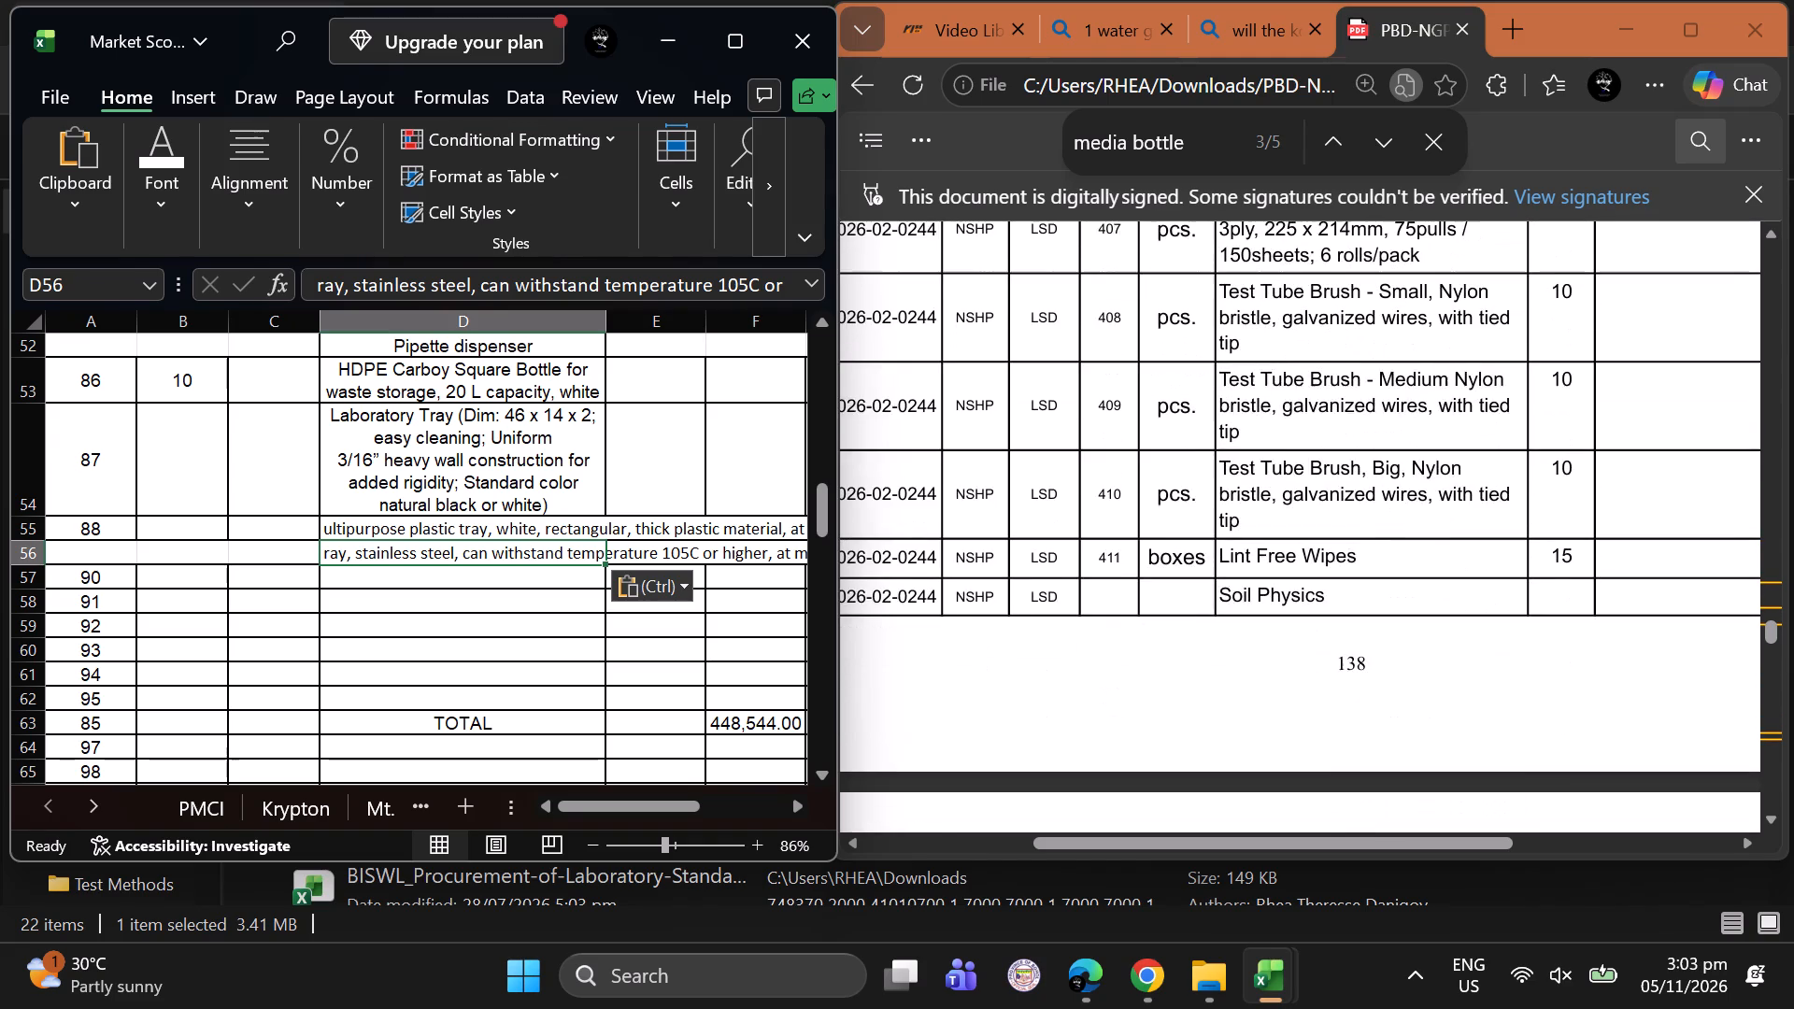
{"action": "scroll", "coordinate": [1215, 649], "scroll_direction": "down", "scroll_amount": 2}
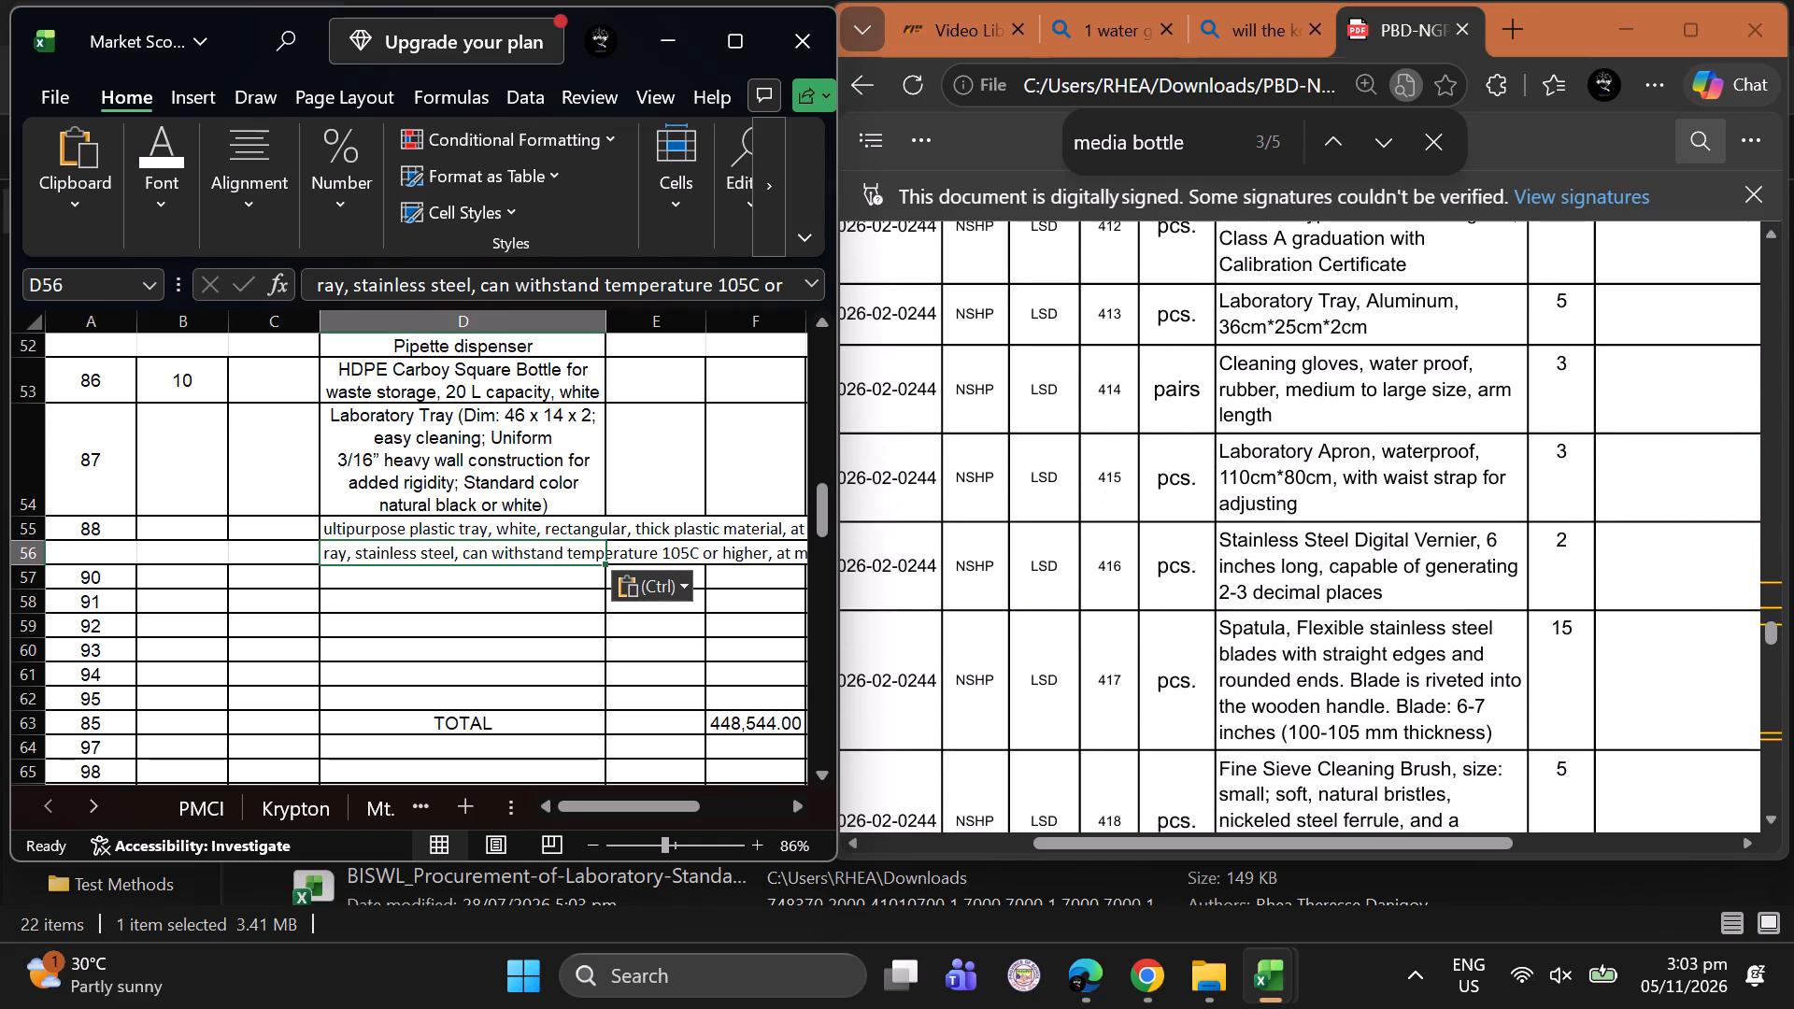
{"action": "scroll", "coordinate": [1215, 649], "scroll_direction": "down", "scroll_amount": 1}
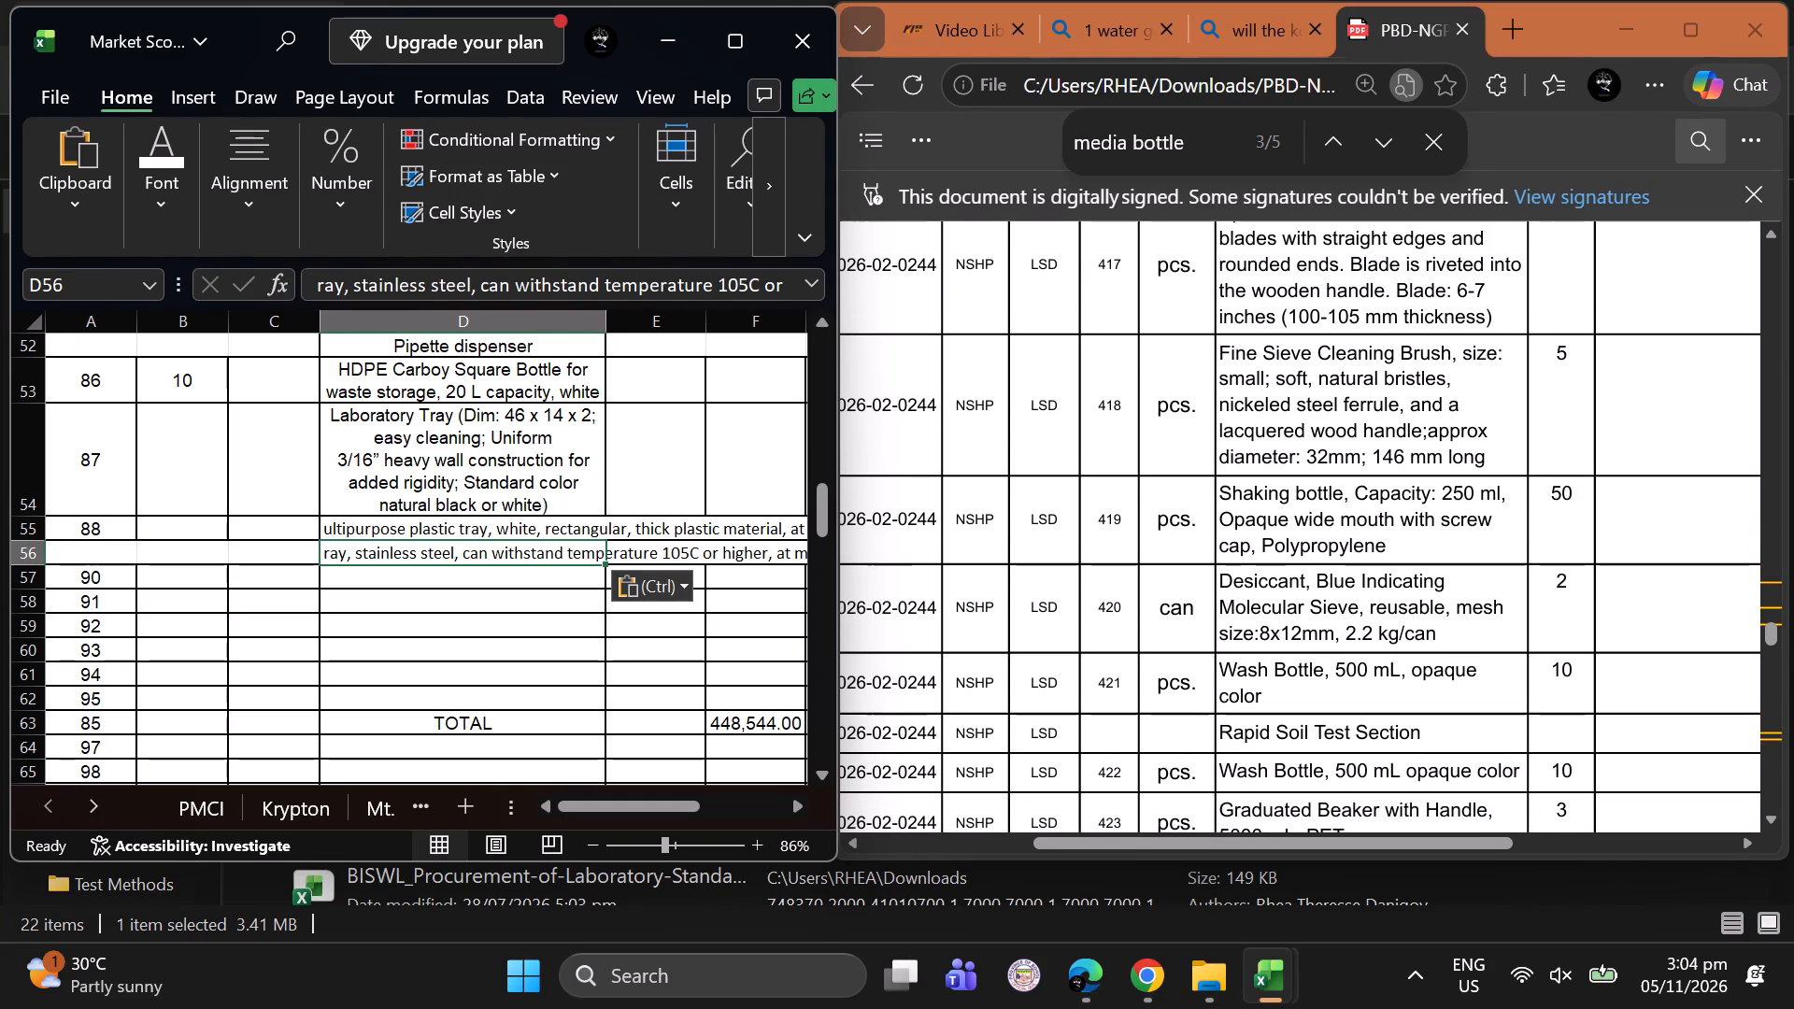
Copy item 420's desiccant description (Blue Indicating Molecular Sieve, reusable, mesh size 8x12mm, 2.2 kg/can) into the description cell of row 57.
{"action": "left_click_drag", "start_coordinate": [1457, 631], "coordinate": [1216, 578]}
{"action": "left_click", "coordinate": [1216, 578]}
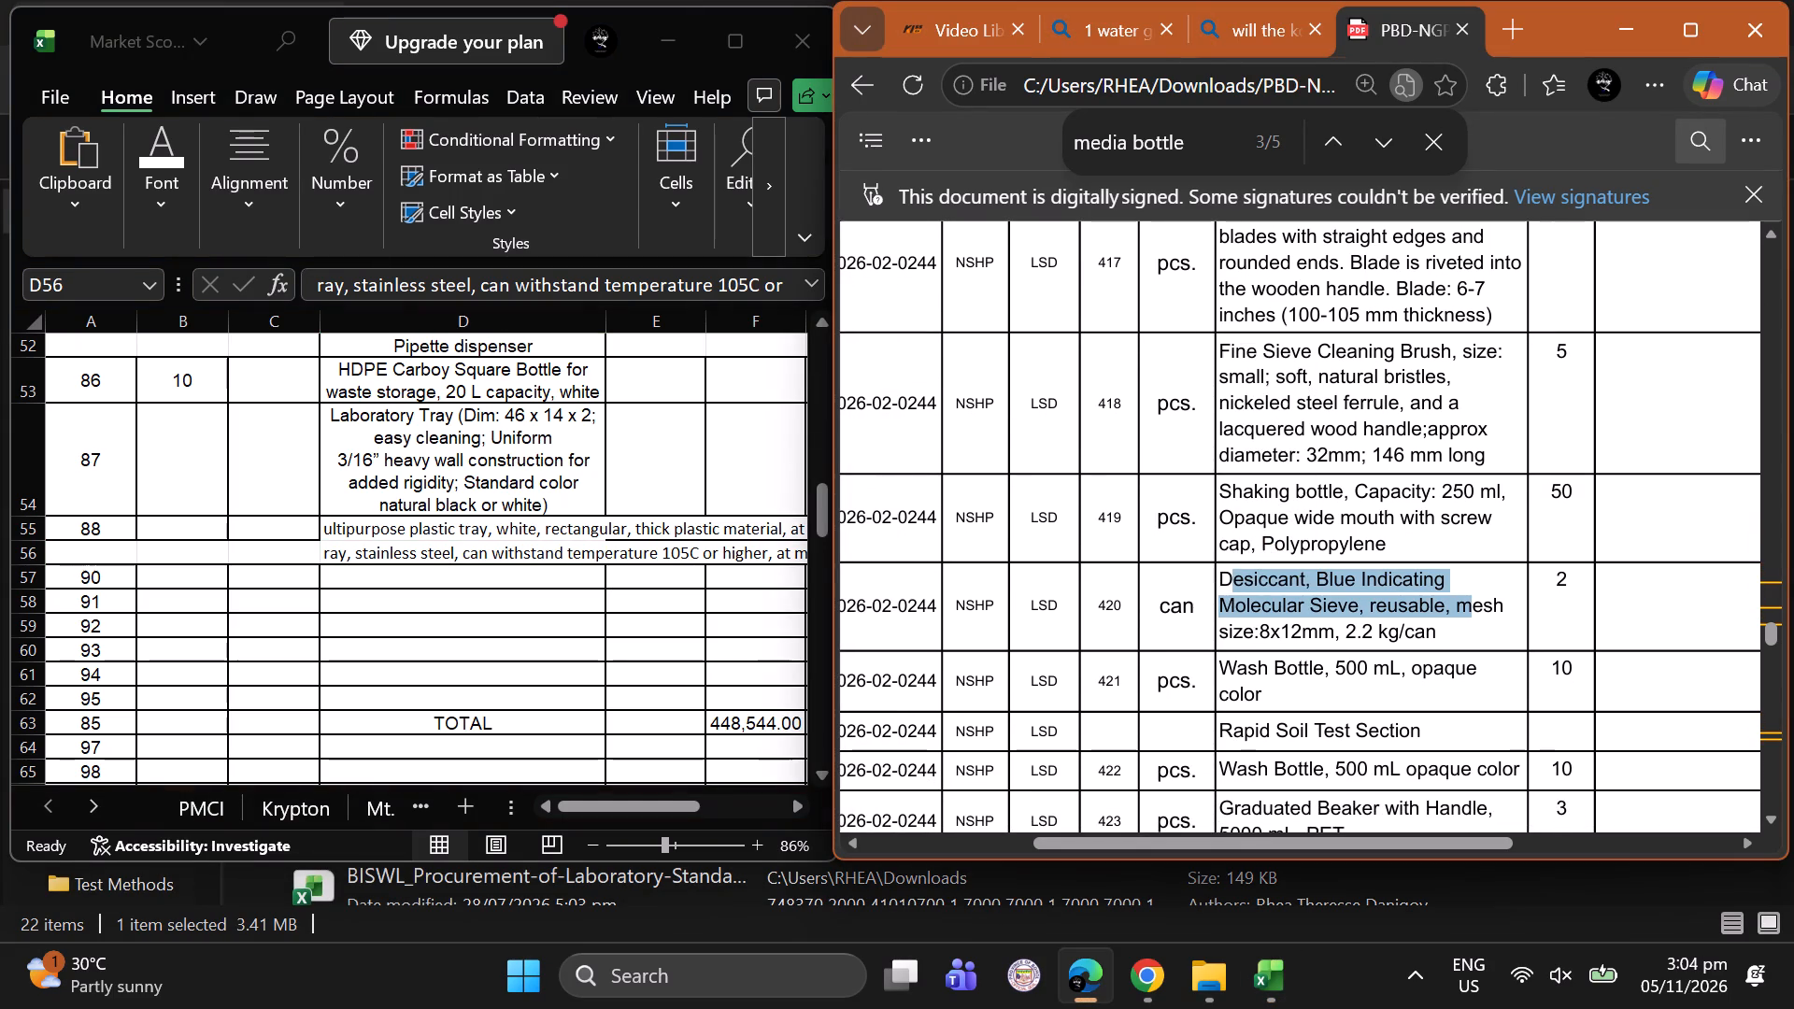
{"action": "left_click_drag", "start_coordinate": [1223, 576], "coordinate": [1511, 634]}
{"action": "left_click_drag", "start_coordinate": [1511, 634], "coordinate": [1440, 638]}
{"action": "key", "text": "ctrl+c"}
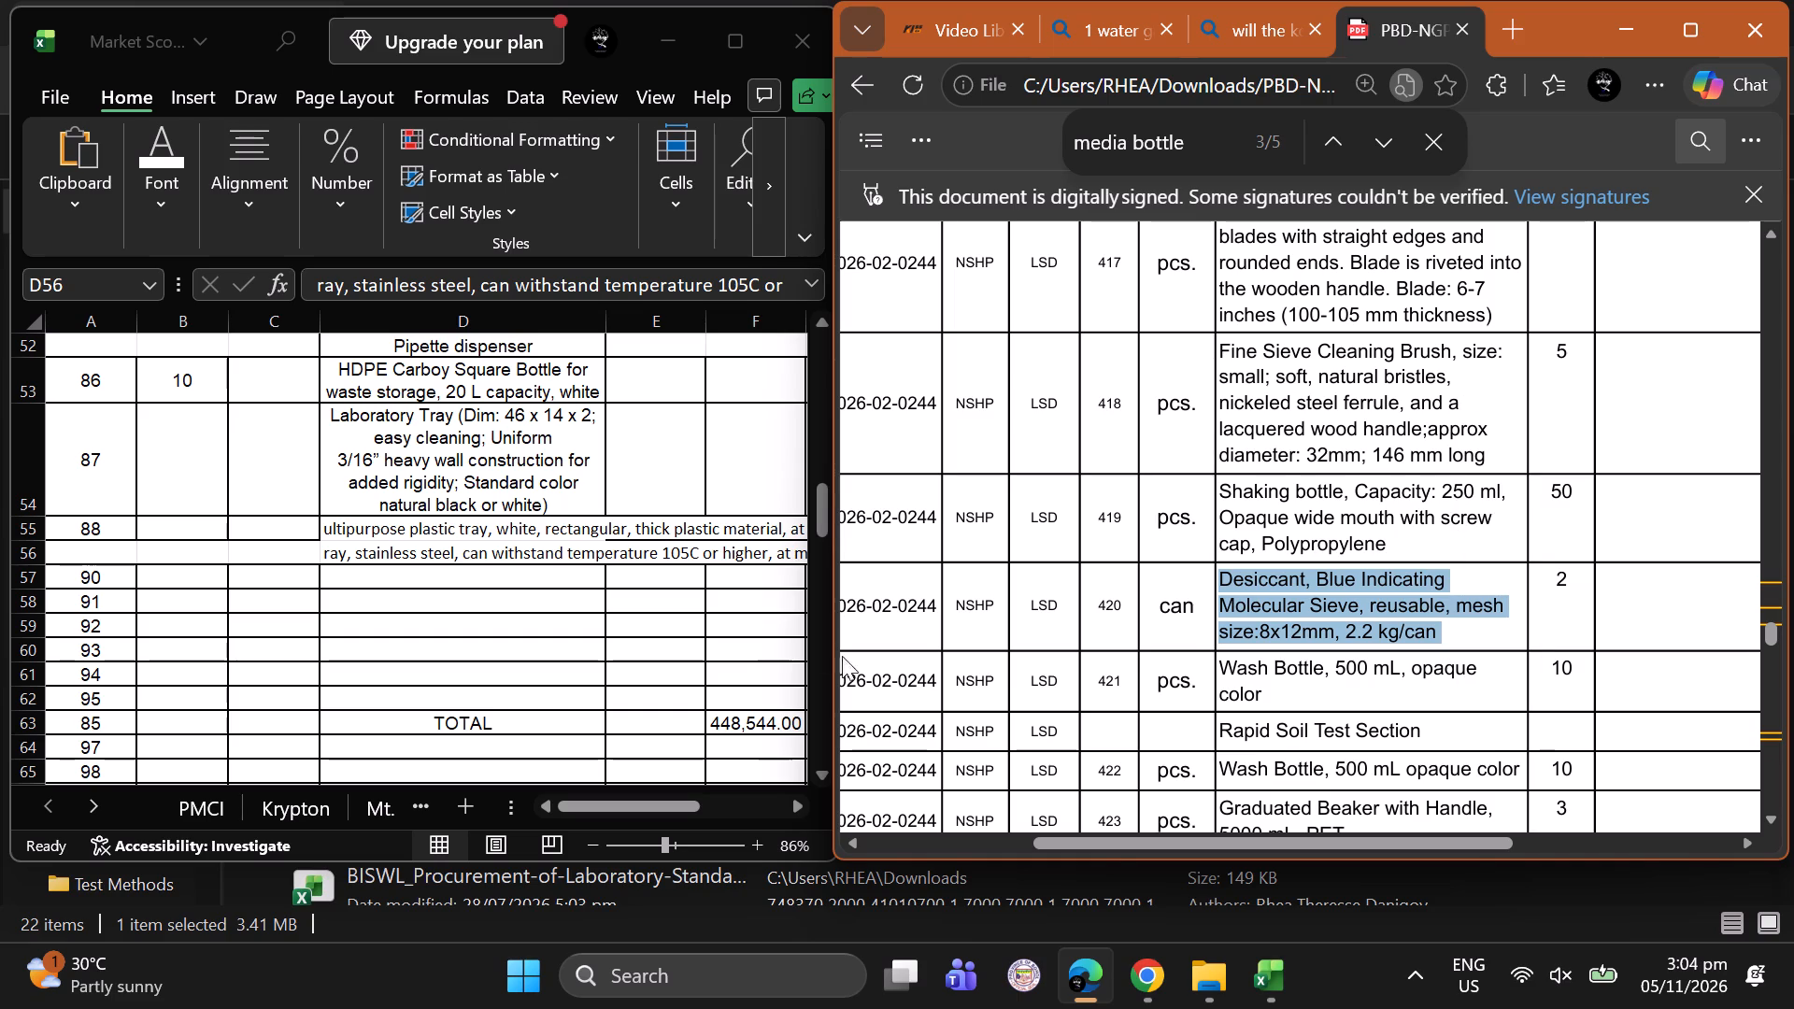
{"action": "left_click", "coordinate": [523, 568]}
{"action": "left_click", "coordinate": [523, 568]}
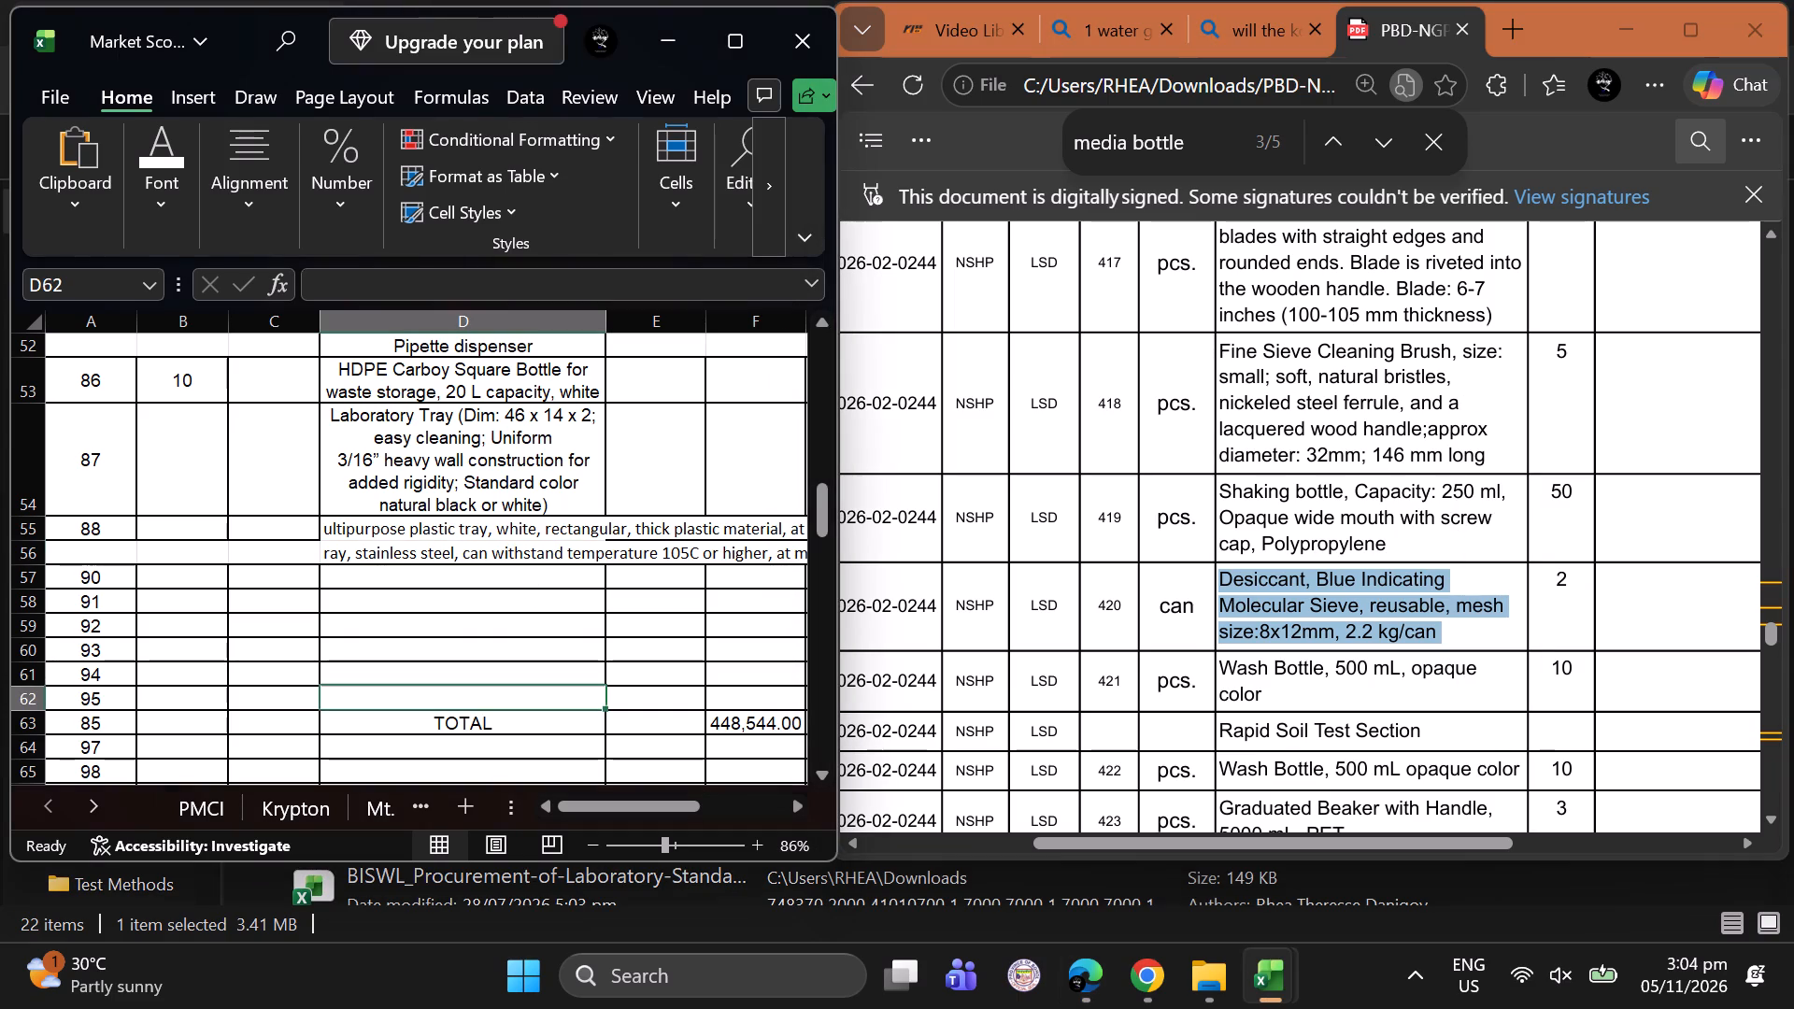
{"action": "left_click", "coordinate": [523, 575]}
{"action": "key", "text": "ctrl+v"}
{"action": "key", "text": "Return"}
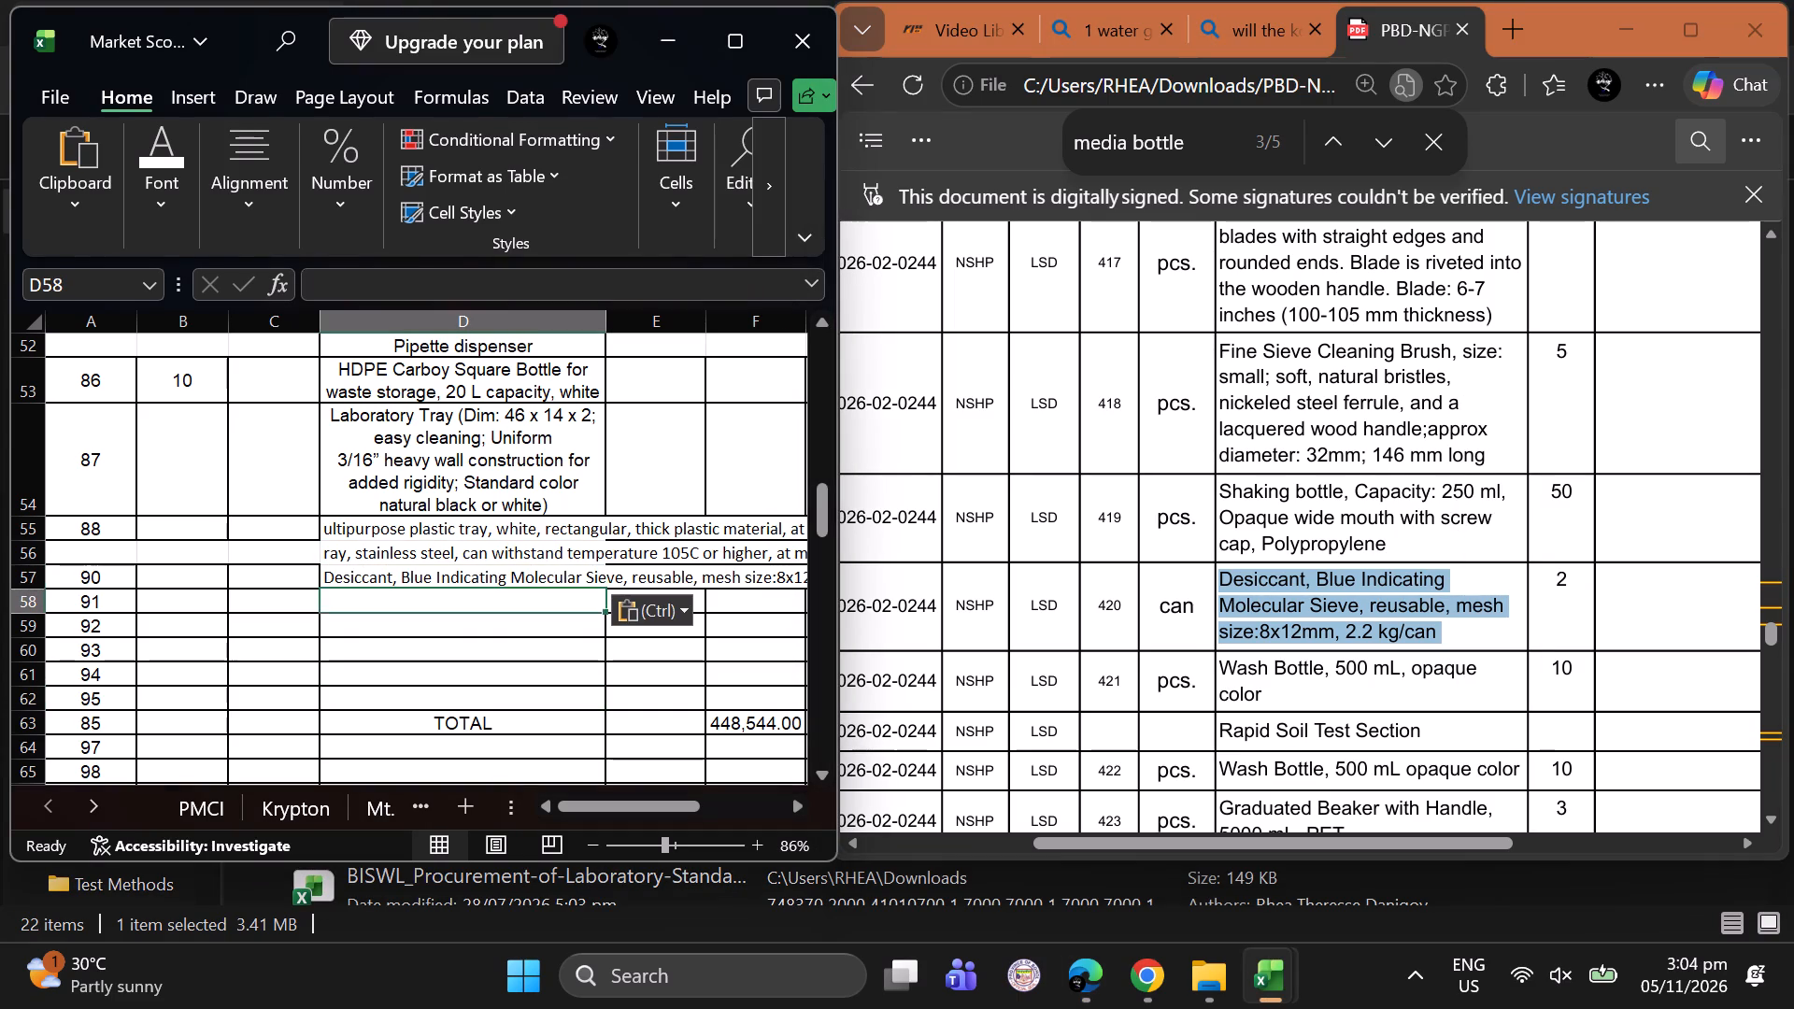
Enter "Desiccator" as the item description in row 58.
{"action": "type", "text": "Desiccator"}
{"action": "key", "text": "Return"}
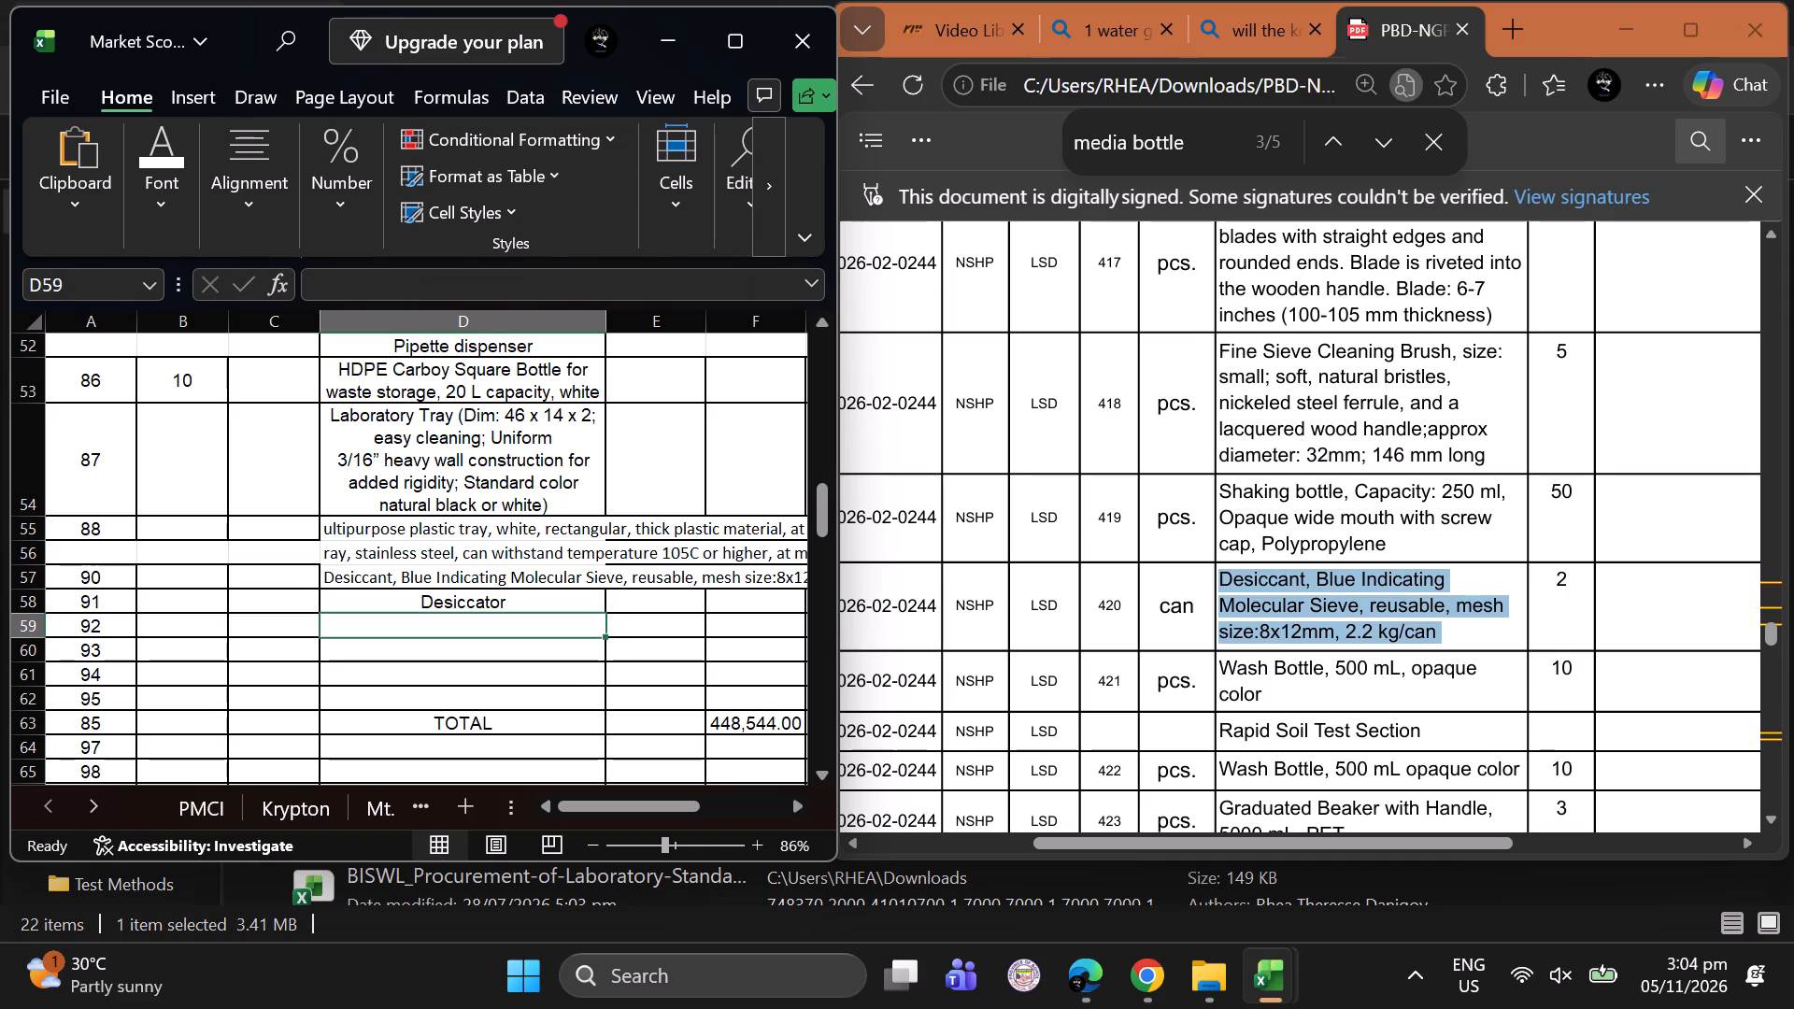
Review the Rapid Soil Test Section items of the bidding document from 422 to 429, returning to item 424.
{"action": "scroll", "coordinate": [1090, 687], "scroll_direction": "down", "scroll_amount": 2}
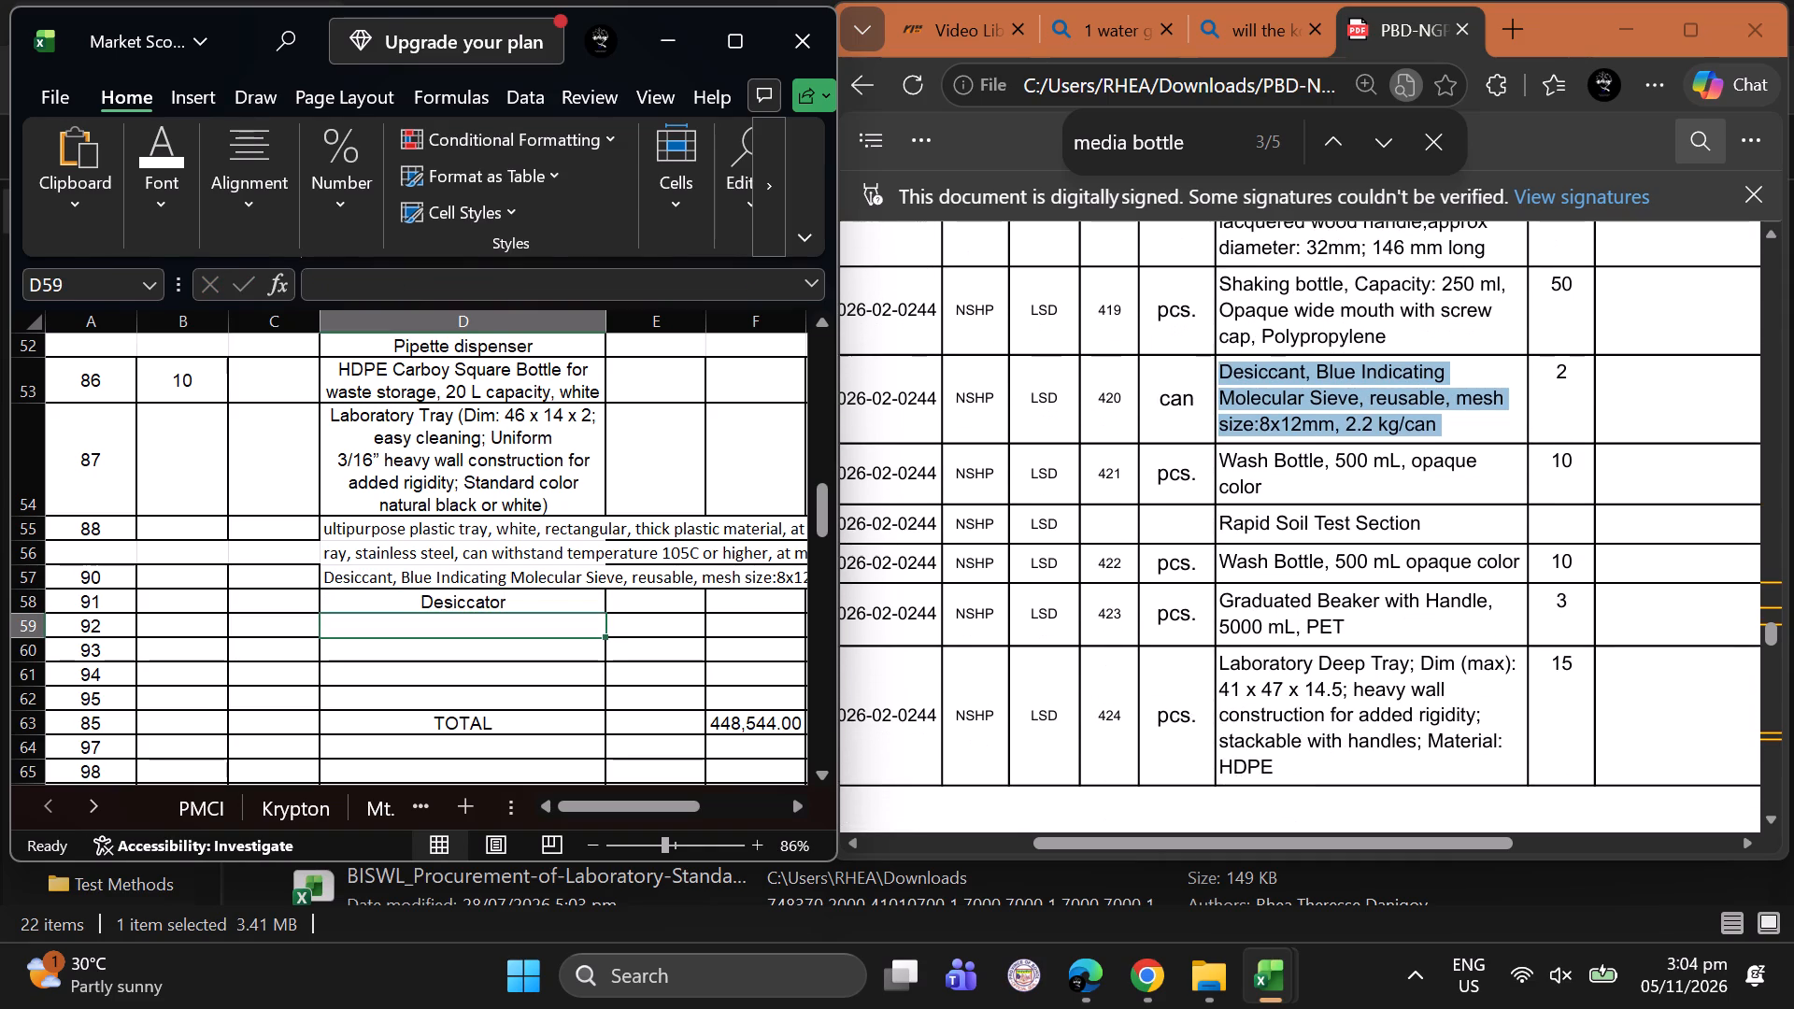
{"action": "scroll", "coordinate": [1090, 687], "scroll_direction": "down", "scroll_amount": 2}
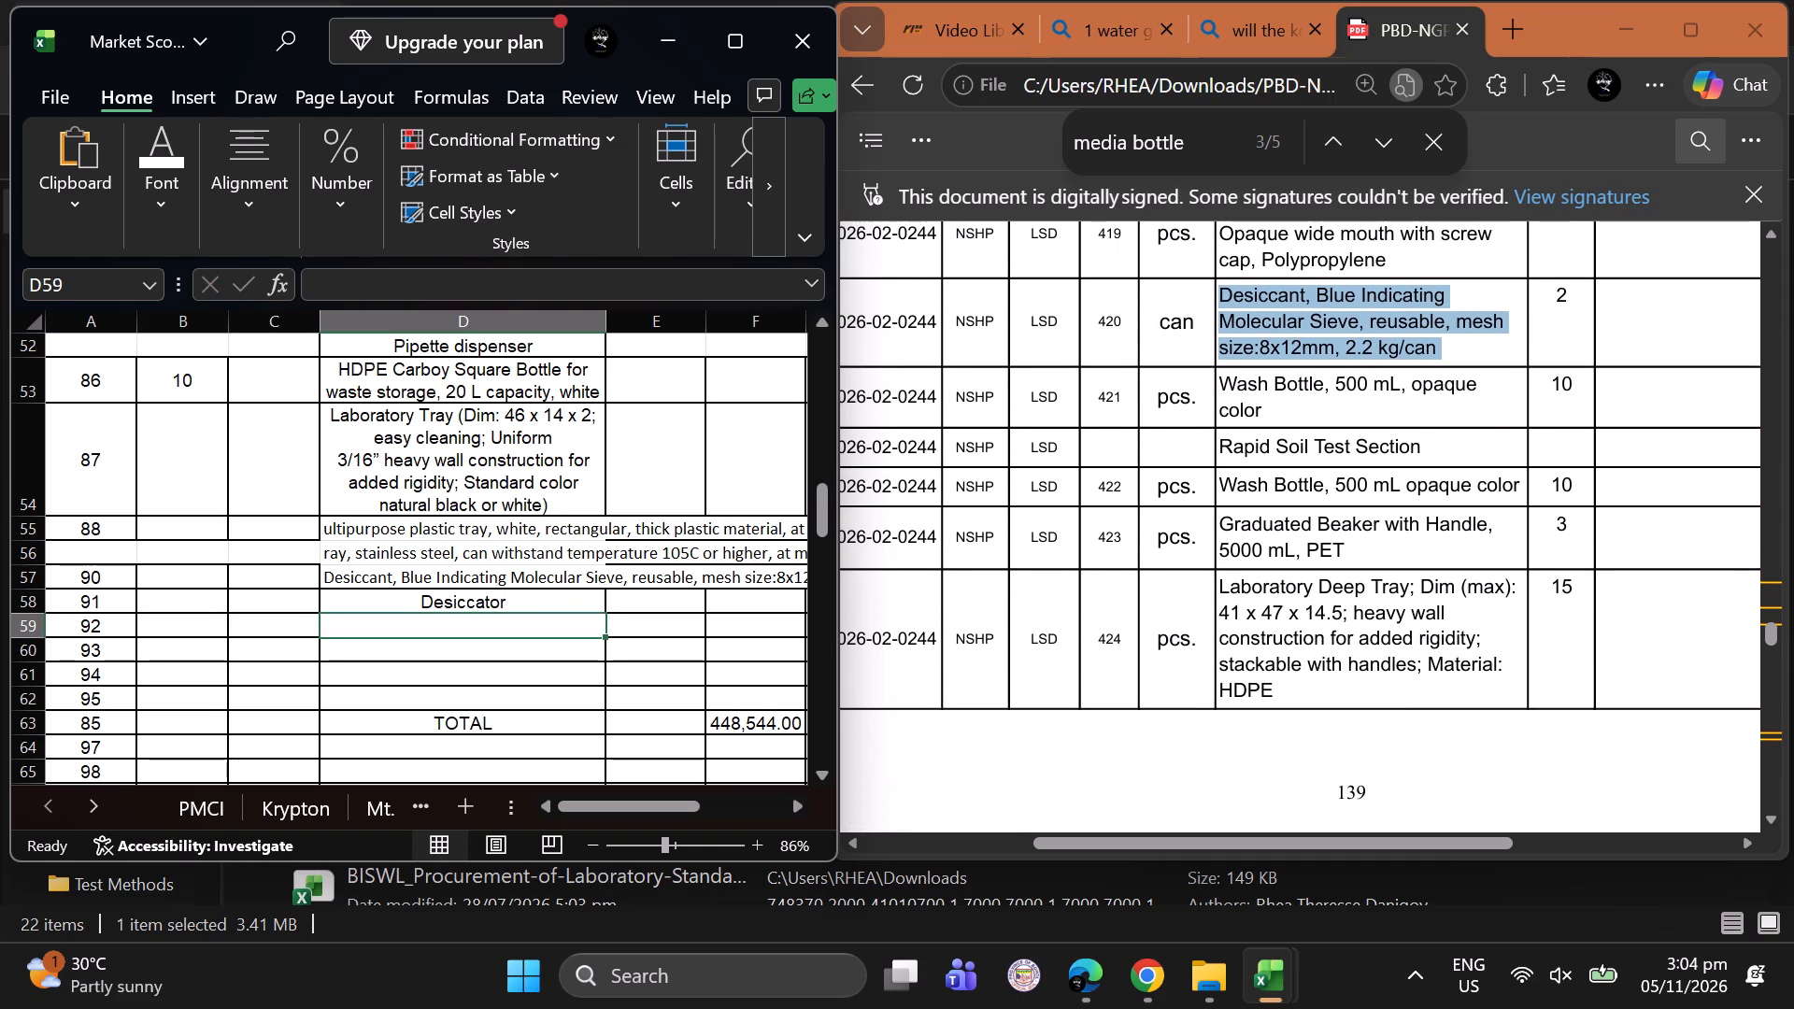
{"action": "scroll", "coordinate": [1090, 687], "scroll_direction": "down", "scroll_amount": 1}
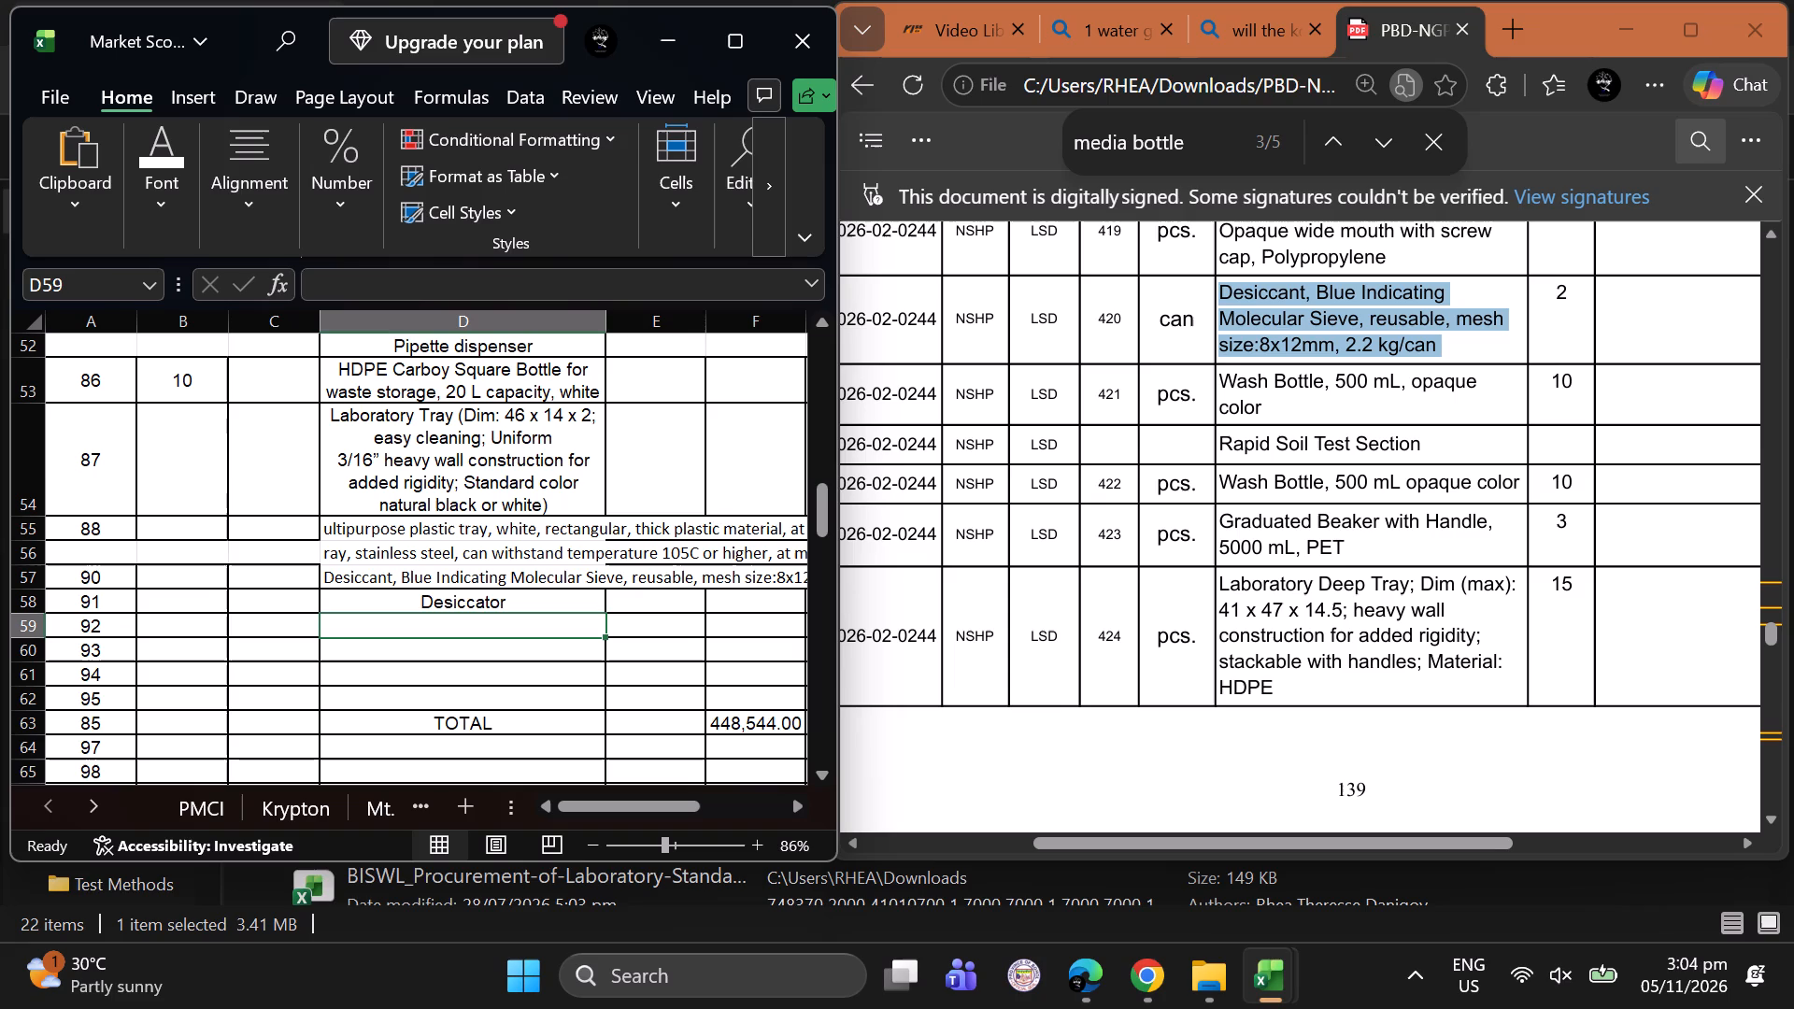
{"action": "scroll", "coordinate": [1090, 687], "scroll_direction": "down", "scroll_amount": 3}
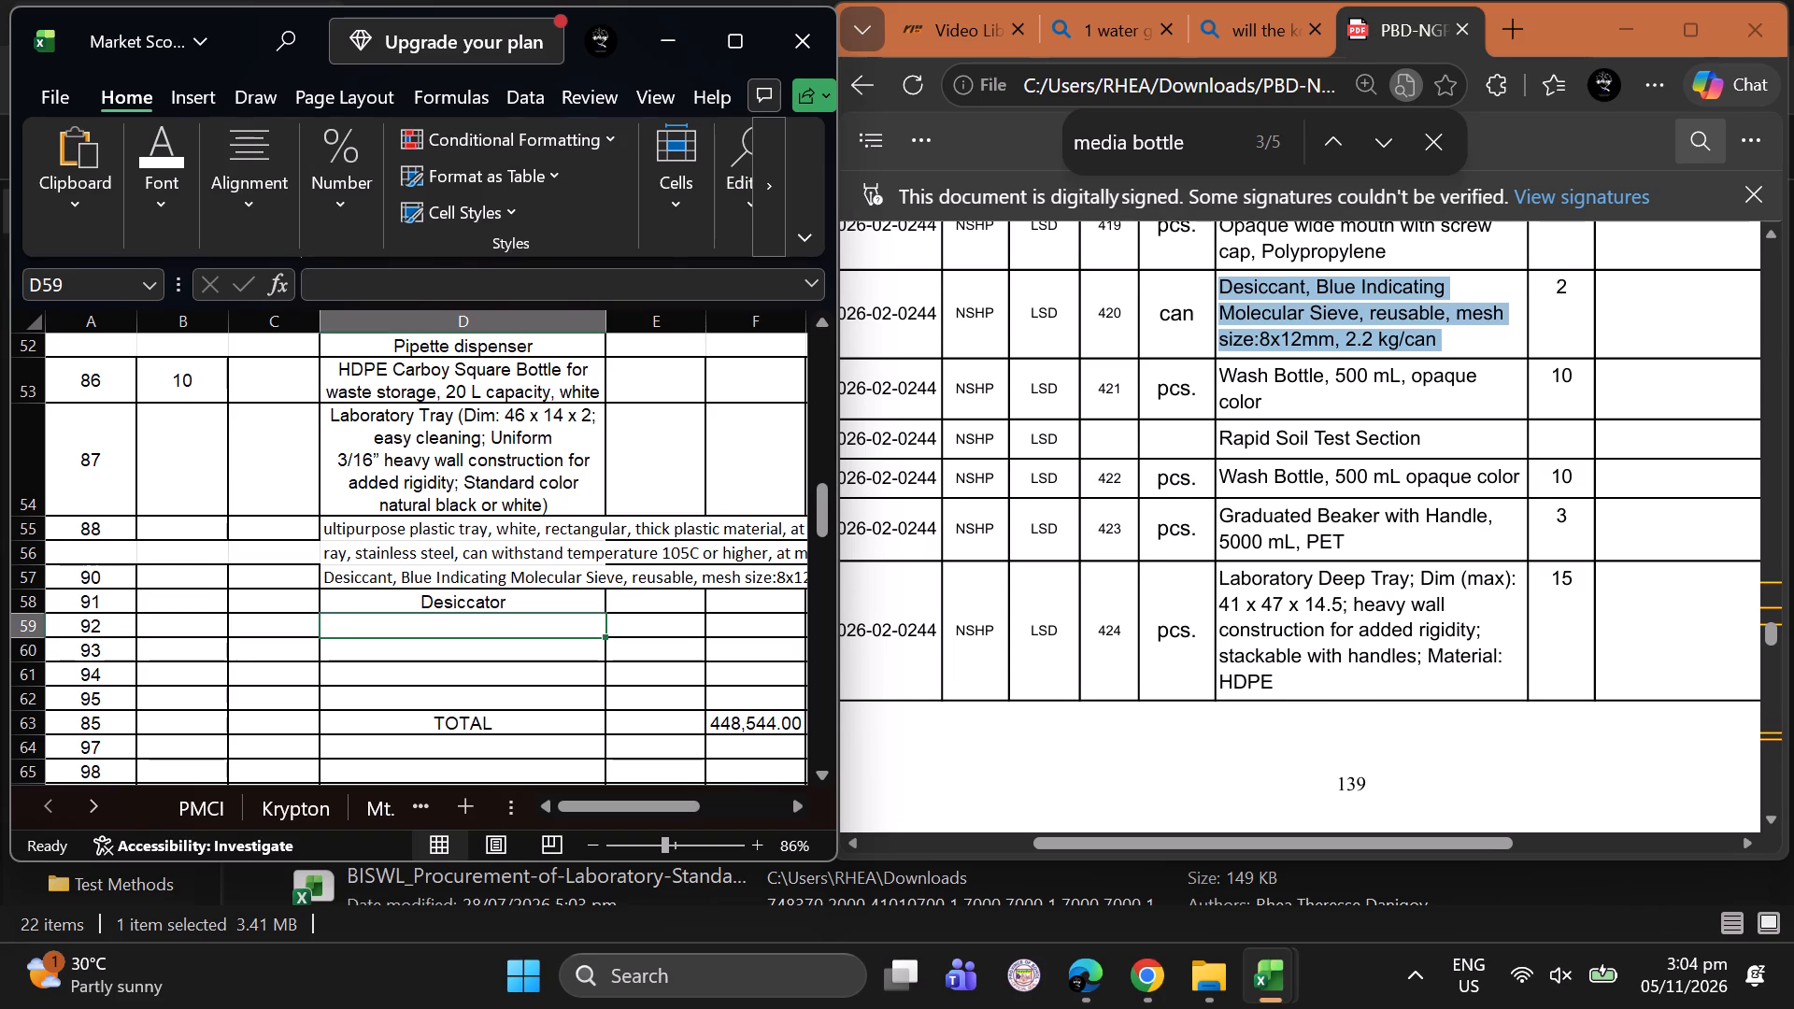
{"action": "scroll", "coordinate": [1090, 687], "scroll_direction": "down", "scroll_amount": 3}
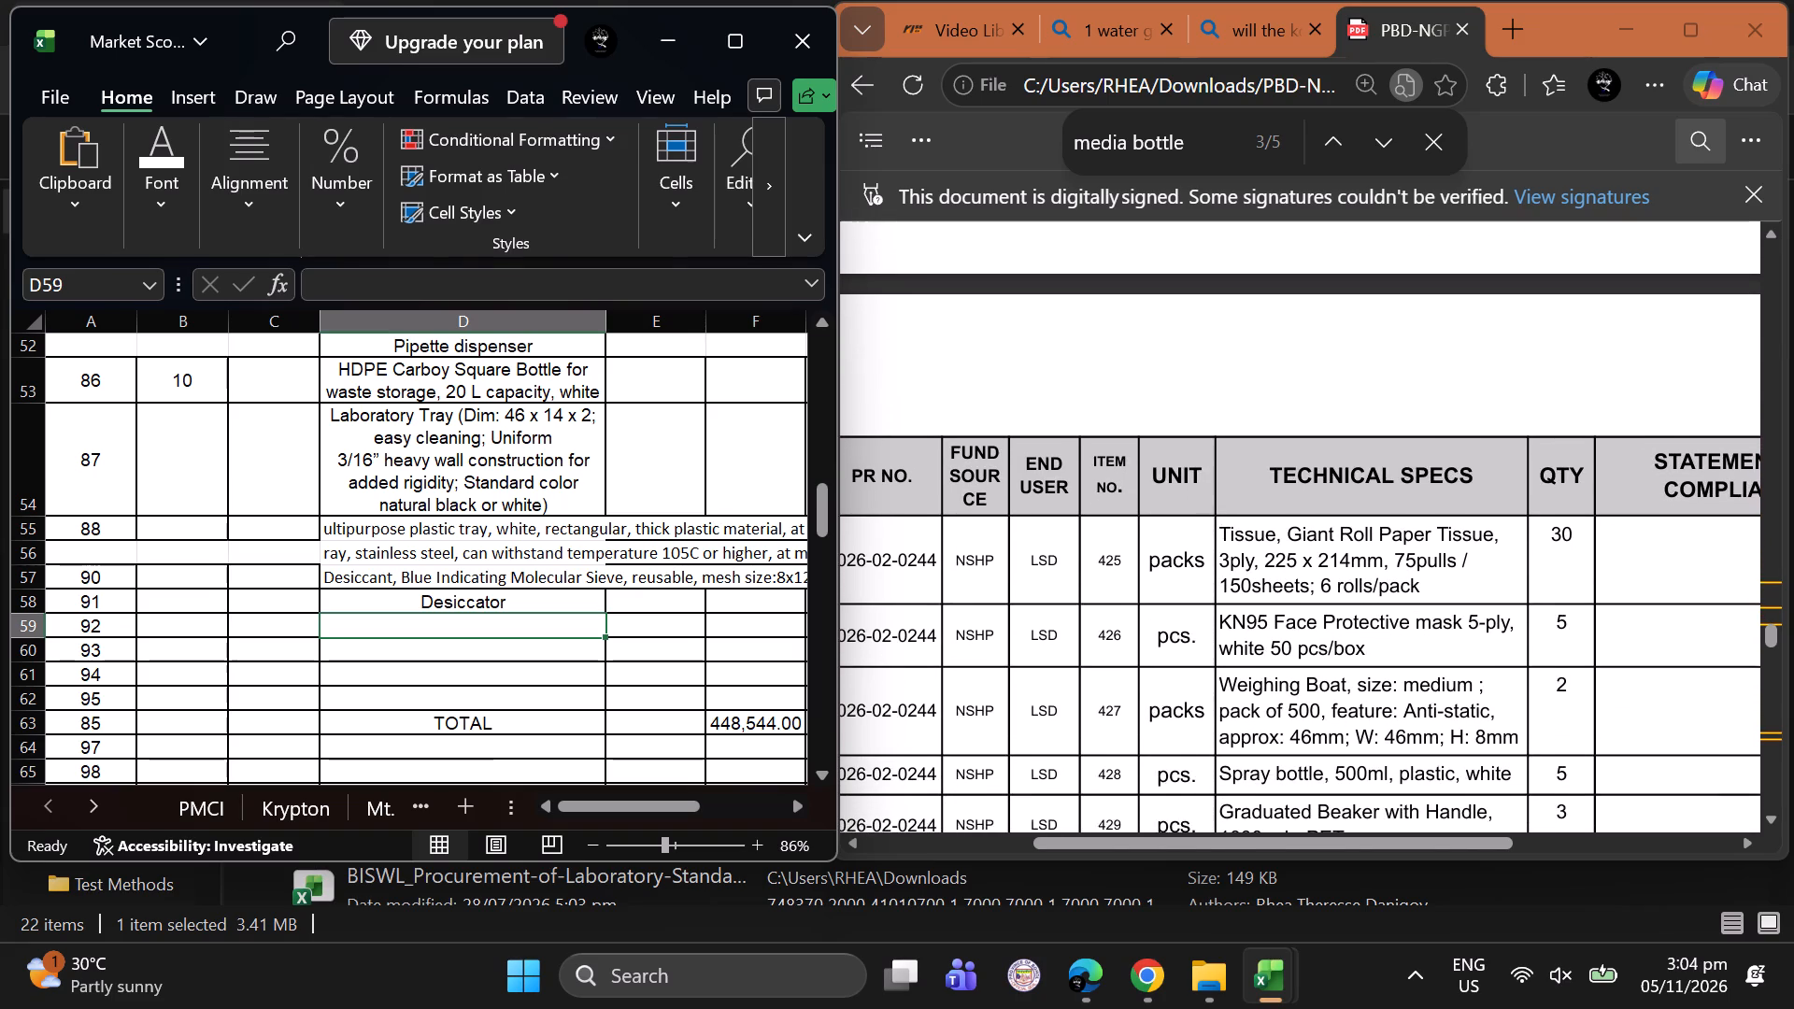
{"action": "scroll", "coordinate": [1090, 687], "scroll_direction": "down", "scroll_amount": 1}
{"action": "scroll", "coordinate": [1090, 687], "scroll_direction": "up", "scroll_amount": 2}
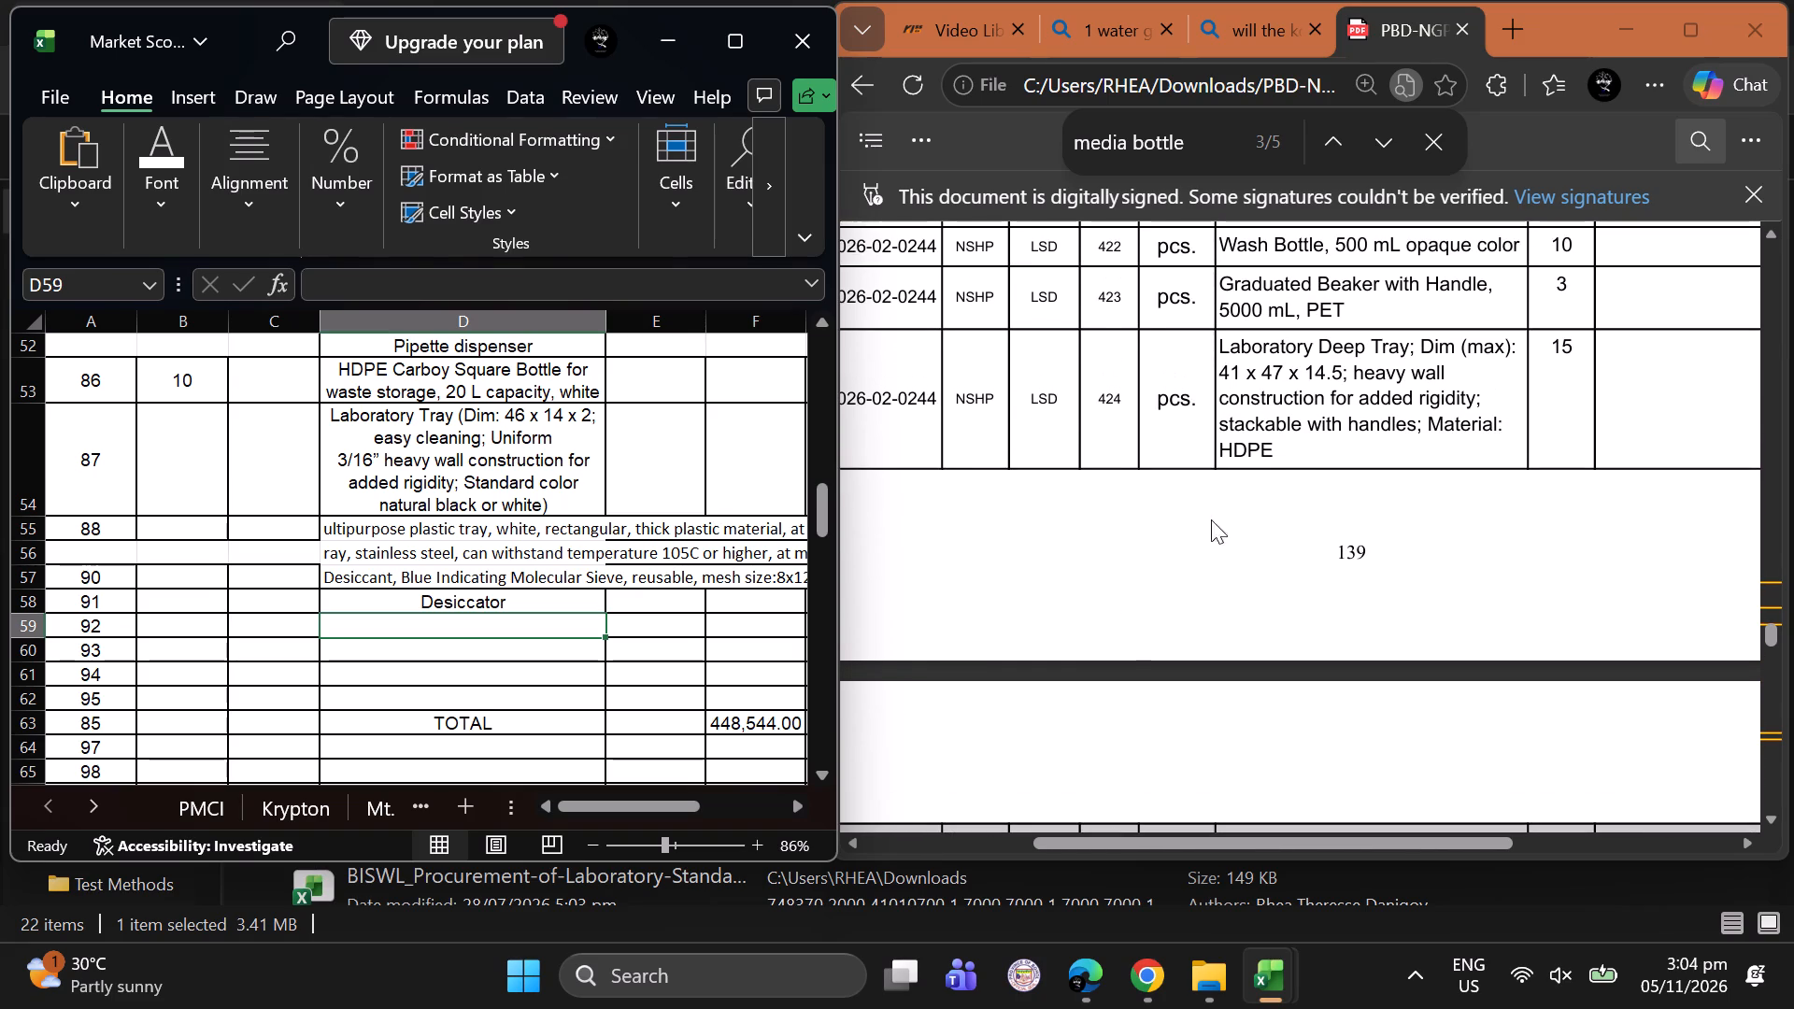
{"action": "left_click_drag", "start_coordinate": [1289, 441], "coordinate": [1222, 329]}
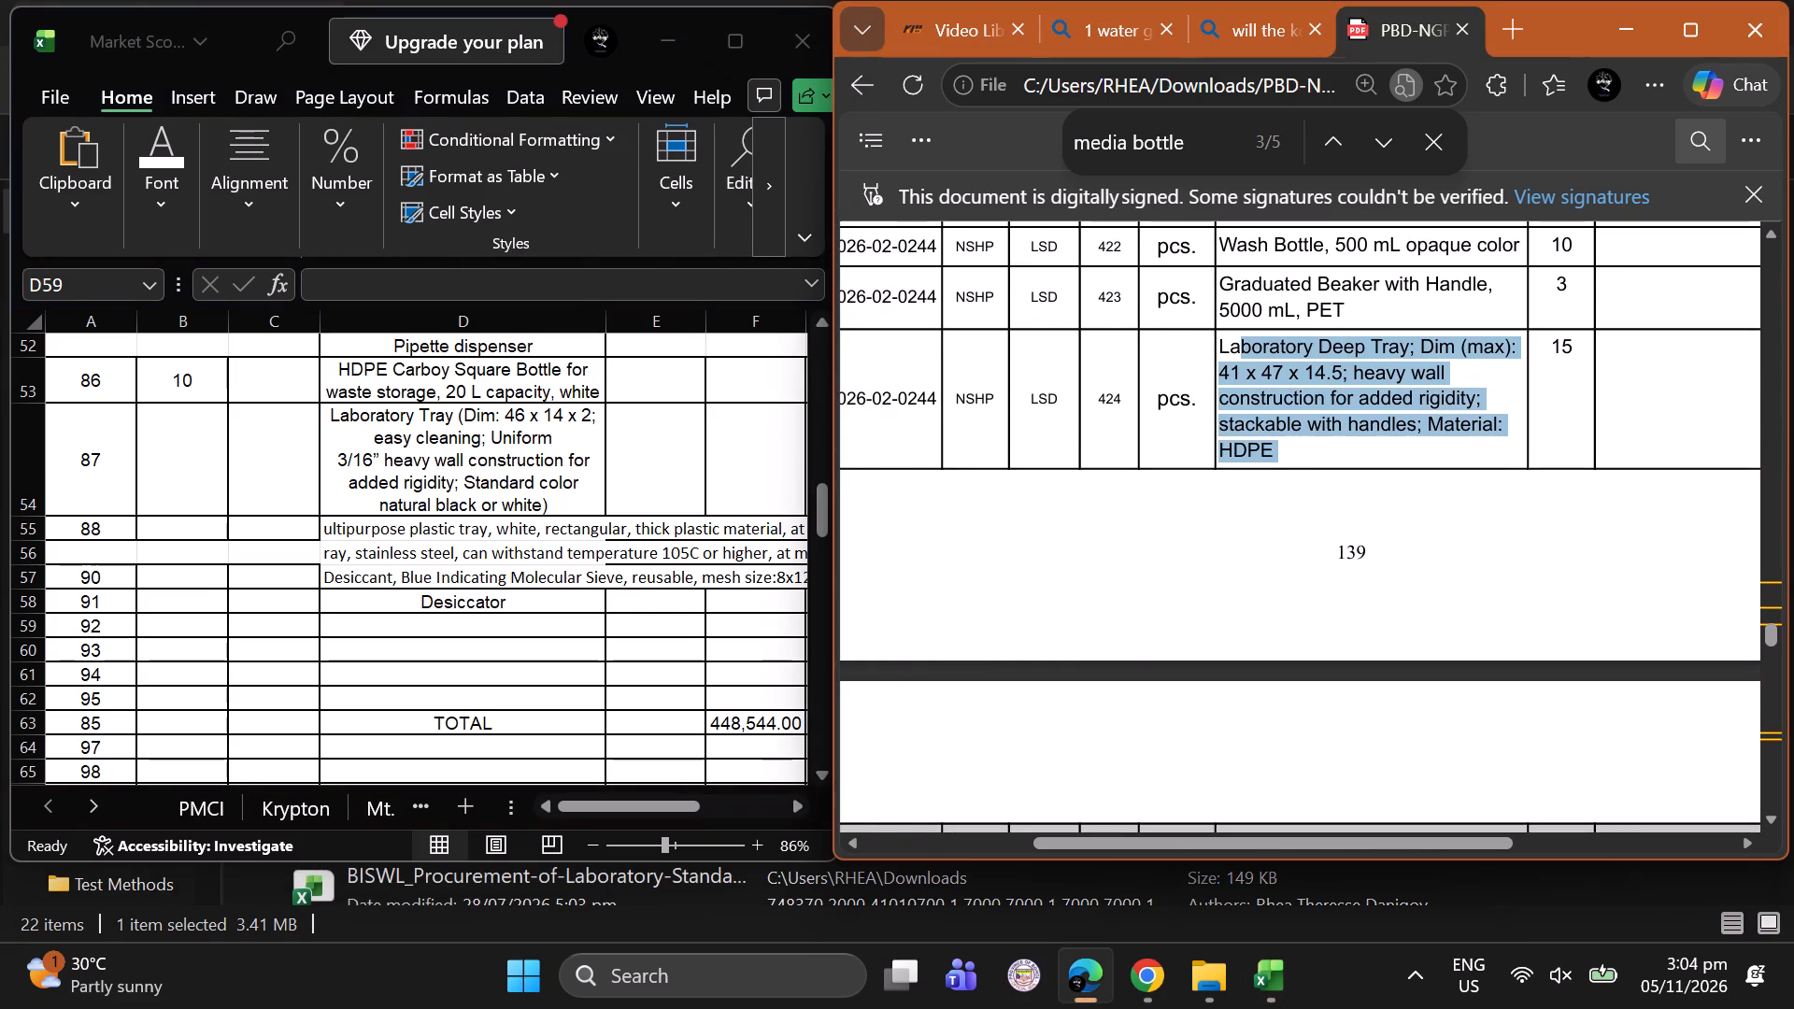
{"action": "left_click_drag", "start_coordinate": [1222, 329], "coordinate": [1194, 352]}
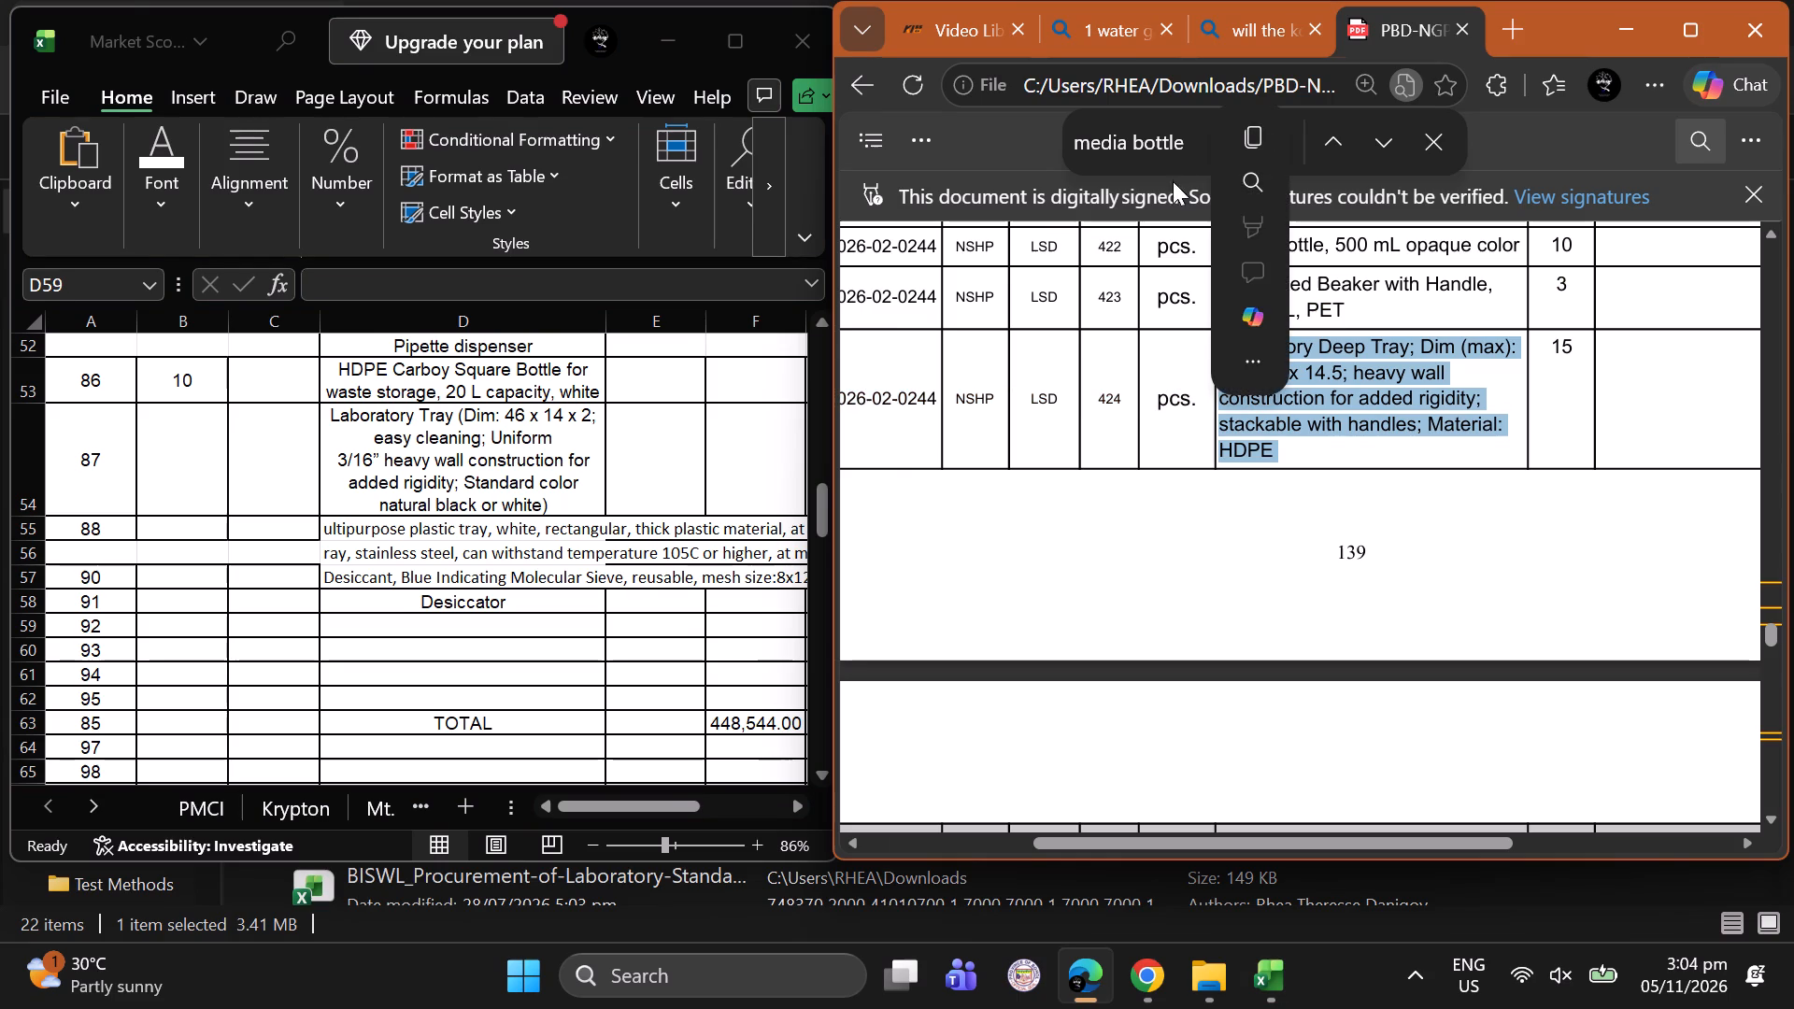
Search the bidding document for "perforated" and check for further matches.
{"action": "left_click", "coordinate": [1187, 147]}
{"action": "key", "text": "ctrl+a"}
{"action": "type", "text": "perforated"}
{"action": "key", "text": "Return"}
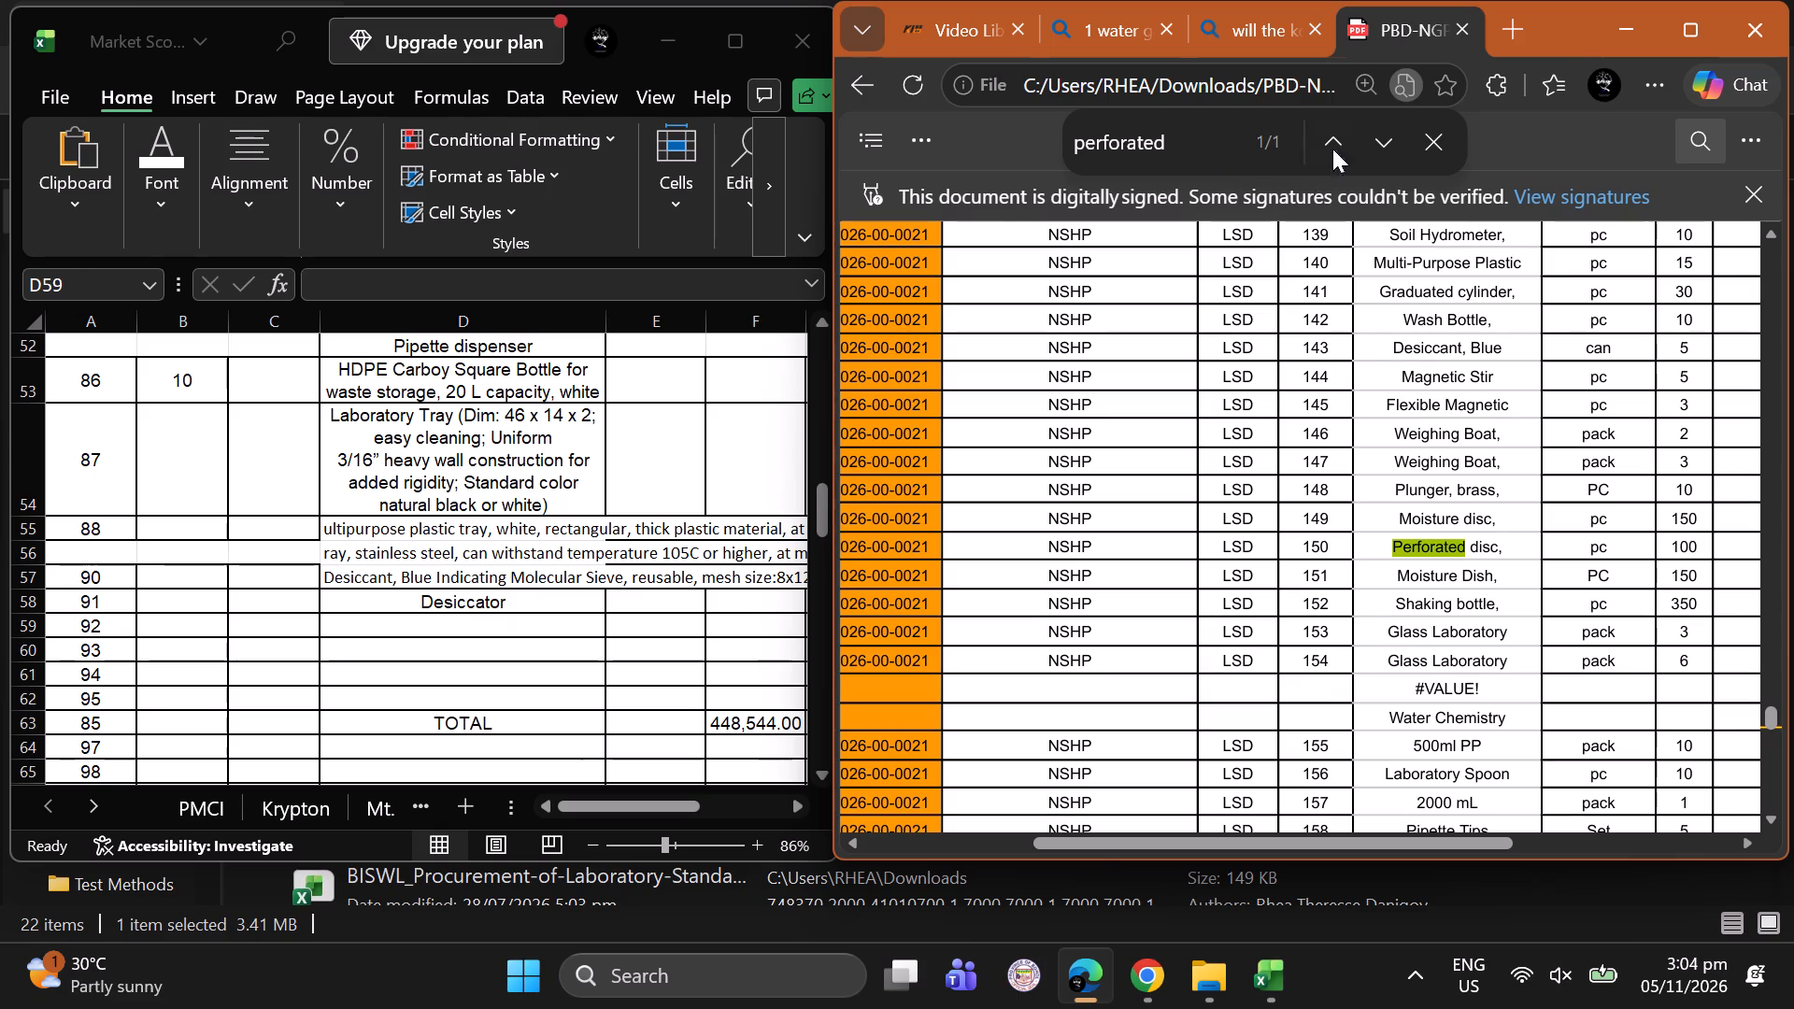
{"action": "left_click", "coordinate": [1374, 143]}
{"action": "left_click", "coordinate": [1374, 143]}
{"action": "left_click", "coordinate": [1374, 143]}
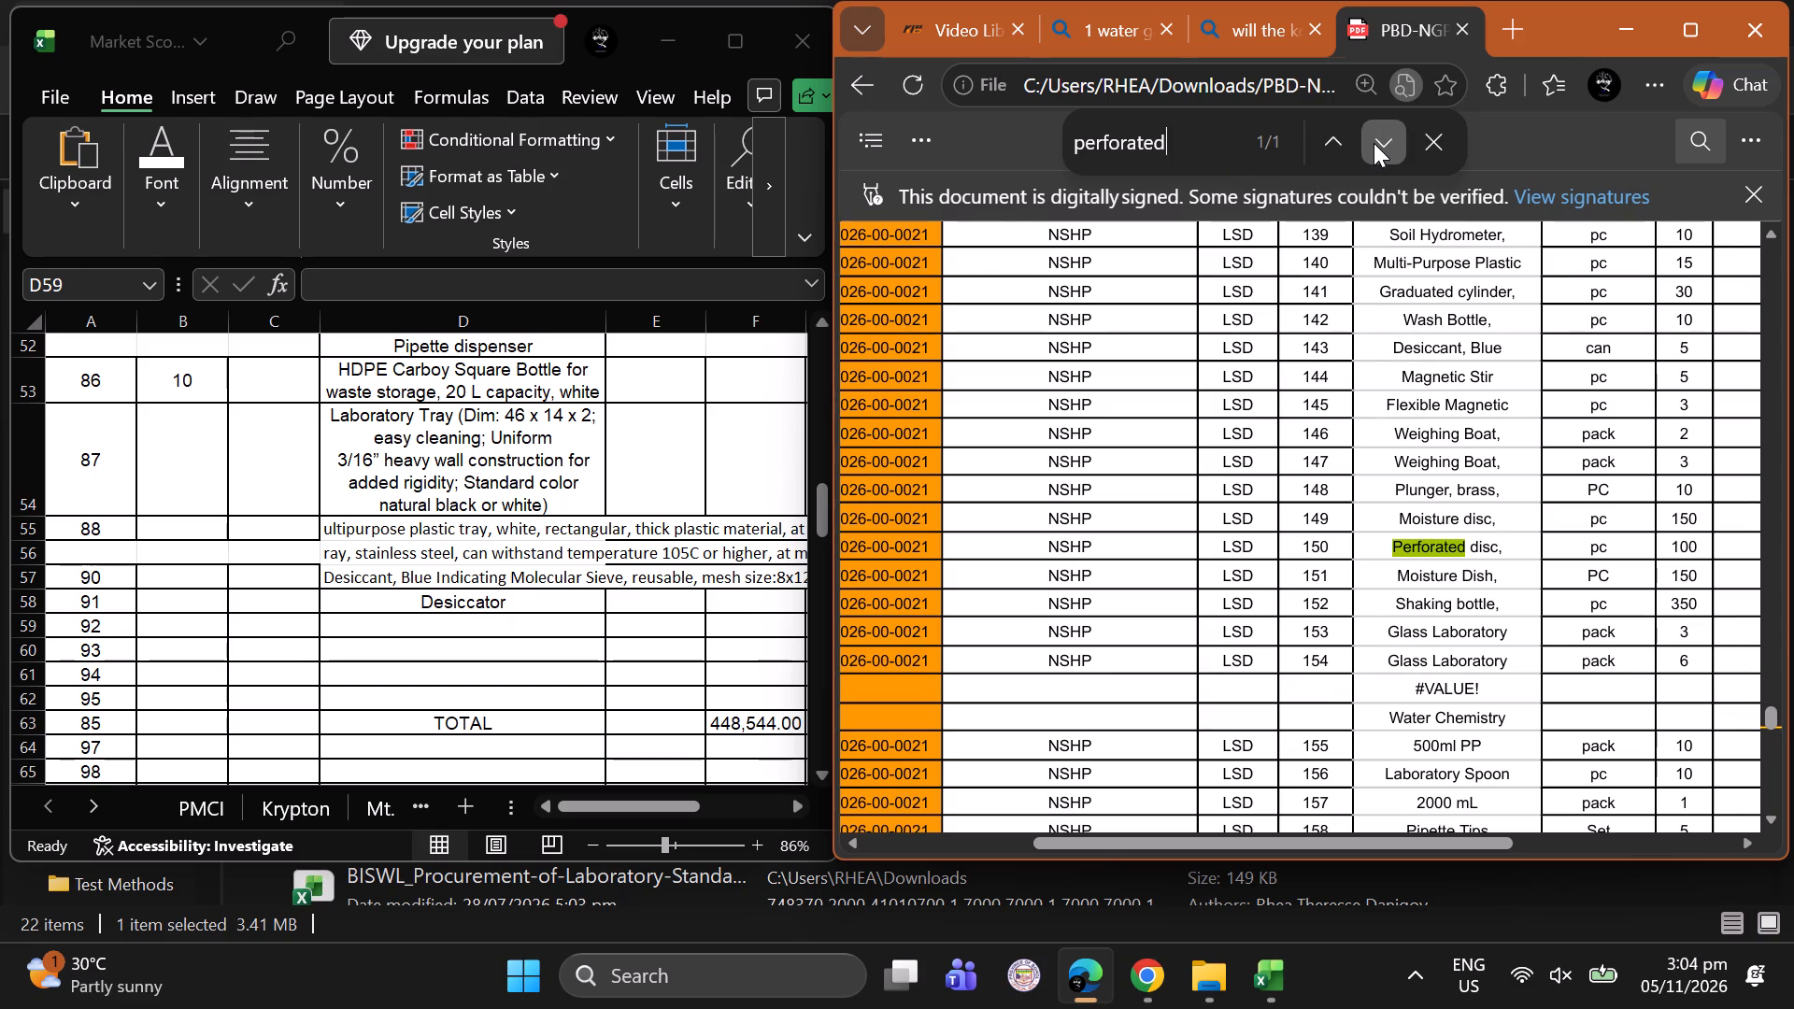
Enter "Perforated tray" as the item description in row 59 of the market scoping sheet.
{"action": "left_click", "coordinate": [427, 628]}
{"action": "left_click", "coordinate": [427, 628]}
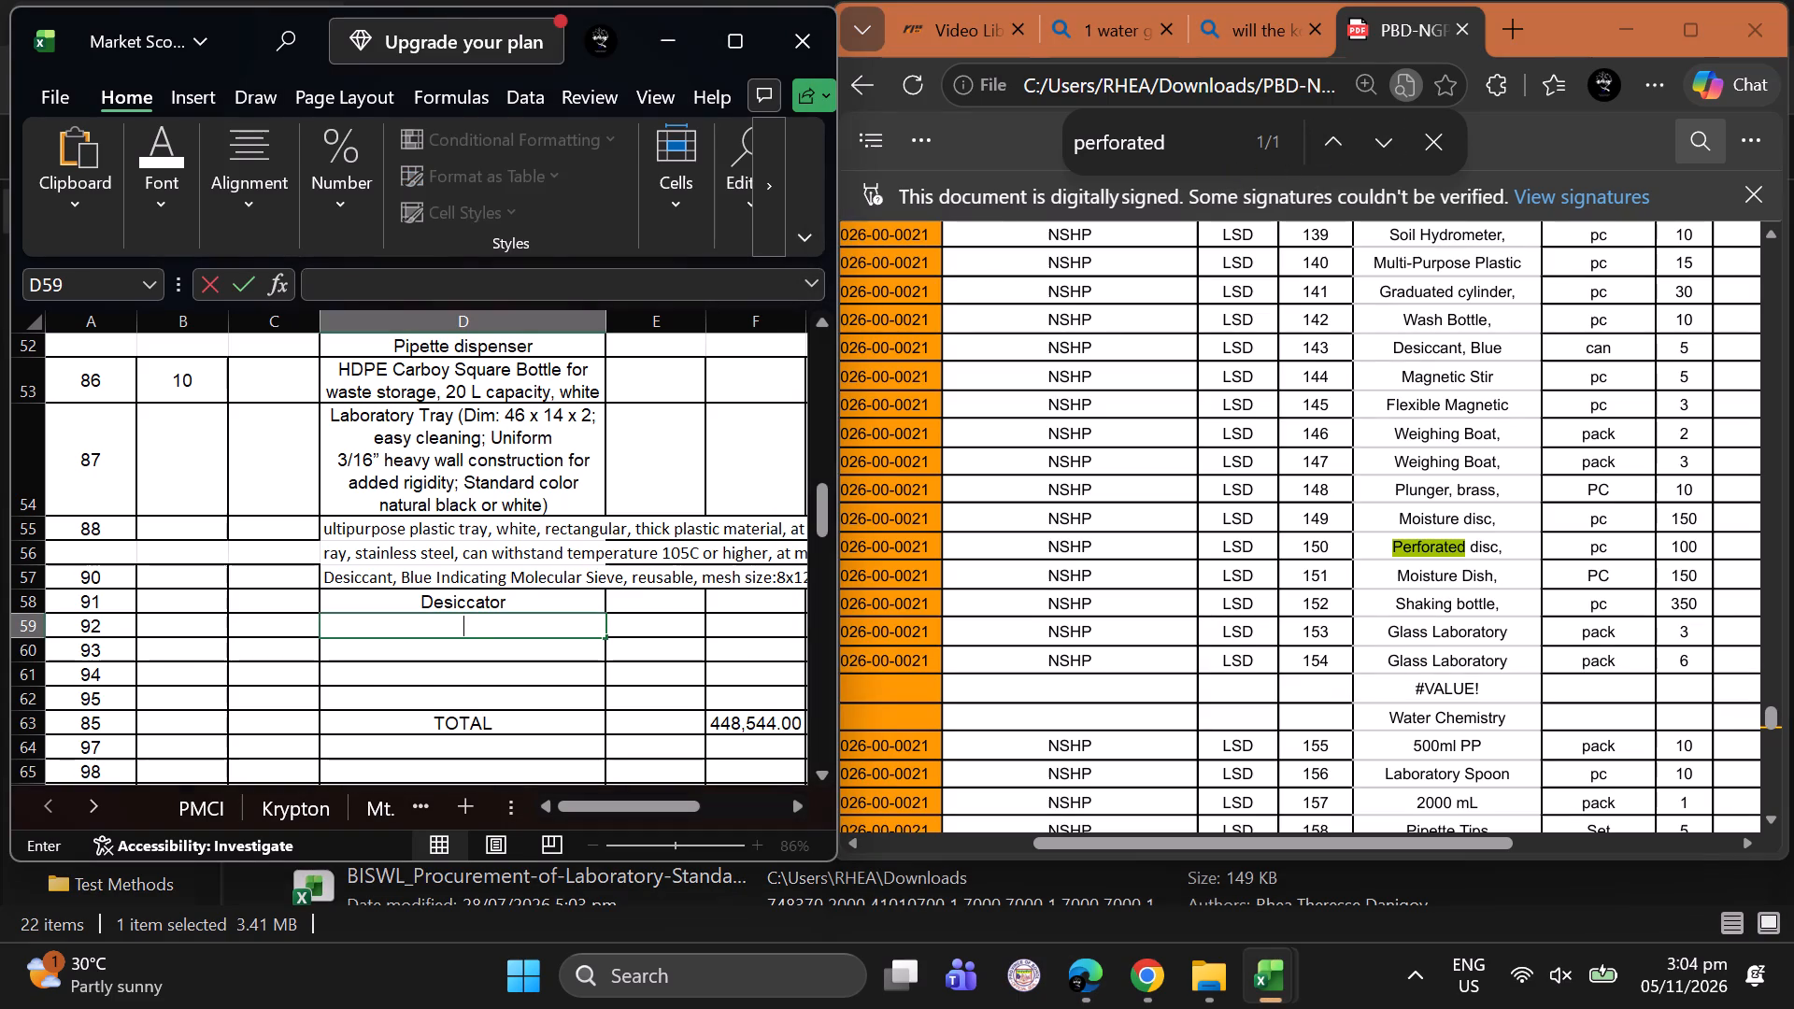
{"action": "type", "text": "Perforated tray"}
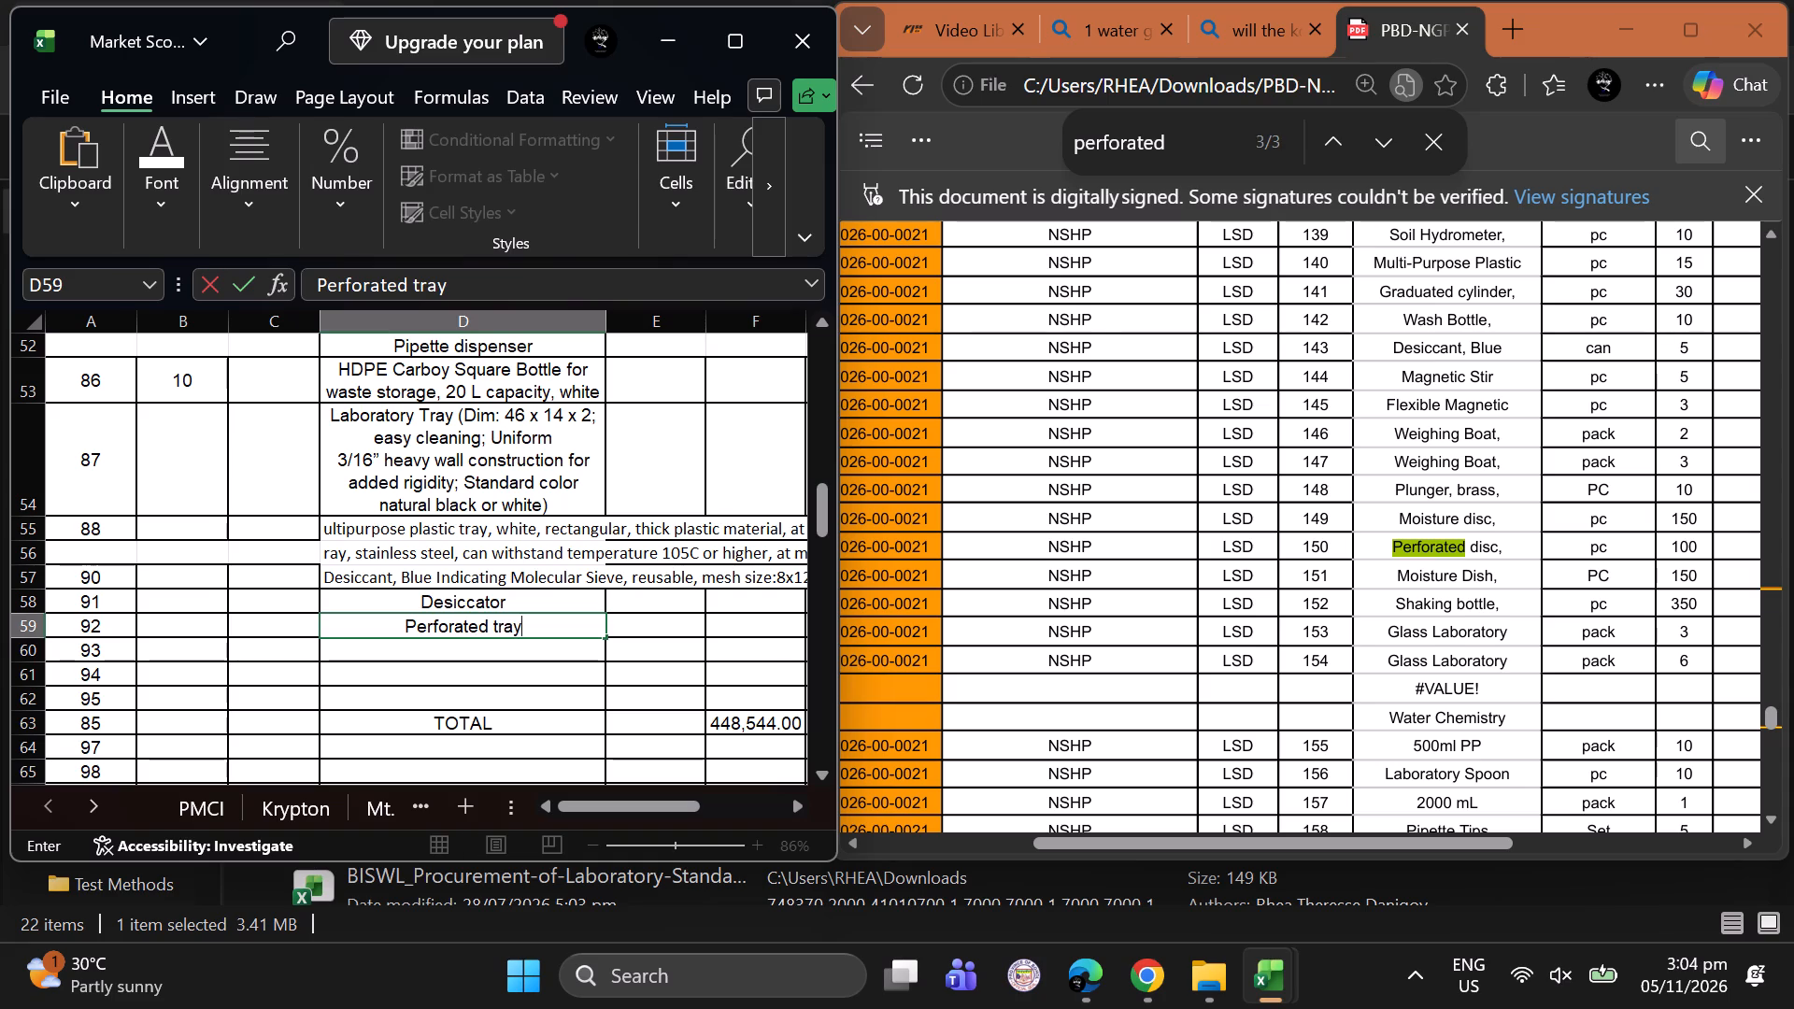
{"action": "left_click", "coordinate": [474, 671]}
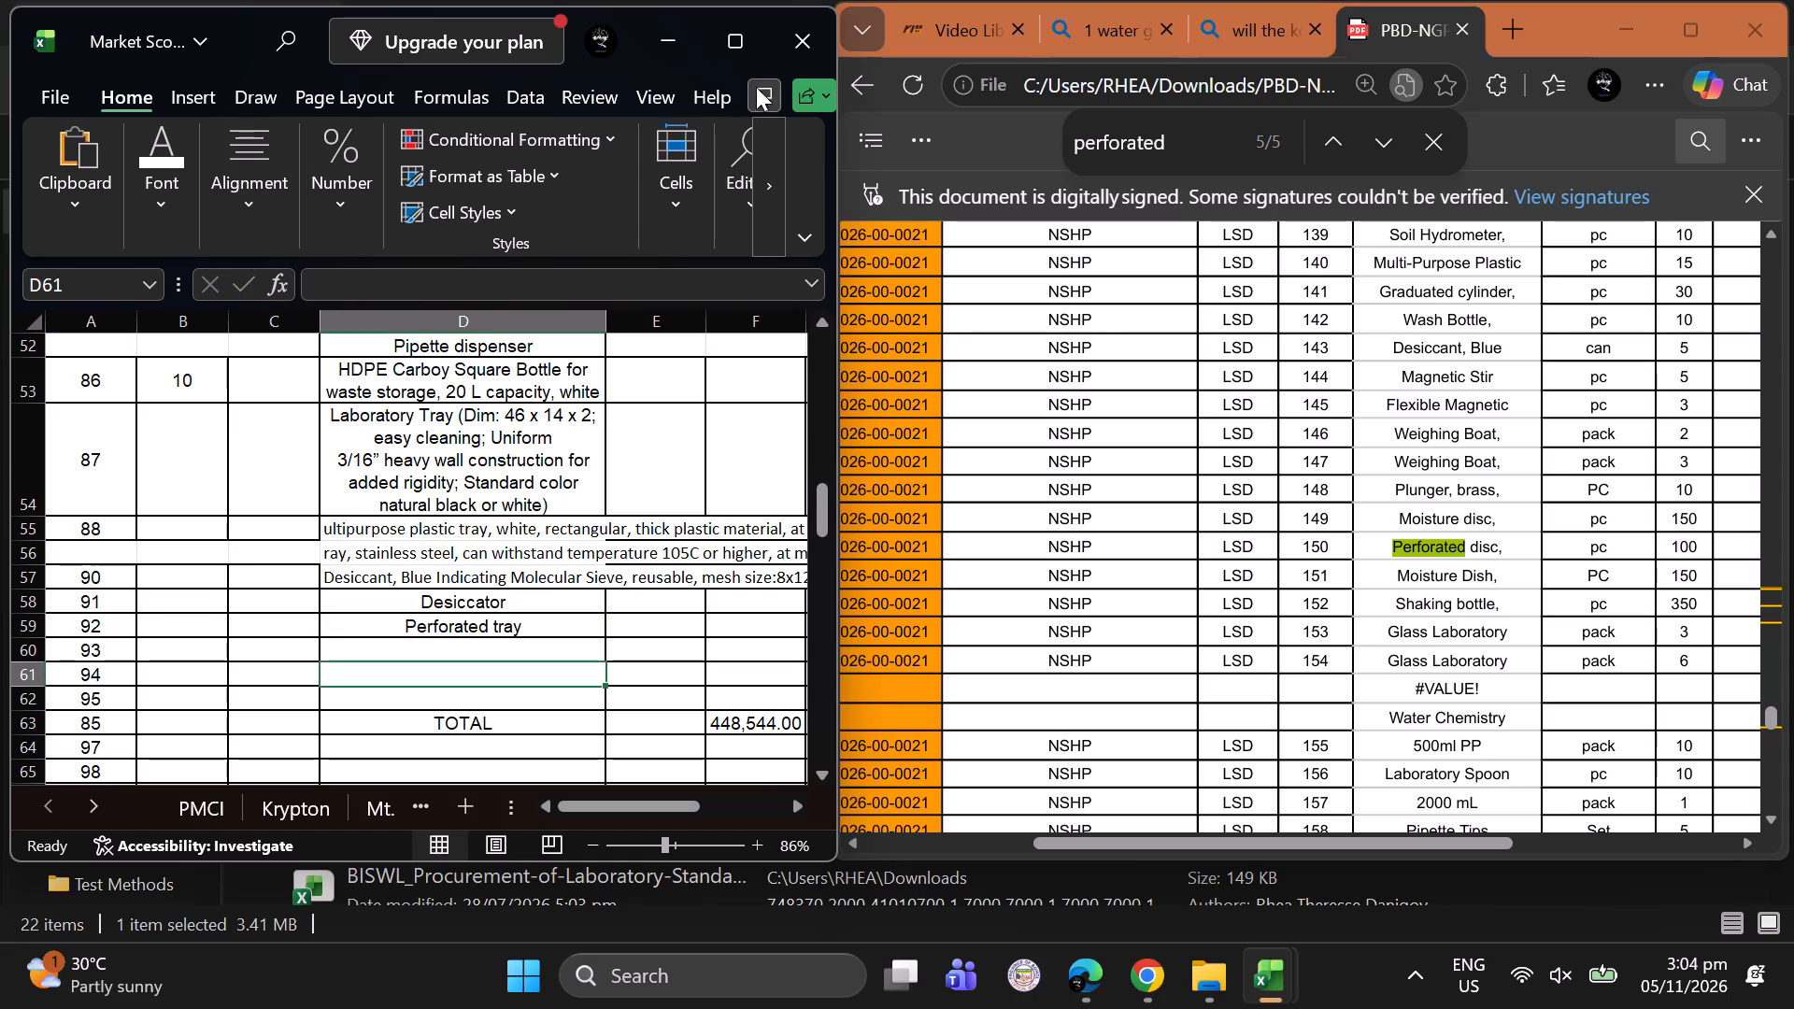
Remove the italic formatting from all cells of the market scoping sheet.
{"action": "scroll", "coordinate": [675, 408], "scroll_direction": "up", "scroll_amount": 2}
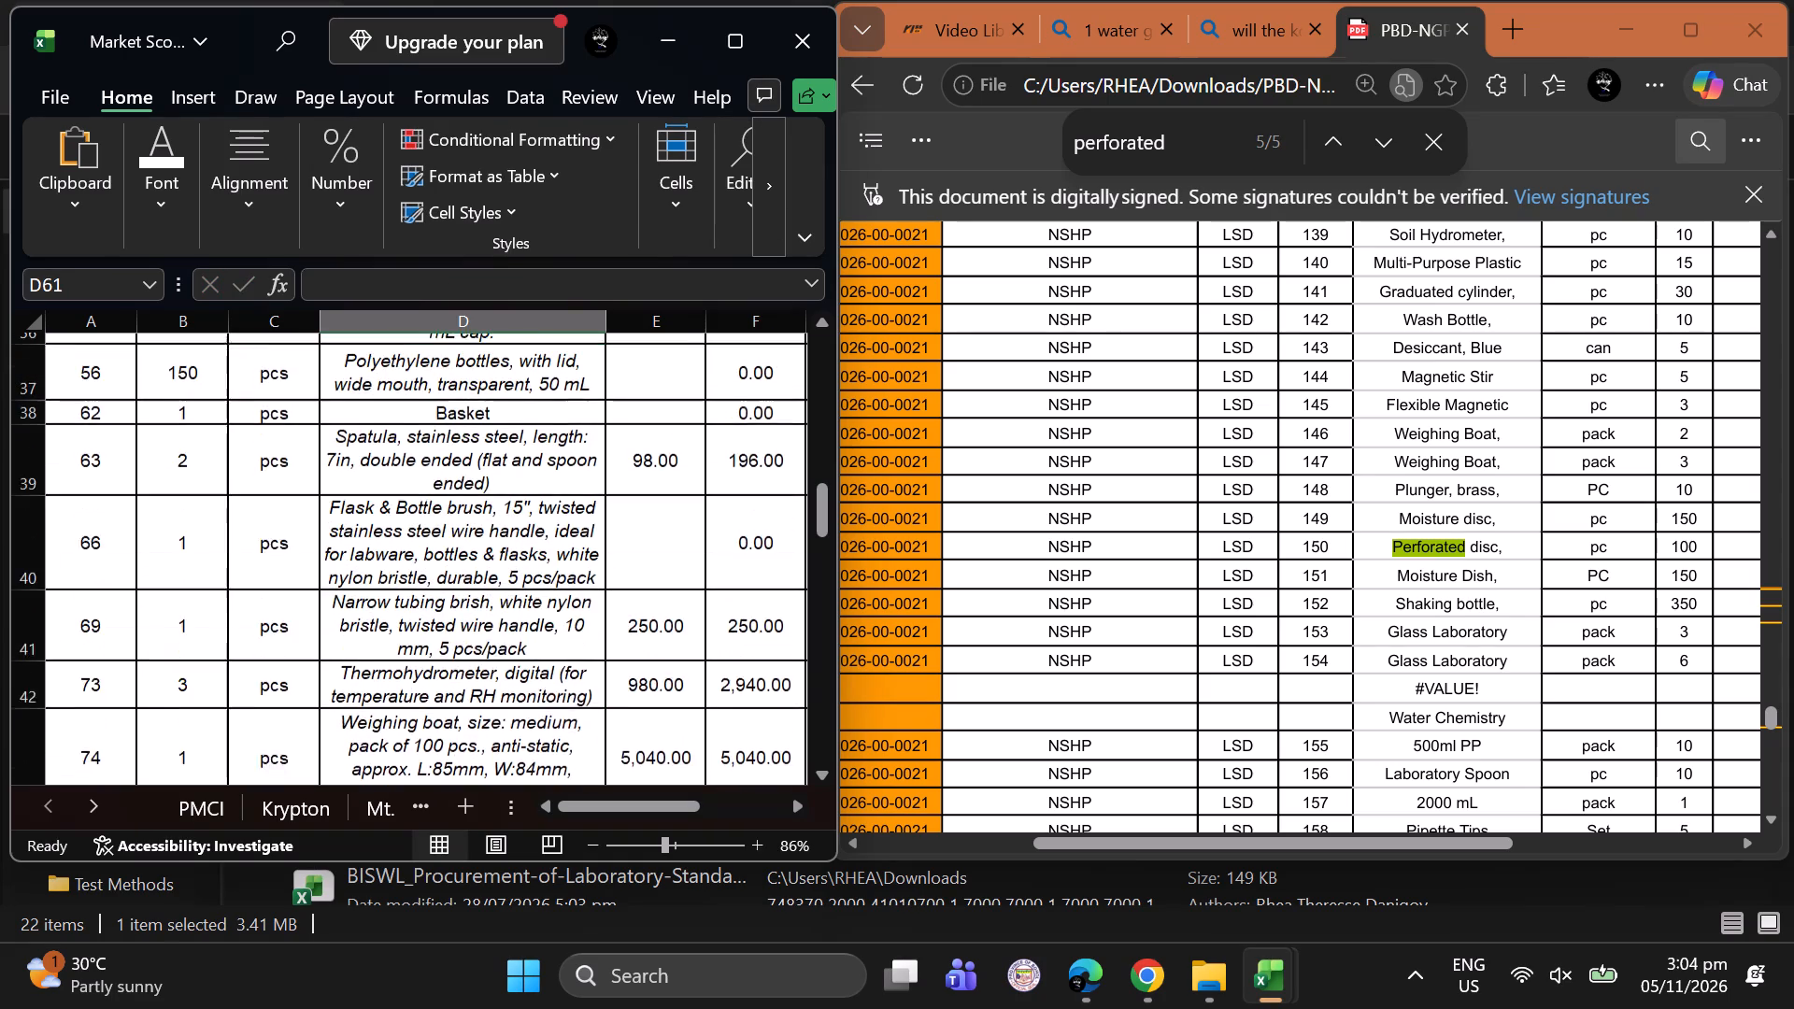
{"action": "scroll", "coordinate": [675, 408], "scroll_direction": "up", "scroll_amount": 3}
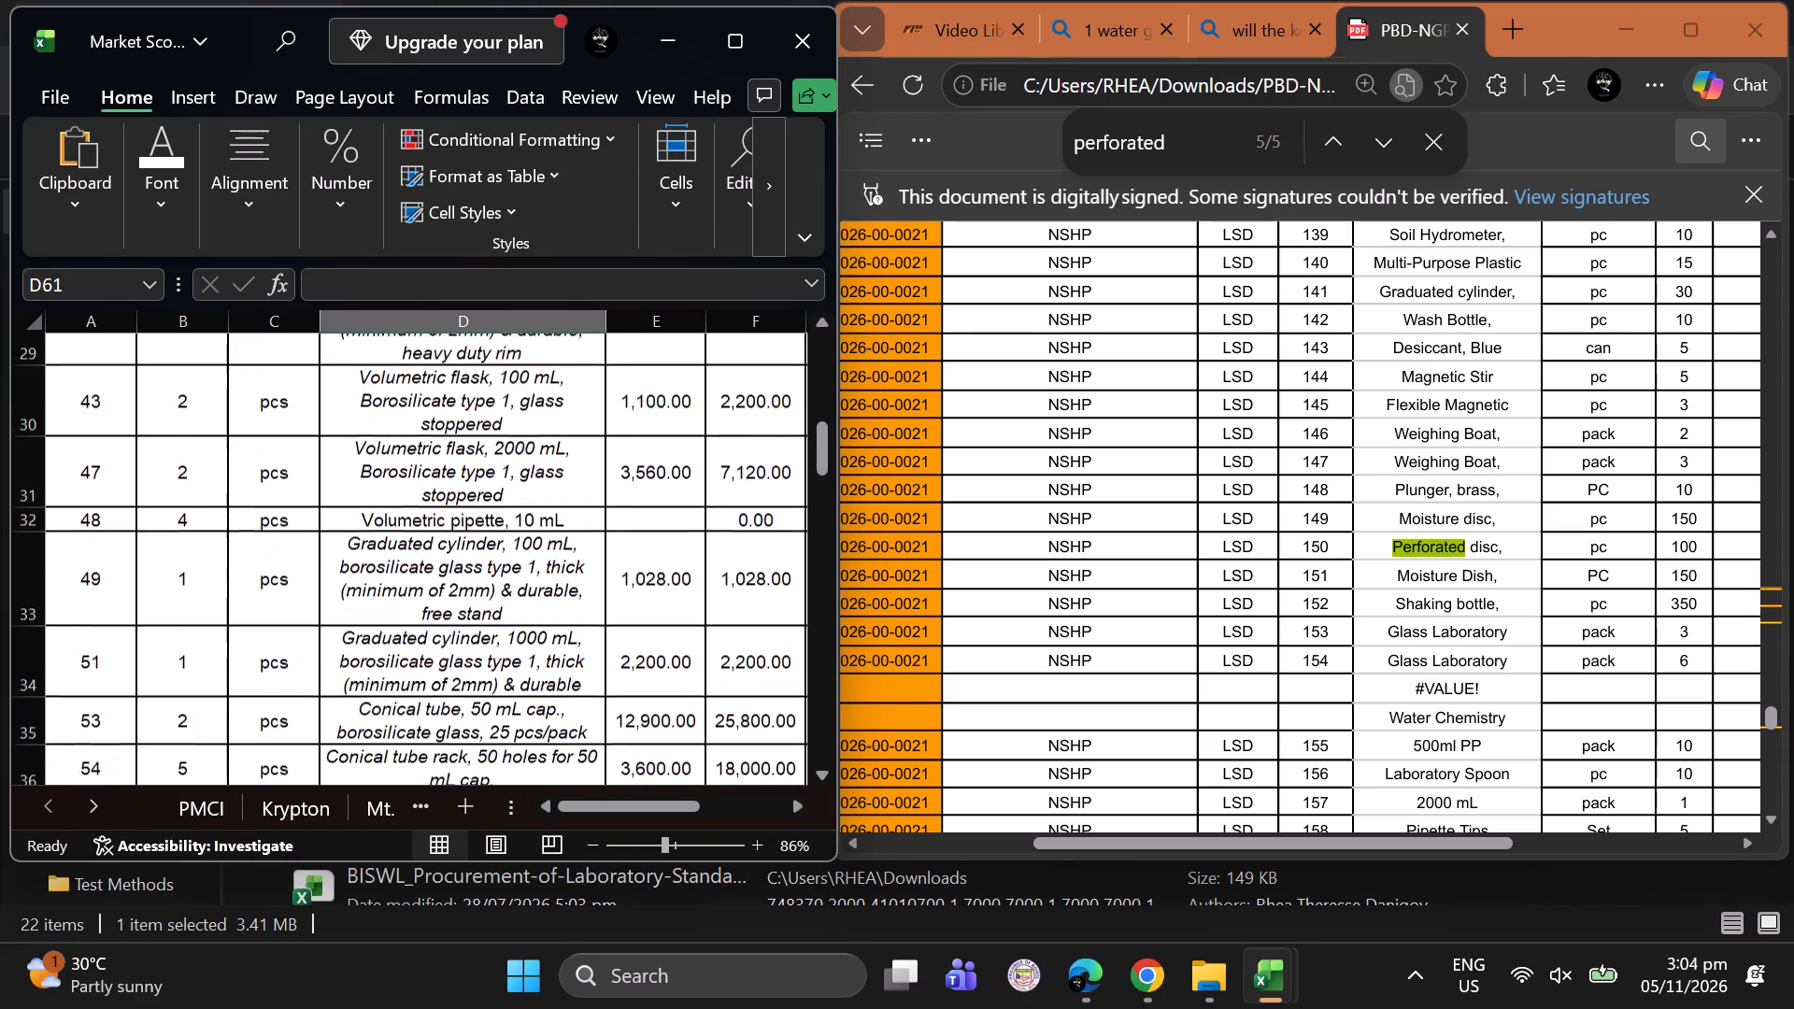
{"action": "scroll", "coordinate": [675, 408], "scroll_direction": "up", "scroll_amount": 3}
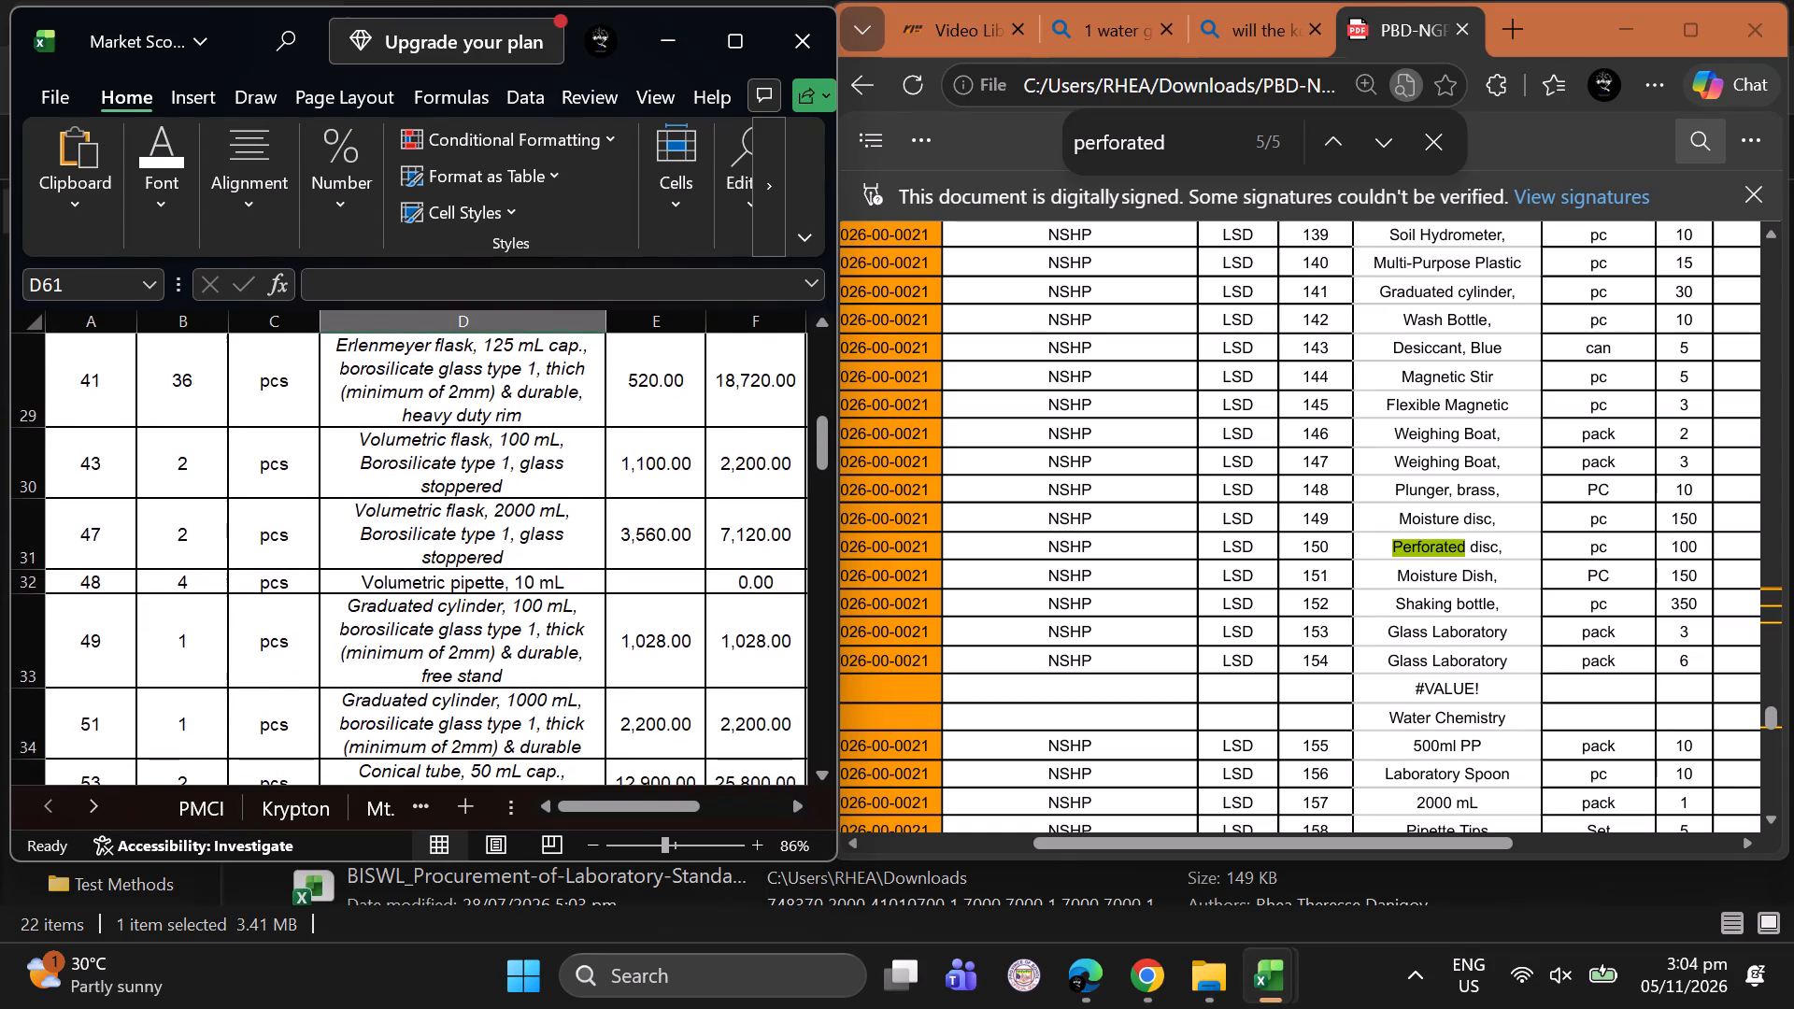
{"action": "scroll", "coordinate": [675, 408], "scroll_direction": "up", "scroll_amount": 3}
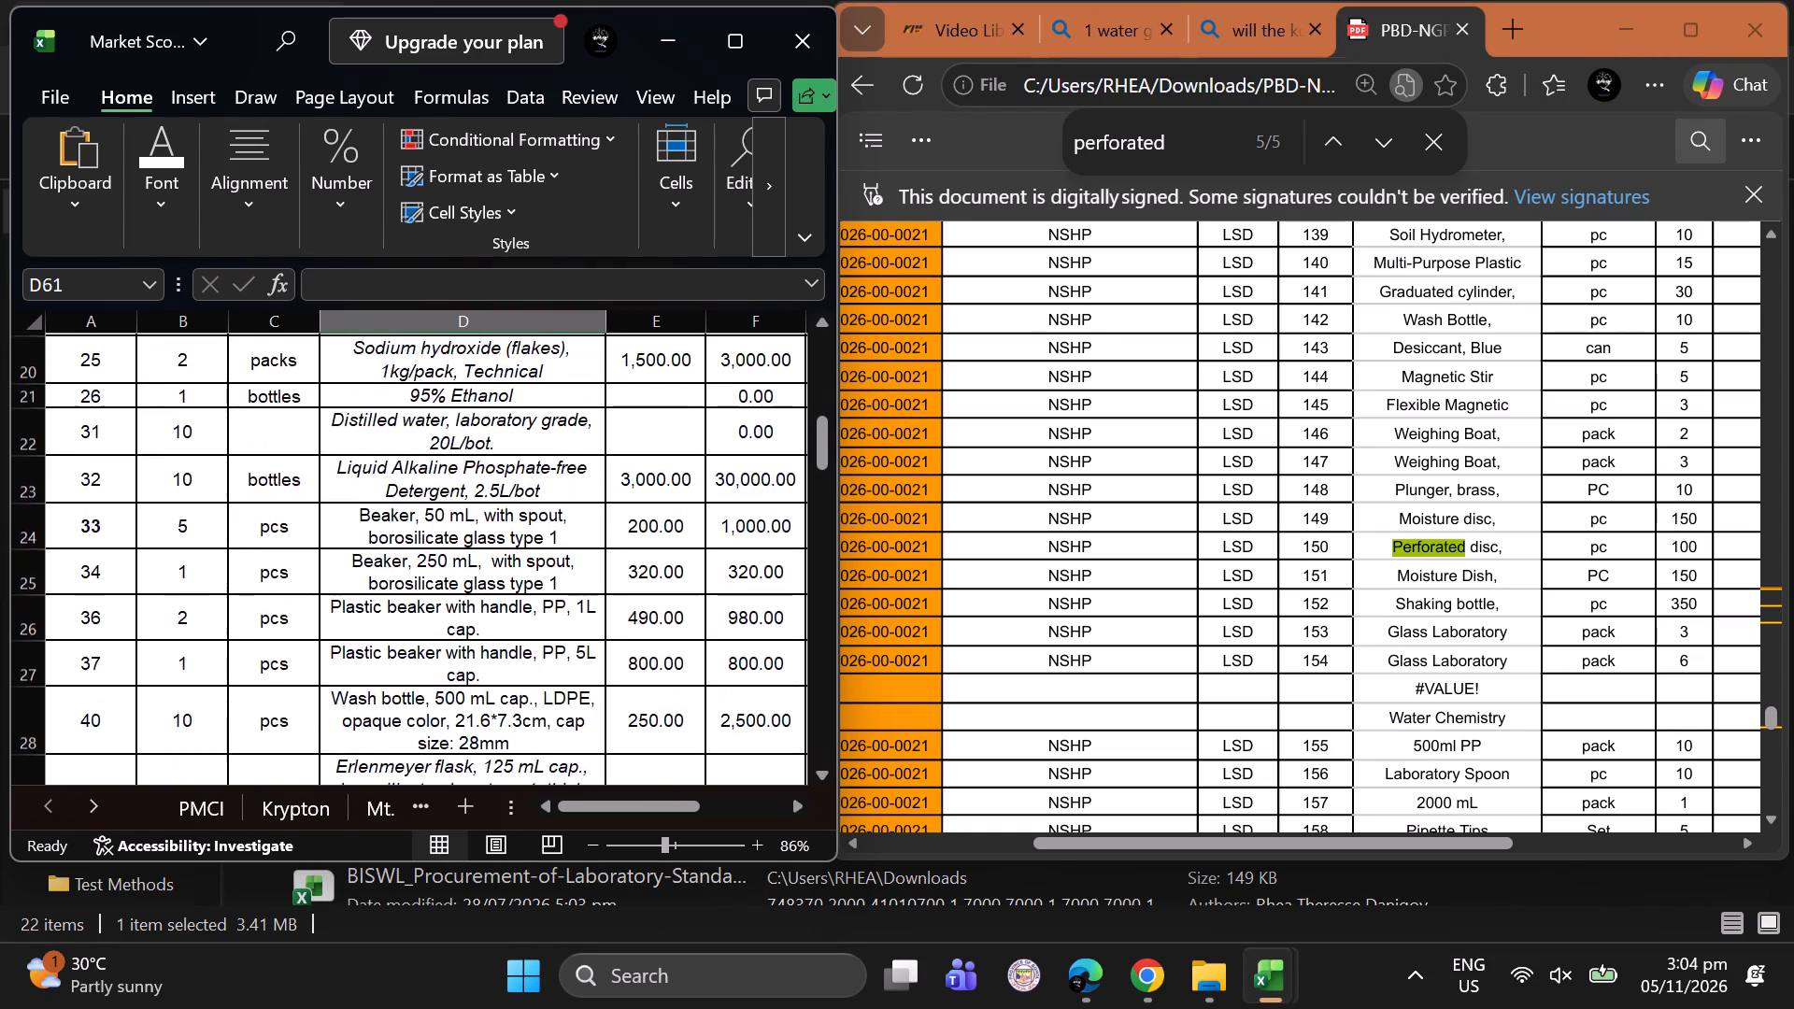
{"action": "scroll", "coordinate": [675, 408], "scroll_direction": "up", "scroll_amount": 2}
{"action": "key", "text": "ctrl+a"}
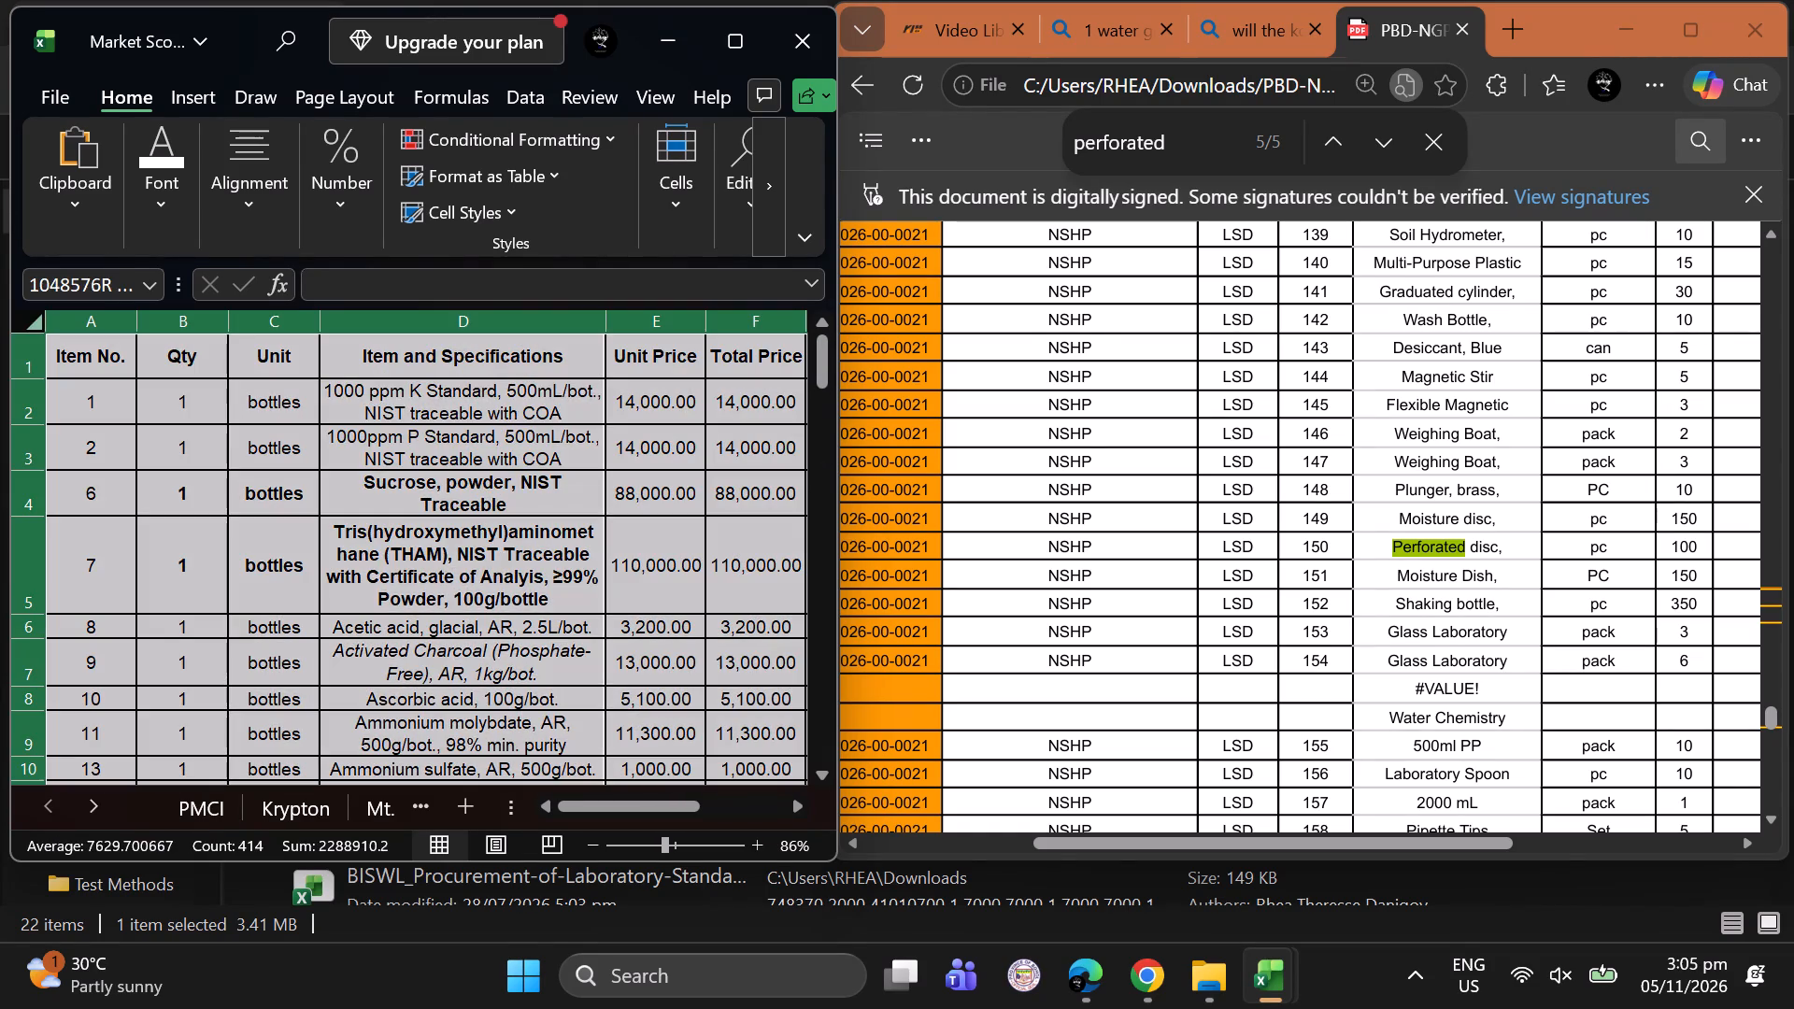
{"action": "key", "text": "ctrl+i"}
{"action": "key", "text": "ctrl+i"}
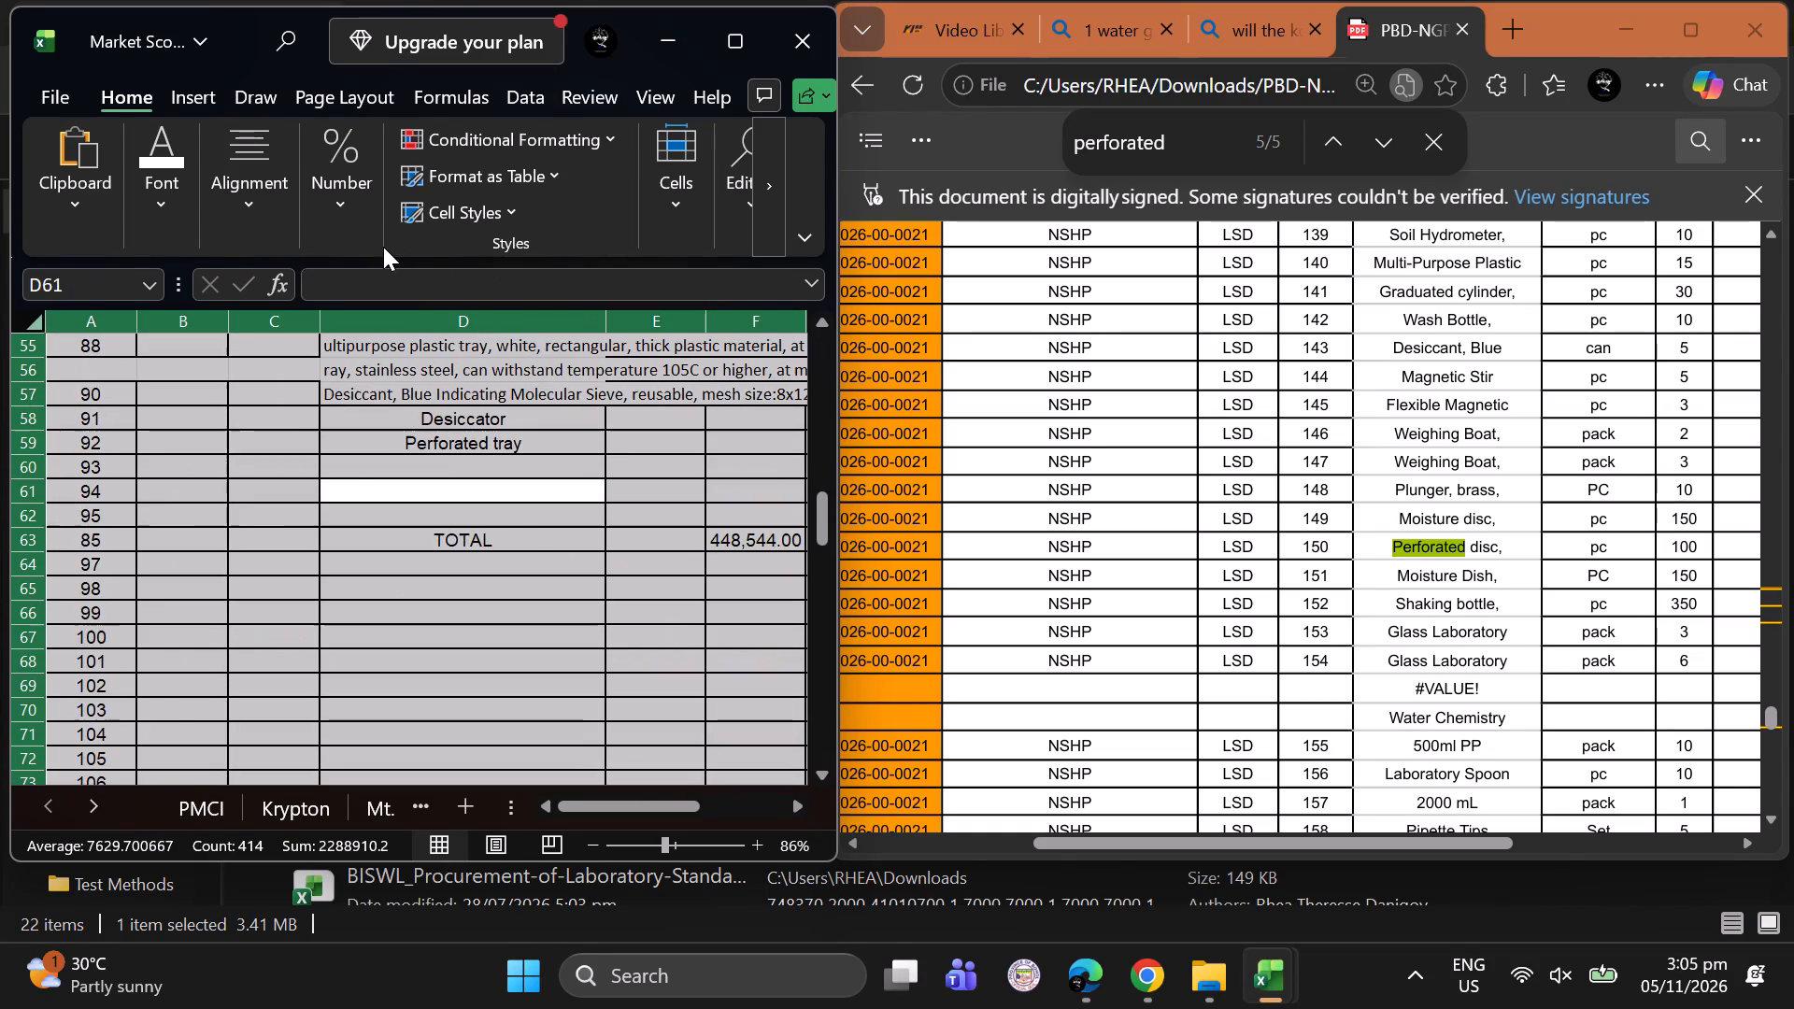
Review the reformatted item list from the chemicals in the first rows down through the beakers, flasks and graduated cylinders.
{"action": "scroll", "coordinate": [555, 540], "scroll_direction": "up", "scroll_amount": 7}
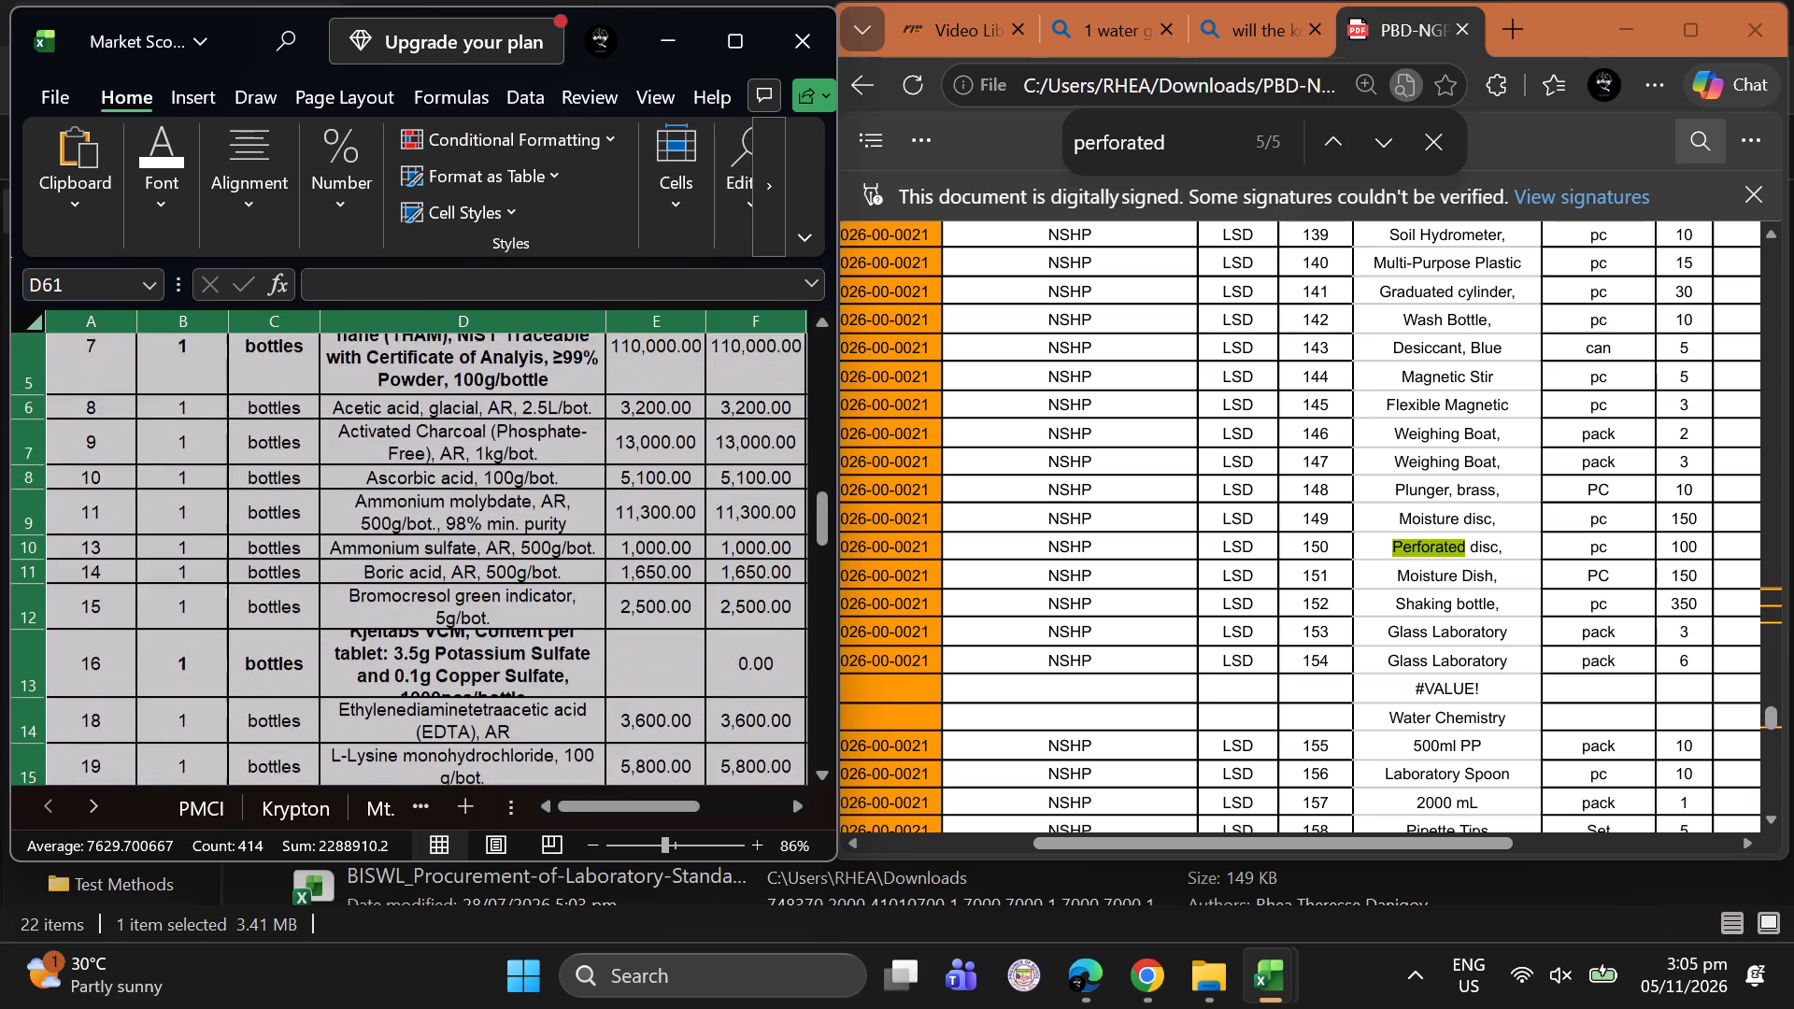
{"action": "scroll", "coordinate": [555, 540], "scroll_direction": "down", "scroll_amount": 2}
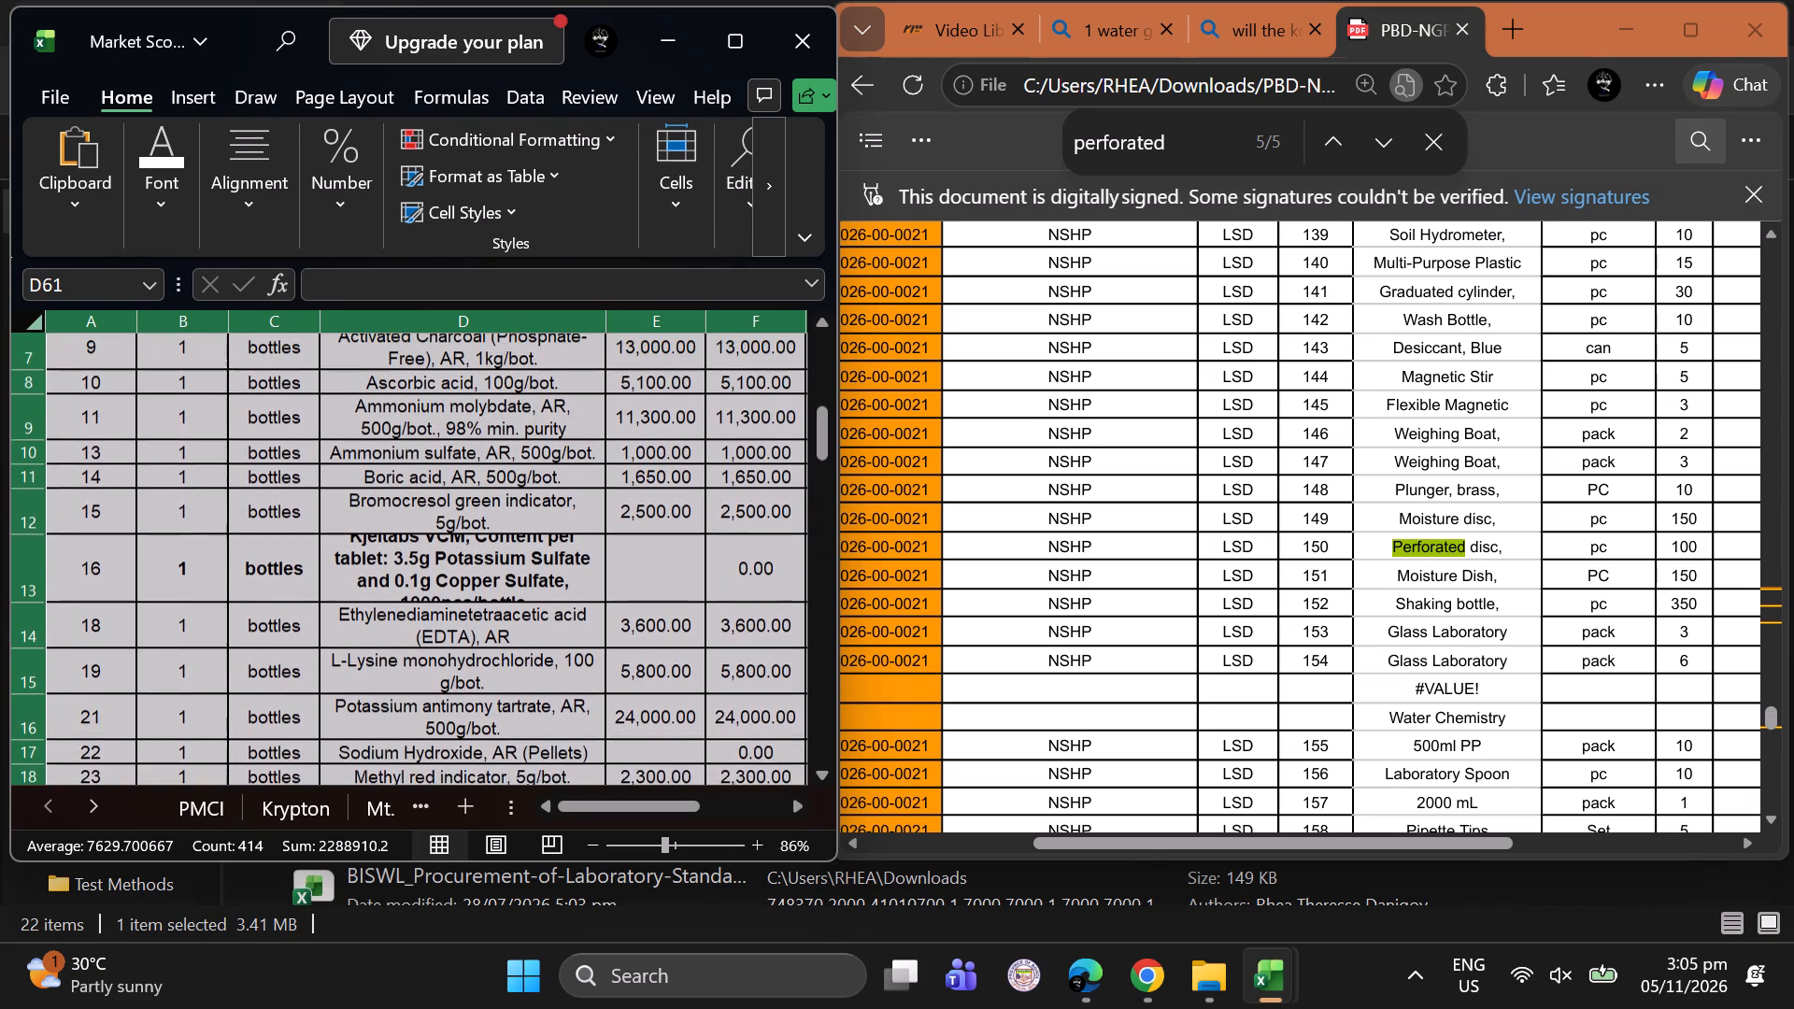
{"action": "left_click", "coordinate": [550, 579]}
{"action": "scroll", "coordinate": [550, 579], "scroll_direction": "down", "scroll_amount": 1}
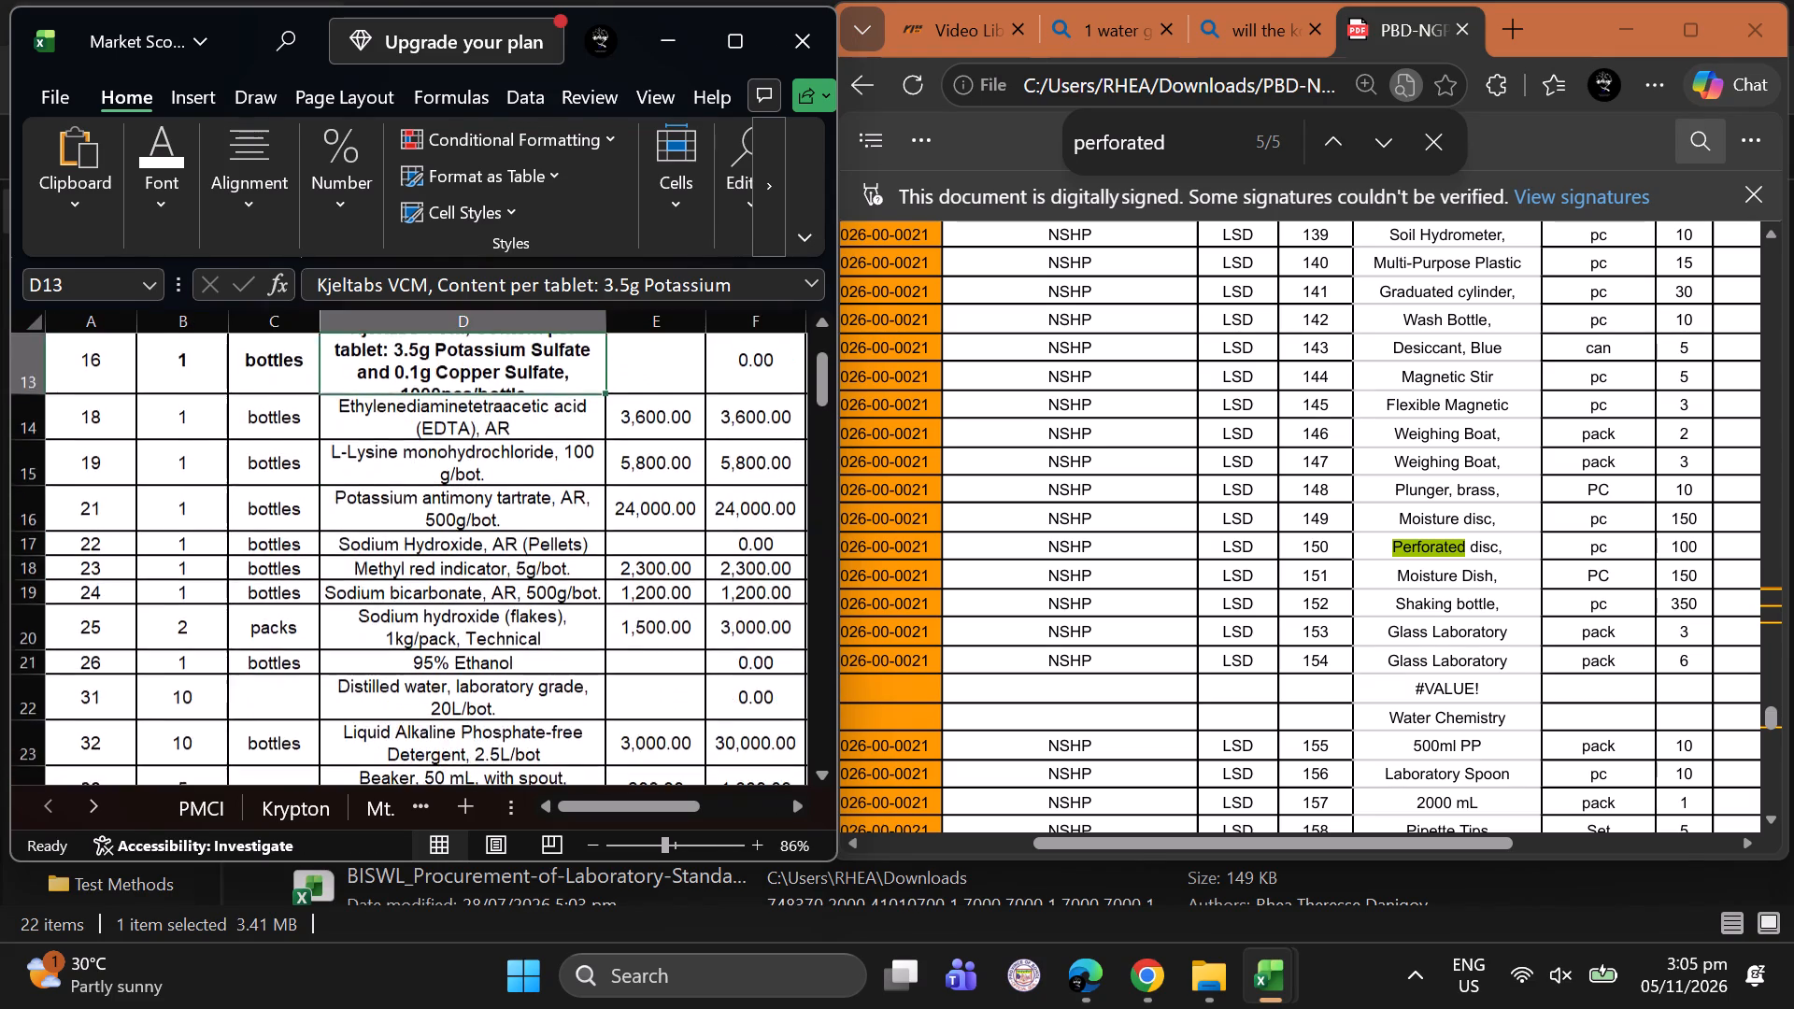
{"action": "scroll", "coordinate": [550, 579], "scroll_direction": "down", "scroll_amount": 2}
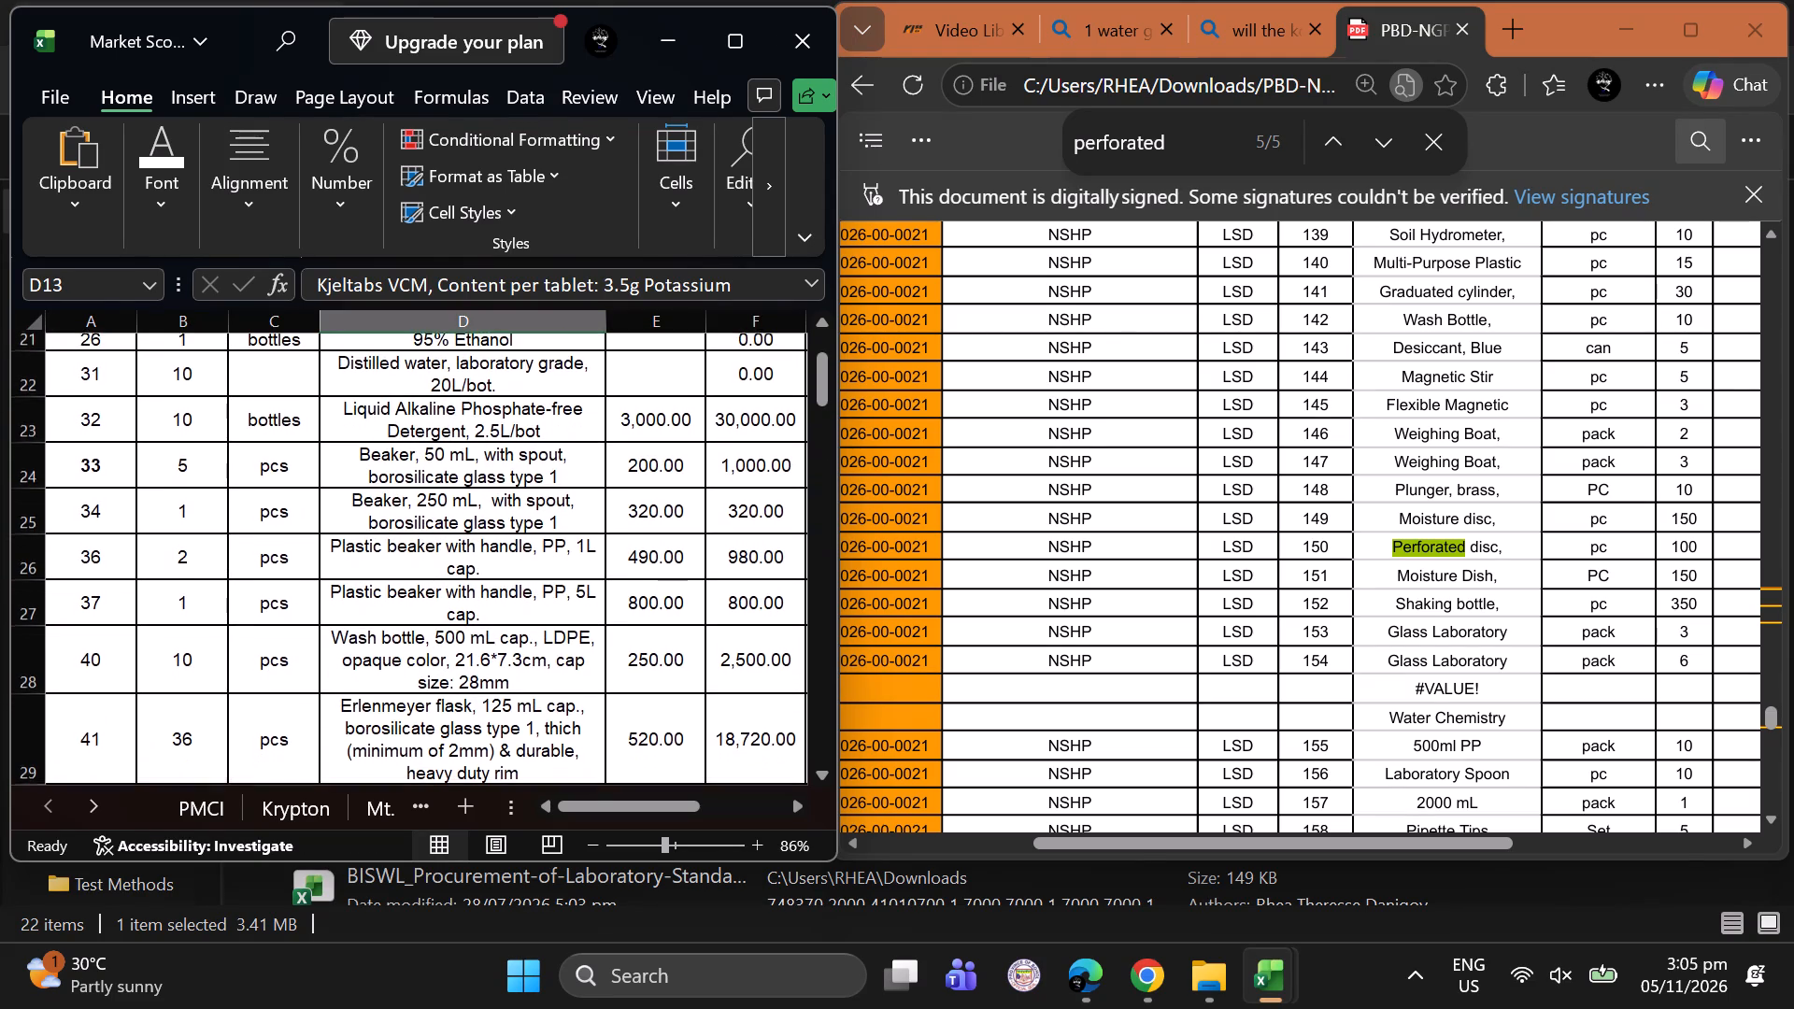
{"action": "scroll", "coordinate": [550, 579], "scroll_direction": "down", "scroll_amount": 2}
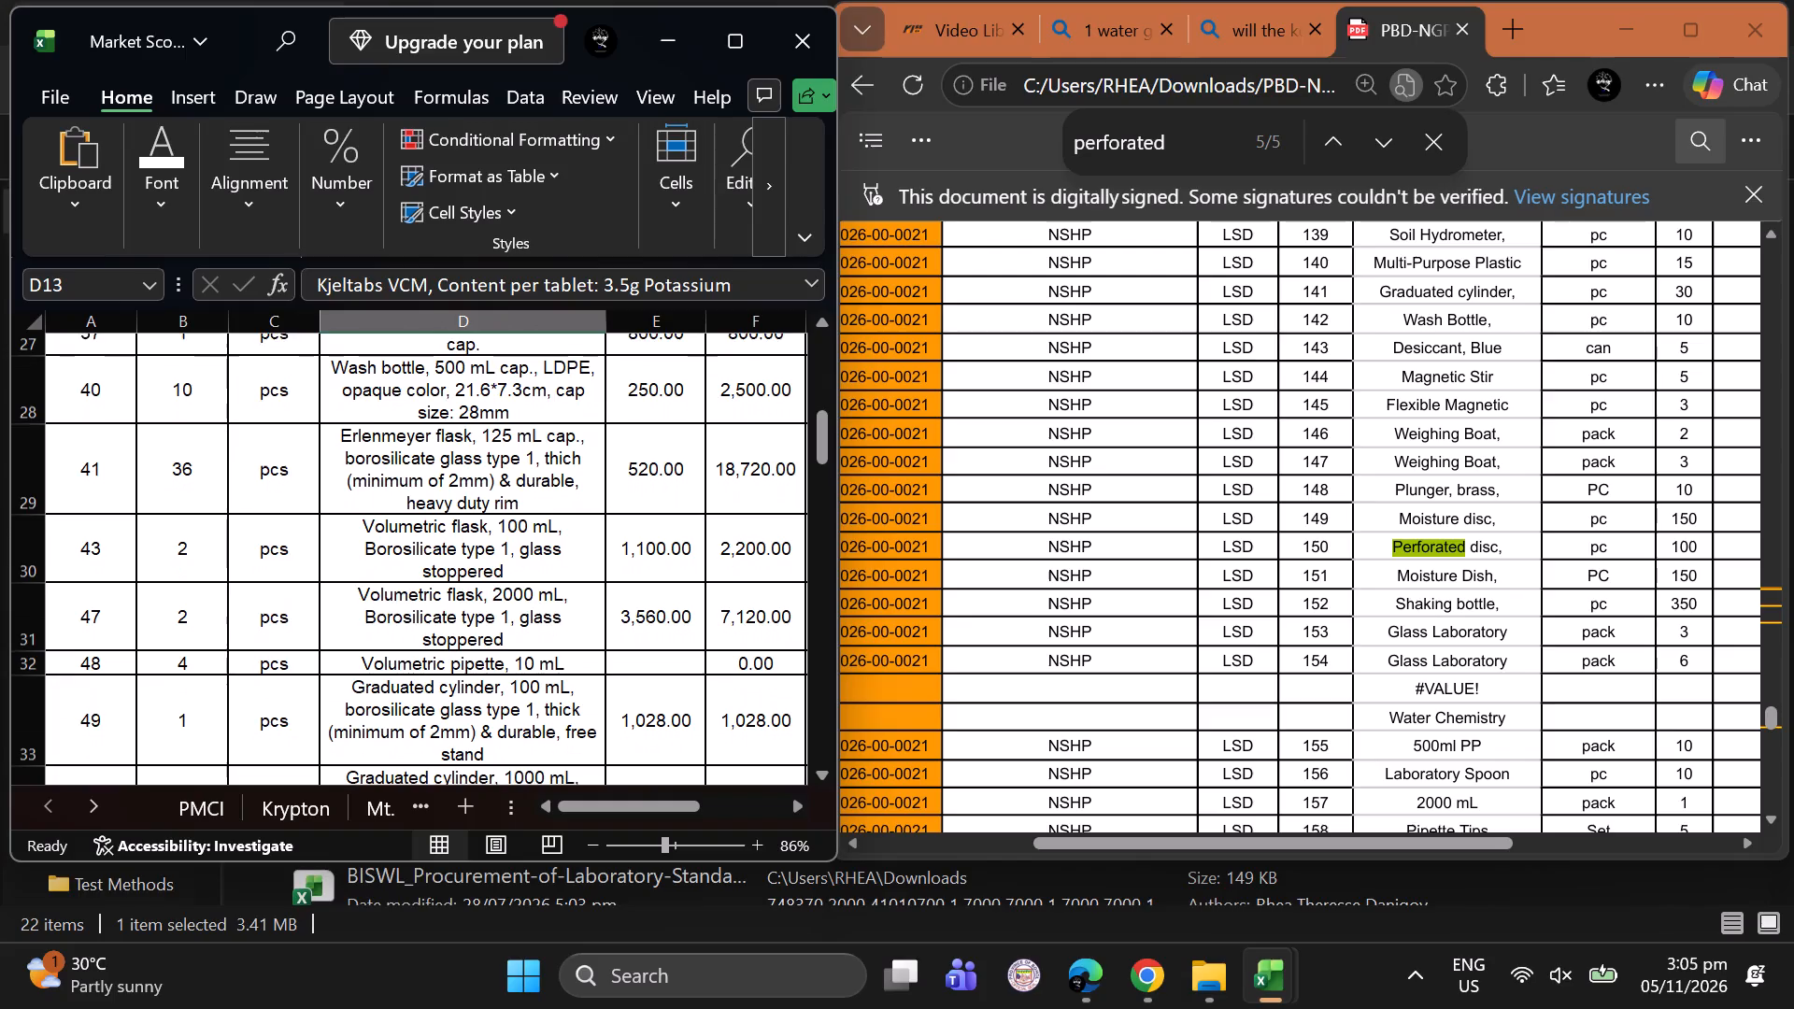
{"action": "scroll", "coordinate": [550, 579], "scroll_direction": "down", "scroll_amount": 1}
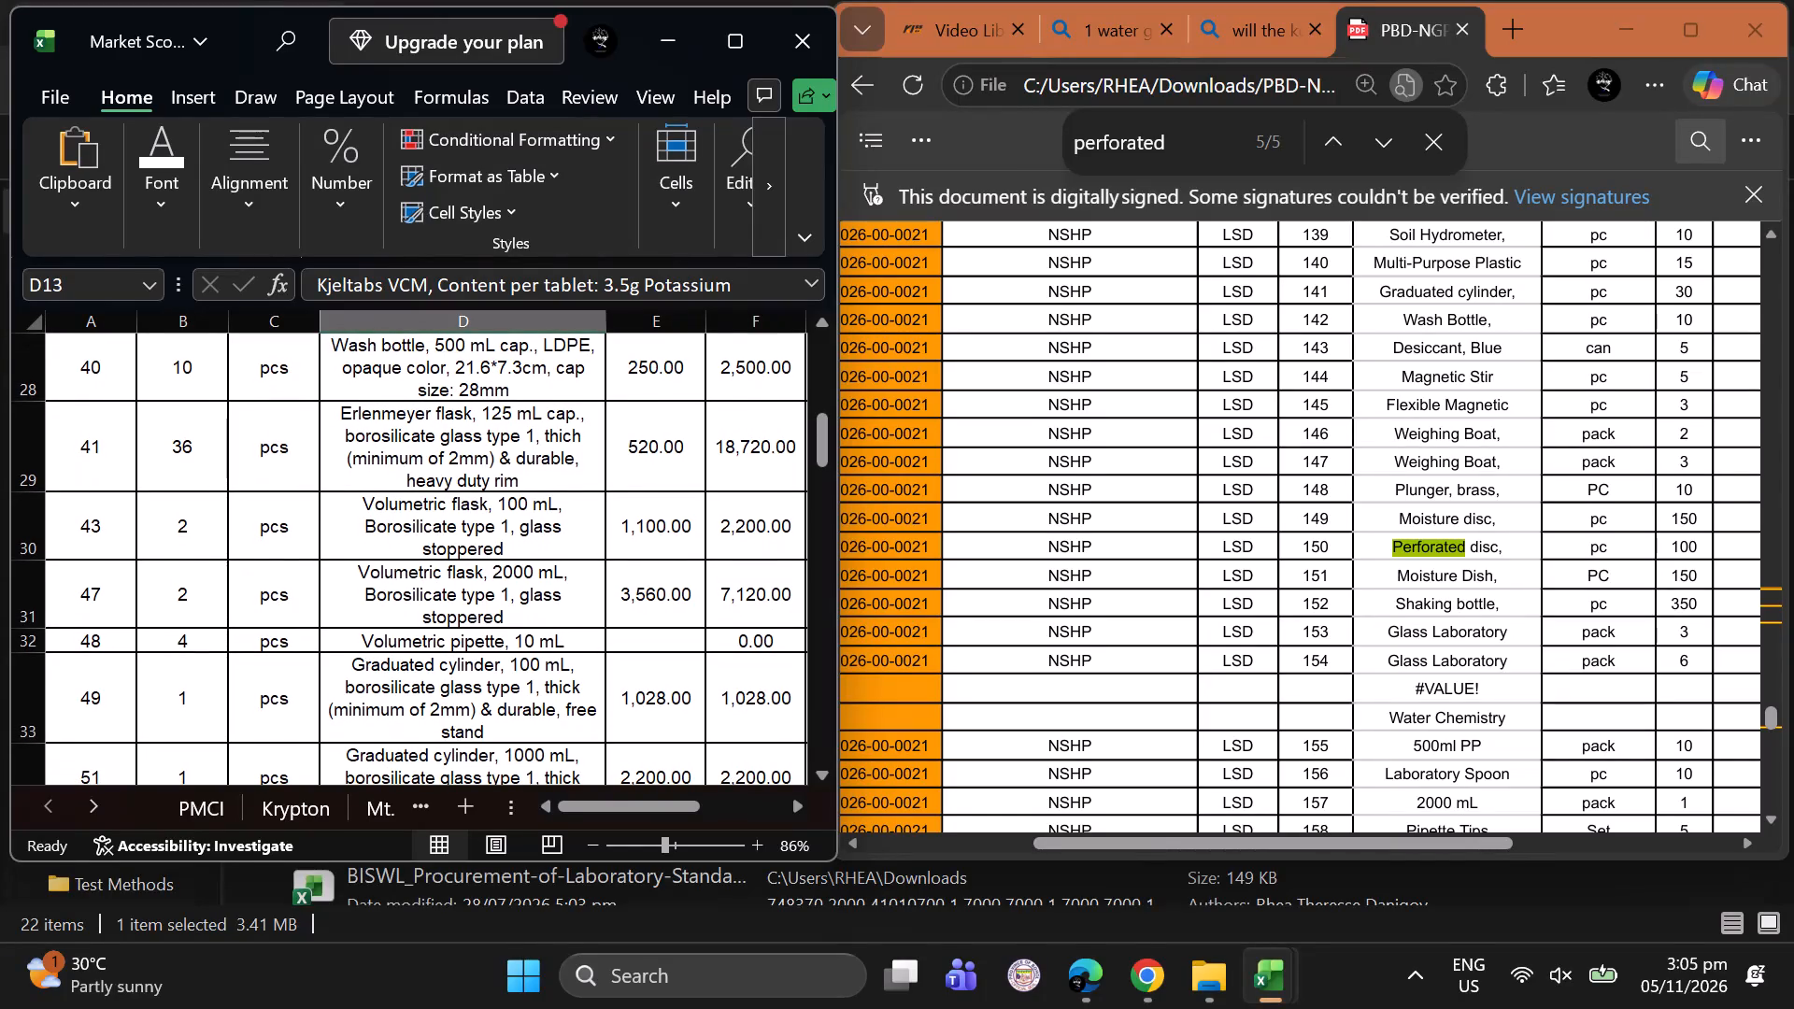